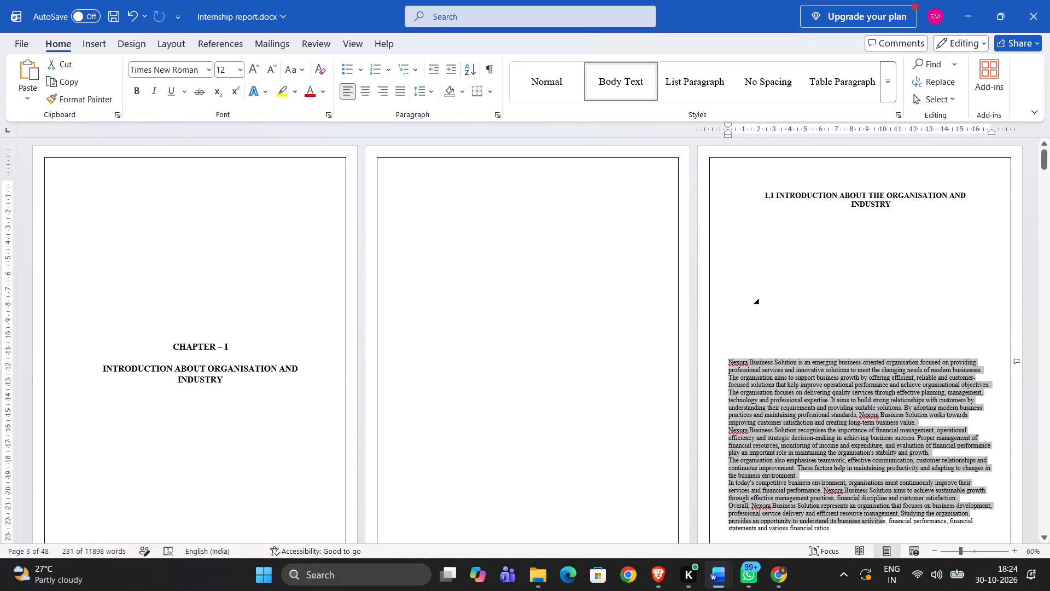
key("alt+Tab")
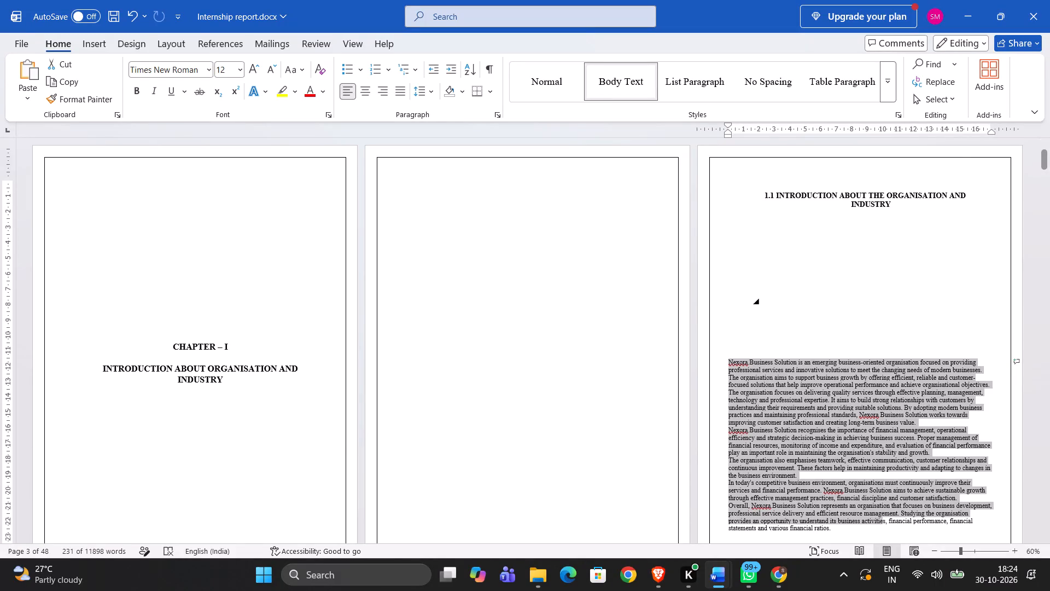
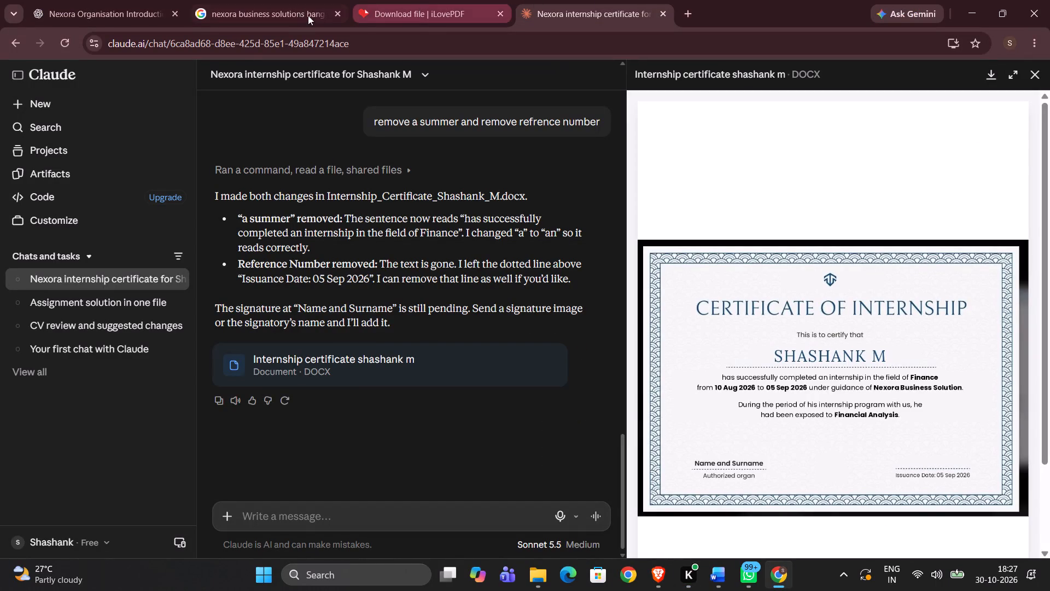
Examine the Google image results for "nexora business solutions bangalore".
left_click(294, 15)
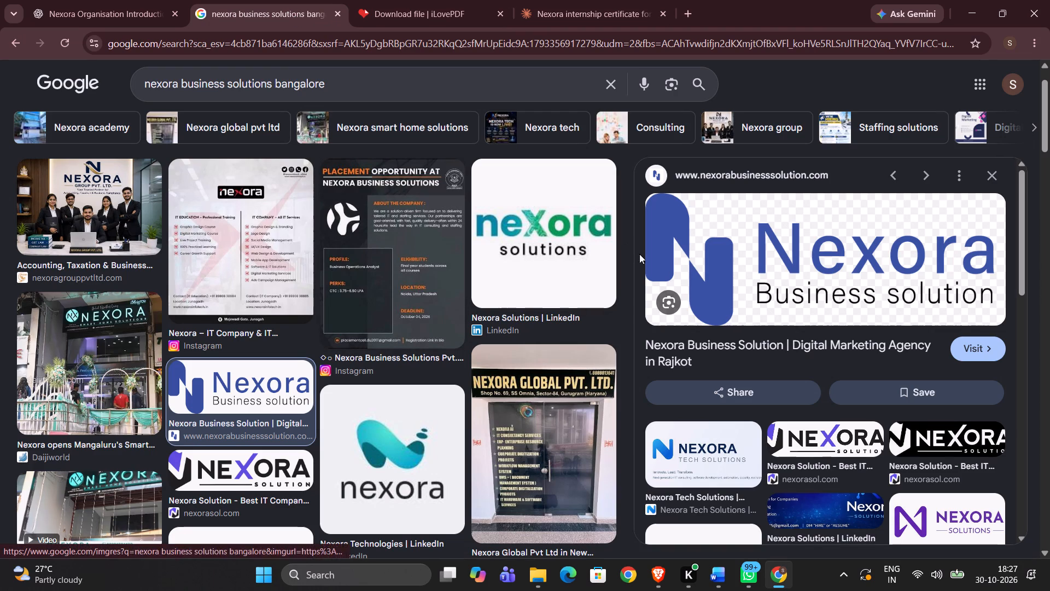
scroll(513, 439, "down", 1)
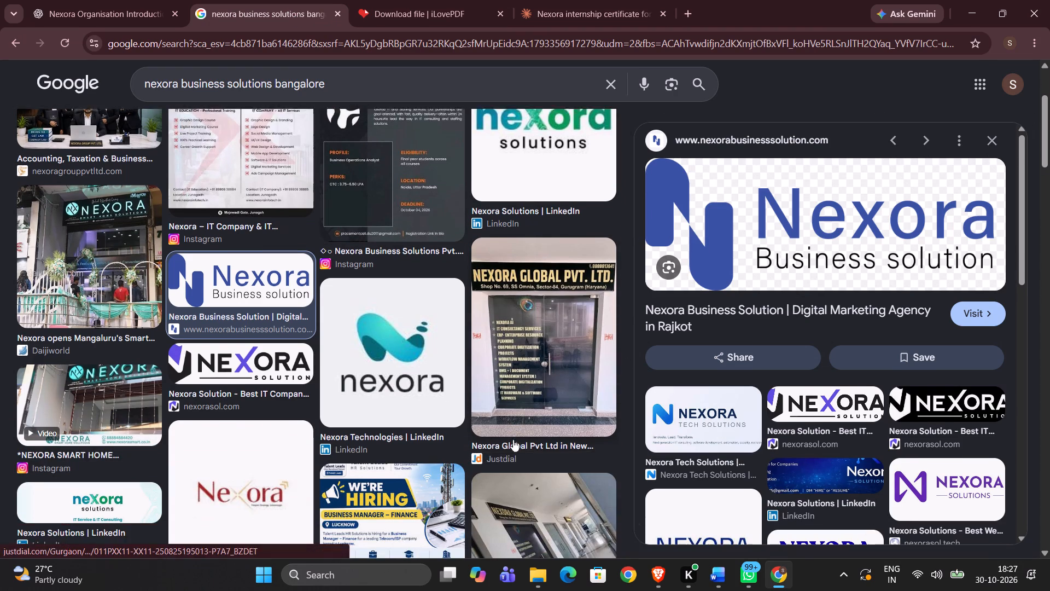
scroll(513, 439, "down", 2)
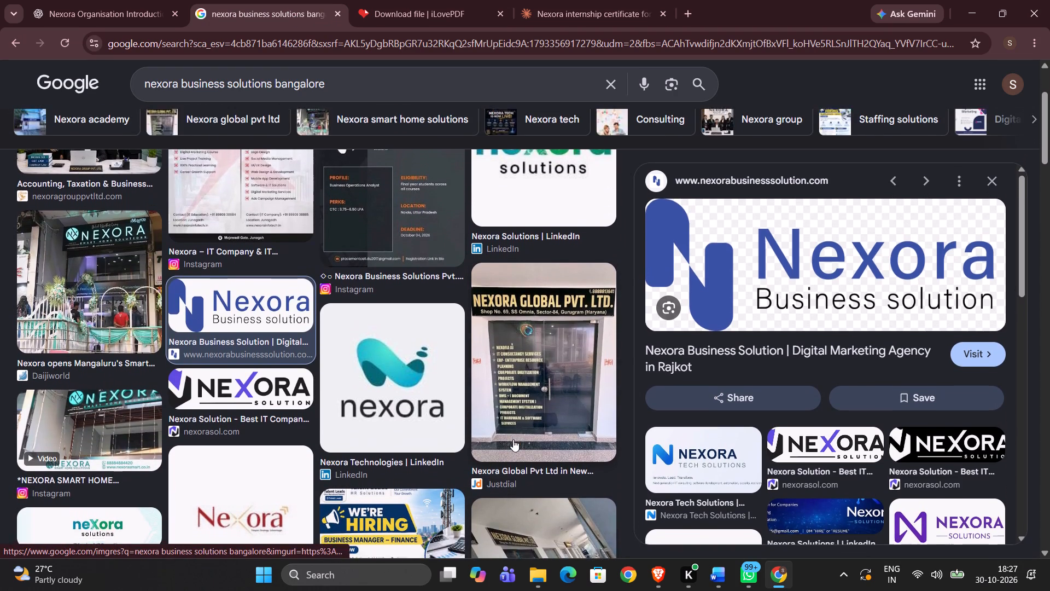
scroll(513, 439, "down", 4)
scroll(513, 439, "up", 1)
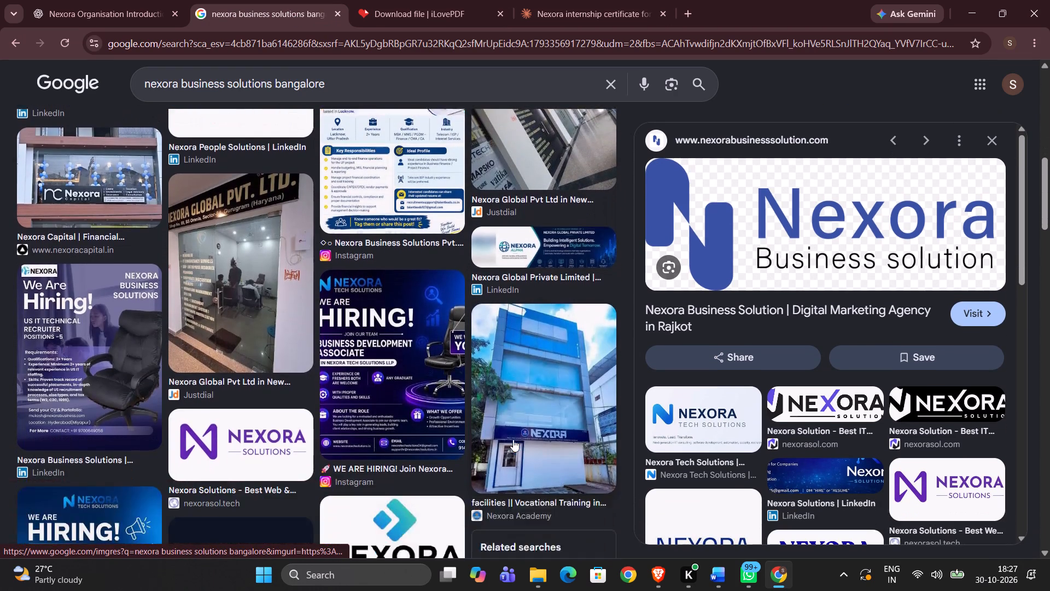
scroll(513, 439, "up", 4)
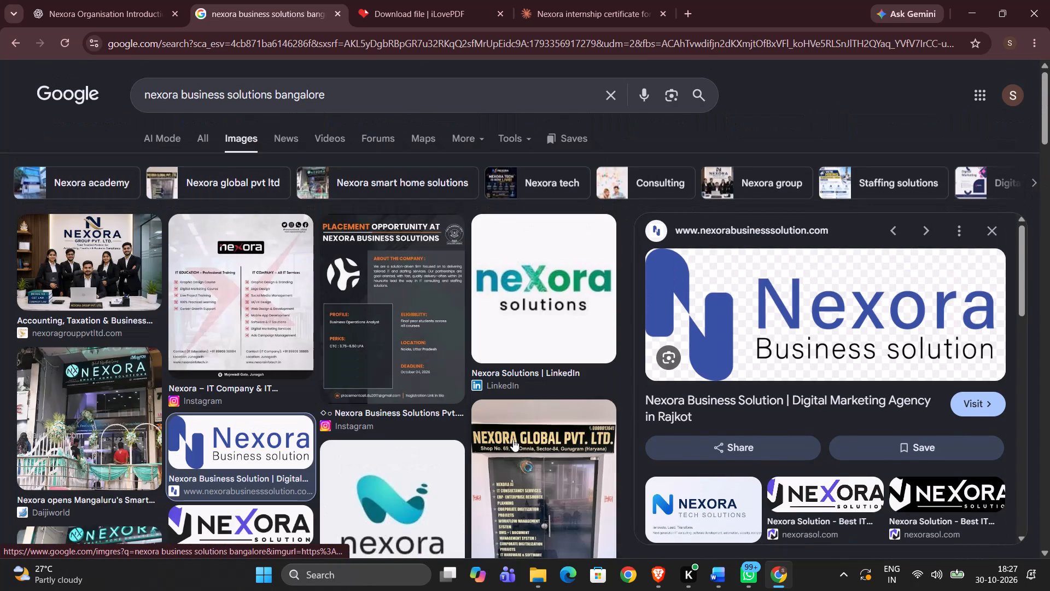
Open nexorabusinesssolution.com from the previewed Nexora Business solution logo and look over its home page.
left_click(823, 312)
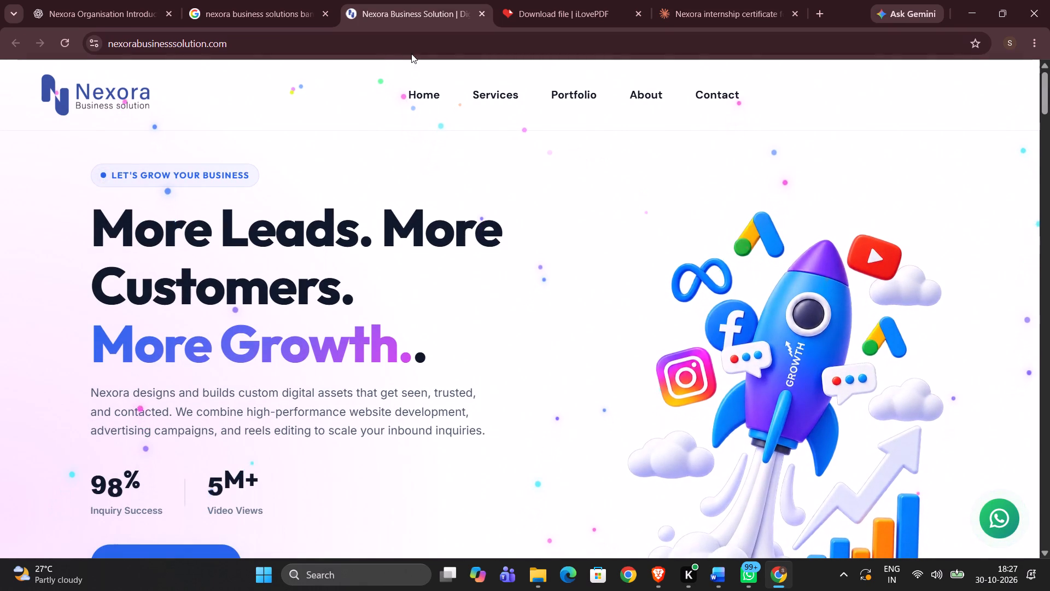
scroll(280, 270, "down", 3)
scroll(280, 270, "up", 1)
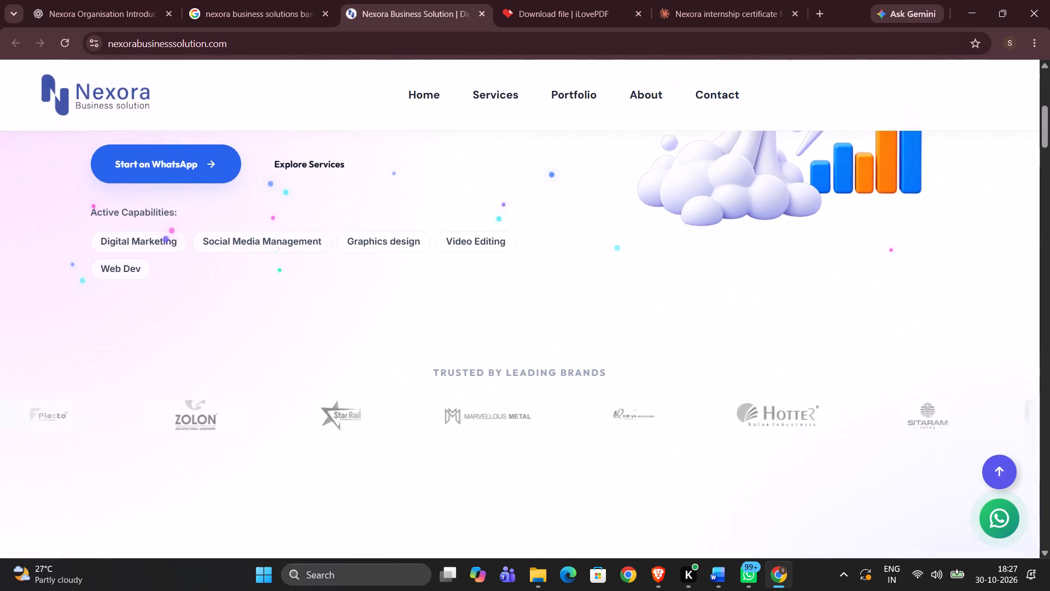
scroll(280, 270, "up", 1)
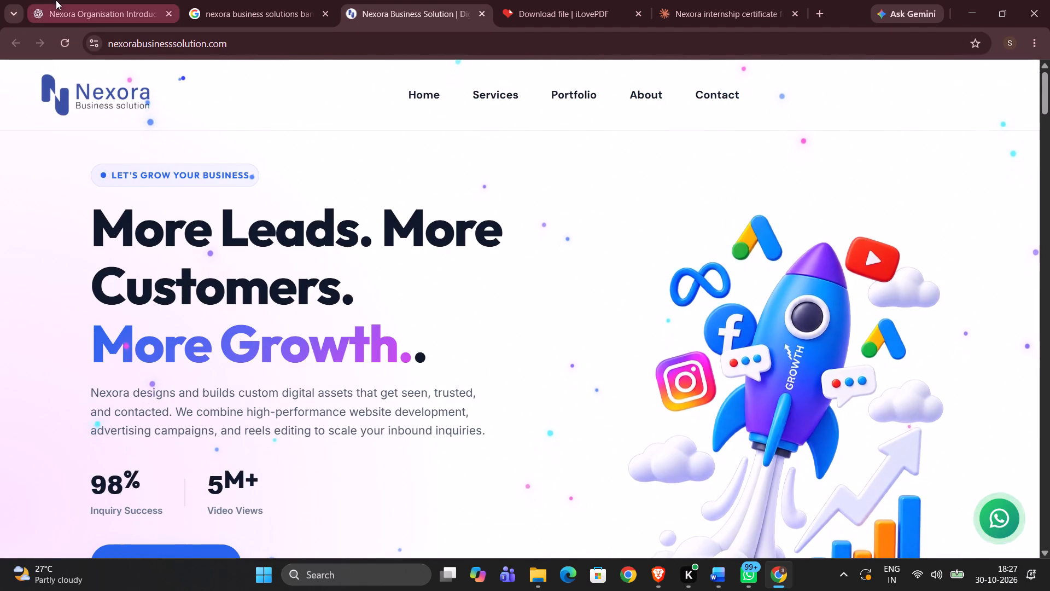
left_click(19, 44)
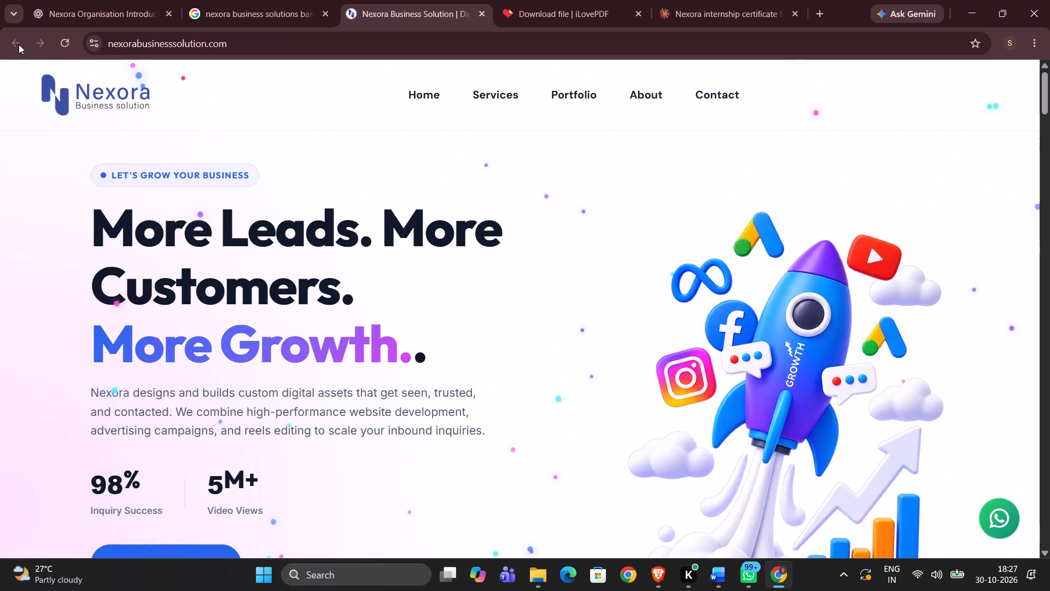
left_click(17, 43)
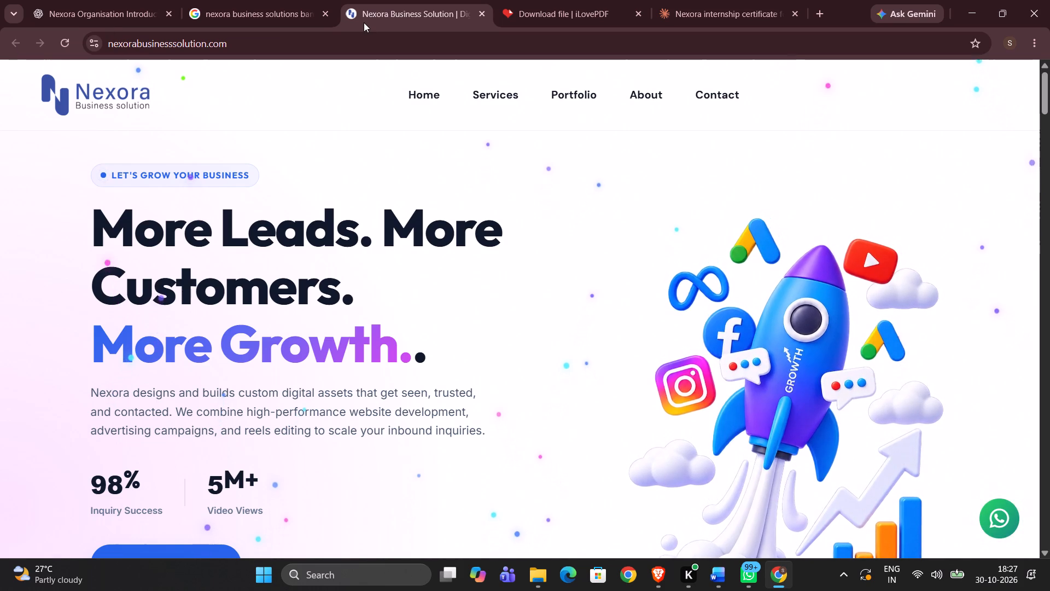
left_click(320, 11)
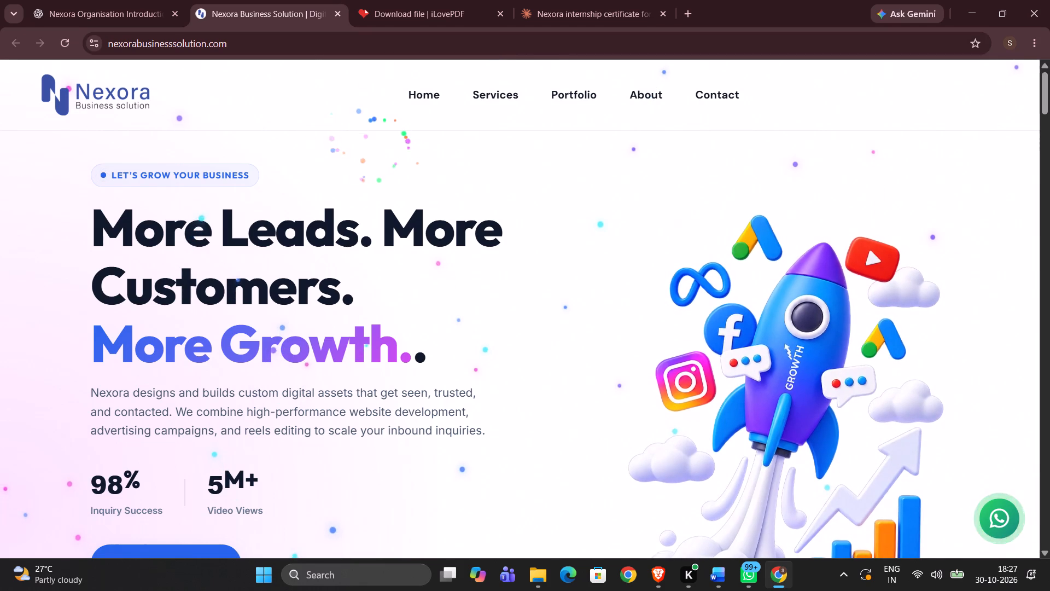
left_click(330, 13)
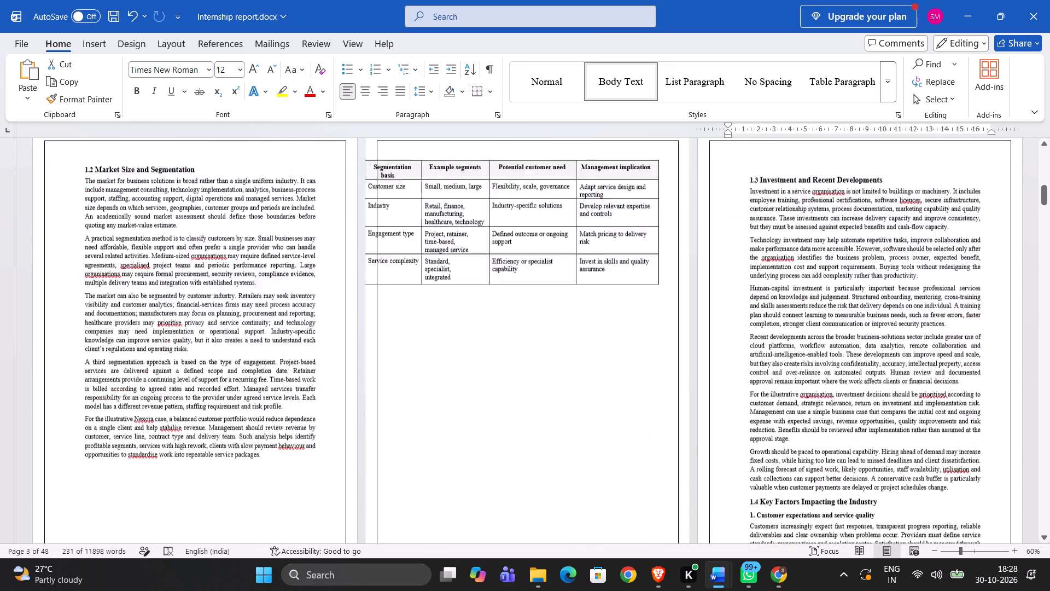
scroll(567, 535, "down", 20)
scroll(567, 535, "down", 20)
scroll(567, 535, "down", 20)
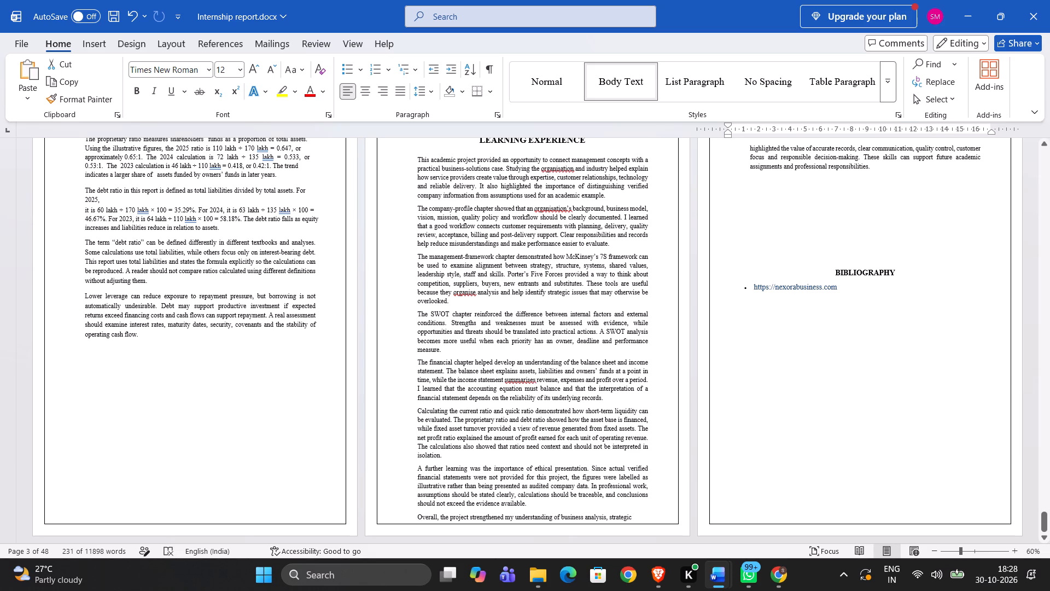
left_click_drag(842, 286, 752, 285)
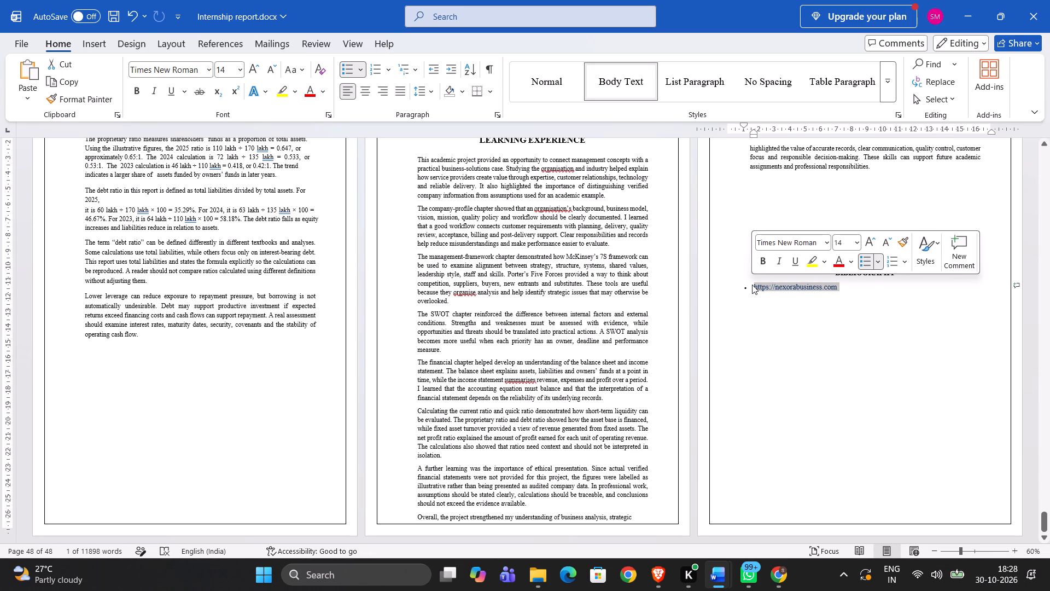
key("ctrl+c")
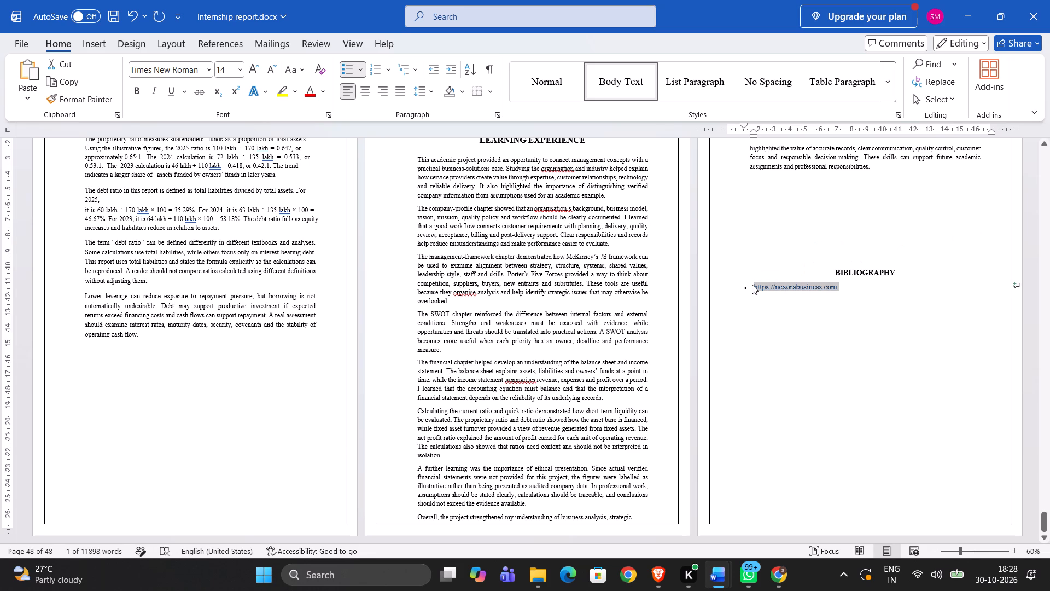
Search for the copied address in a new Chrome tab and open the Nexora Business Solutions website.
key("alt+Tab")
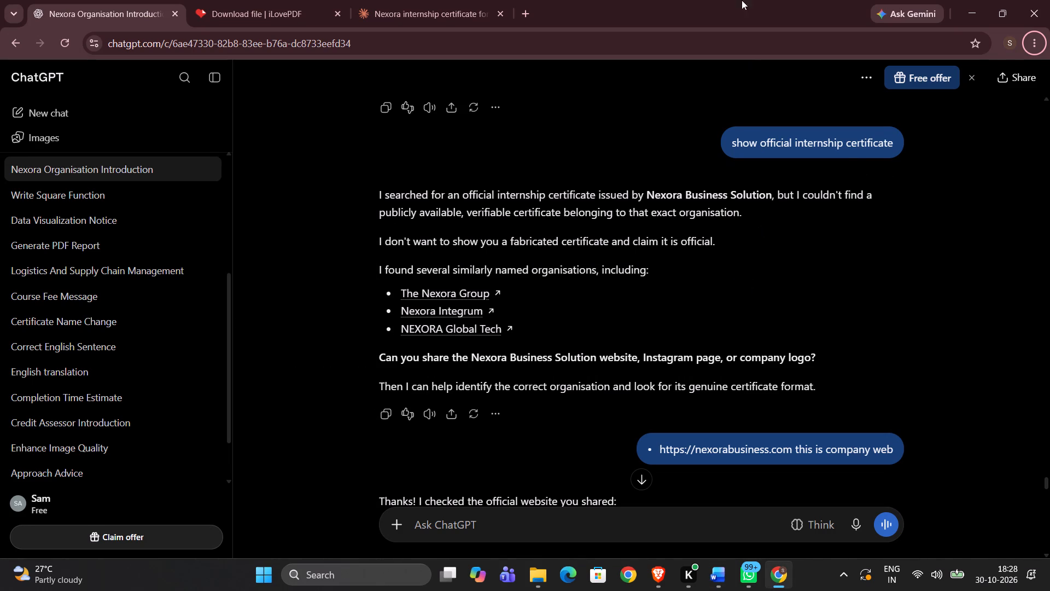
left_click(532, 12)
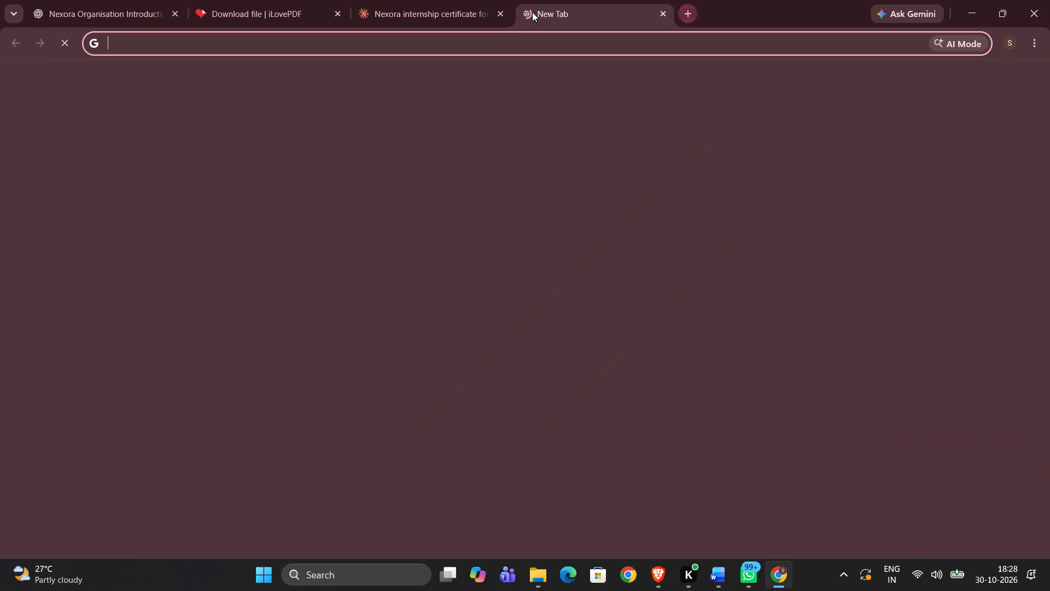
left_click(517, 43)
key("ctrl+v")
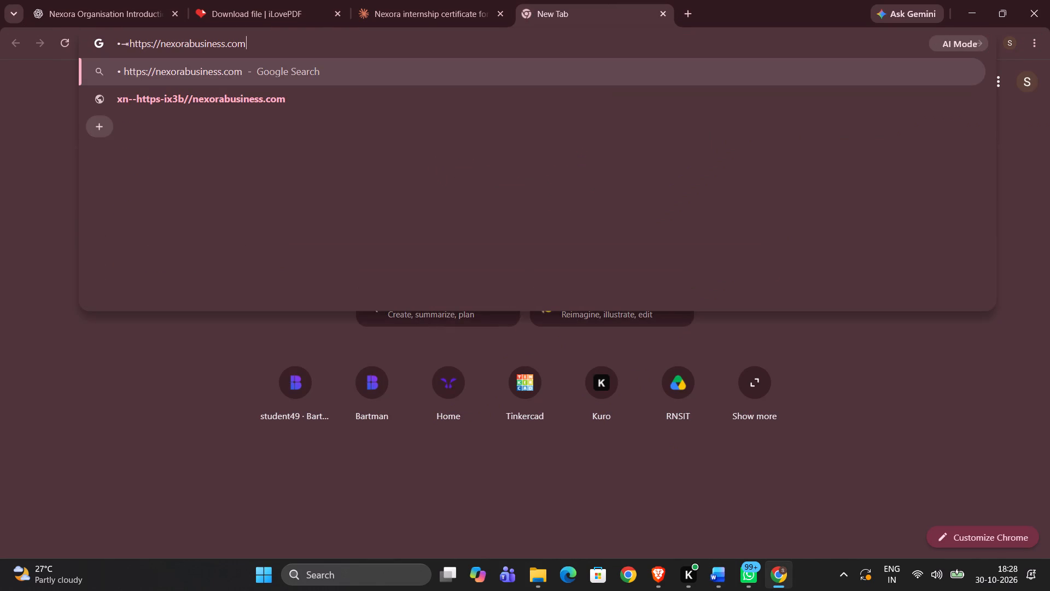
key("Return")
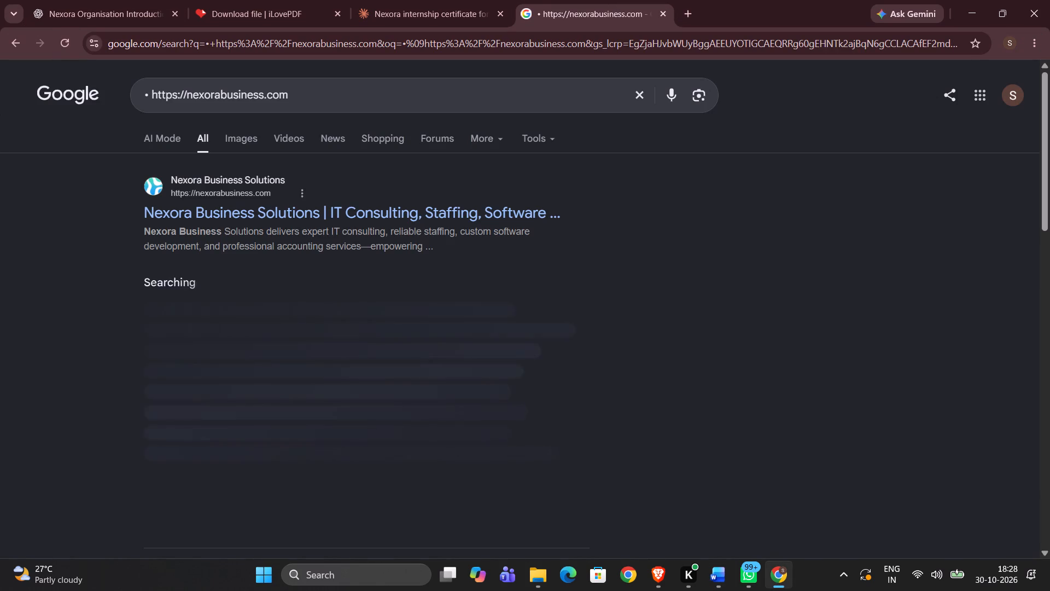
left_click(413, 210)
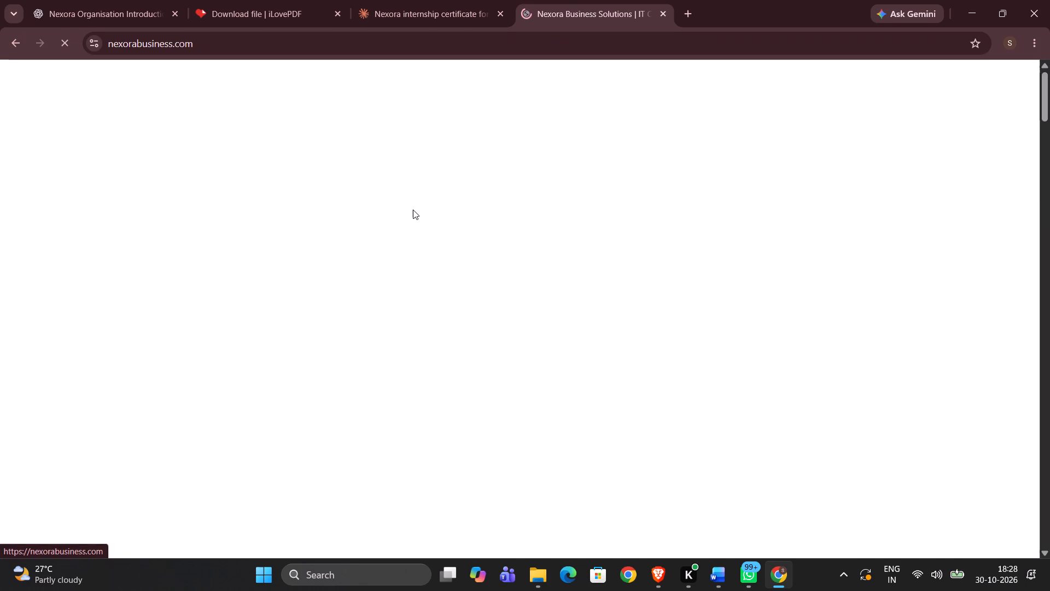
Examine the nexorabusiness.com home page, including its services and news sections.
scroll(413, 210, "down", 1)
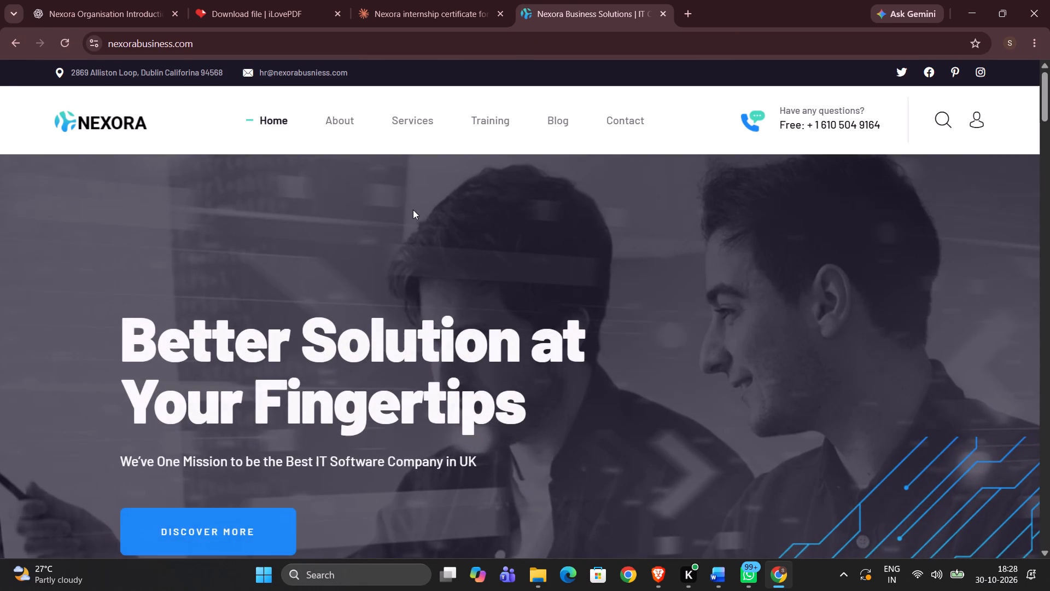
scroll(413, 210, "down", 6)
scroll(413, 210, "up", 1)
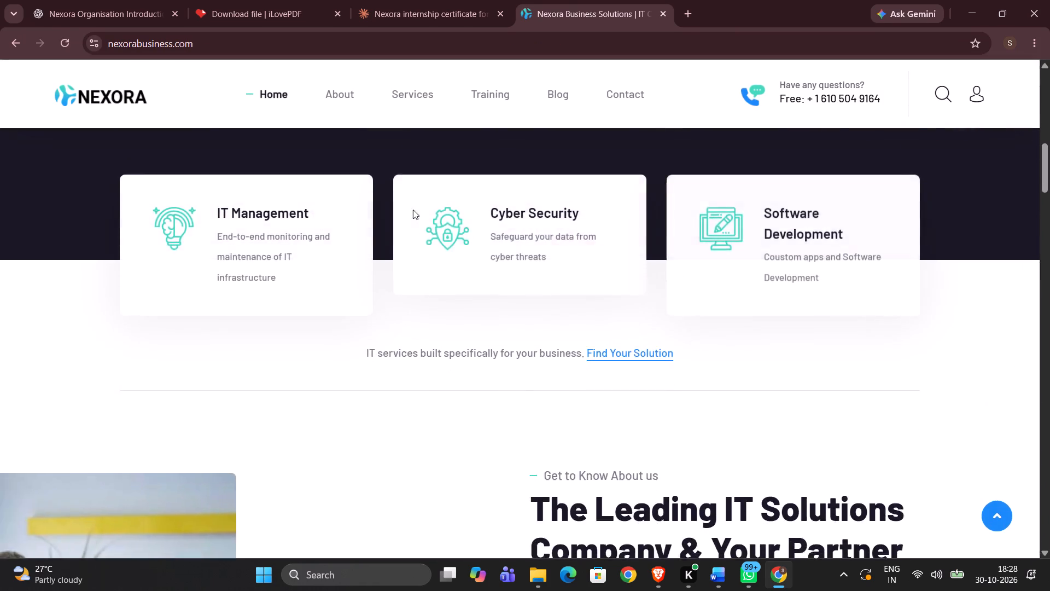
scroll(413, 210, "up", 5)
scroll(413, 210, "down", 7)
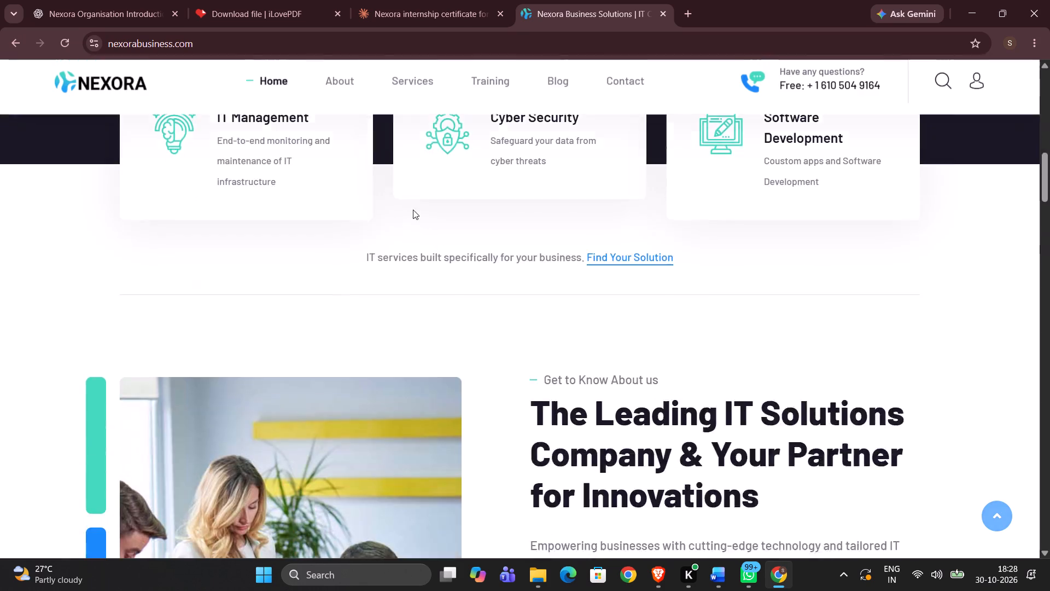
scroll(413, 210, "down", 4)
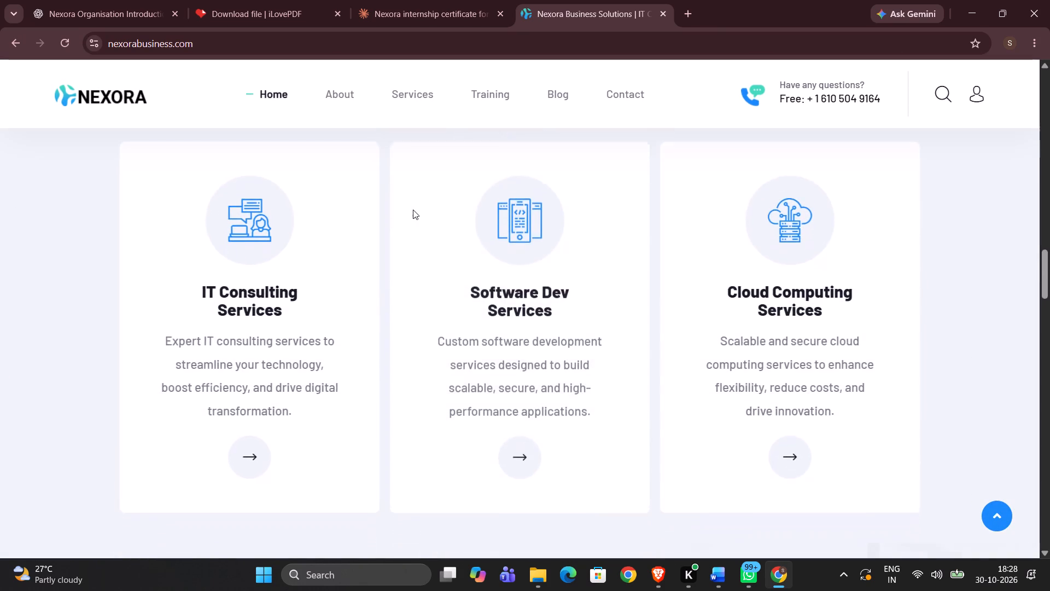
scroll(413, 210, "down", 10)
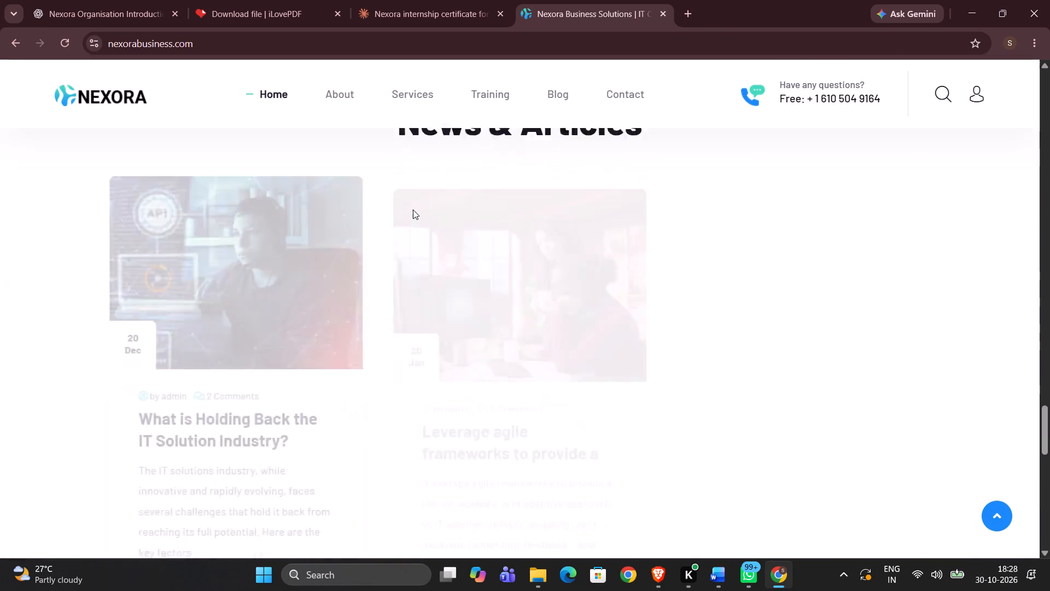
scroll(413, 210, "up", 18)
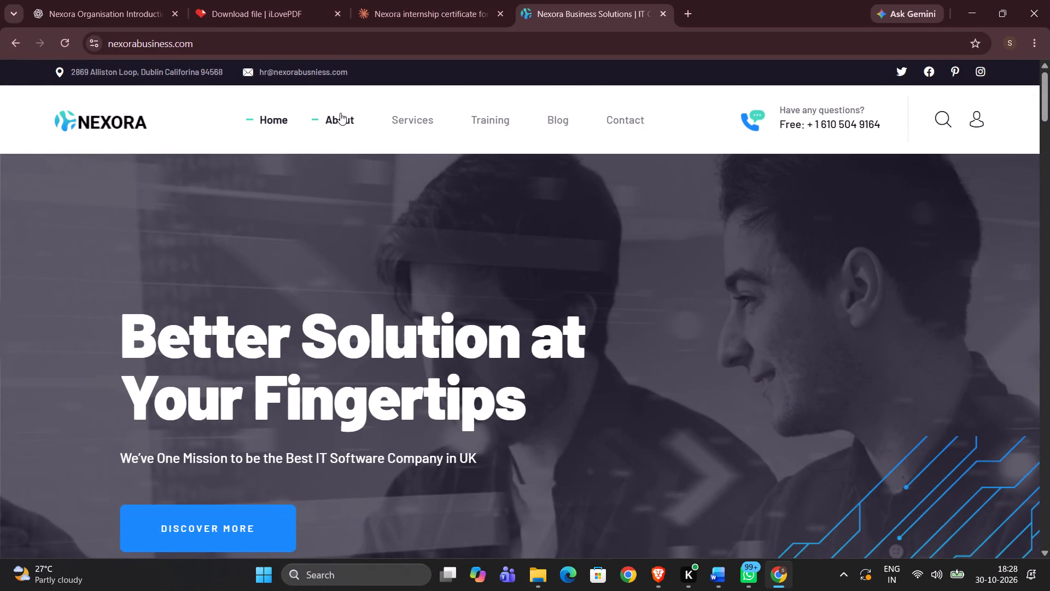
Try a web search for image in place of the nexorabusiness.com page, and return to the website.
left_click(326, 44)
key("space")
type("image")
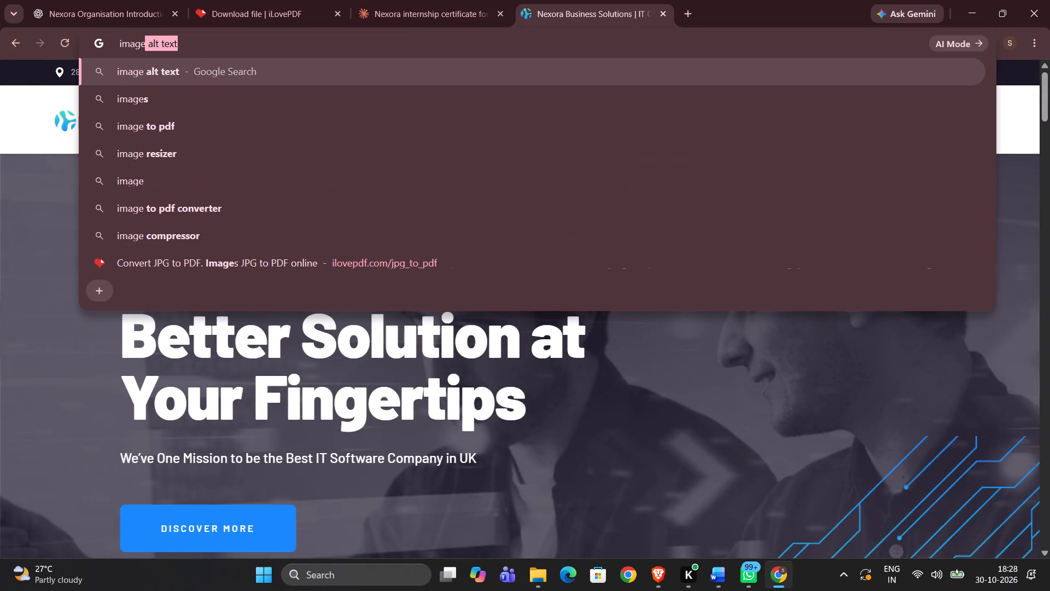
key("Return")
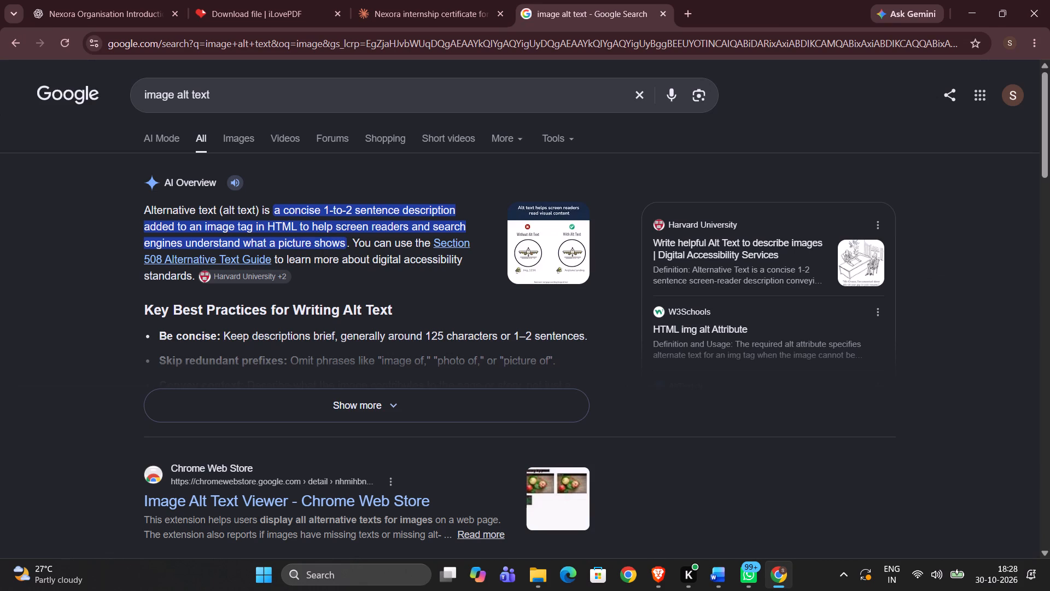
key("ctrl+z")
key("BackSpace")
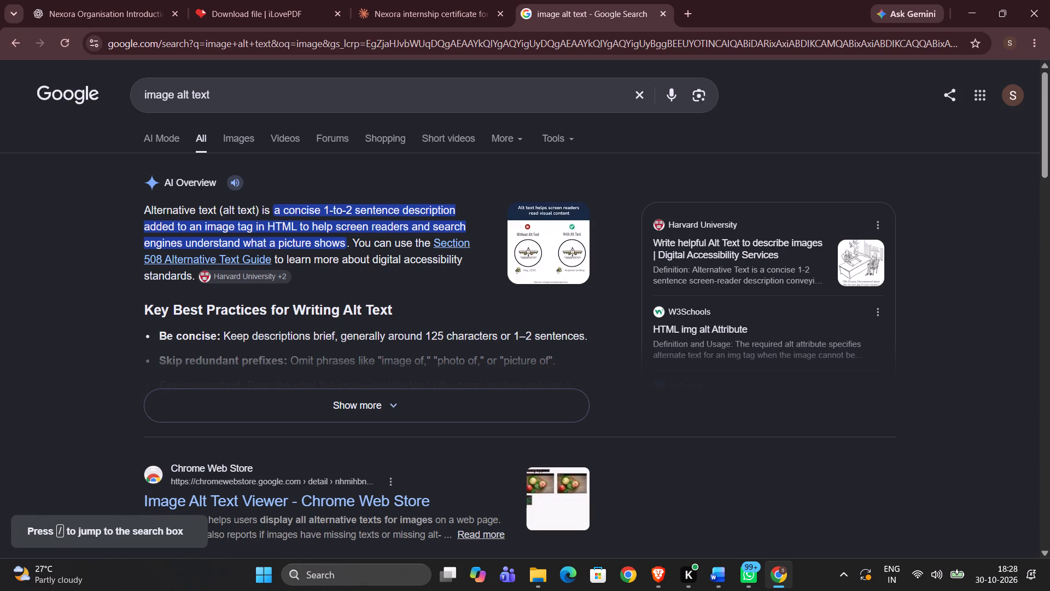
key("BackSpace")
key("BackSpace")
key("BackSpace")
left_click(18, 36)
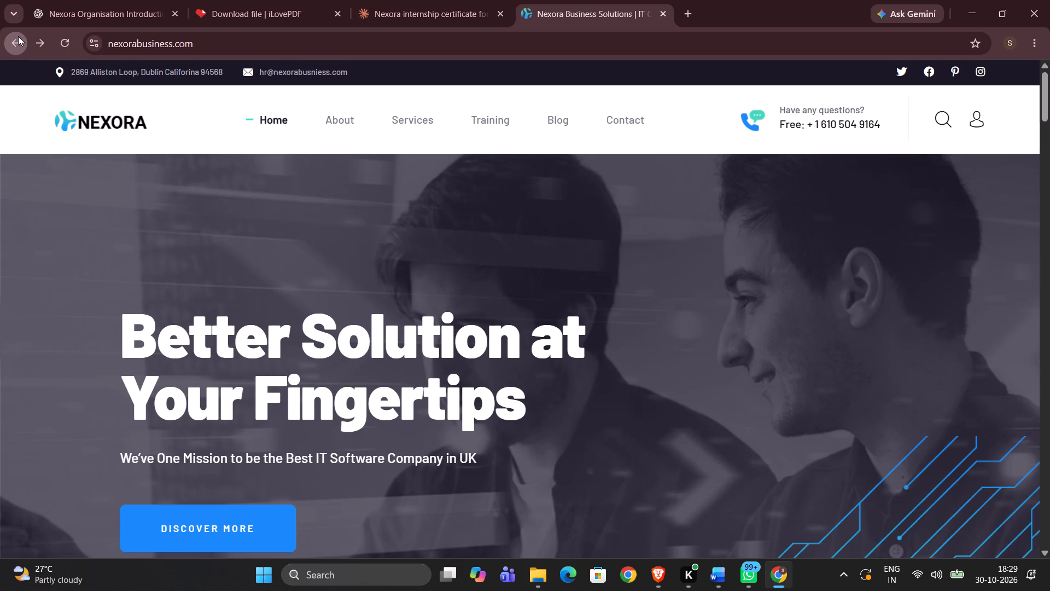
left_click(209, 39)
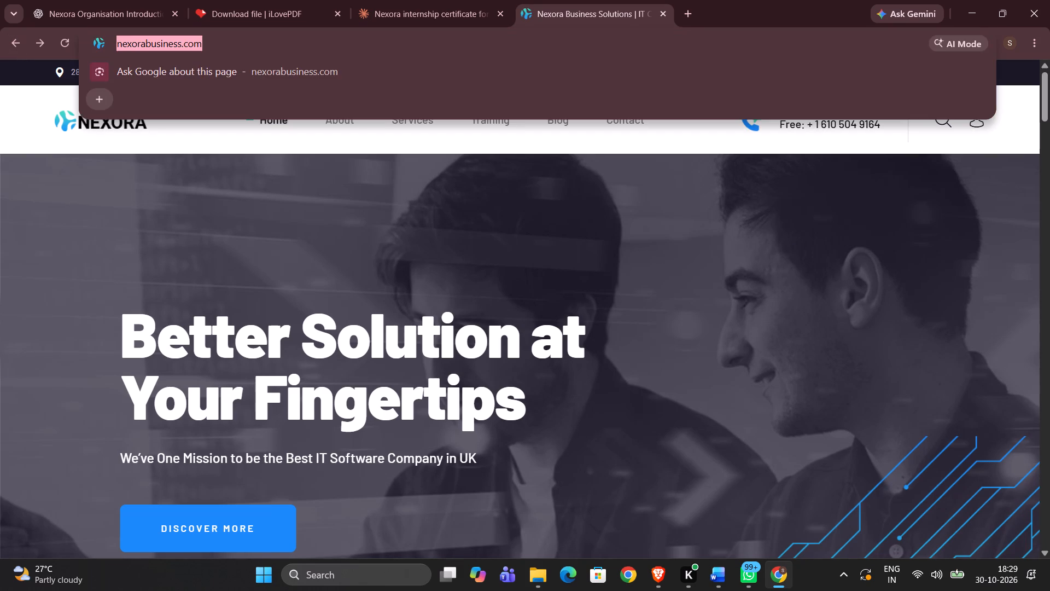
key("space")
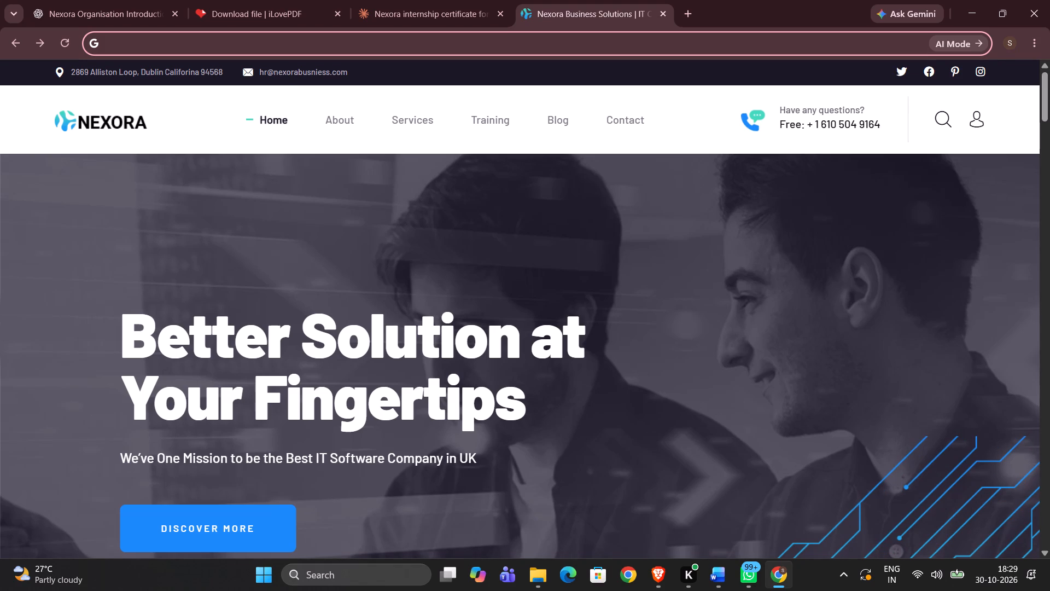
left_click(9, 37)
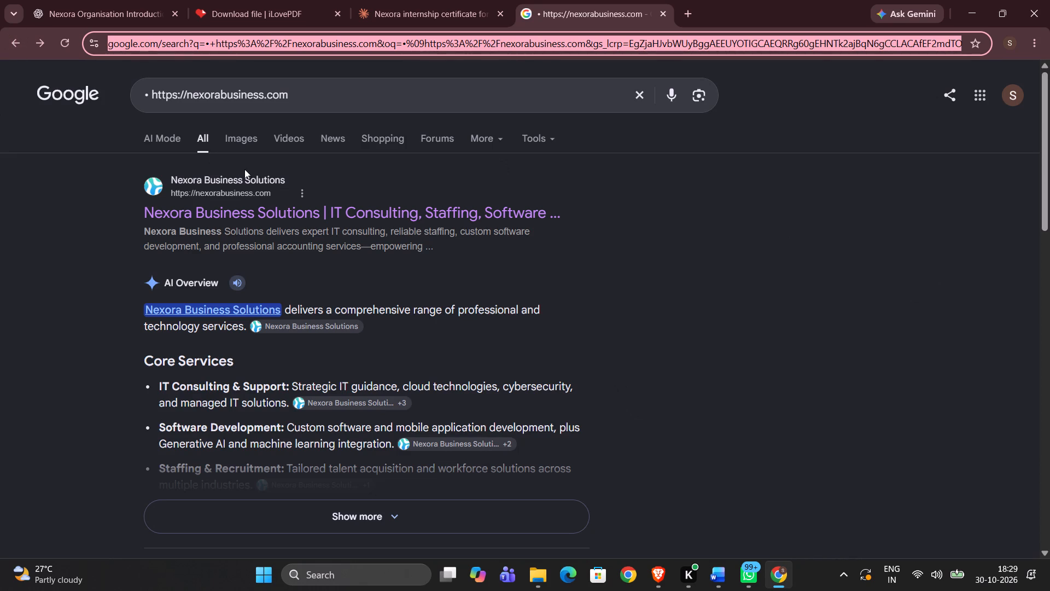
left_click(244, 142)
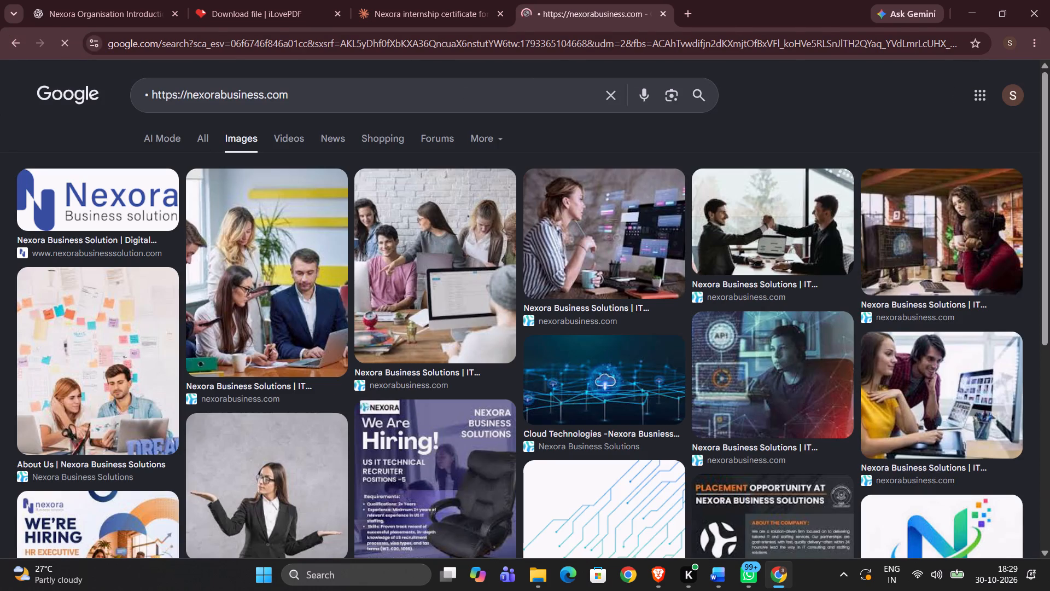
left_click(153, 196)
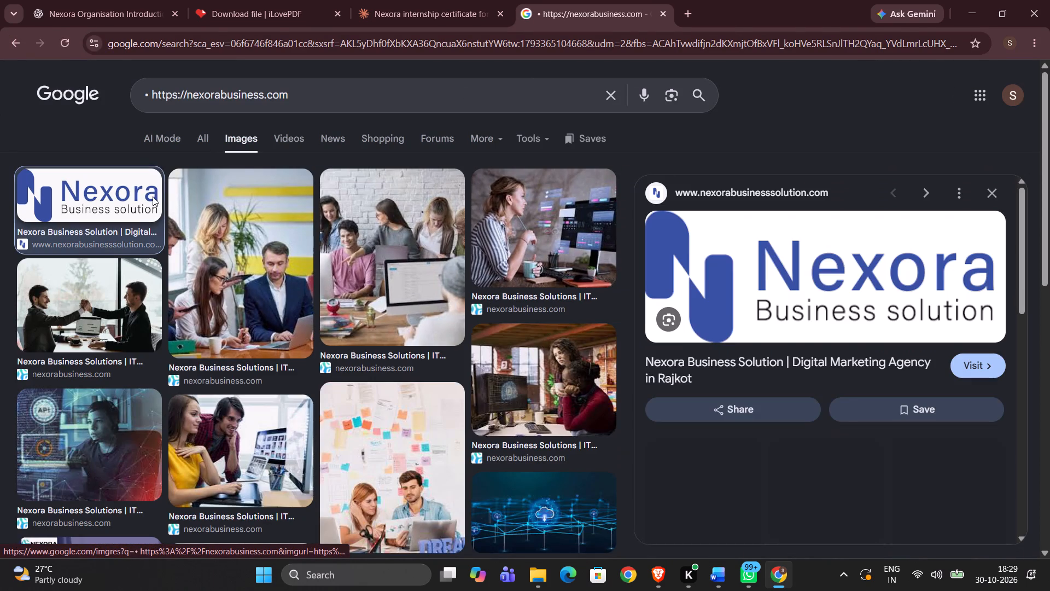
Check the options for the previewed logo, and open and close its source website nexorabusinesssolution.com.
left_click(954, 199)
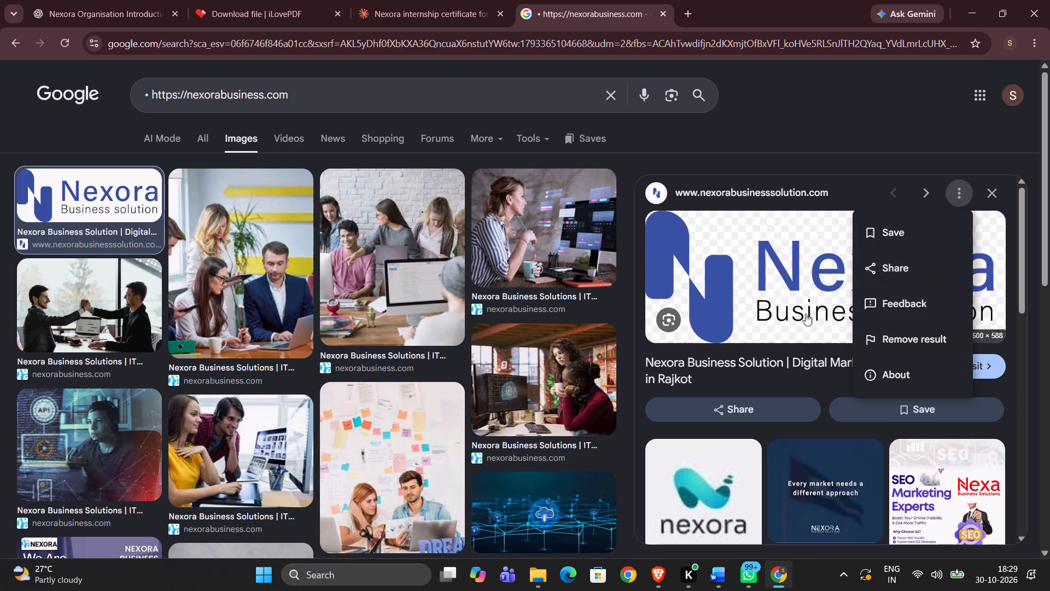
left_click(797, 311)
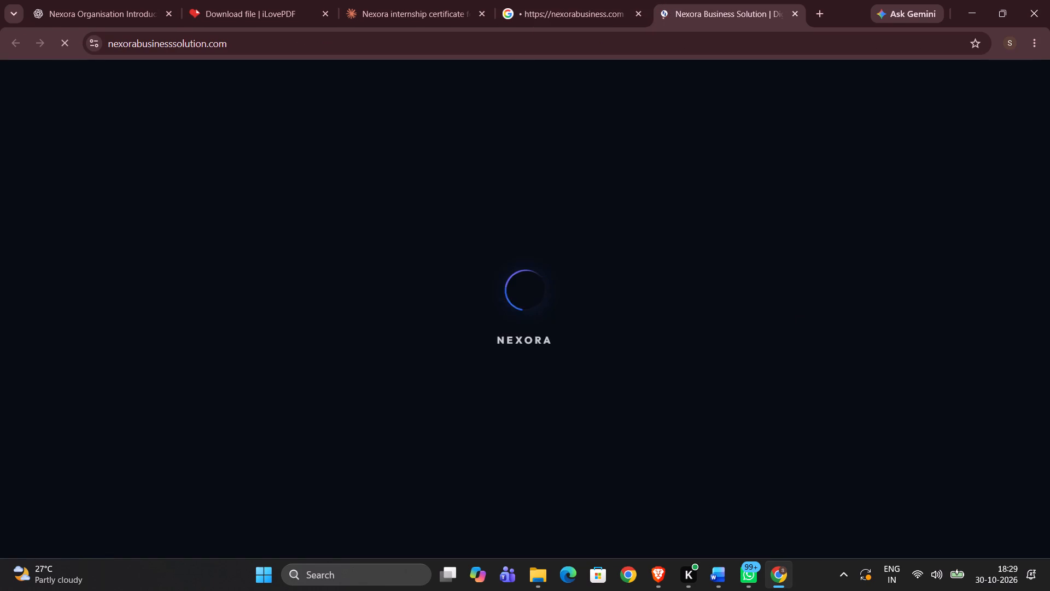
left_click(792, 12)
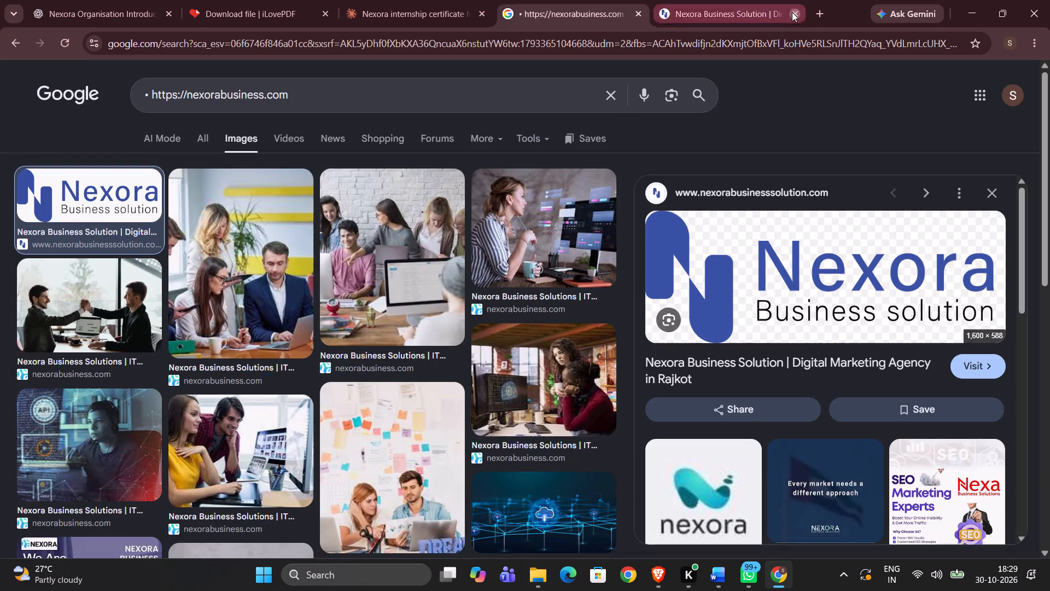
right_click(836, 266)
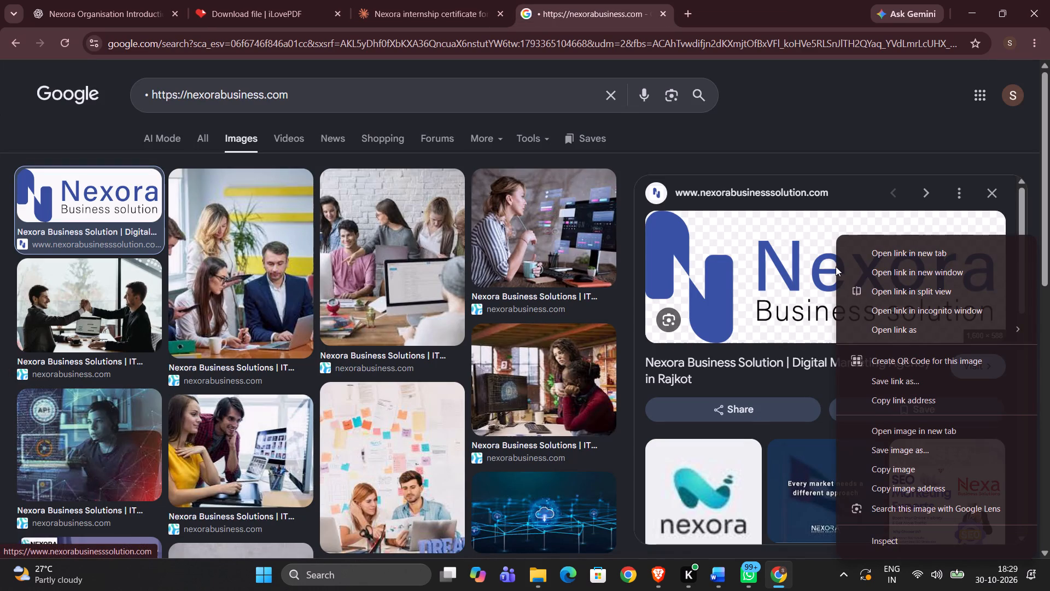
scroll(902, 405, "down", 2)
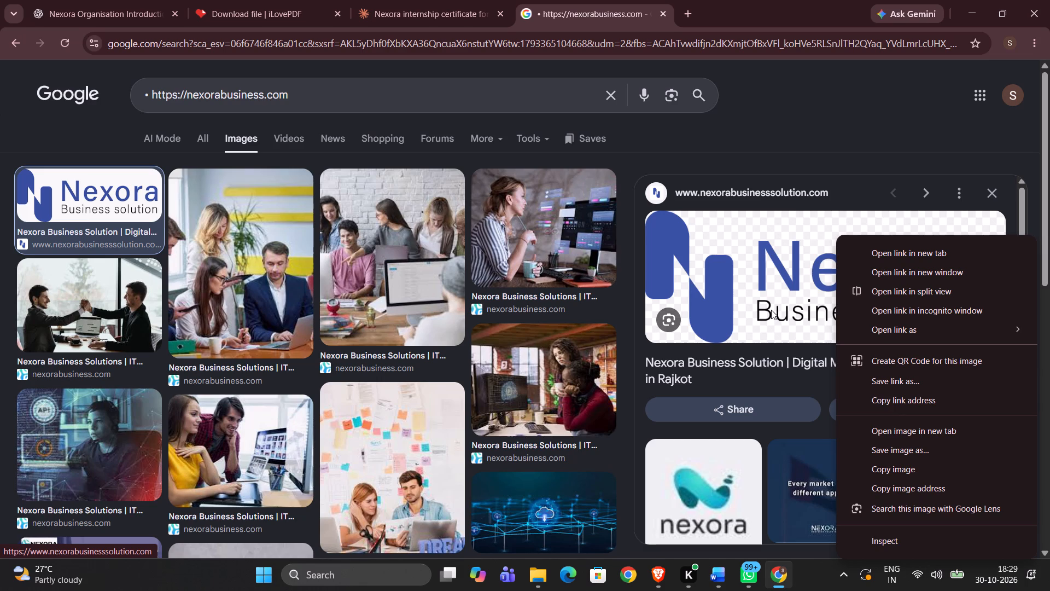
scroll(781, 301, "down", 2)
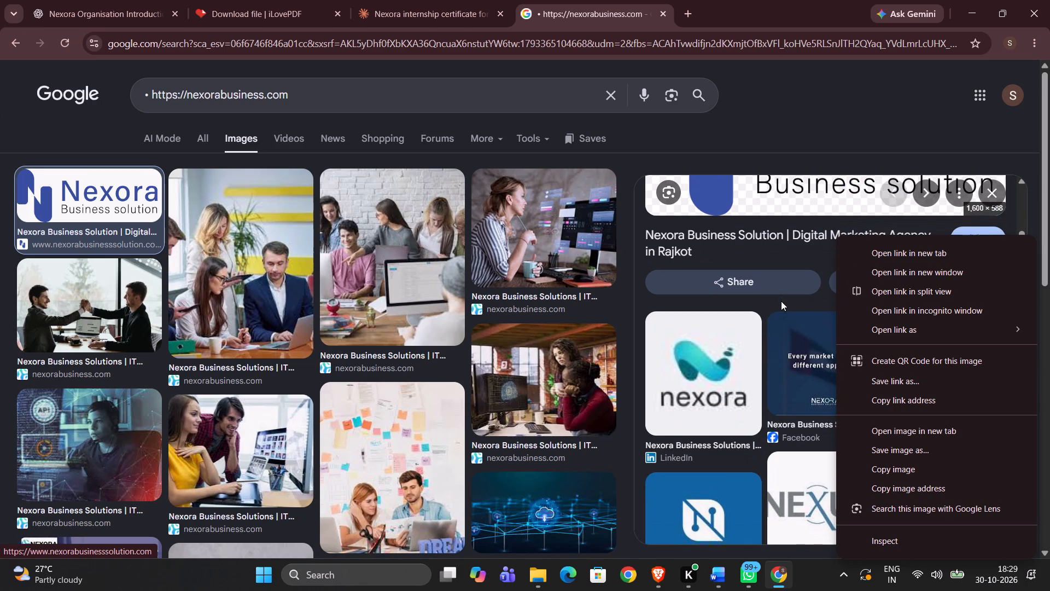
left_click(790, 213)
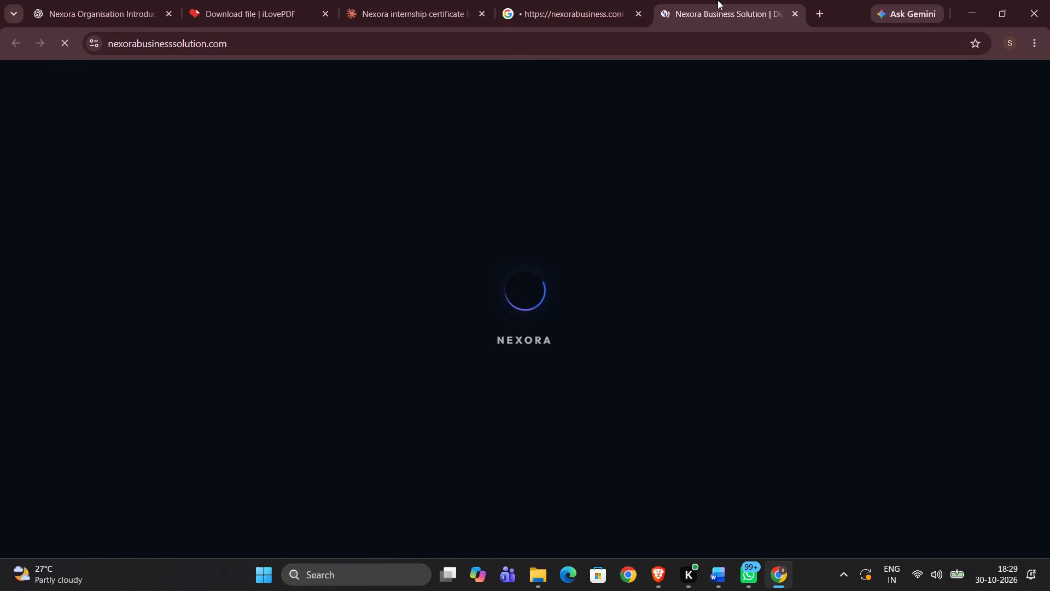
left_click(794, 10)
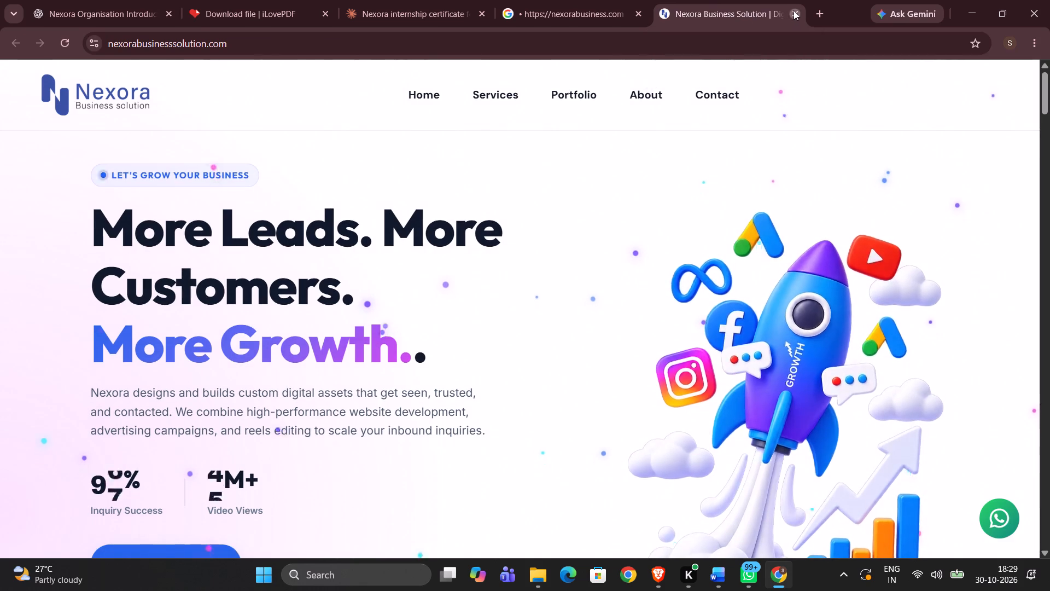
Examine the Nexora Business solution logo preview and its related images for a suitable company logo.
scroll(808, 210, "up", 1)
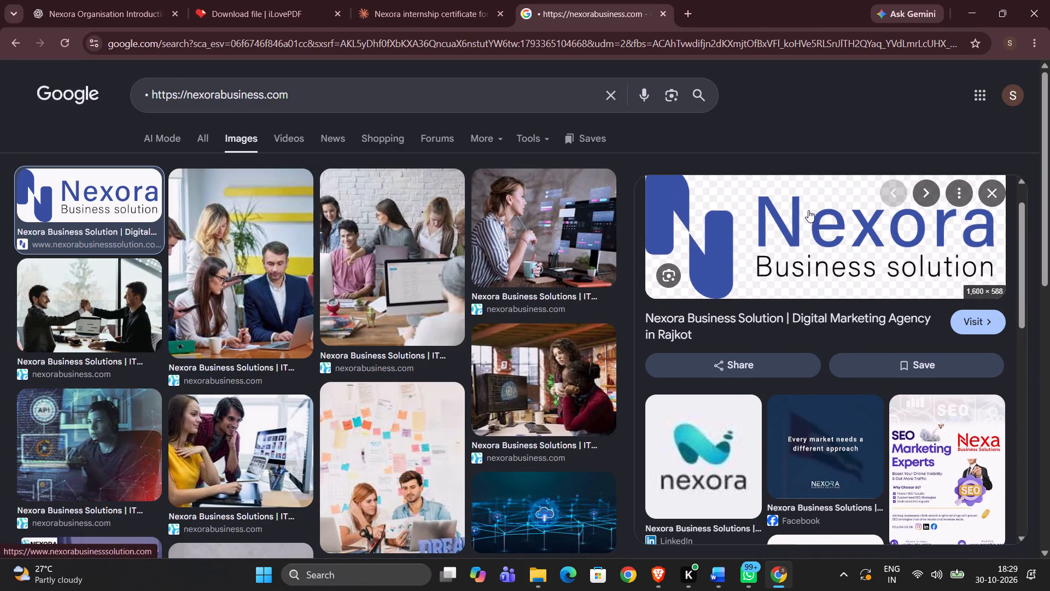
scroll(808, 210, "up", 1)
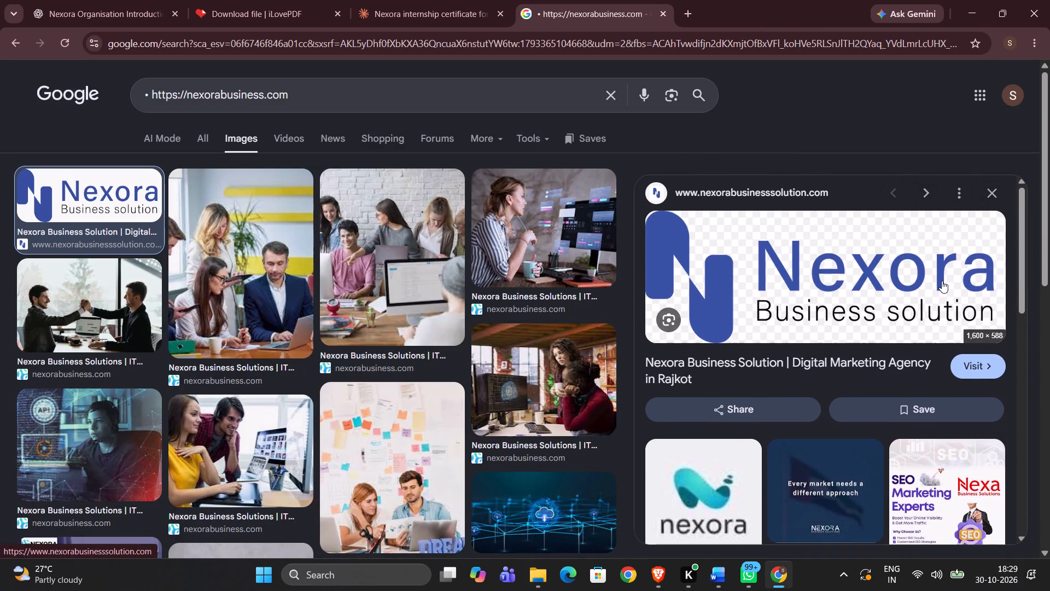
scroll(942, 281, "down", 1)
left_click(961, 199)
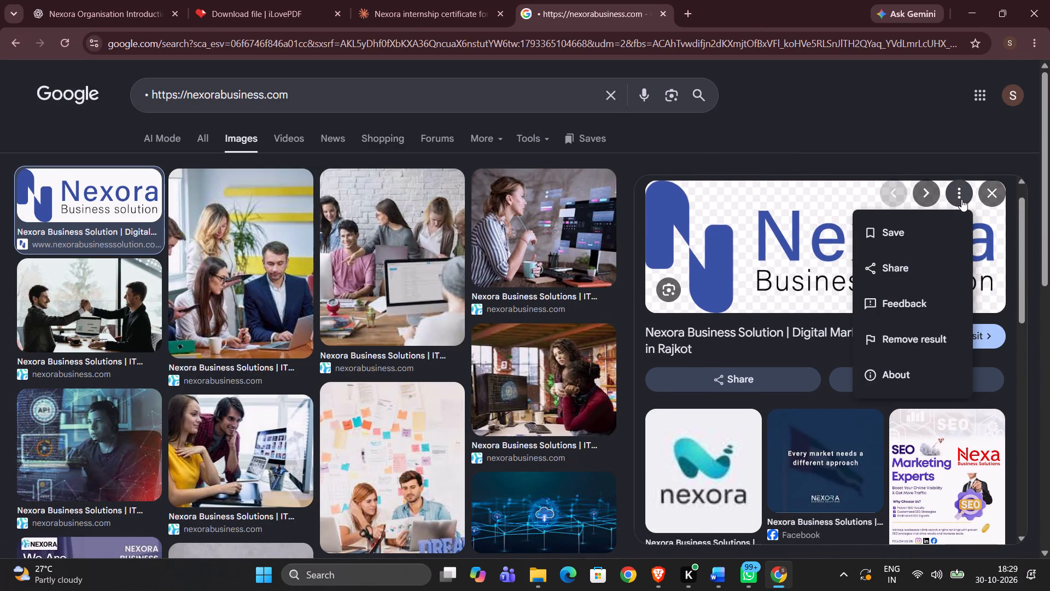
left_click(960, 198)
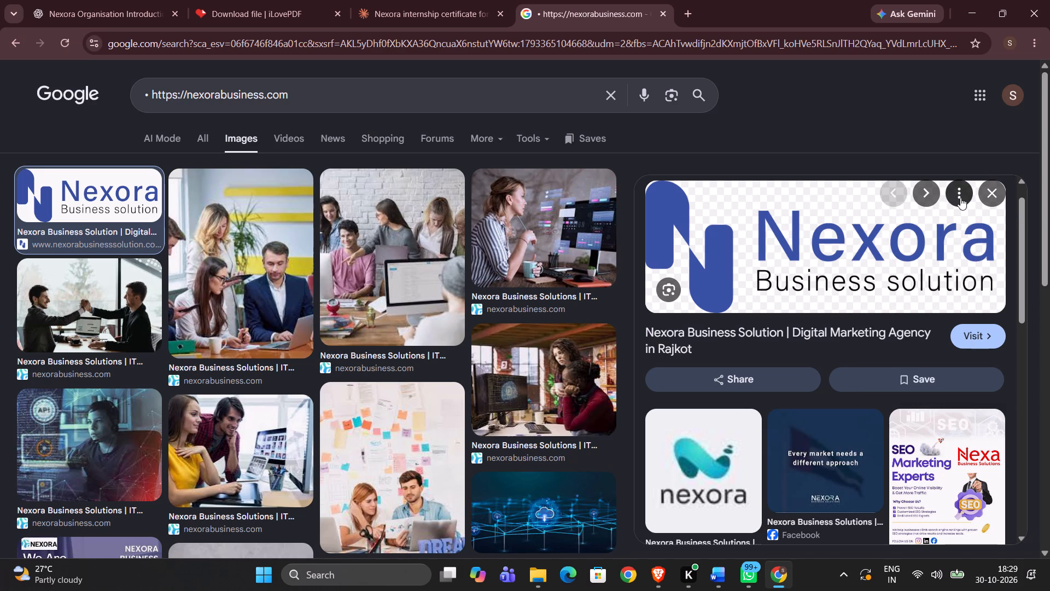
scroll(960, 198, "down", 4)
scroll(976, 270, "down", 4)
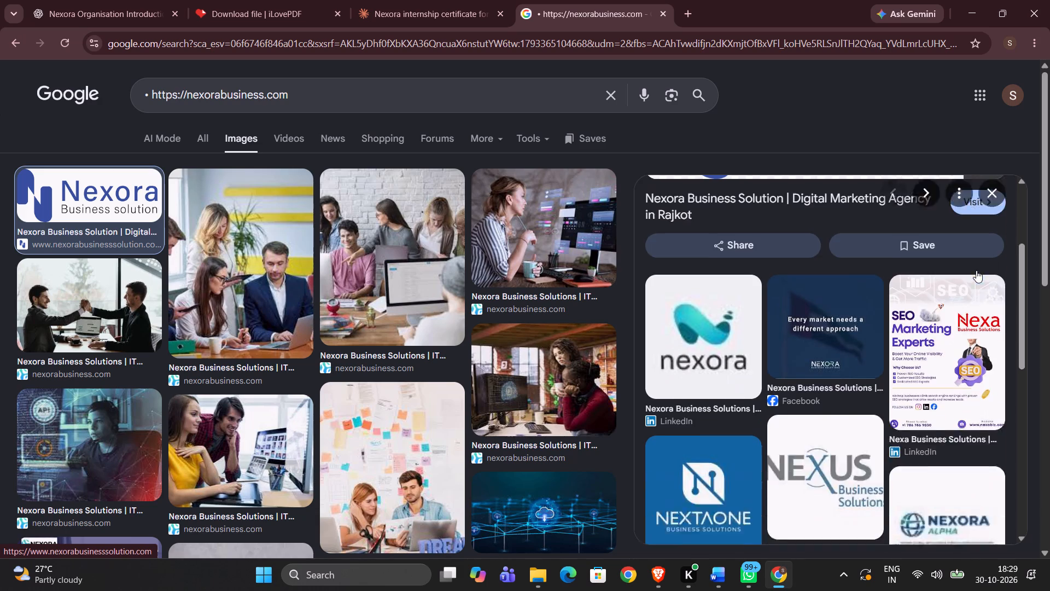
scroll(976, 270, "down", 5)
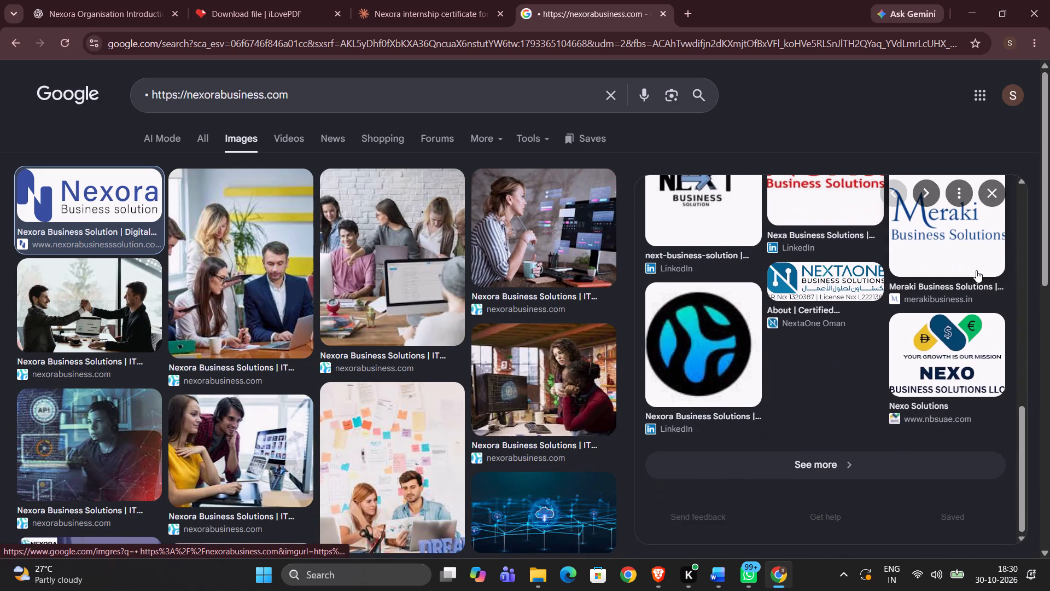
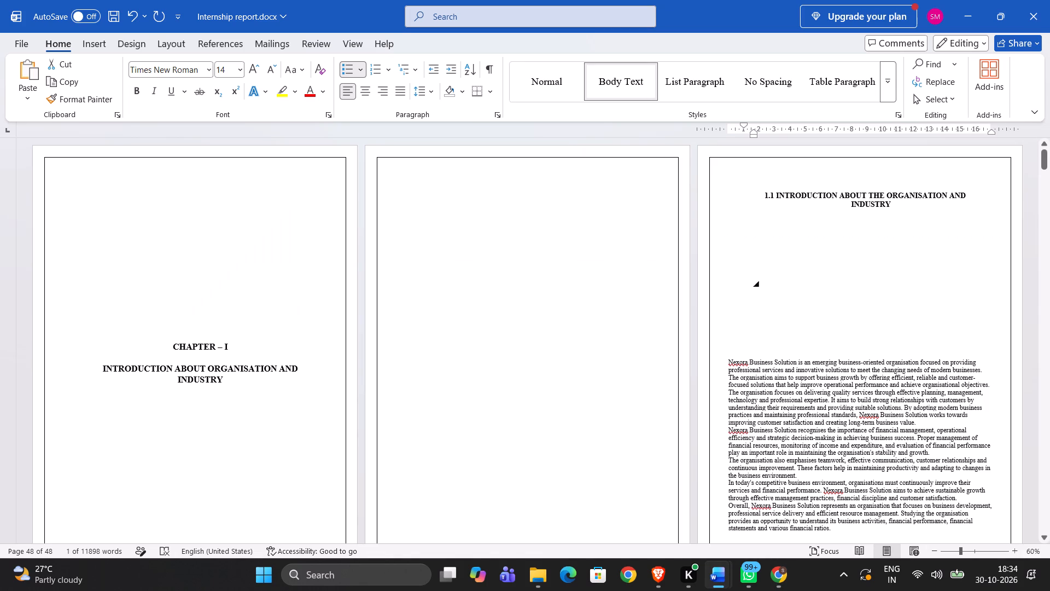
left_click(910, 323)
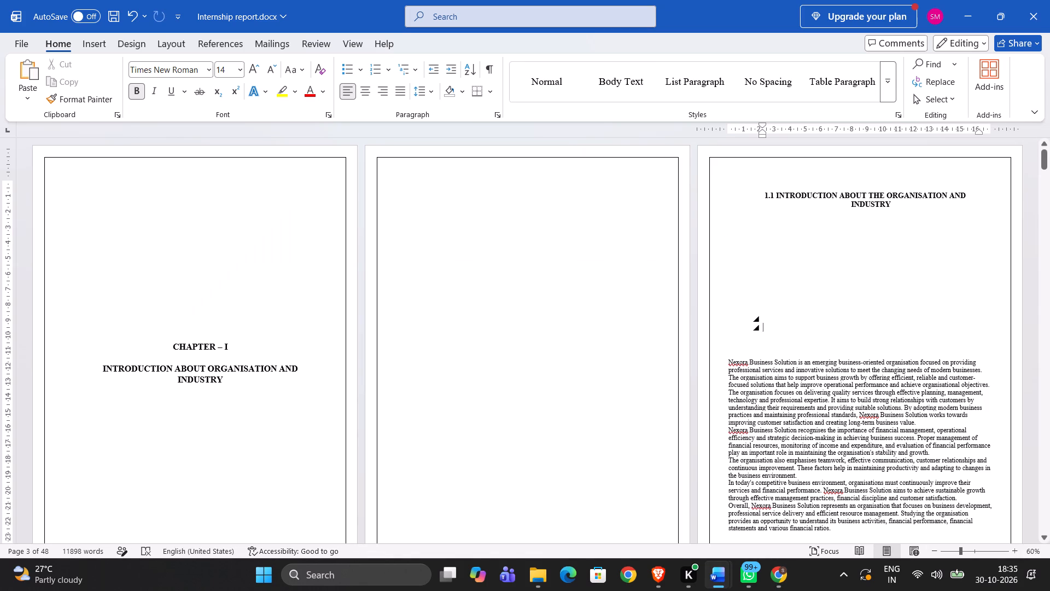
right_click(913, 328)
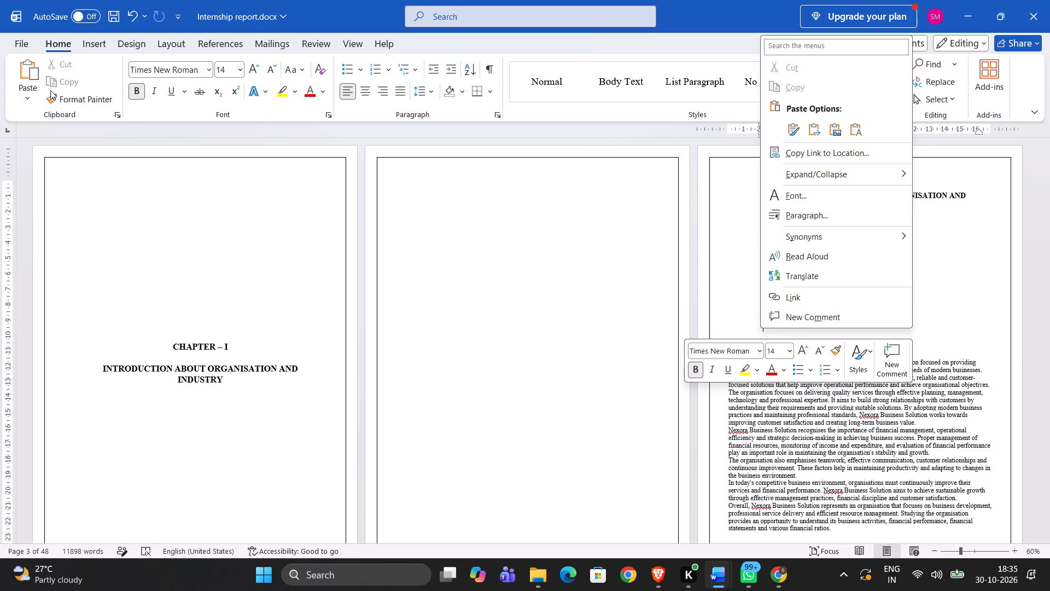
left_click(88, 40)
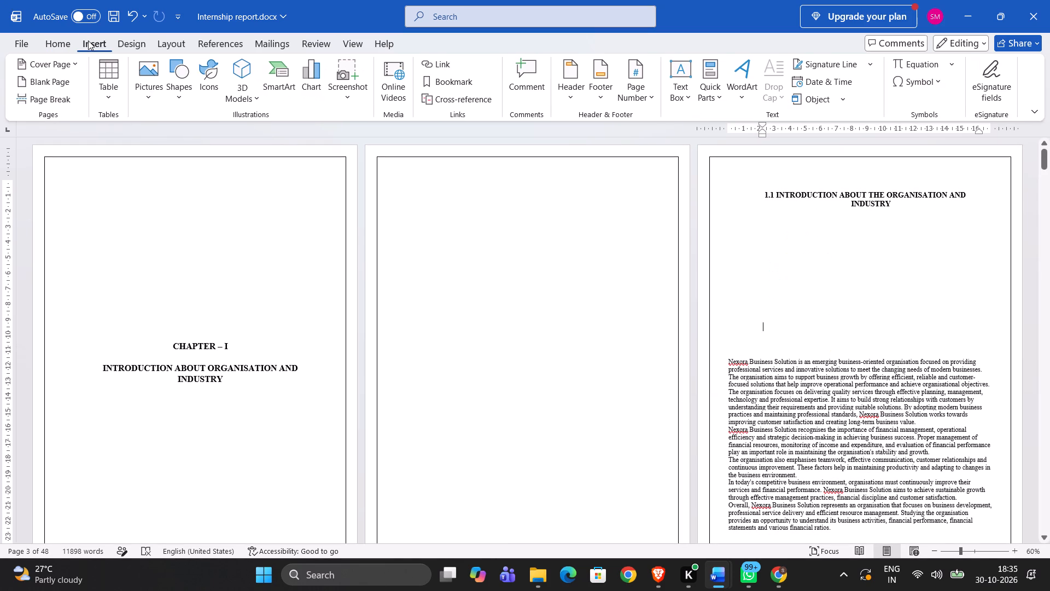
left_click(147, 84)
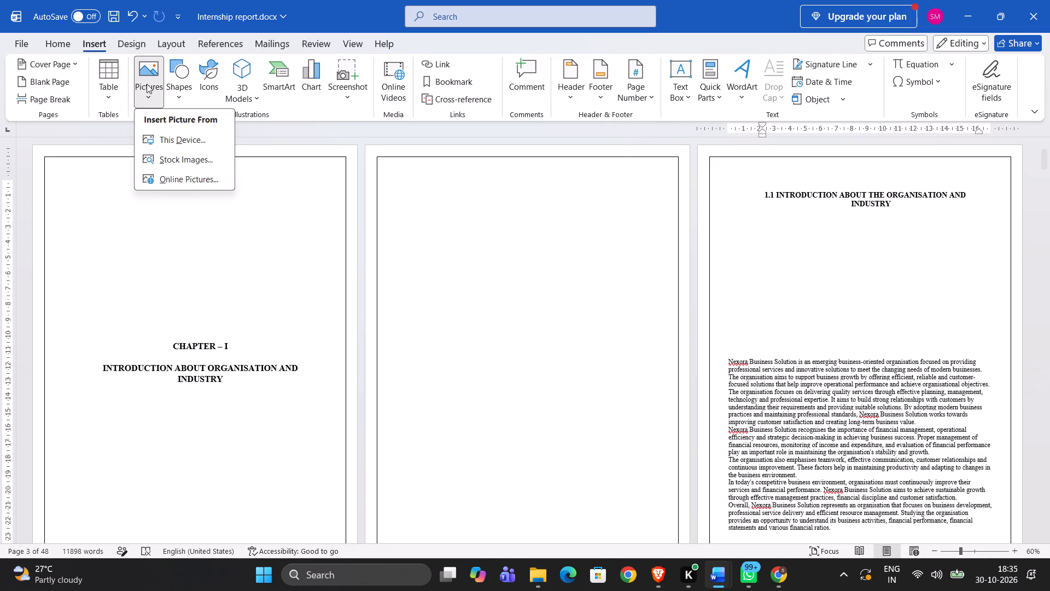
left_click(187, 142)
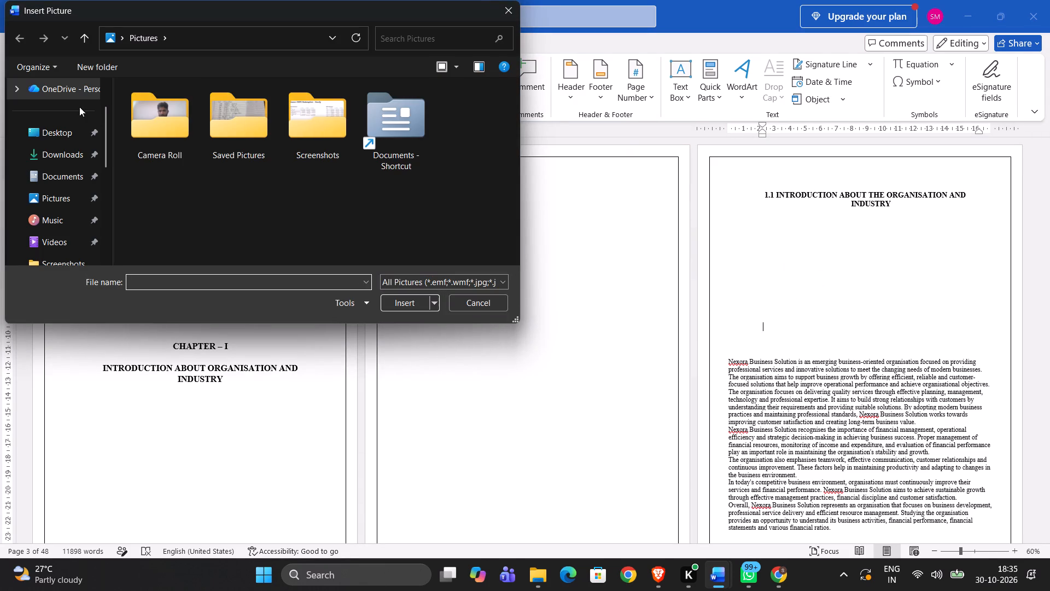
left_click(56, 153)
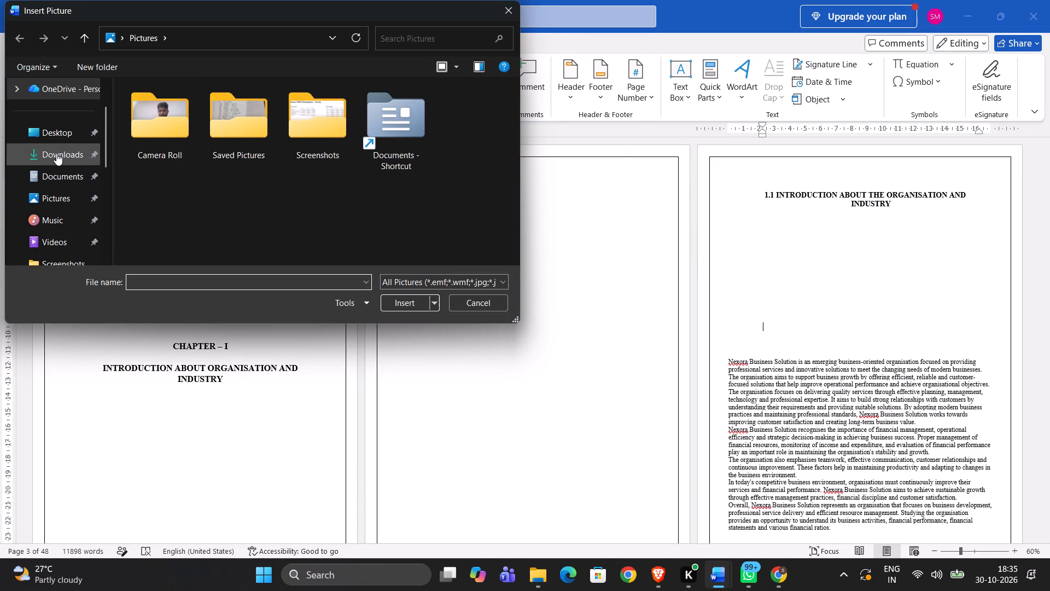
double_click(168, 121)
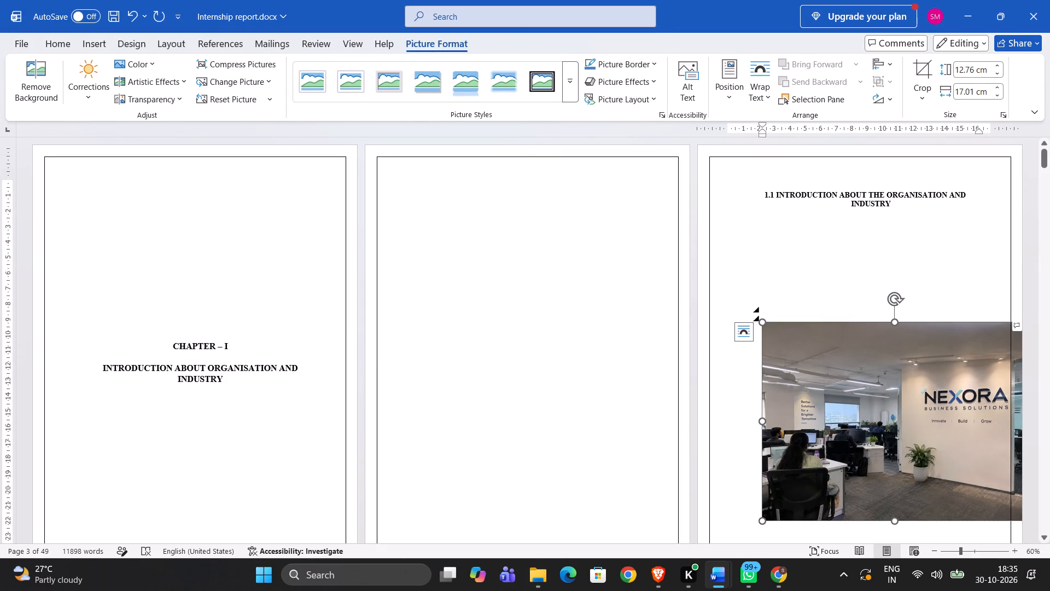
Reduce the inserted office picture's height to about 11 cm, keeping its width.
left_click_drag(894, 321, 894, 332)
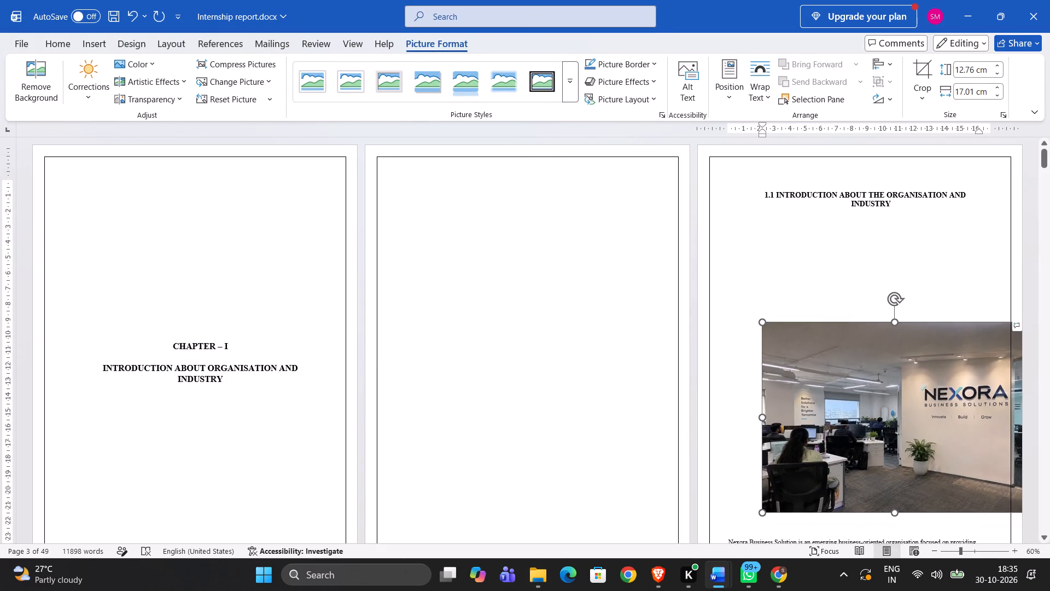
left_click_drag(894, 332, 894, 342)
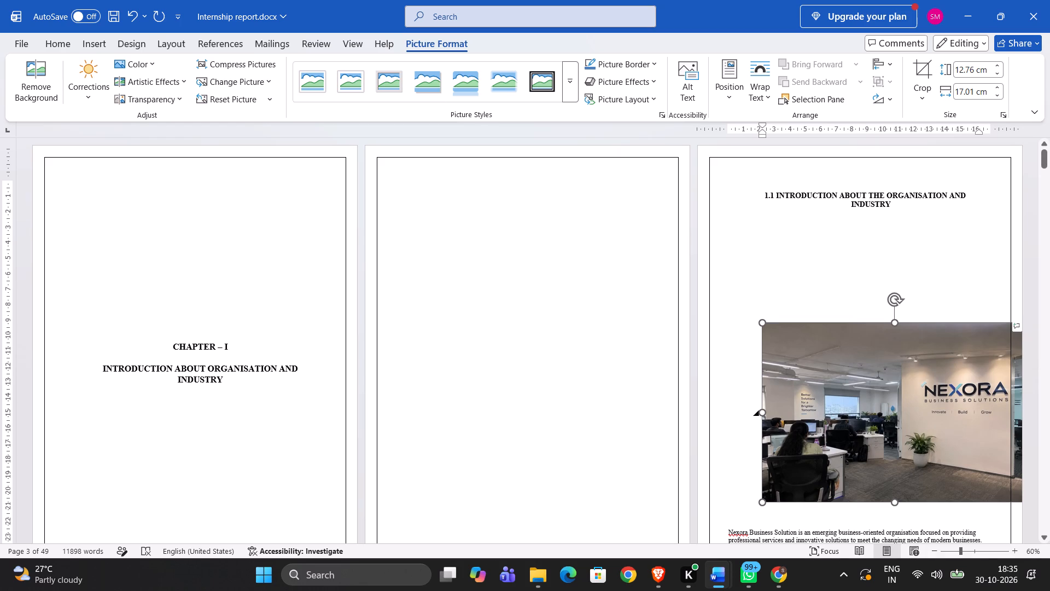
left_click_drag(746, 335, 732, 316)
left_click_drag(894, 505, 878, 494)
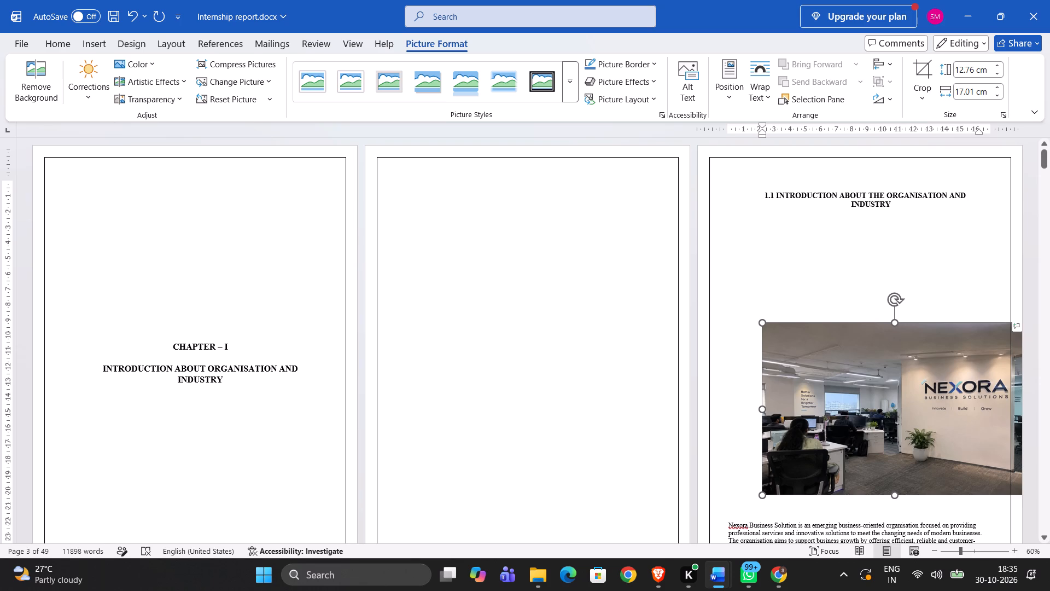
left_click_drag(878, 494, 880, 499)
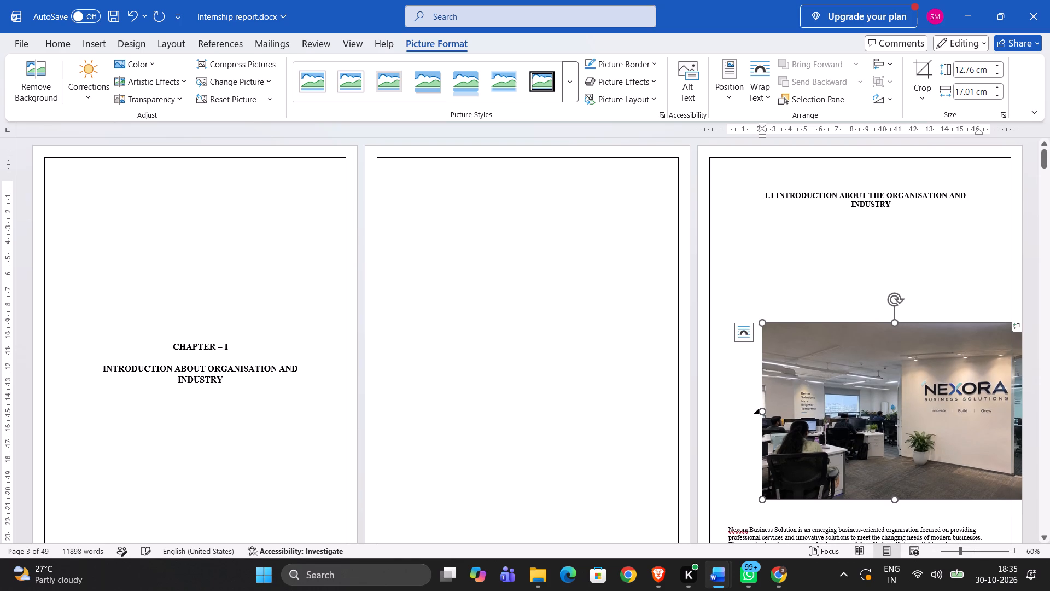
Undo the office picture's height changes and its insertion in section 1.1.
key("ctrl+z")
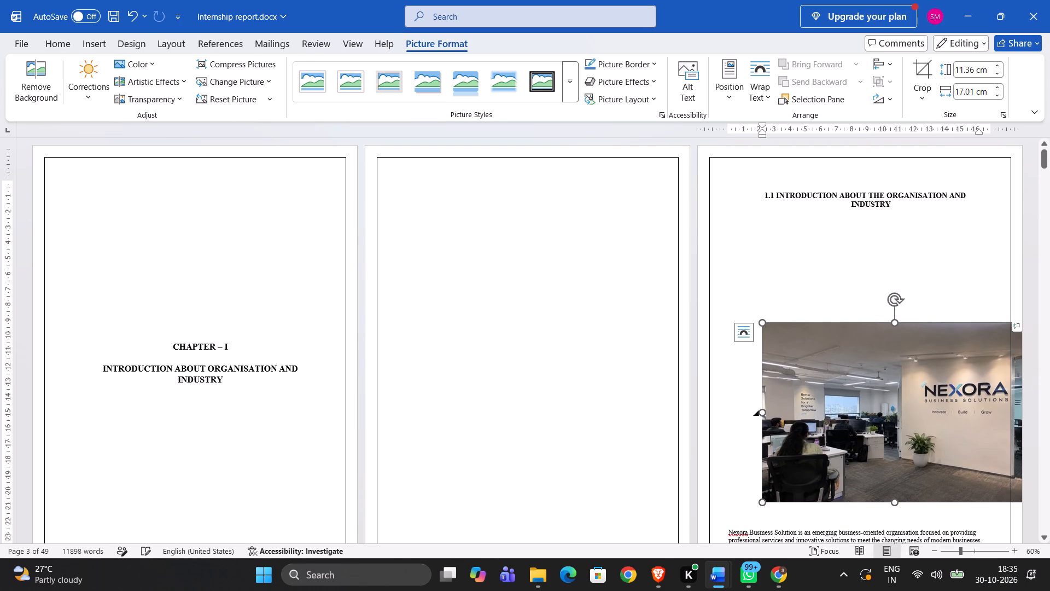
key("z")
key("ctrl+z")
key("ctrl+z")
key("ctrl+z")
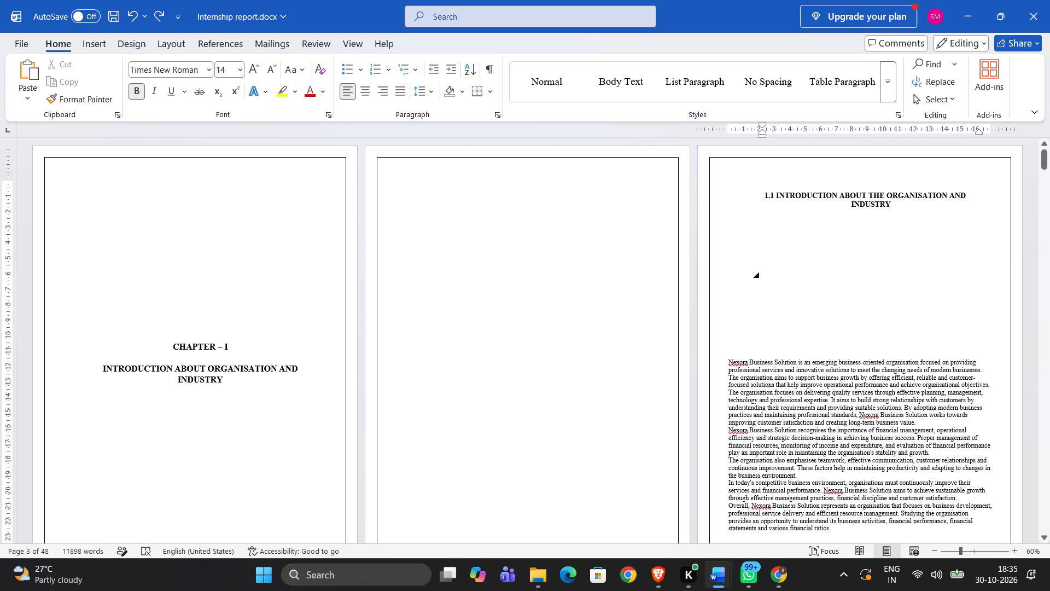
Insert Nexora Open-Plan Office Workspace.png from Downloads again in the gap between the section 1.1 heading and its text.
left_click(758, 234)
left_click(95, 39)
left_click(160, 84)
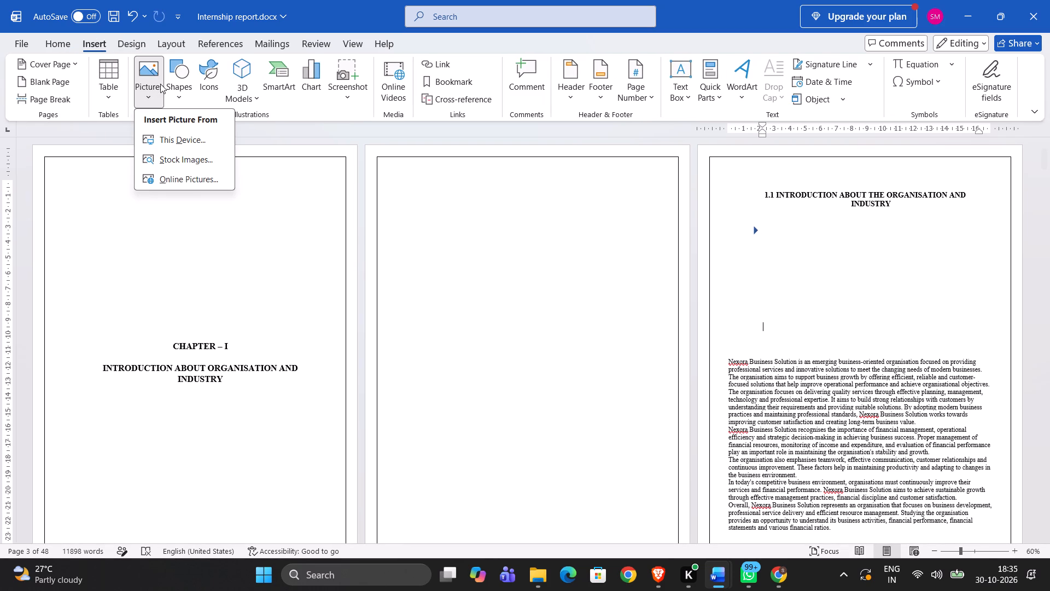
left_click(180, 137)
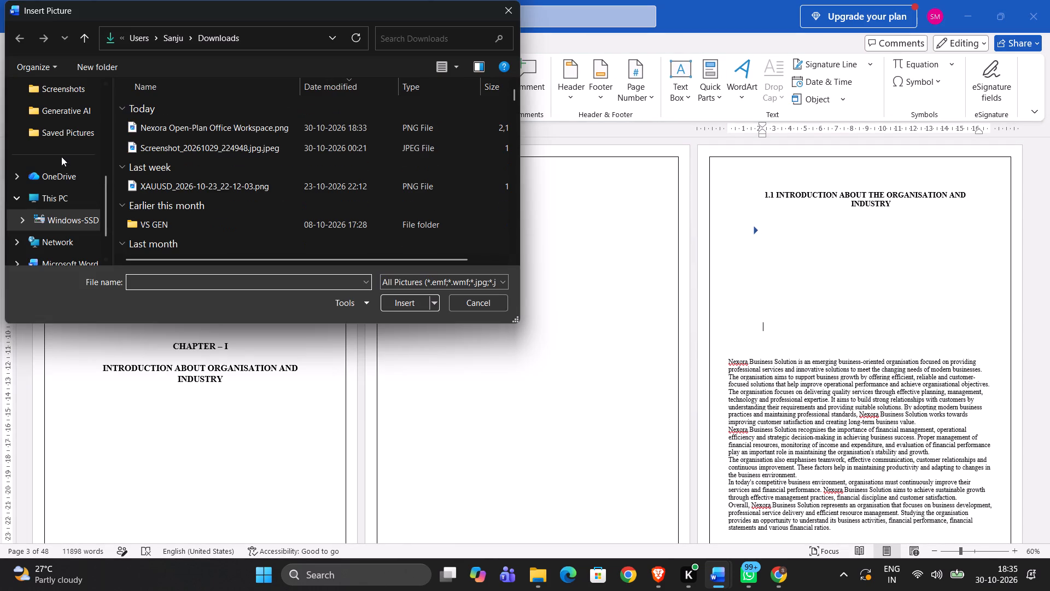
double_click(155, 129)
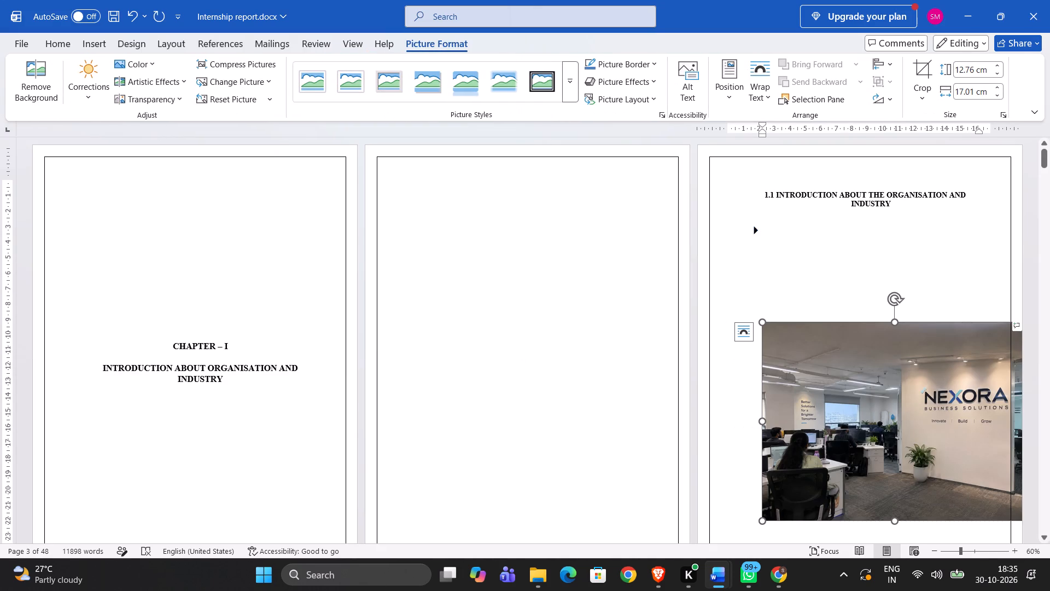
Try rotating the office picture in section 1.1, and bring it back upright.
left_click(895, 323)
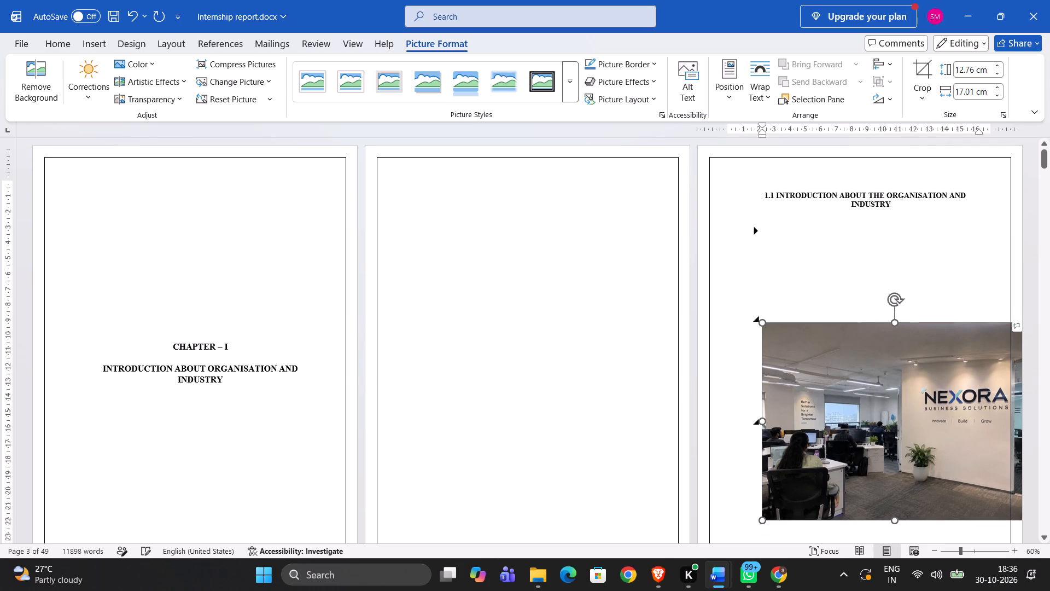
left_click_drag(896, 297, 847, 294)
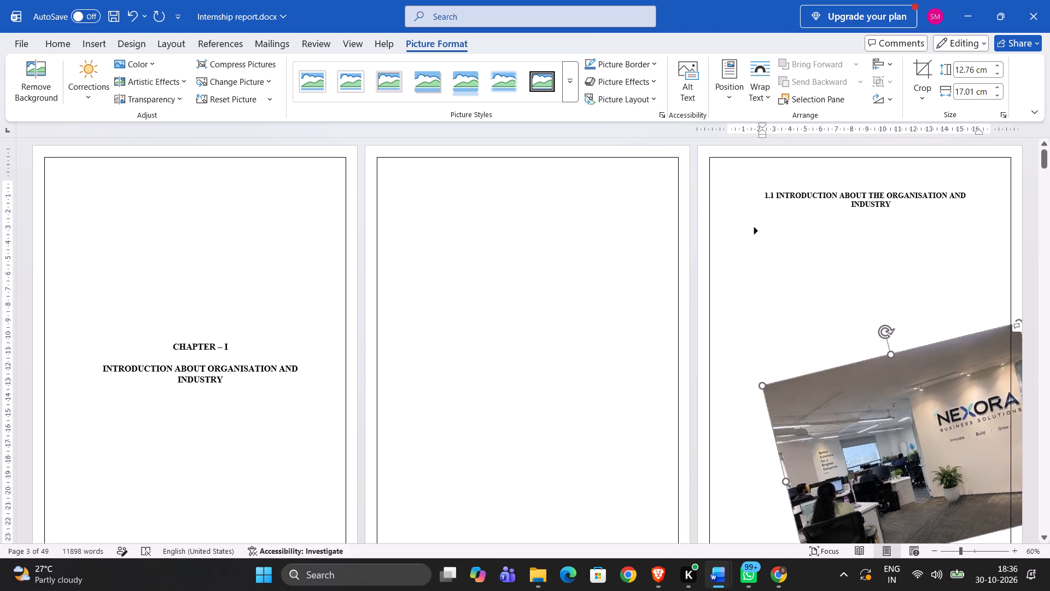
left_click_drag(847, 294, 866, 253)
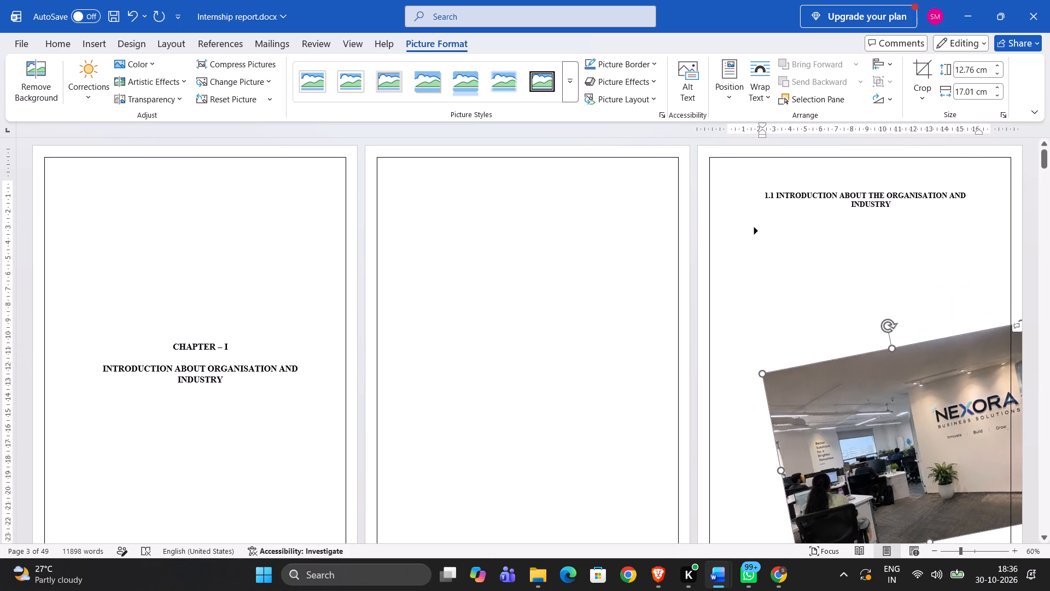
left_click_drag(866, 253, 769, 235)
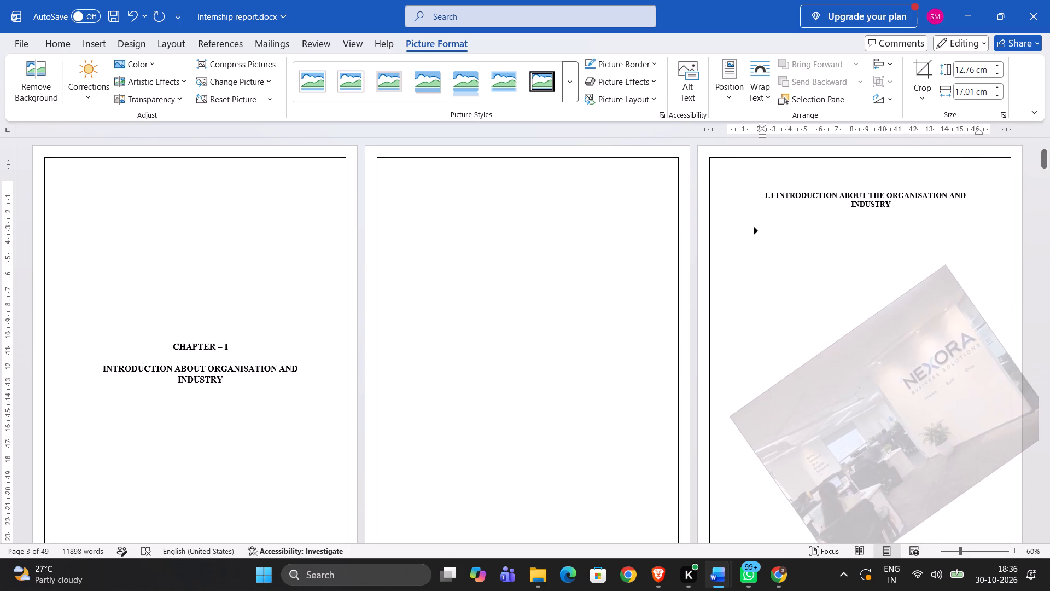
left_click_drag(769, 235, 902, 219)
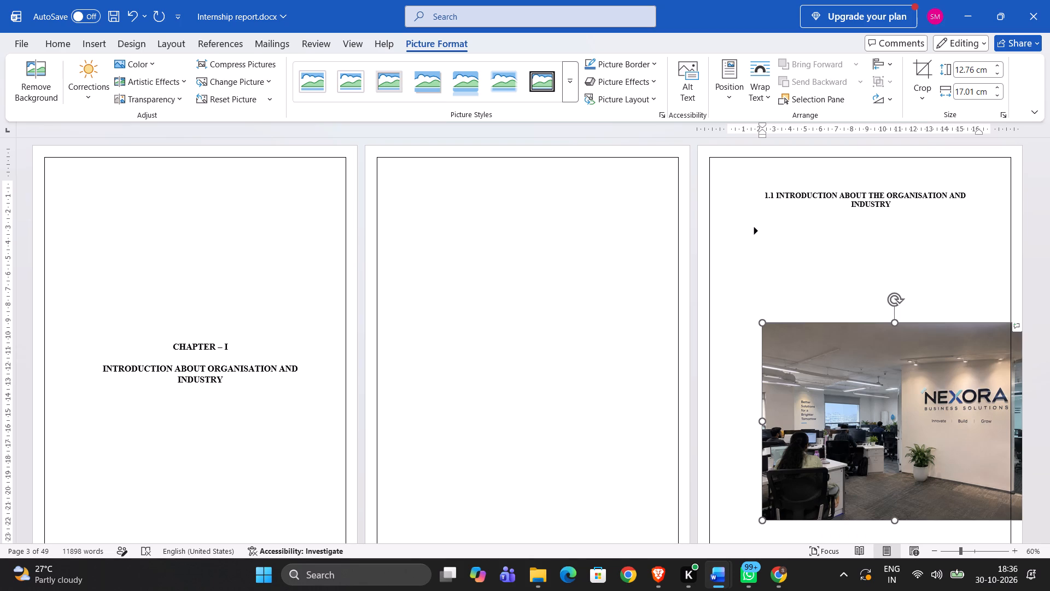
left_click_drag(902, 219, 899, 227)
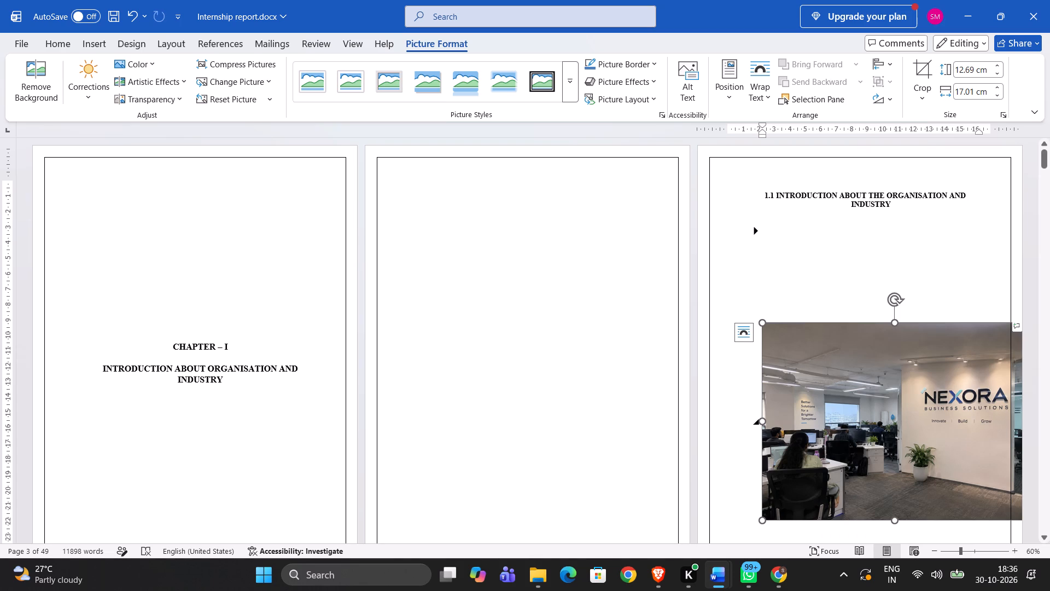
Move the office picture up so it sits directly beneath the section 1.1 heading.
left_click_drag(823, 437, 885, 388)
left_click(885, 388)
left_click_drag(849, 337, 808, 297)
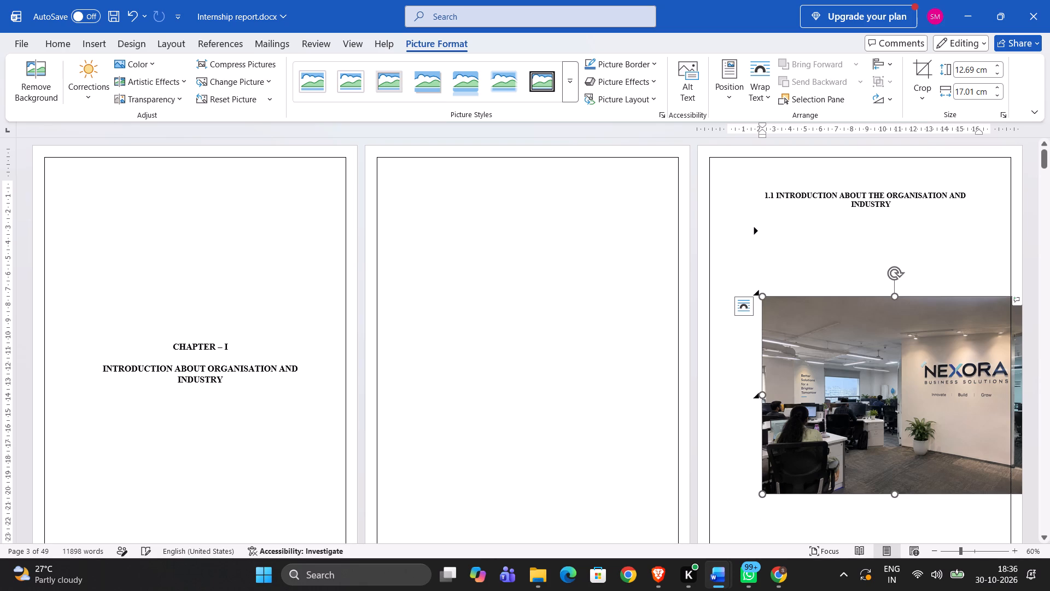
left_click_drag(831, 335, 756, 245)
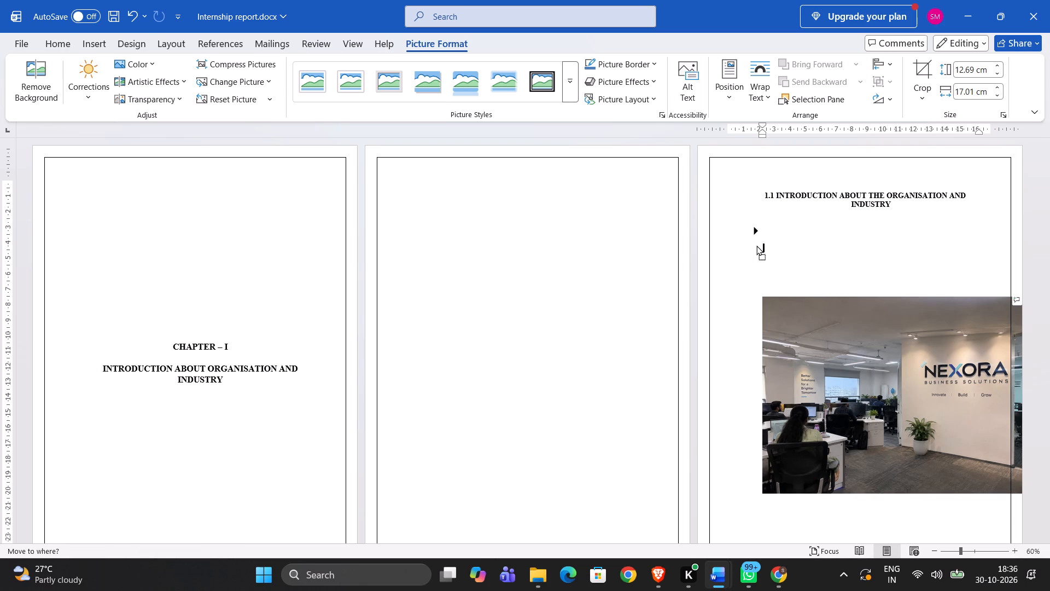
left_click_drag(756, 245, 754, 232)
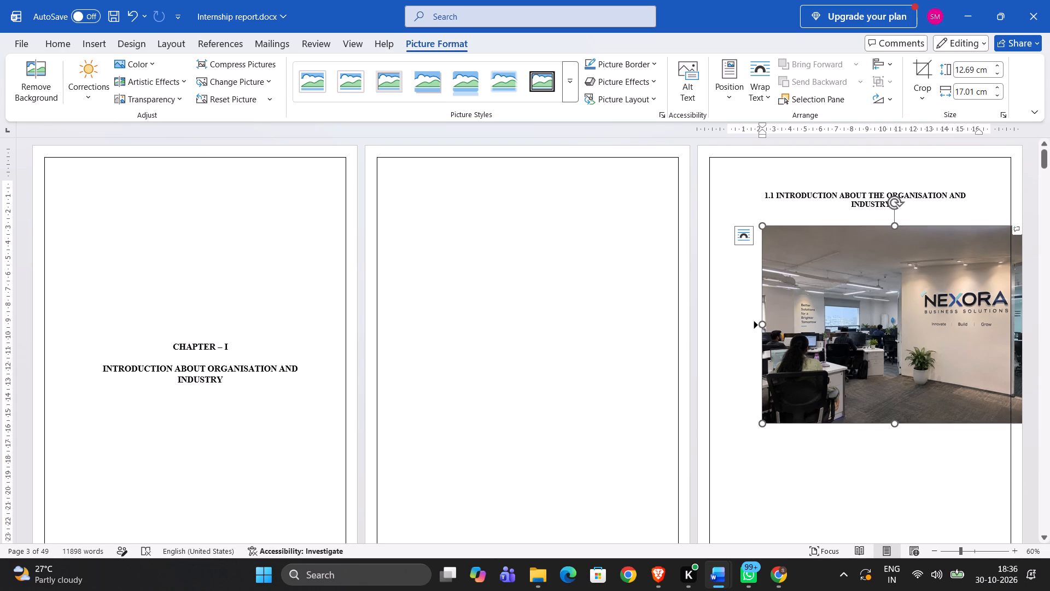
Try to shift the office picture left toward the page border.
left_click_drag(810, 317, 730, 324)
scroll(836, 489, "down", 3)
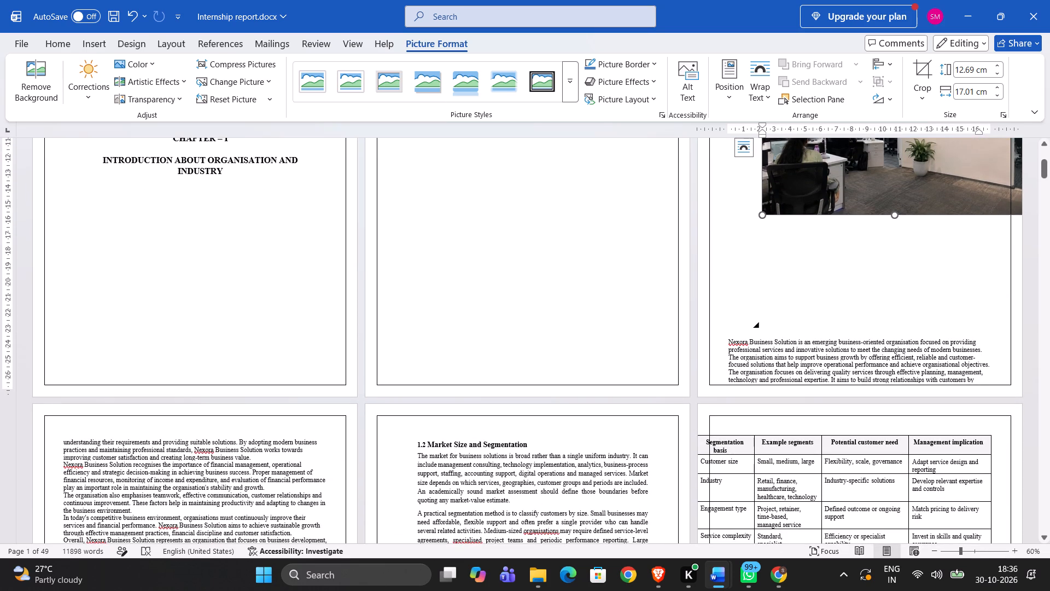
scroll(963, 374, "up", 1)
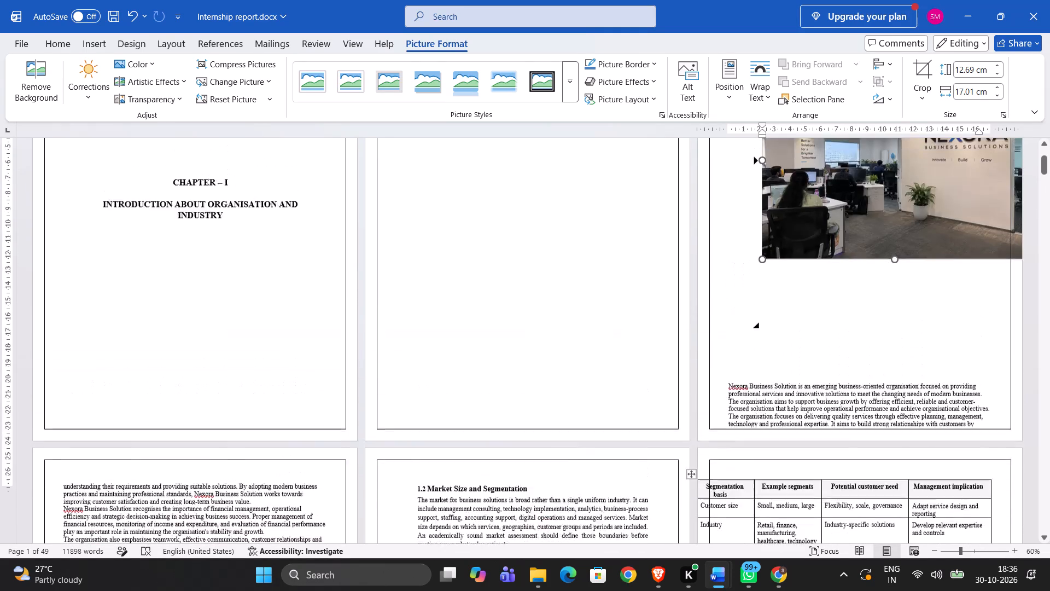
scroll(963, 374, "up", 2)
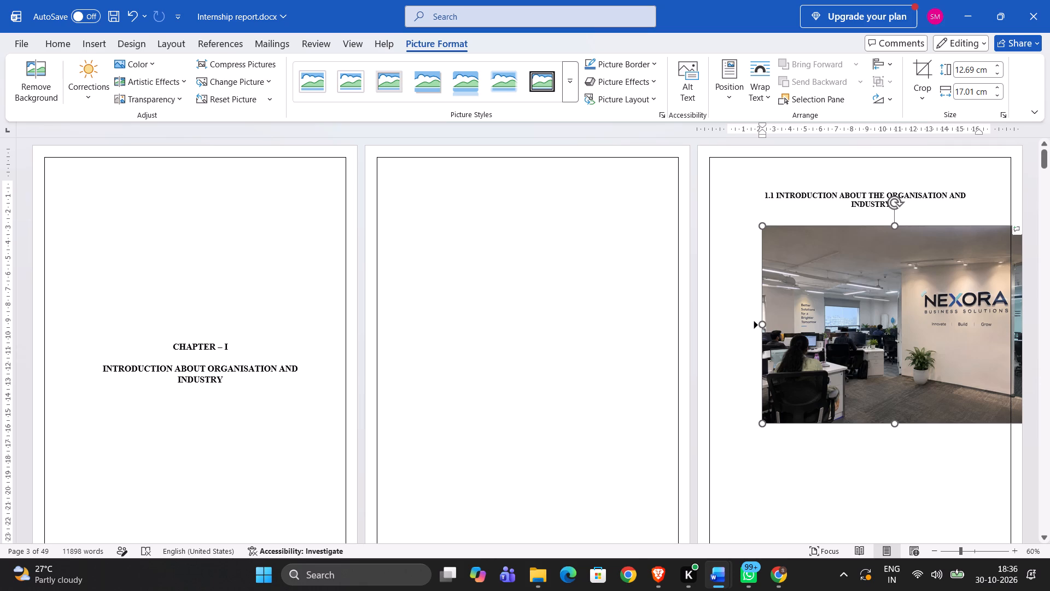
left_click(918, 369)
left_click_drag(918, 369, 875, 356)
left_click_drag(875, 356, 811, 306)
Narrow the office picture to about 14.15 cm wide, keeping its height.
left_click_drag(761, 325, 783, 317)
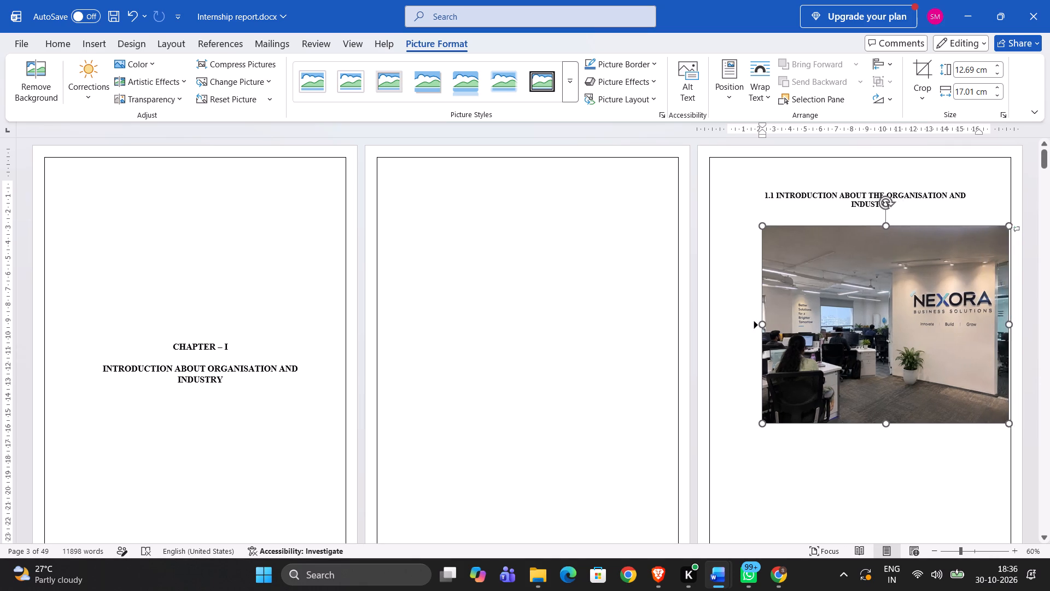
left_click_drag(783, 317, 807, 312)
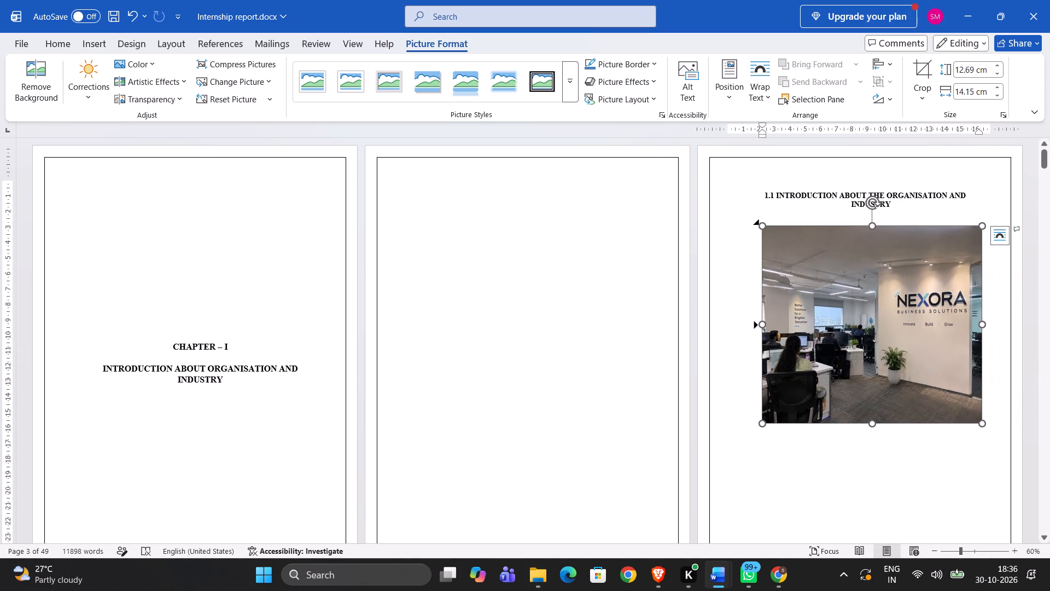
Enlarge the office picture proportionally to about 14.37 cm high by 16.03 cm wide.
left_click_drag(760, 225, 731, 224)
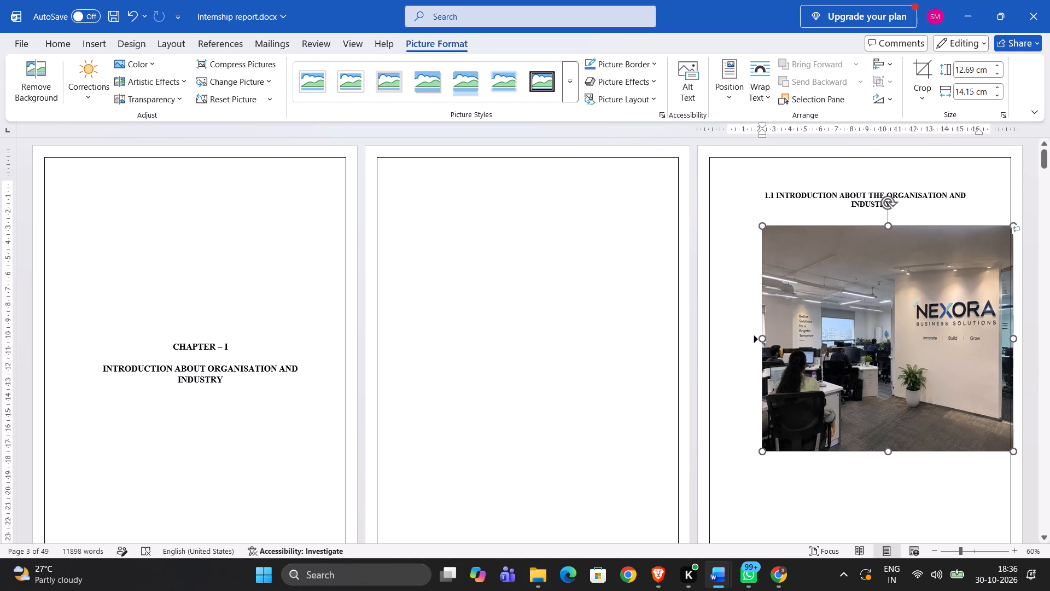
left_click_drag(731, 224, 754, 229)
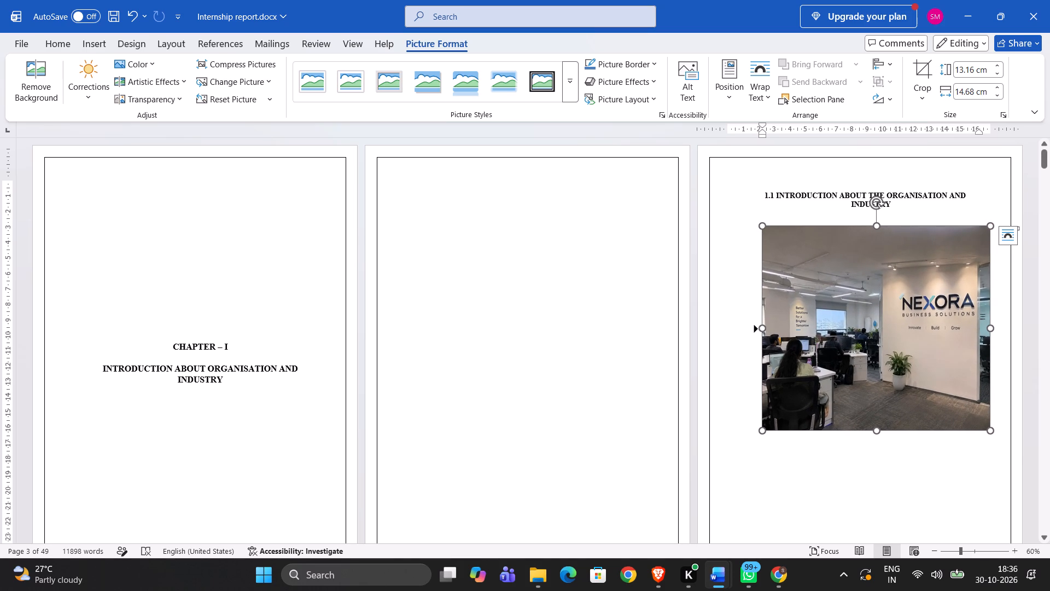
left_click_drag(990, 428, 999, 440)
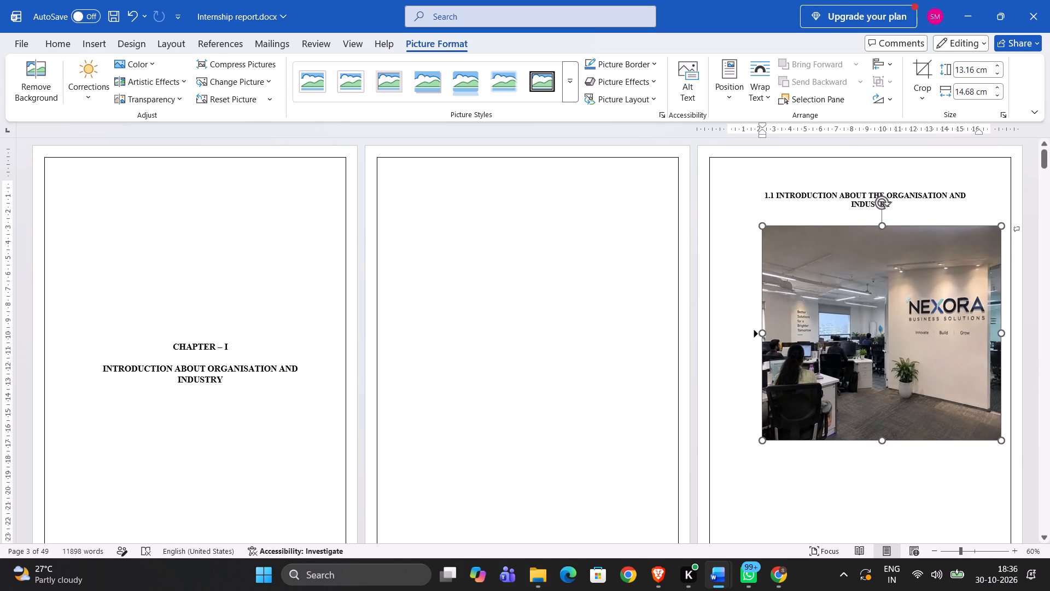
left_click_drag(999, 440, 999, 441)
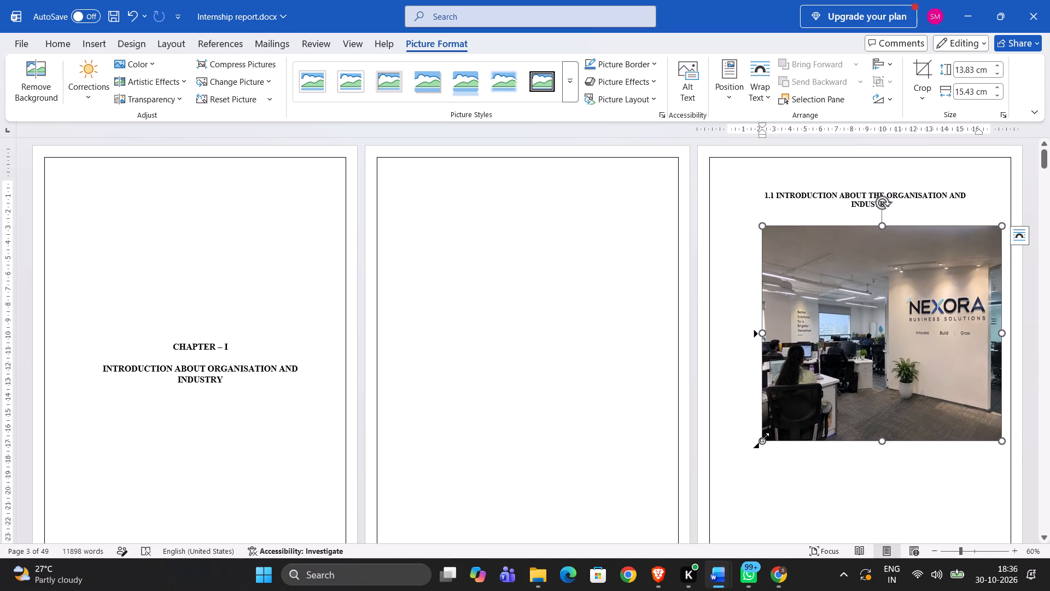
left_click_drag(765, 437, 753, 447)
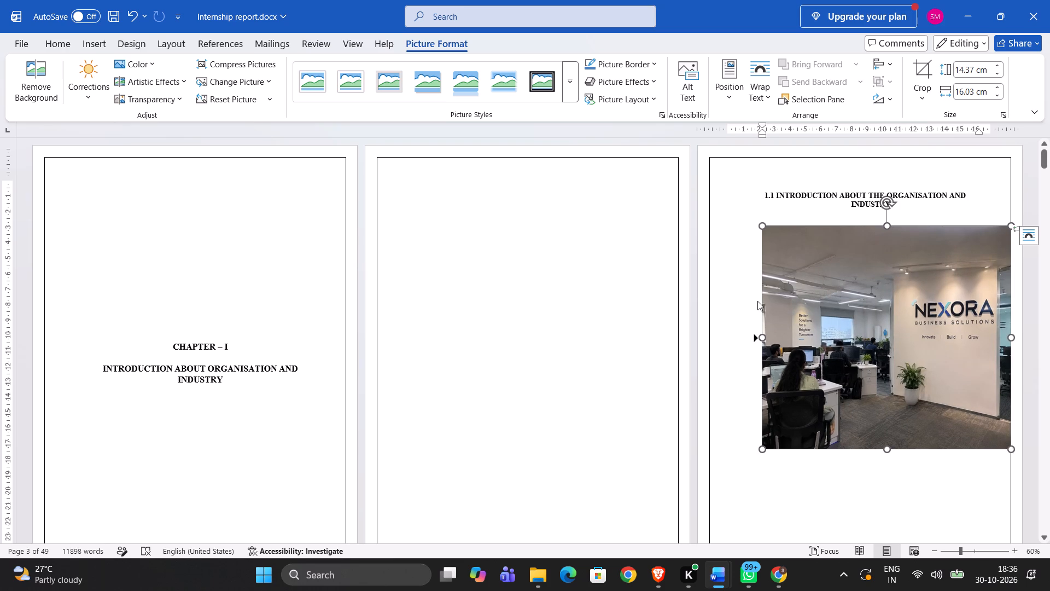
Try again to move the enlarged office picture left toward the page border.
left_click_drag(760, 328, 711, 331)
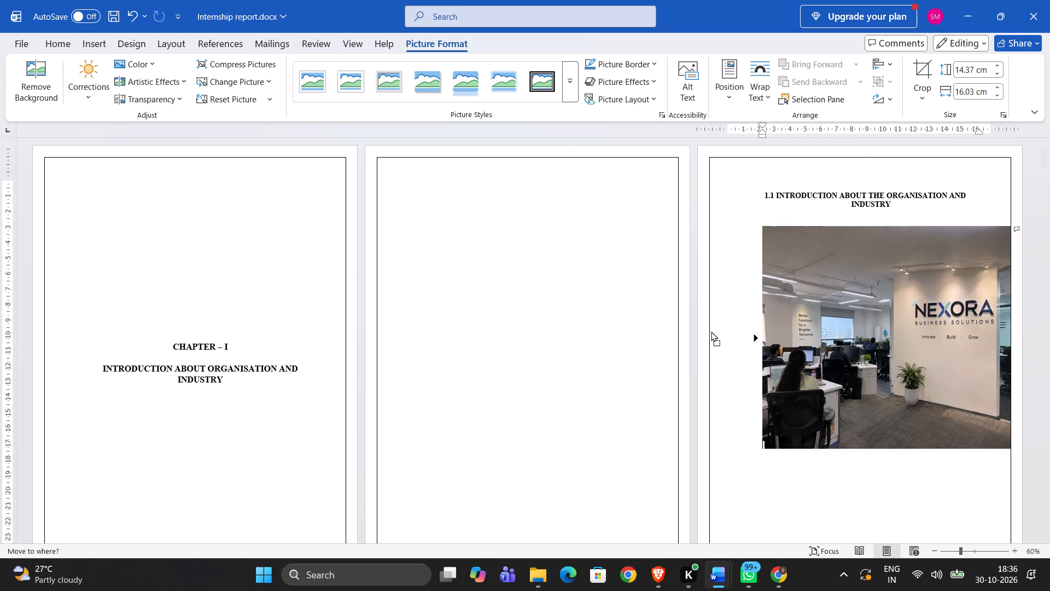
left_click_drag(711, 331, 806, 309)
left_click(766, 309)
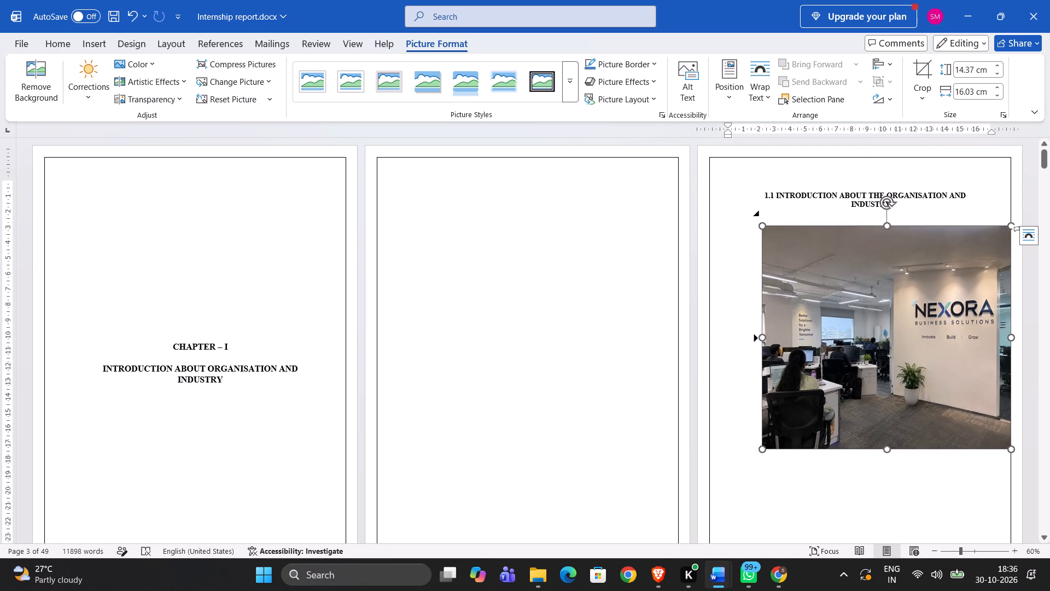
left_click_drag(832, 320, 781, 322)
Scale the office picture down proportionally to about 12.5 cm high by 13.94 cm wide.
left_click_drag(762, 228, 725, 242)
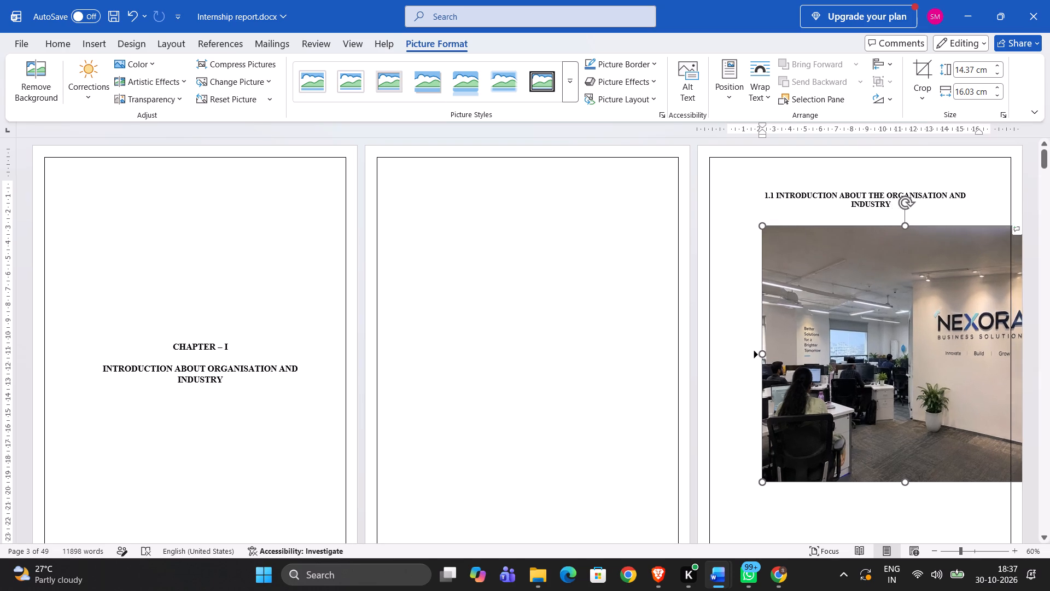
left_click_drag(725, 242, 861, 255)
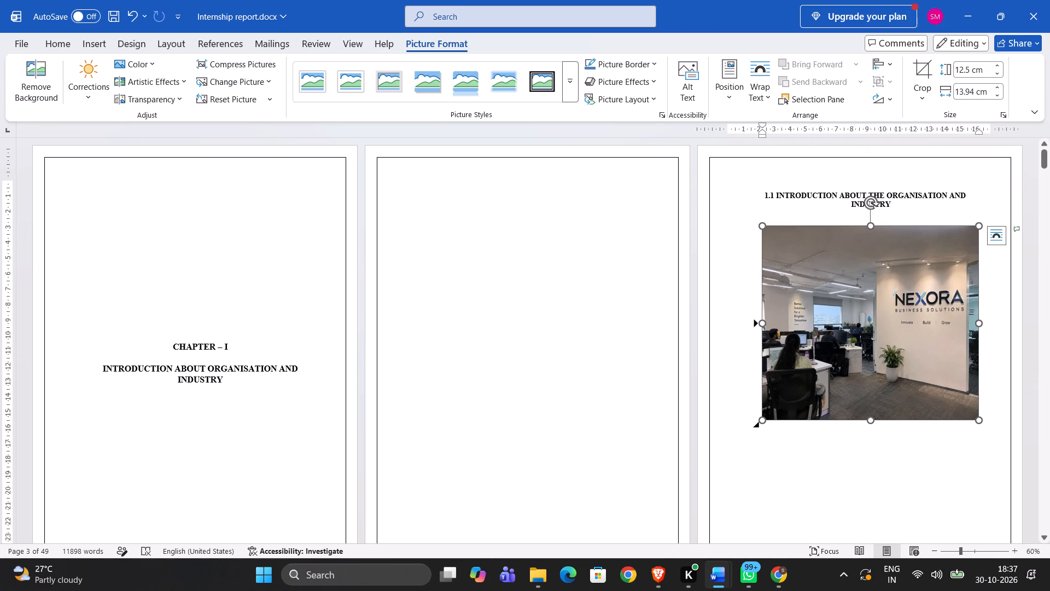
Reduce the office picture's height to about 9.84 cm, keeping its width.
scroll(870, 512, "down", 2)
scroll(870, 512, "up", 3)
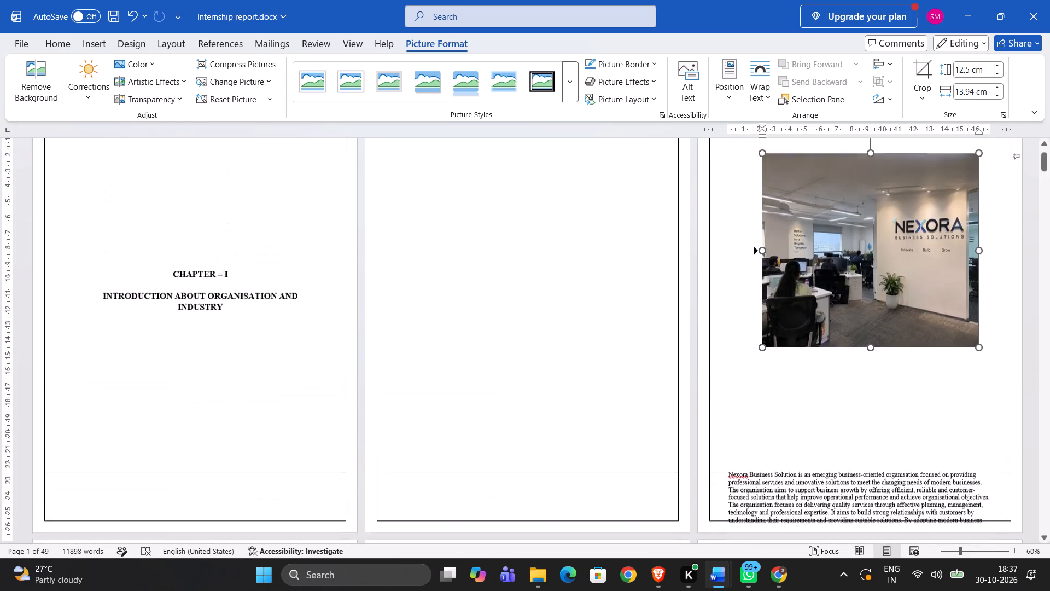
left_click_drag(890, 304, 866, 352)
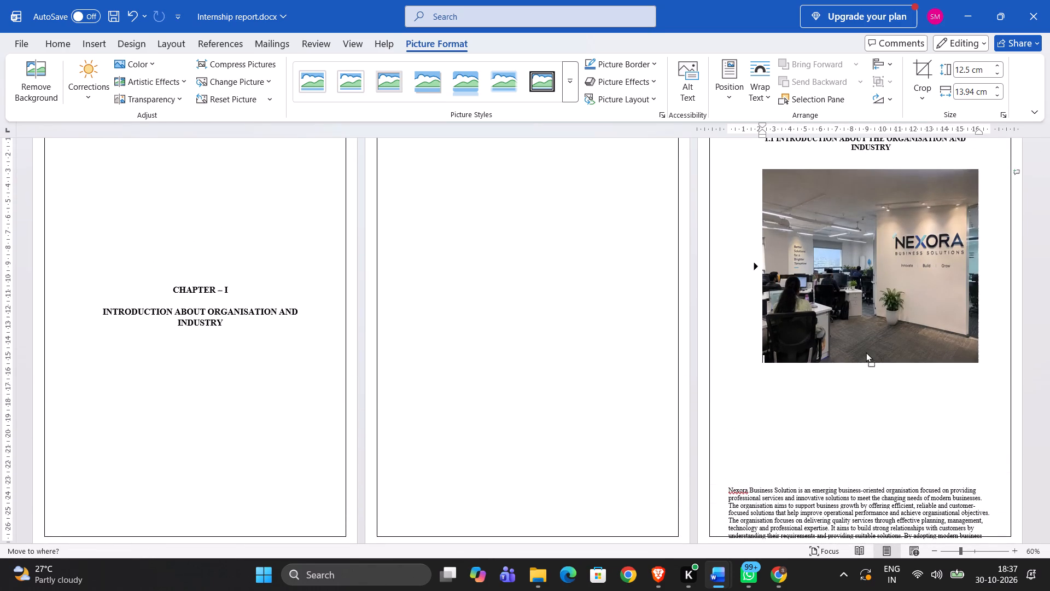
left_click_drag(866, 352, 866, 358)
left_click_drag(871, 363, 870, 349)
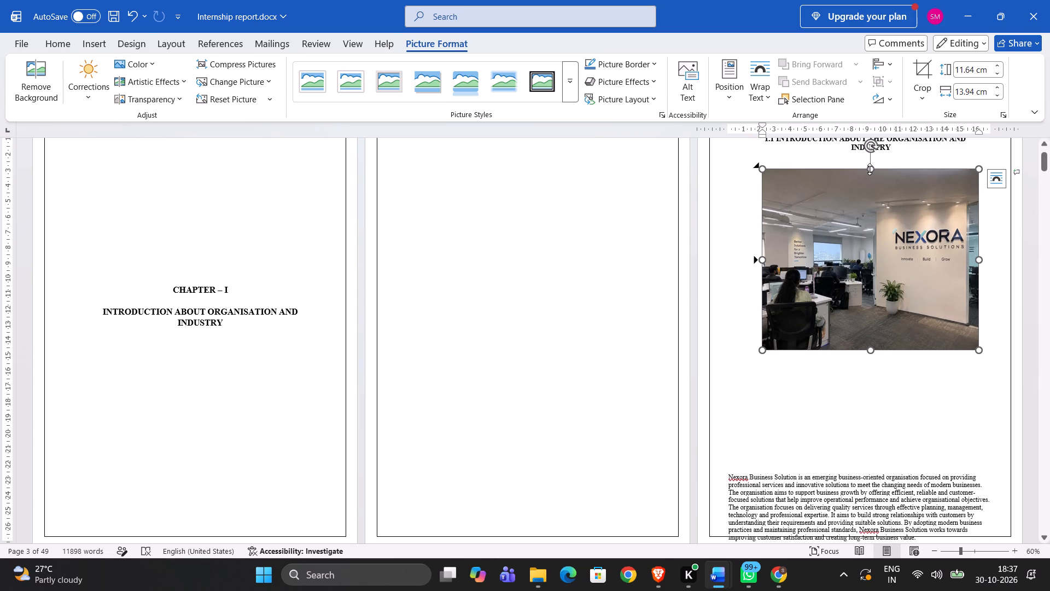
left_click_drag(870, 169, 862, 197)
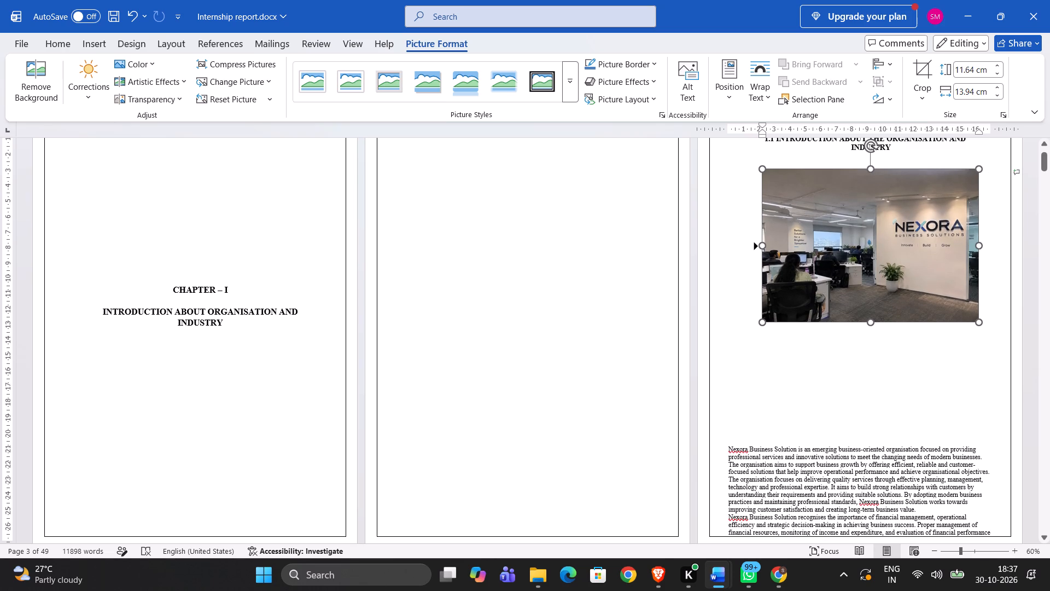
left_click_drag(862, 197, 864, 197)
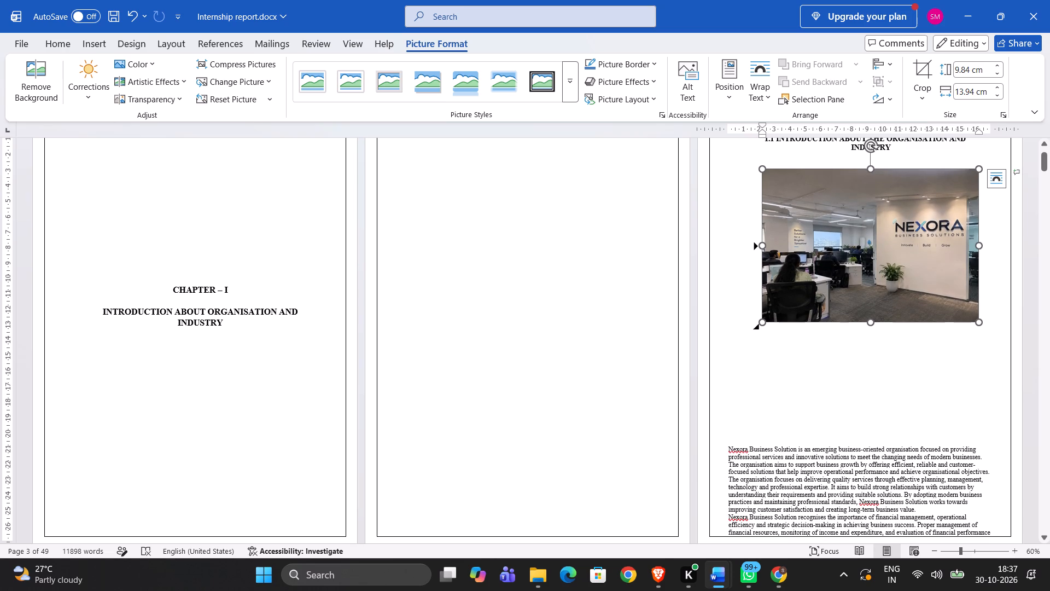
Delete the excess blank lines between the office picture and the first Nexora paragraph, keeping the picture in place.
left_click(745, 389)
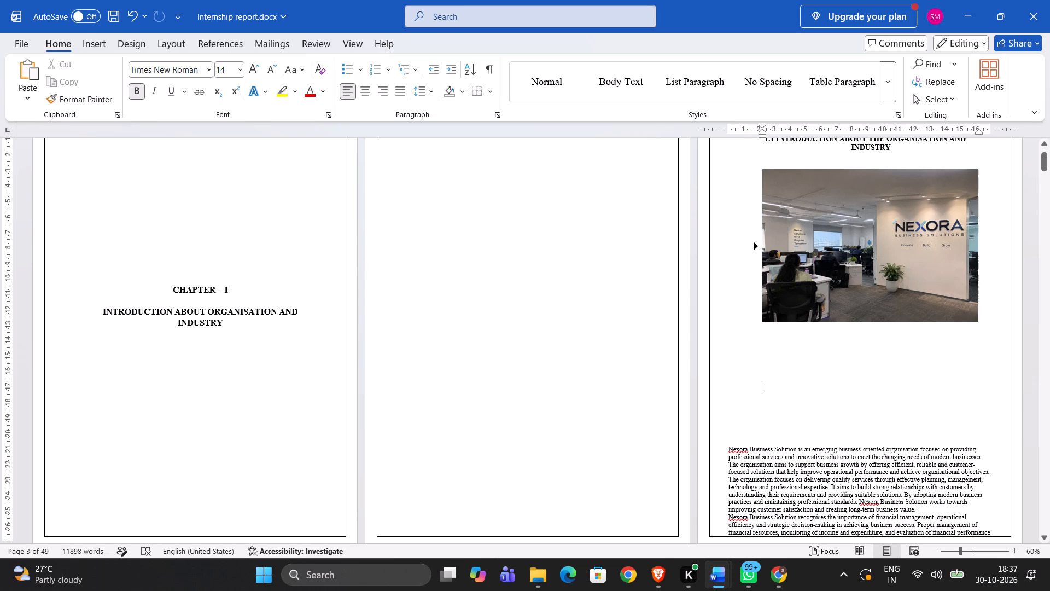
key("BackSpace")
key("BackSpace")
key("BackSpace")
key("BackSpace")
key("BackSpace")
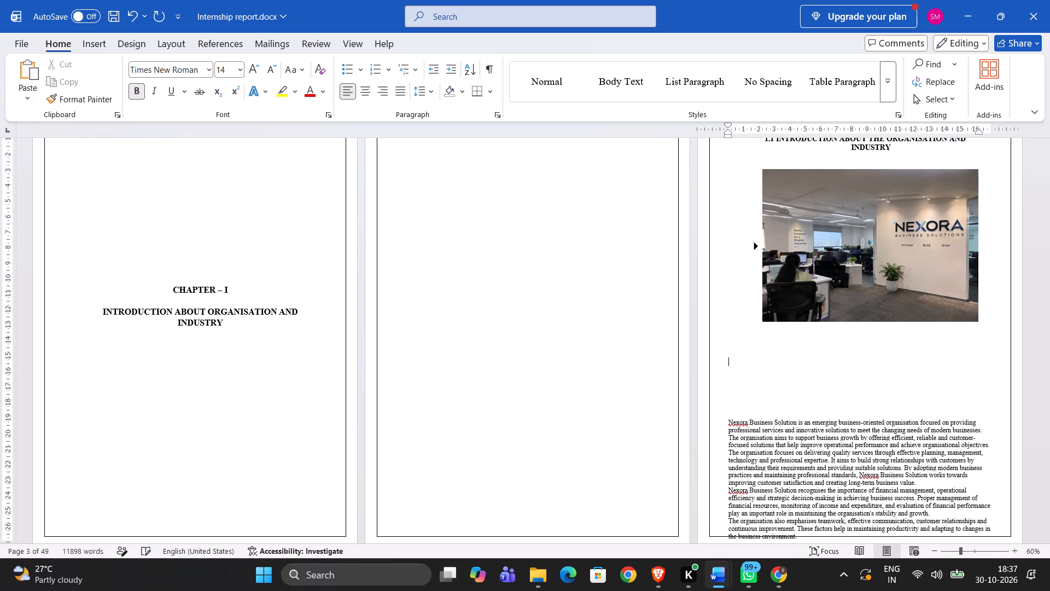
key("BackSpace")
key("BackSpace")
key("BackSpace")
key("BackSpace")
key("BackSpace")
key("BackSpace")
key("BackSpace")
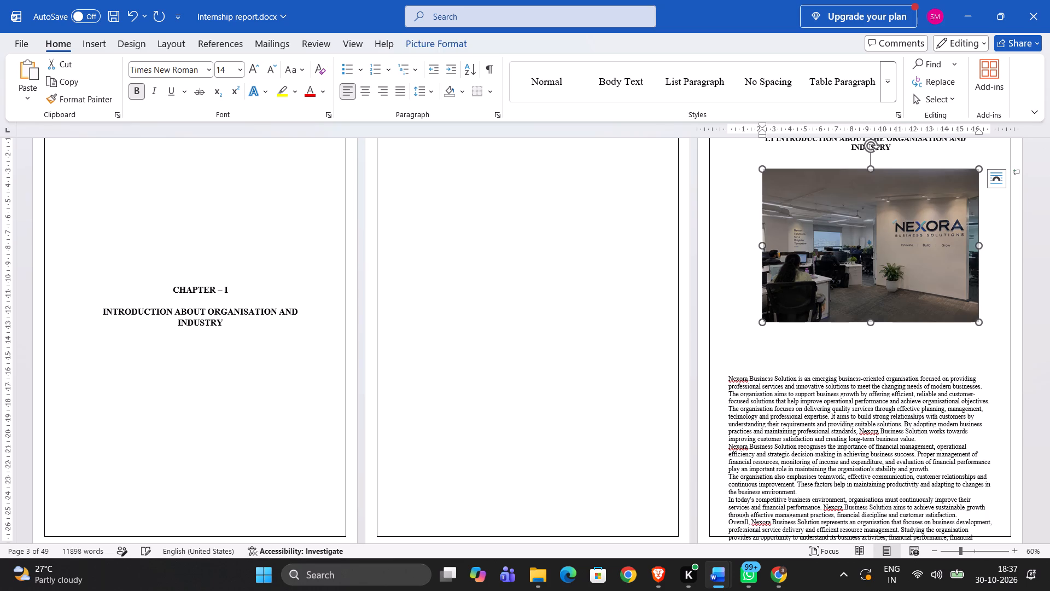
key("BackSpace")
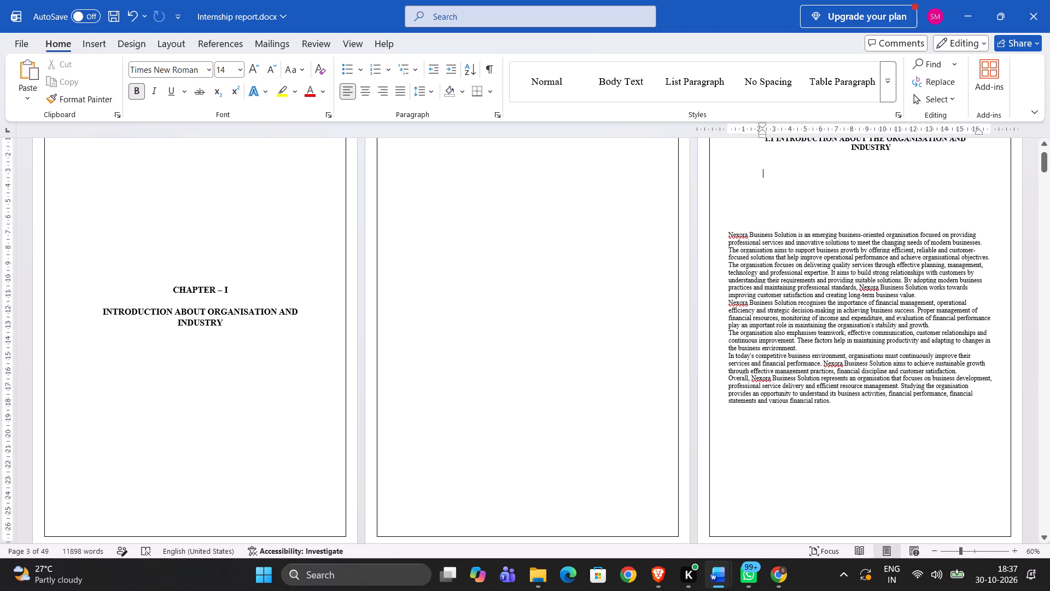
key("ctrl+z")
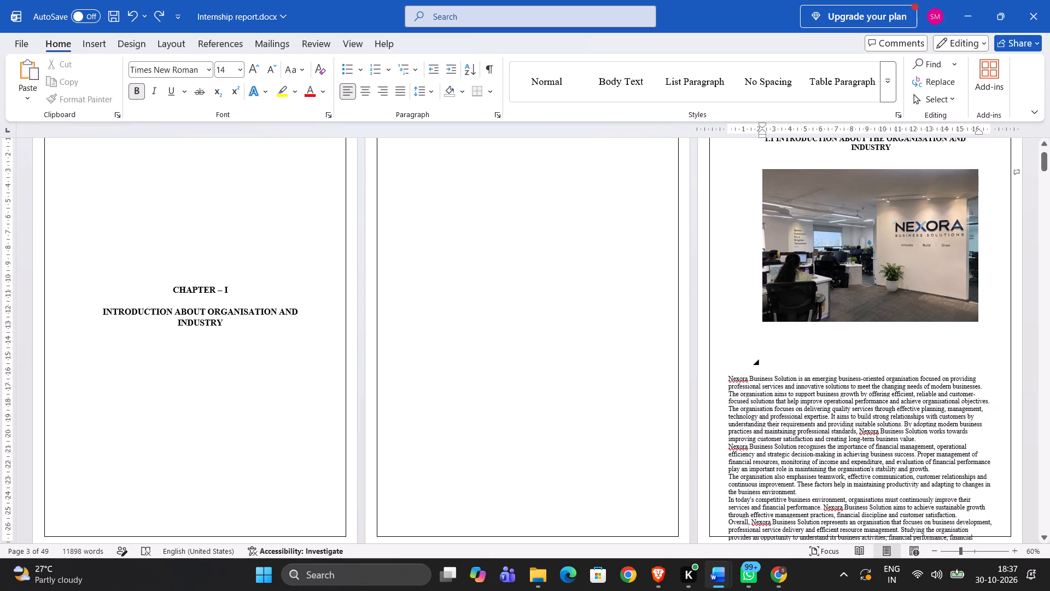
Remove more blank lines below the office picture, leaving just one blank line above the Nexora text.
left_click(739, 362)
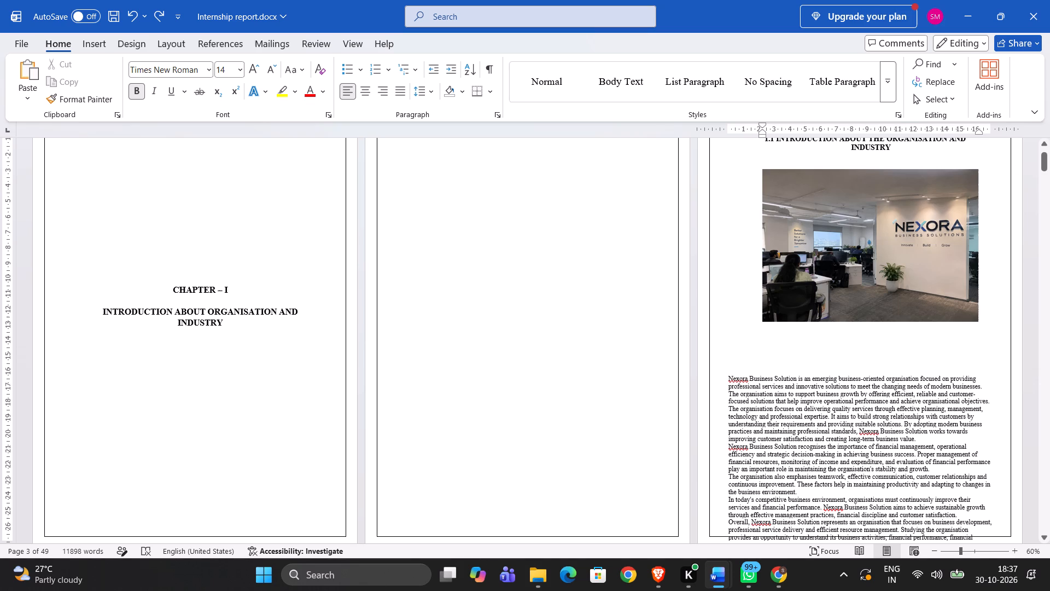
key("BackSpace")
key("BackSpace")
key("BackSpace")
key("BackSpace")
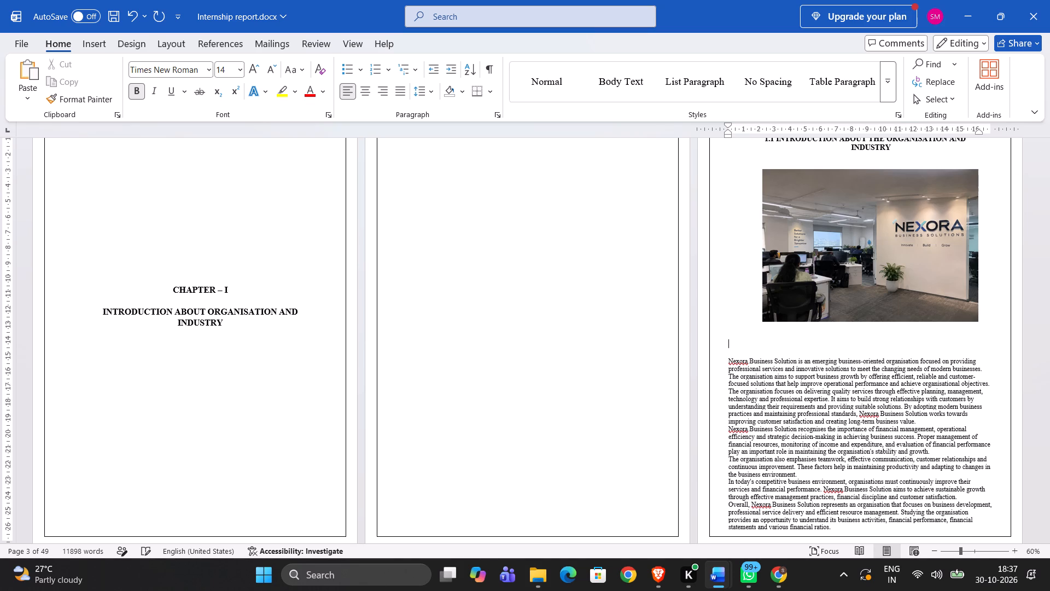
key("BackSpace")
key("BackSpace")
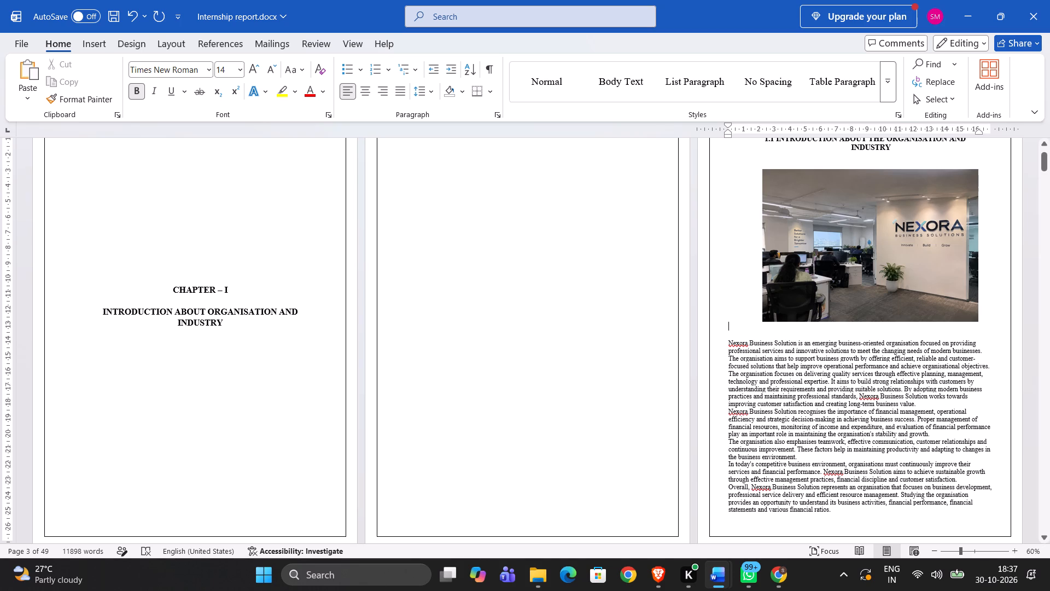
Justify all the Nexora Business Solution paragraphs below the office picture in section 1.1.
left_click_drag(730, 341, 931, 569)
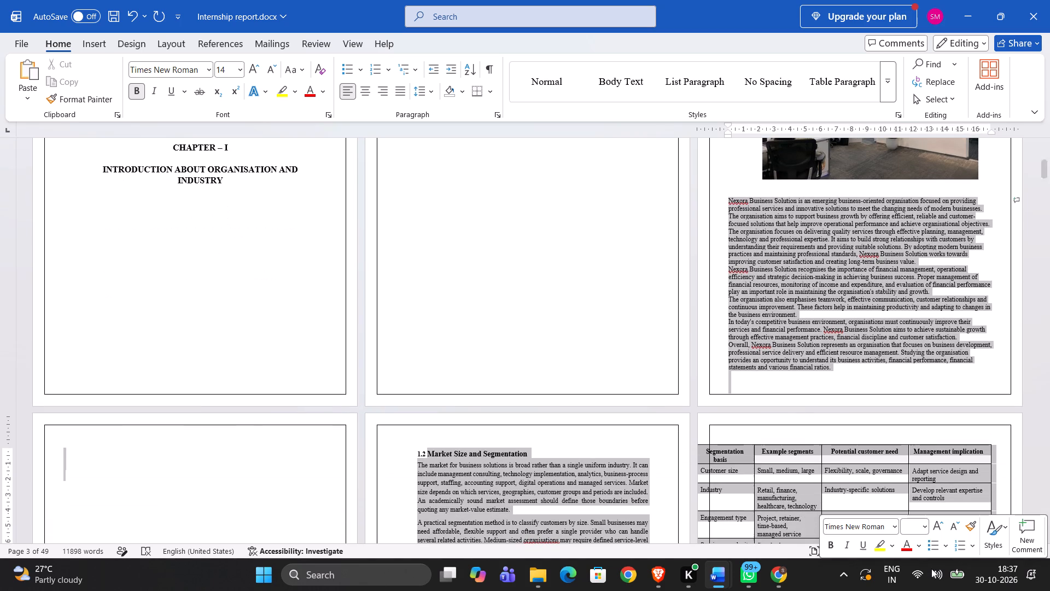
left_click(856, 368)
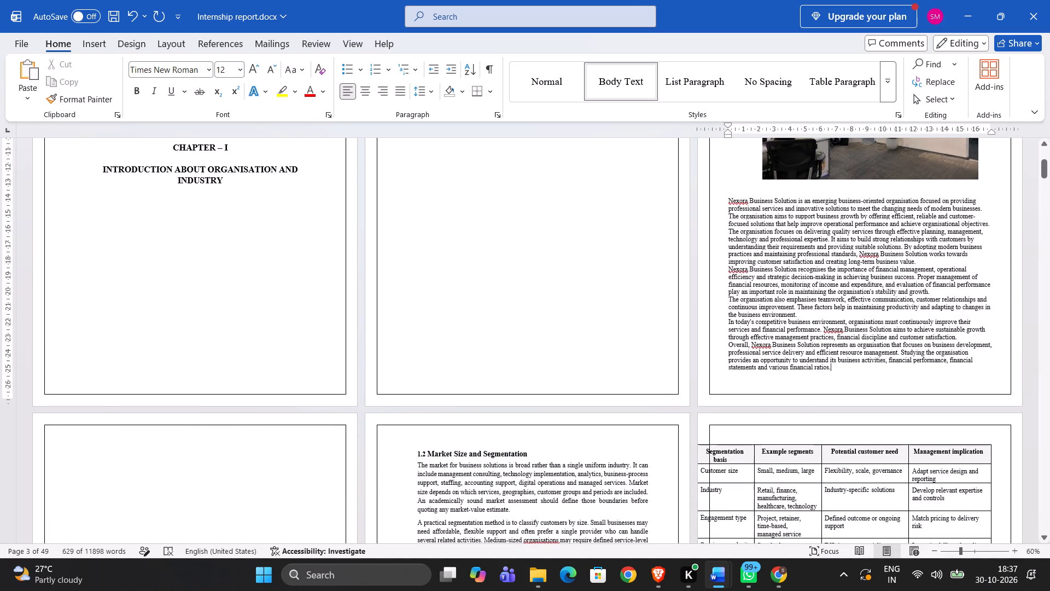
left_click_drag(851, 369, 734, 203)
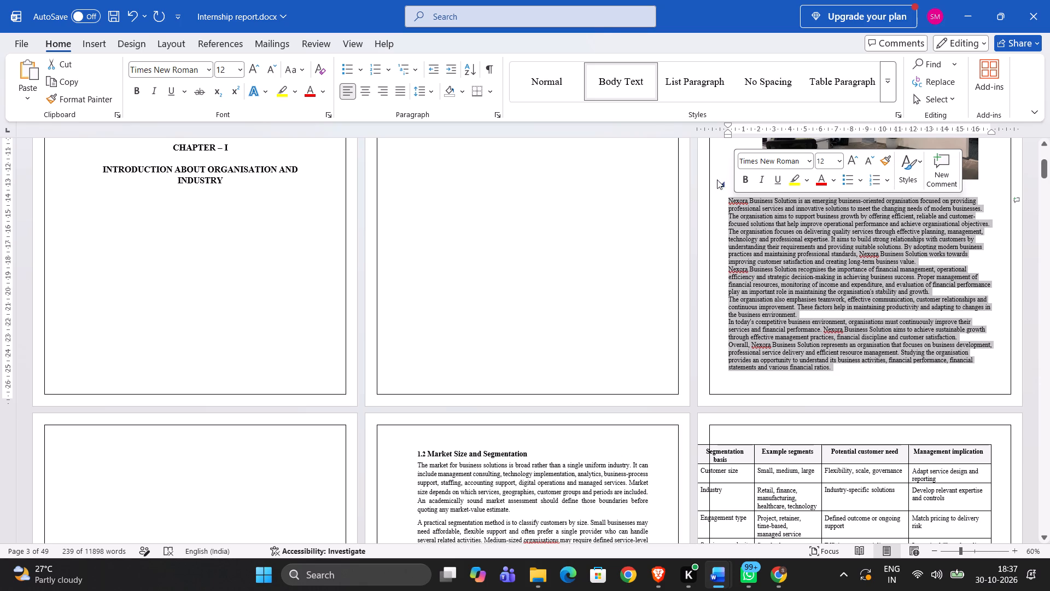
left_click(399, 89)
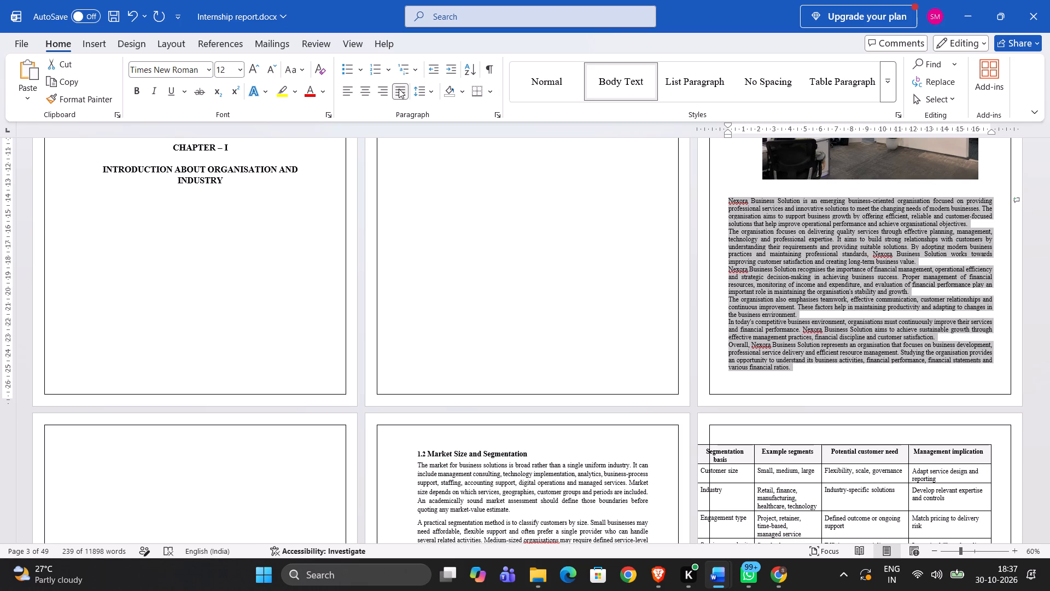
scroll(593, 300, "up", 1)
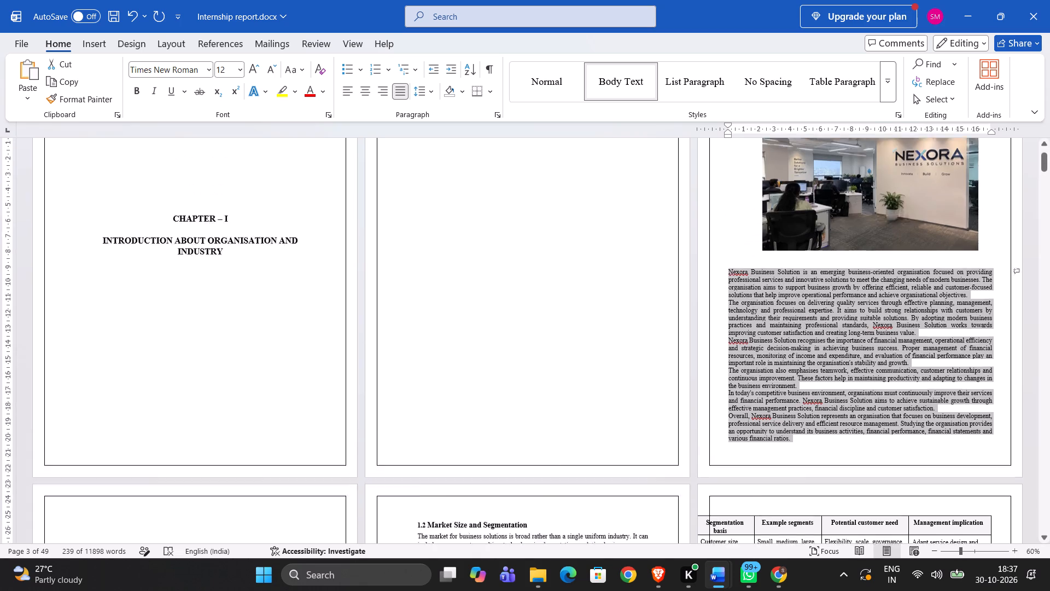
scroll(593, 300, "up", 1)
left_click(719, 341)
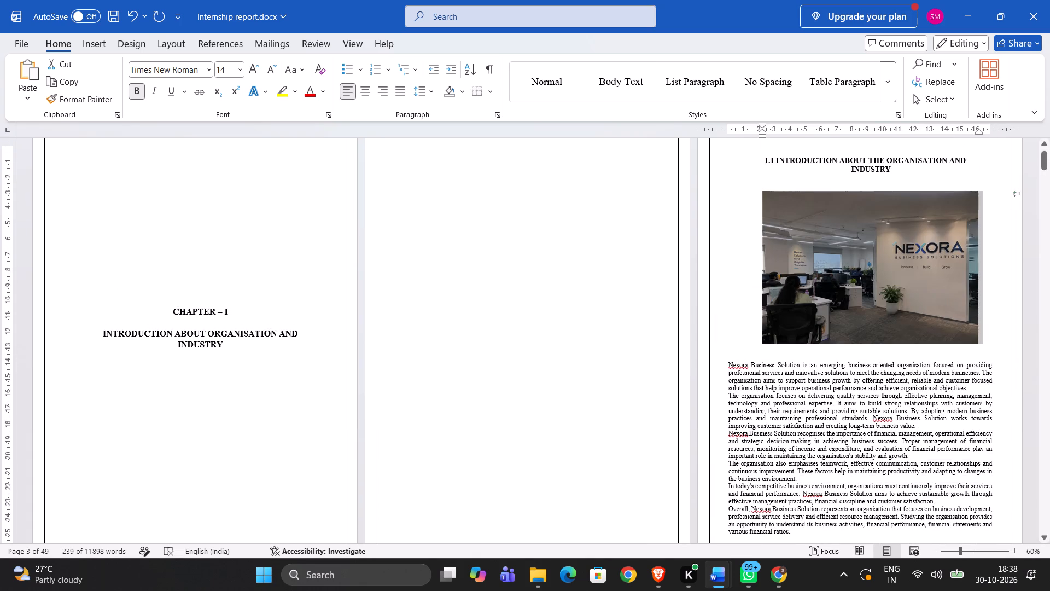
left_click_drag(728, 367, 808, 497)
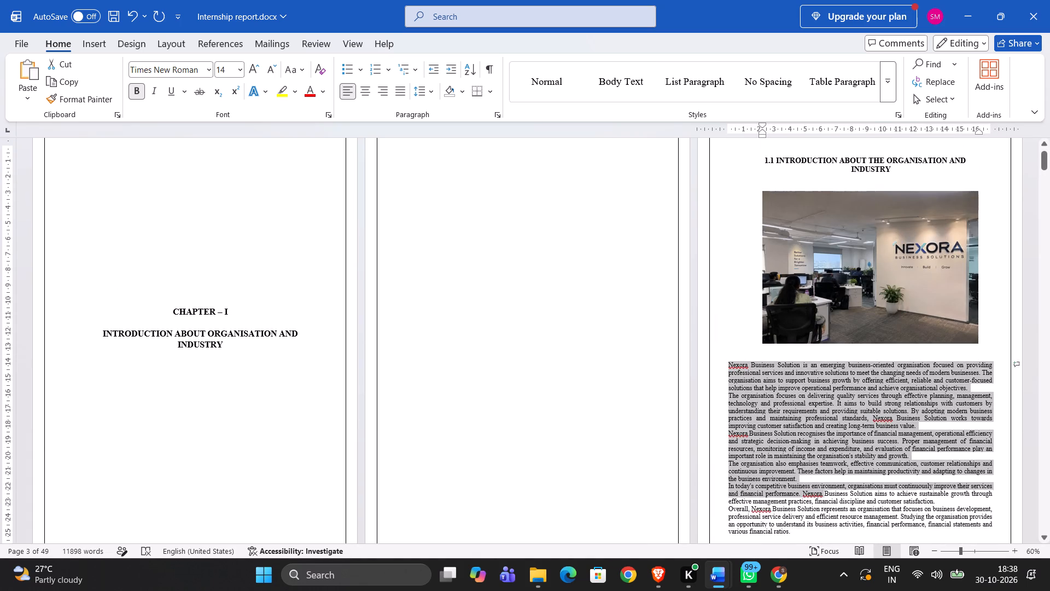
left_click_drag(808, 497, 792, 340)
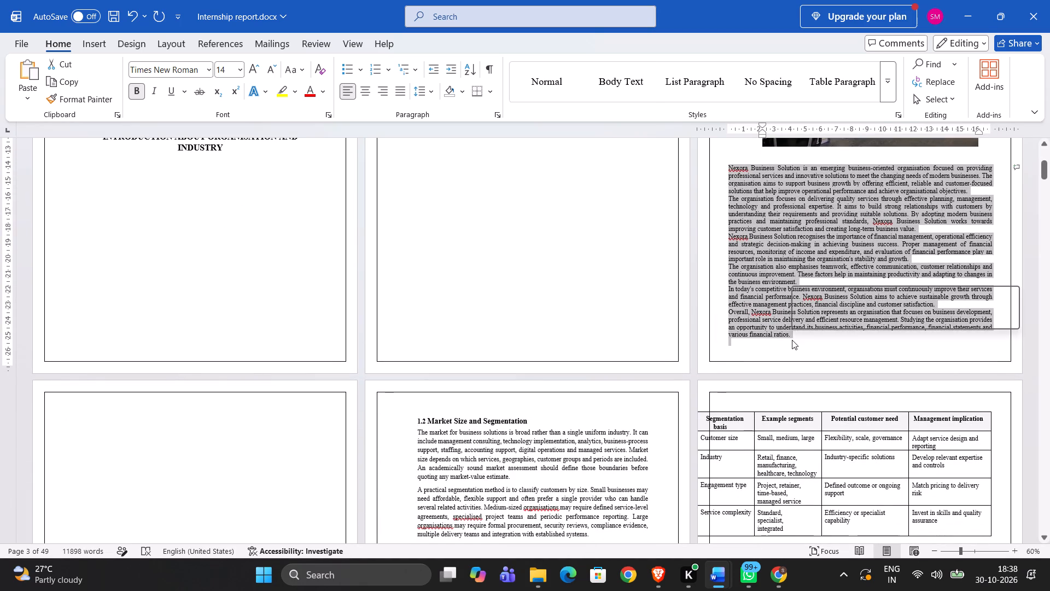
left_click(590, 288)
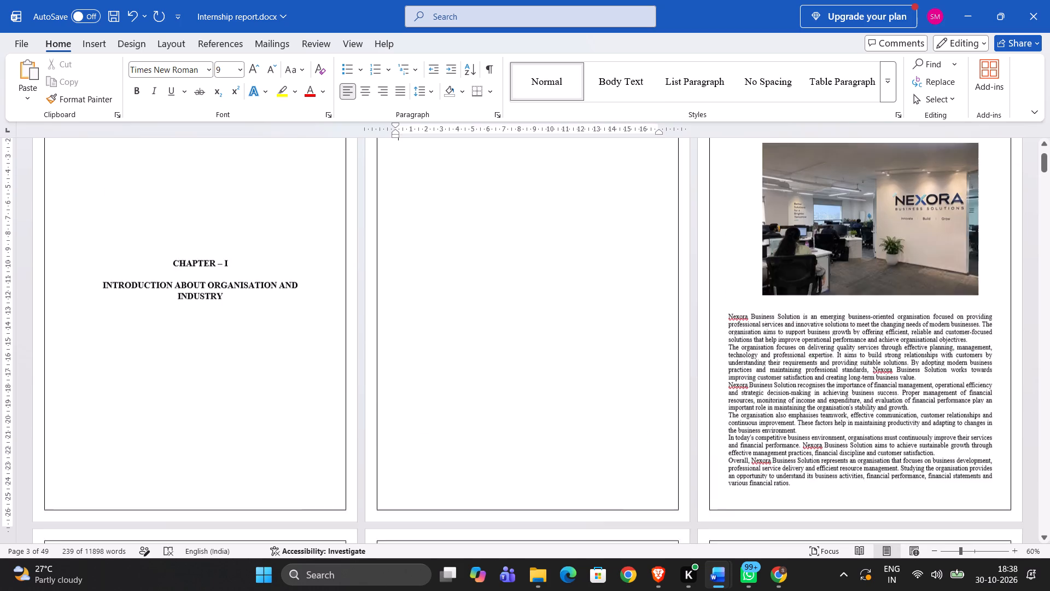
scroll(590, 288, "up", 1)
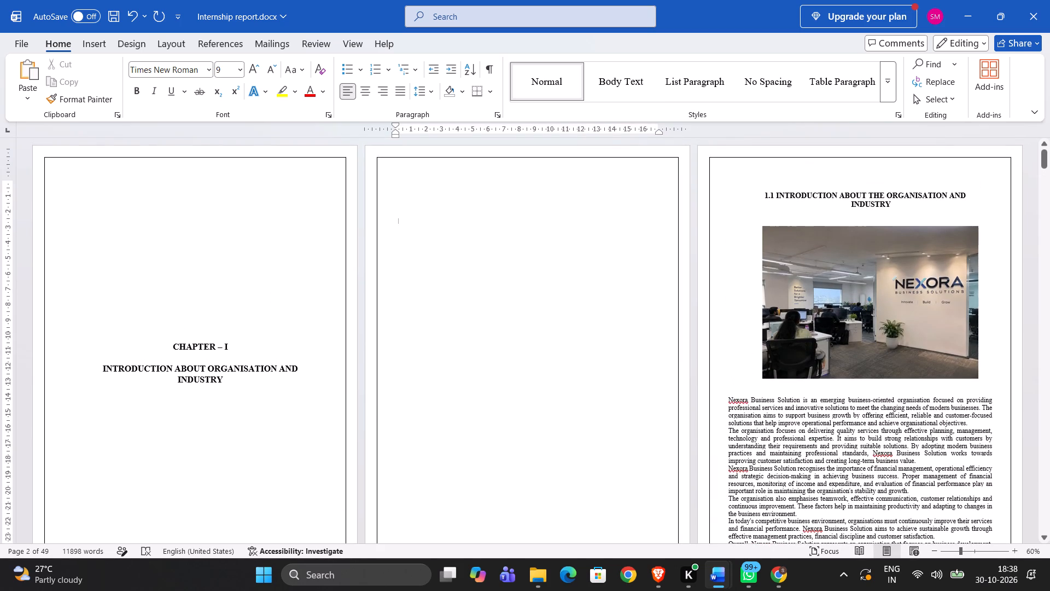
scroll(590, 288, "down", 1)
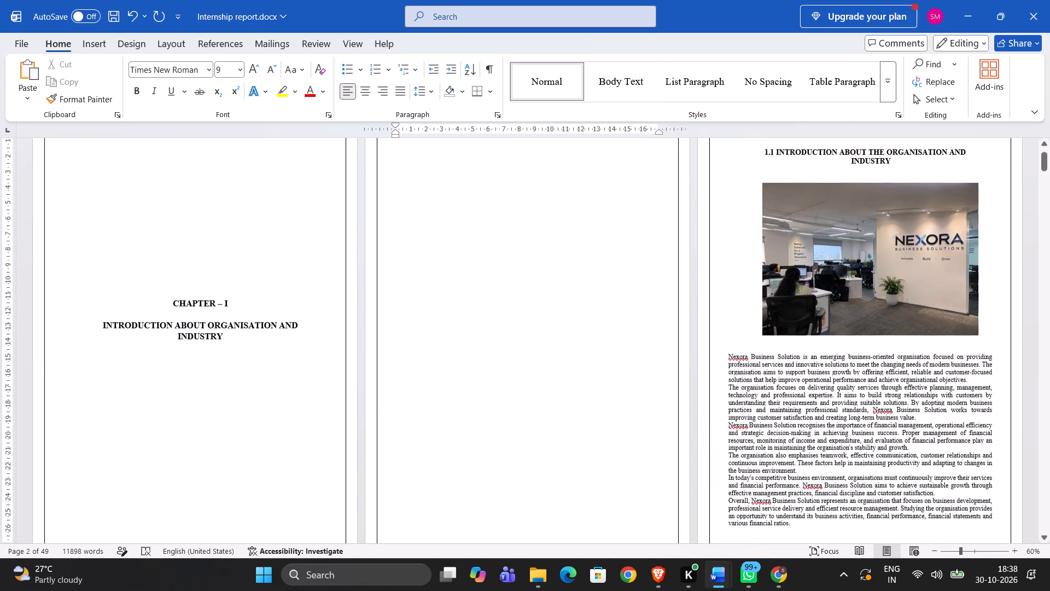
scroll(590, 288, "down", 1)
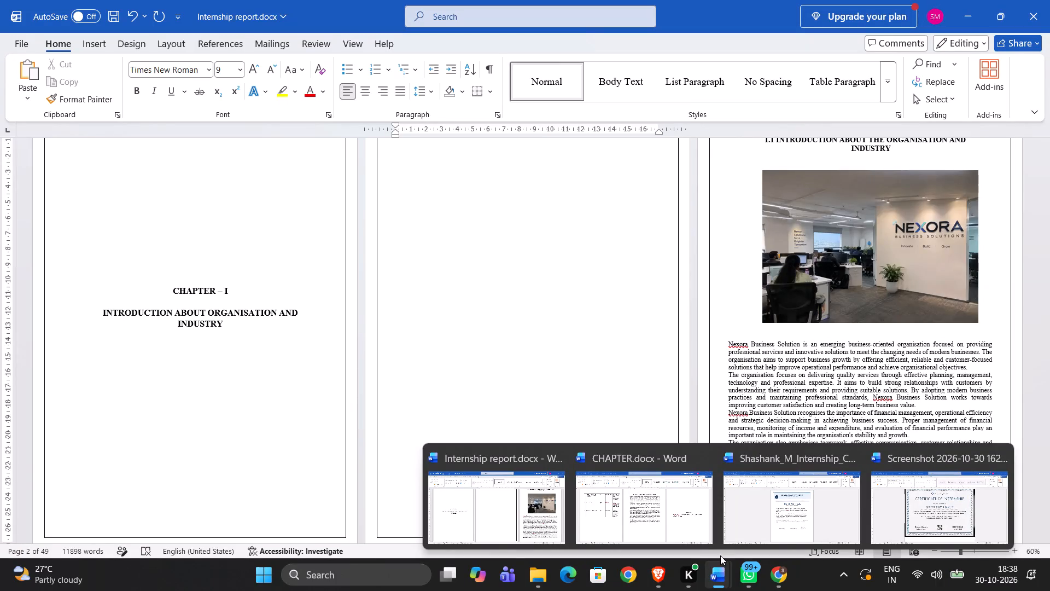
Switch to CHAPTER.docx and look through it for the McKinsey 7S Model diagram in section 3.1, viewed at 100% zoom.
left_click(637, 528)
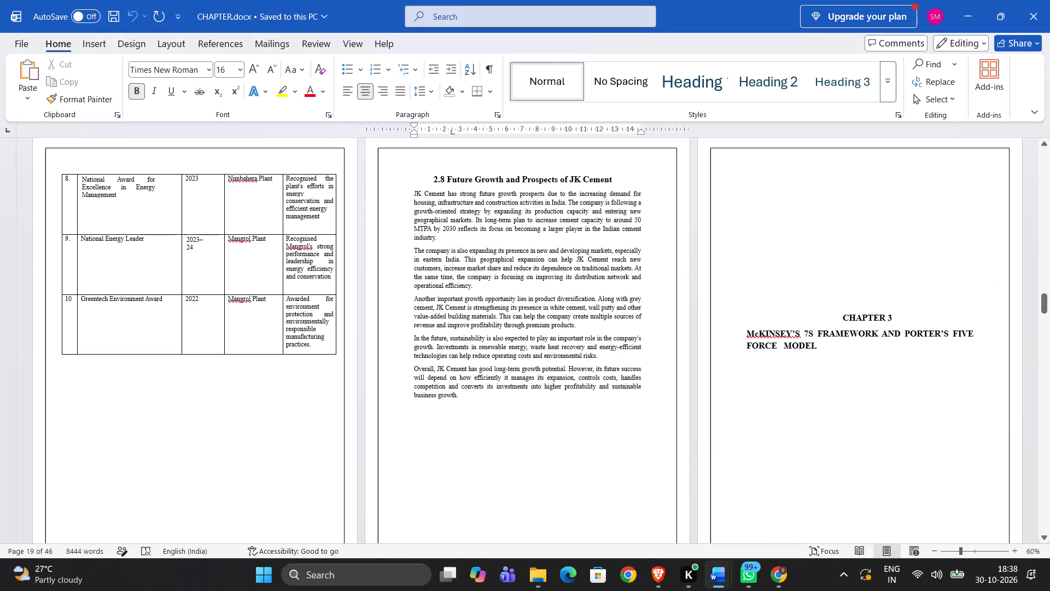
scroll(786, 405, "down", 9)
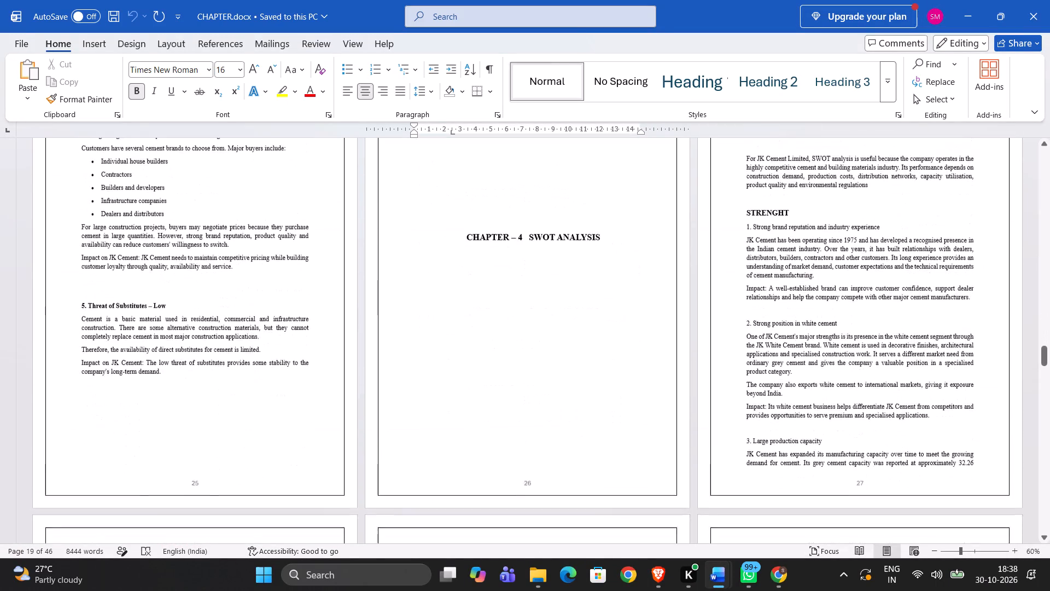
scroll(786, 405, "up", 5)
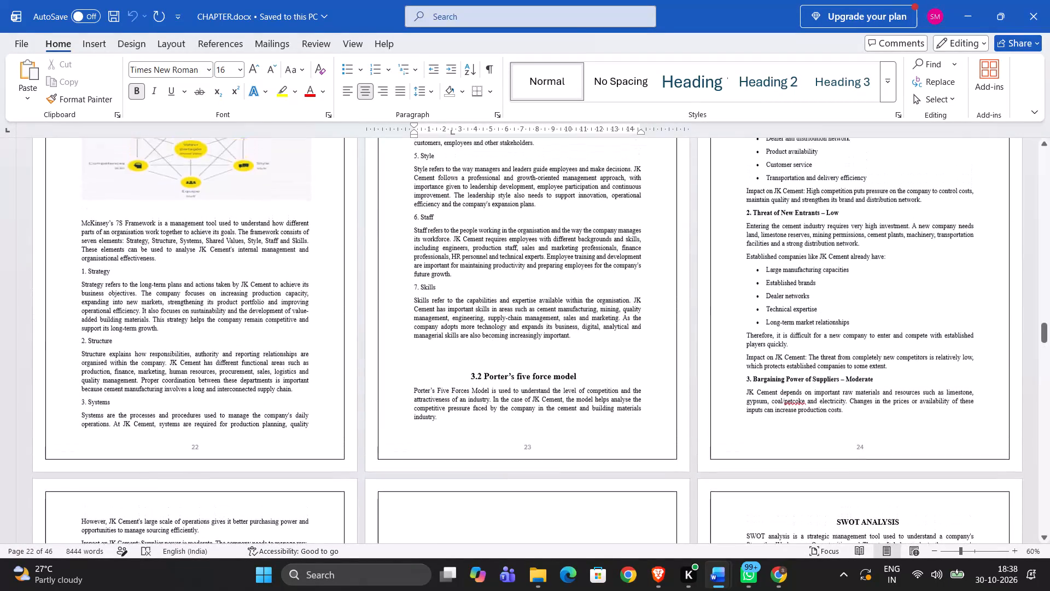
scroll(786, 405, "up", 1)
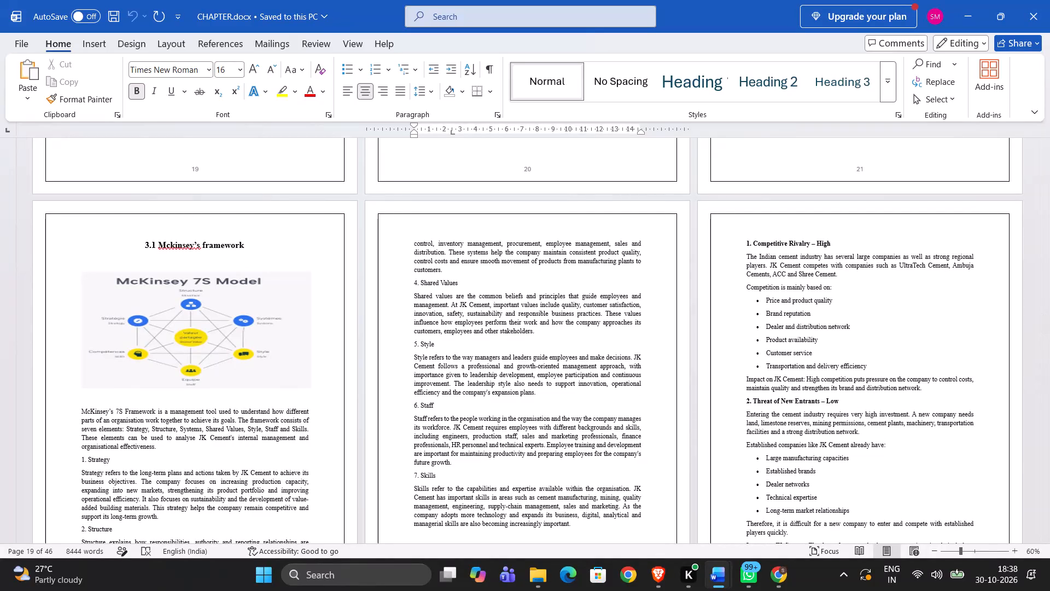
scroll(624, 396, "up", 4, "ctrl")
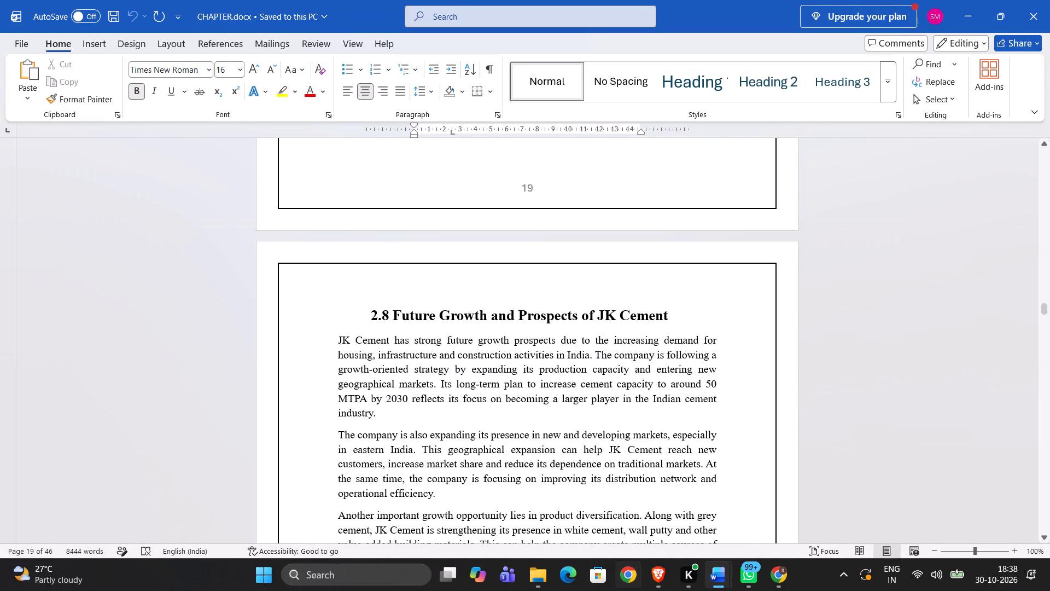
scroll(594, 519, "up", 9)
scroll(594, 519, "down", 12)
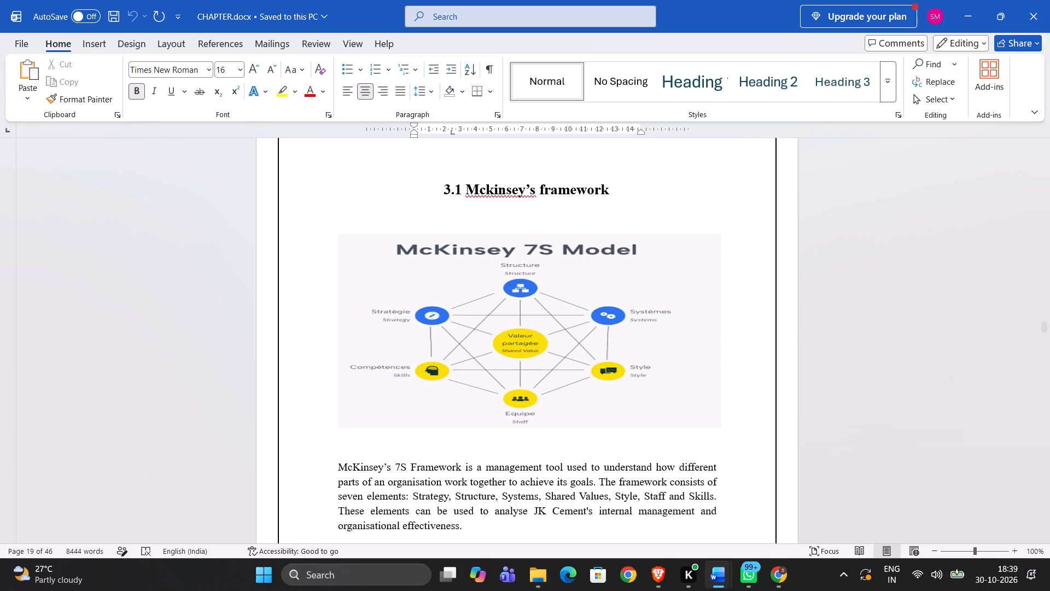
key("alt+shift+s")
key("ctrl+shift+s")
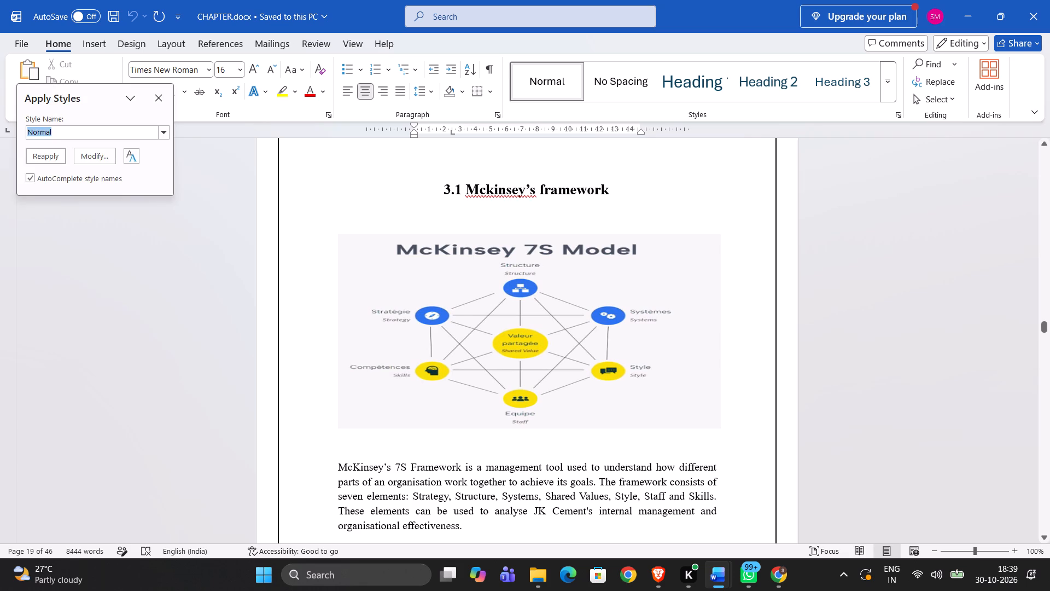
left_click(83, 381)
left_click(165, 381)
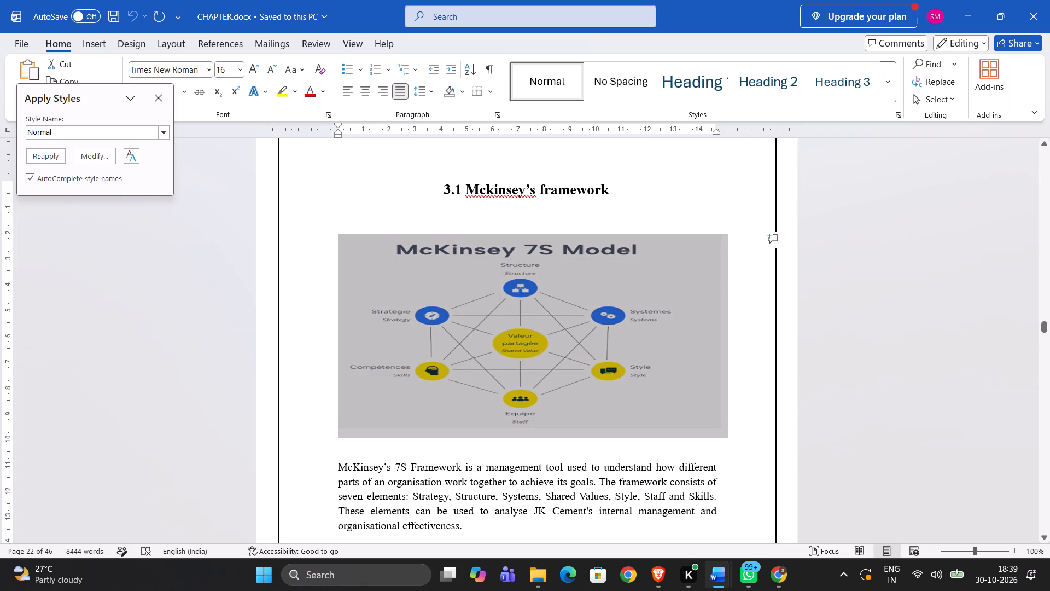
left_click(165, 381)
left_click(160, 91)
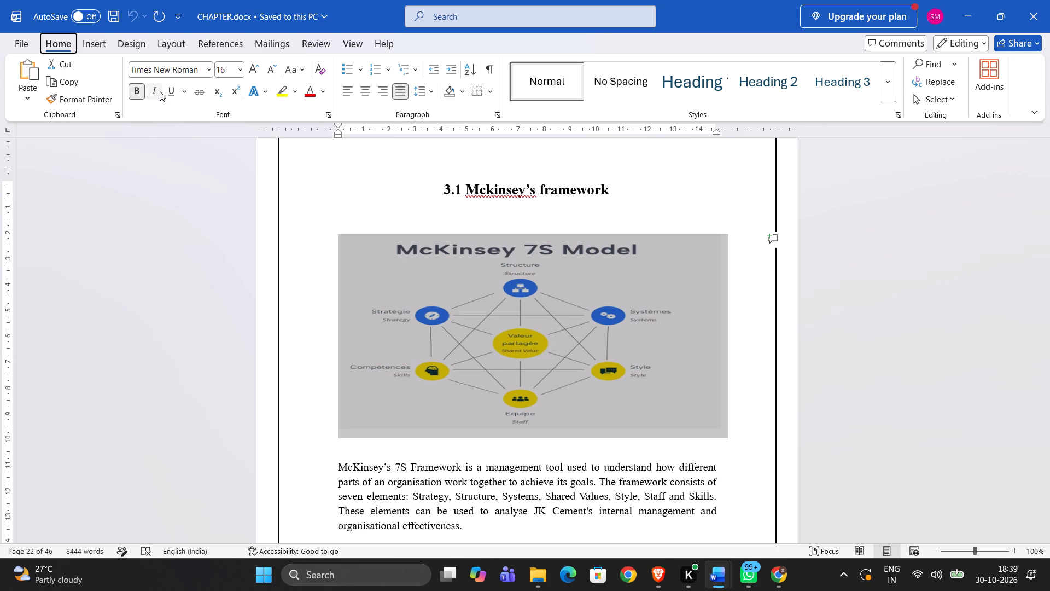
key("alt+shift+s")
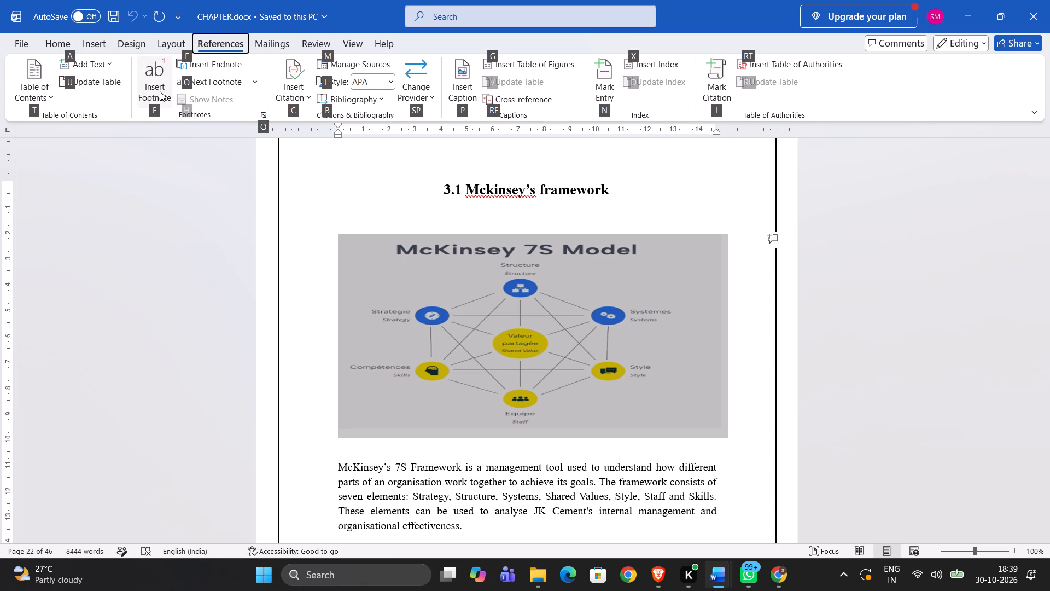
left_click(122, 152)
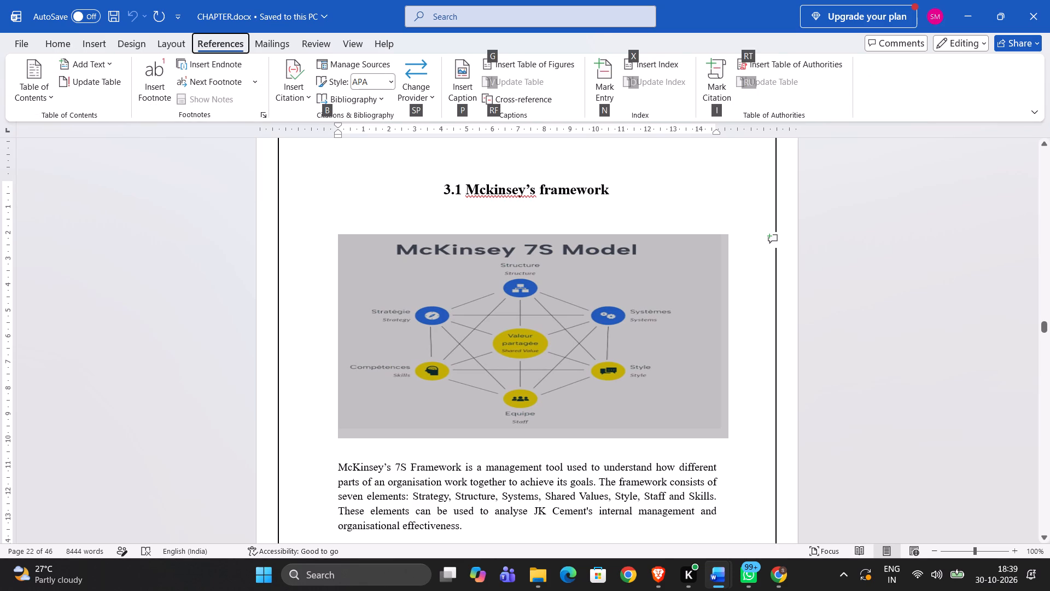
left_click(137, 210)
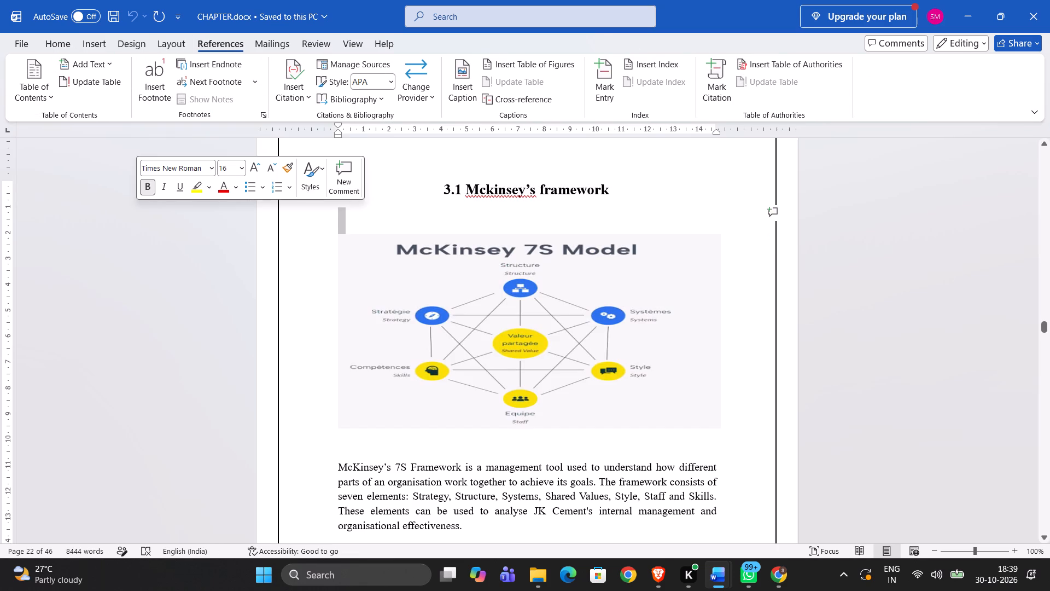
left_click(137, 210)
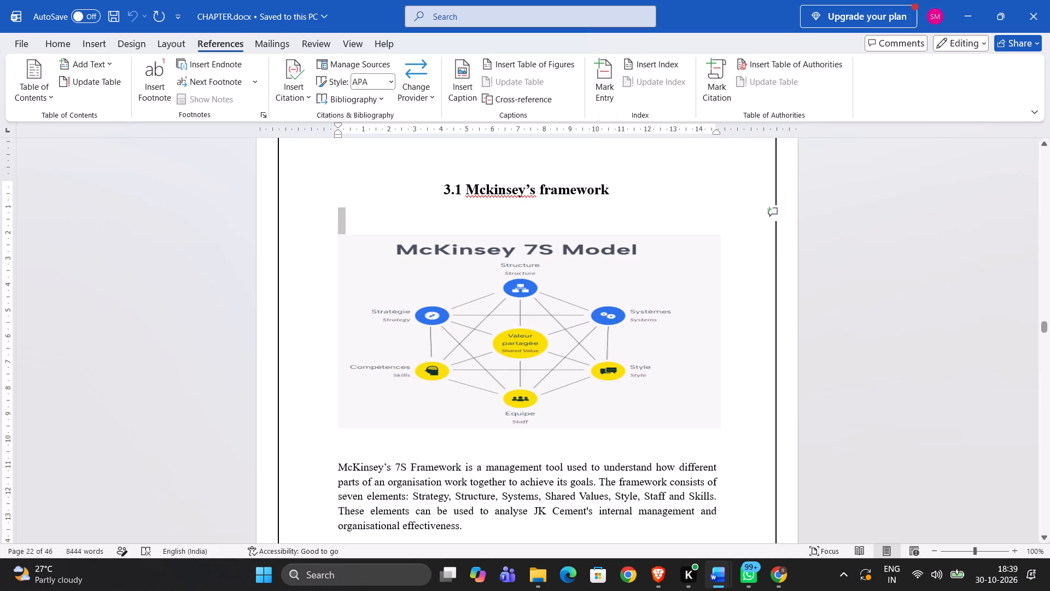
Take a rectangular screen snip of the 3.1 Mckinsey's framework heading together with the McKinsey 7S Model diagram.
left_click(318, 221)
key("shift+super+s")
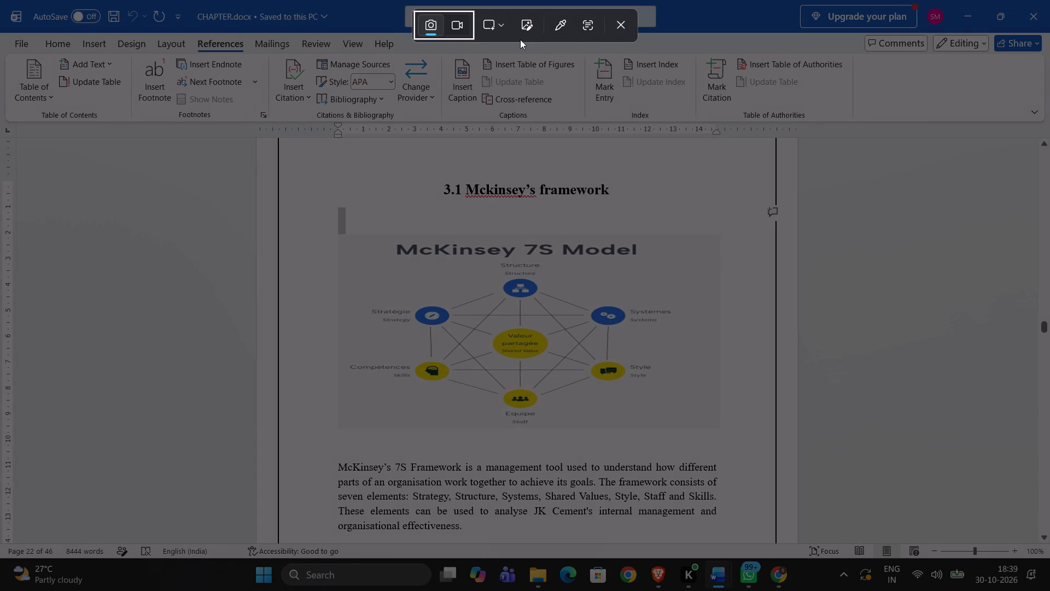
left_click(620, 25)
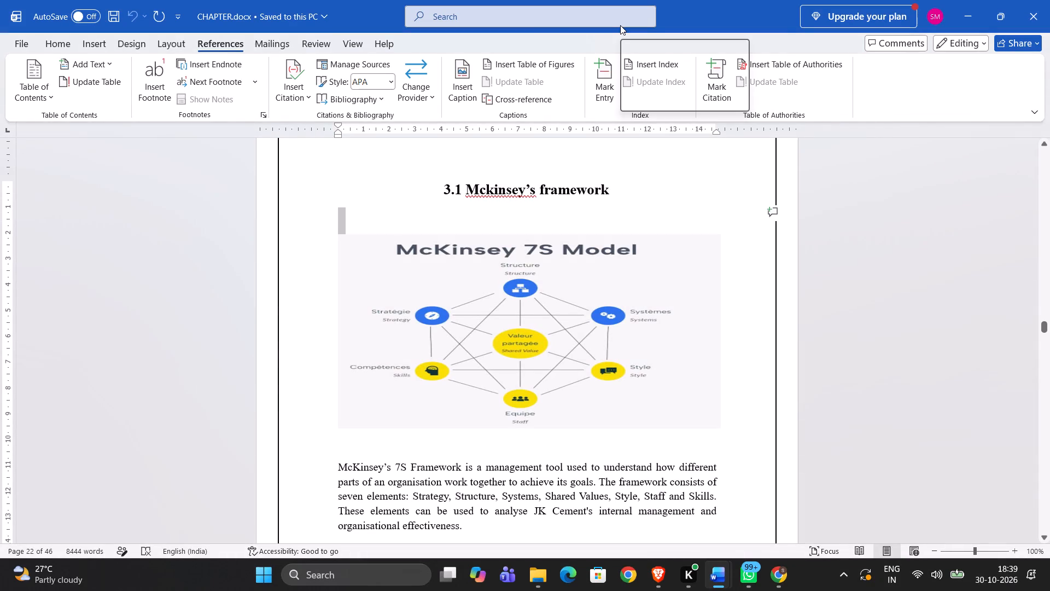
key("shift+super+s")
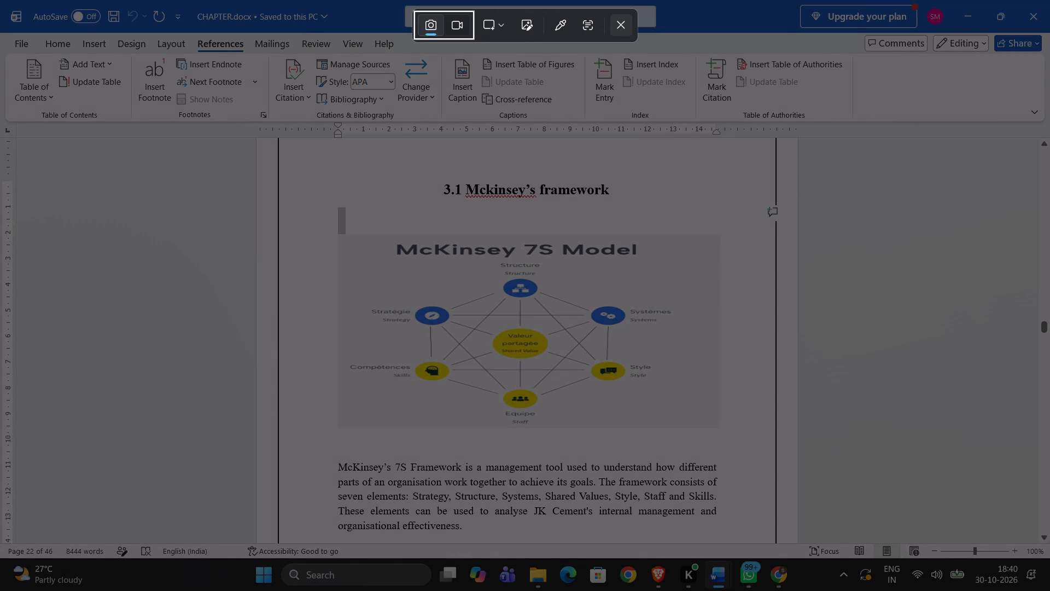
left_click_drag(313, 158, 533, 340)
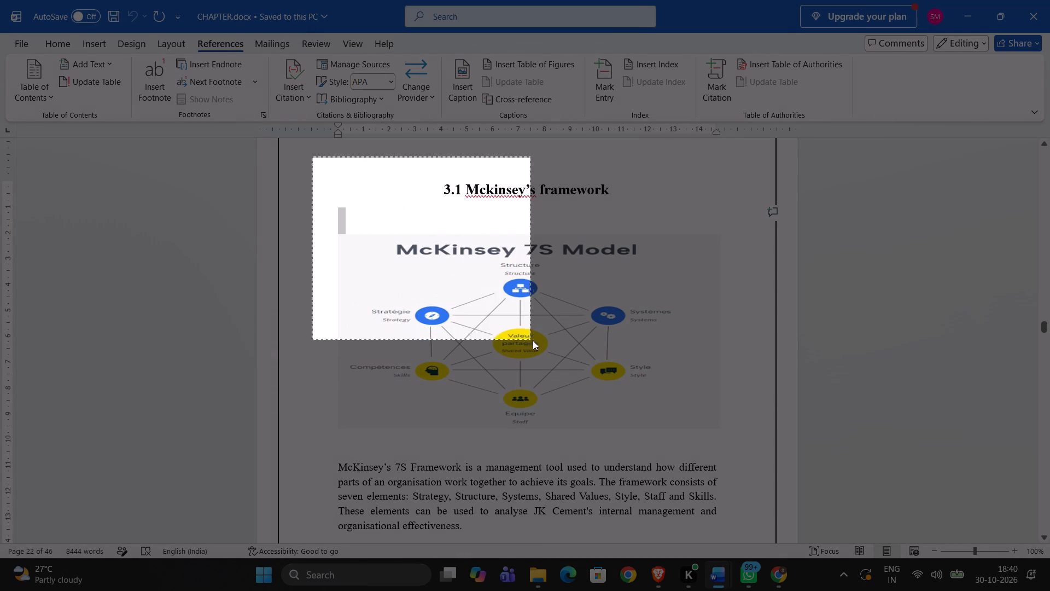
left_click_drag(533, 340, 684, 426)
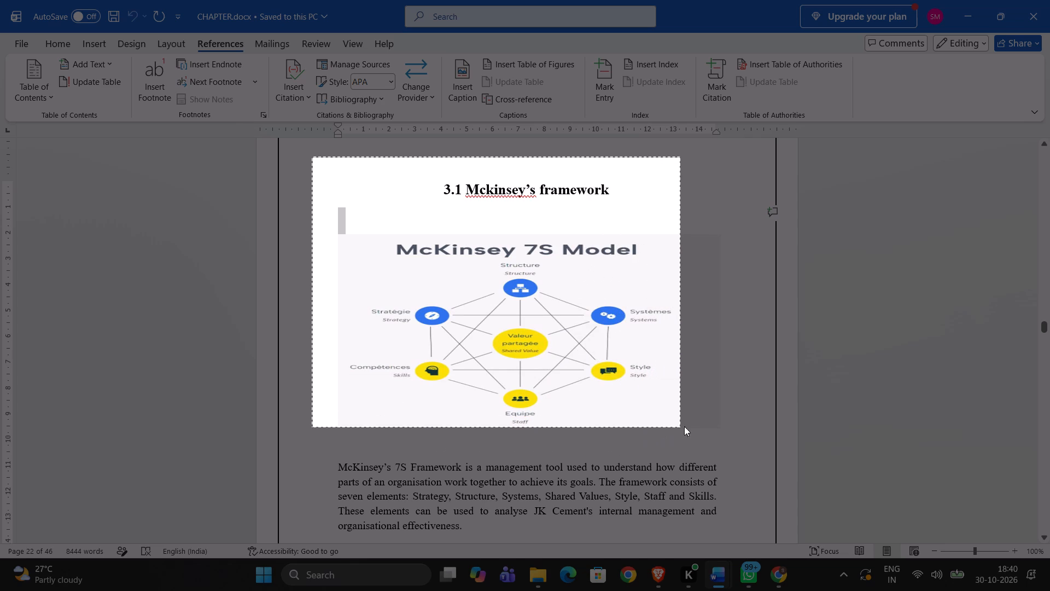
left_click_drag(684, 426, 783, 446)
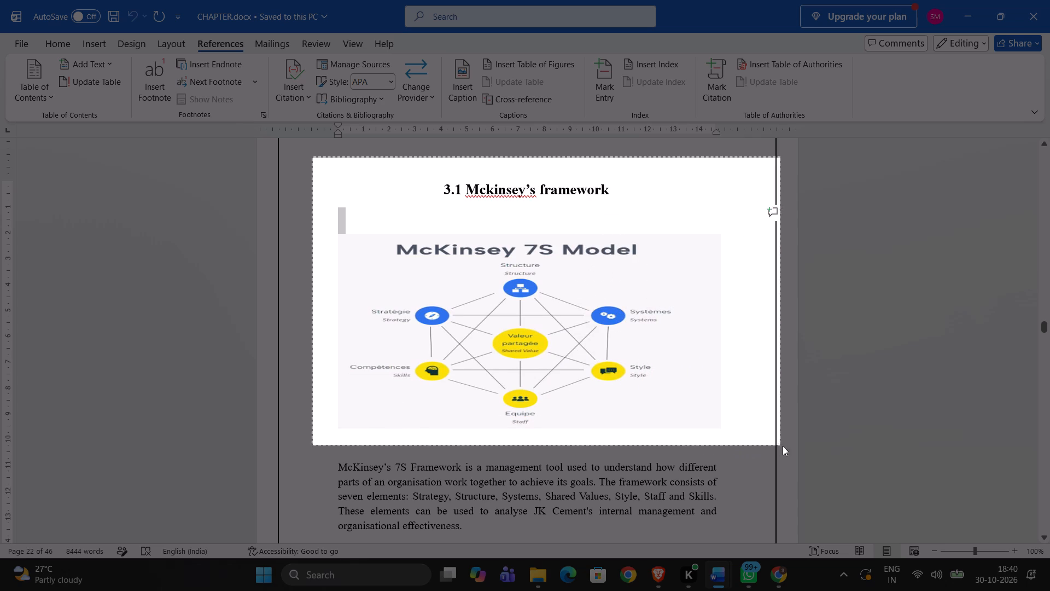
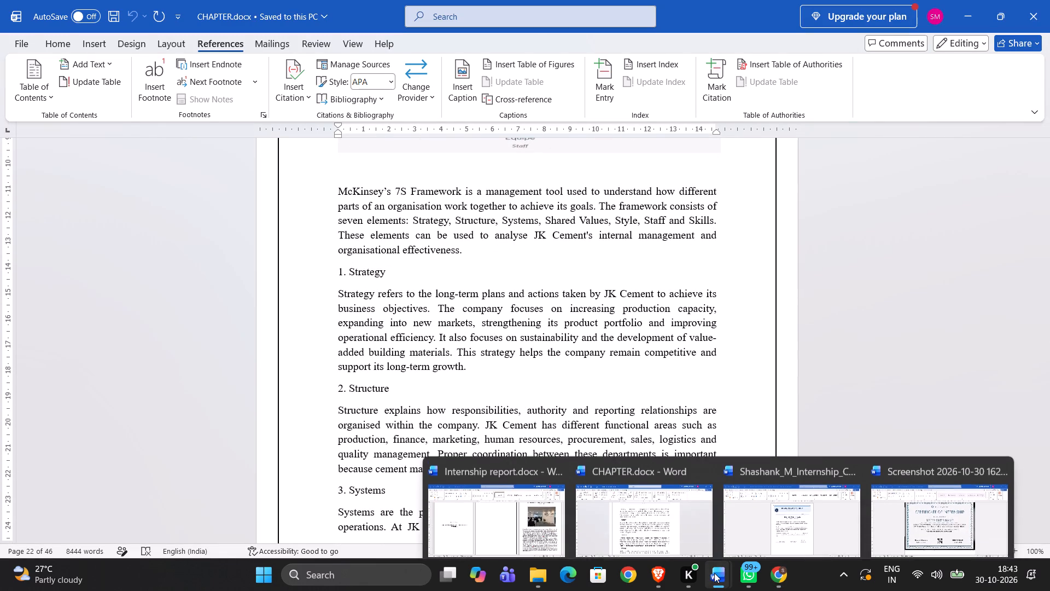
left_click(536, 498)
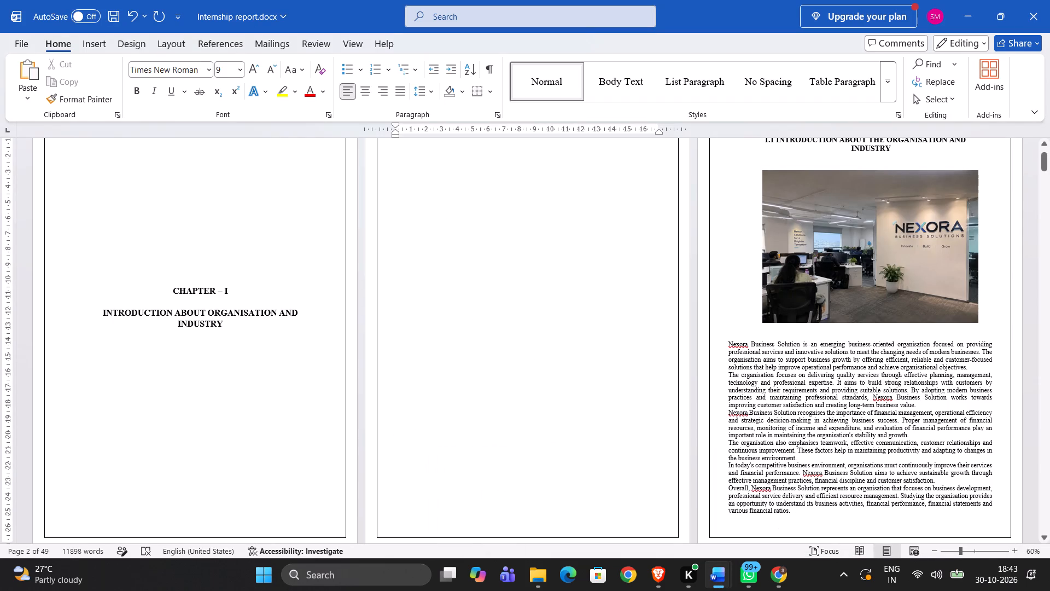
scroll(568, 410, "down", 11)
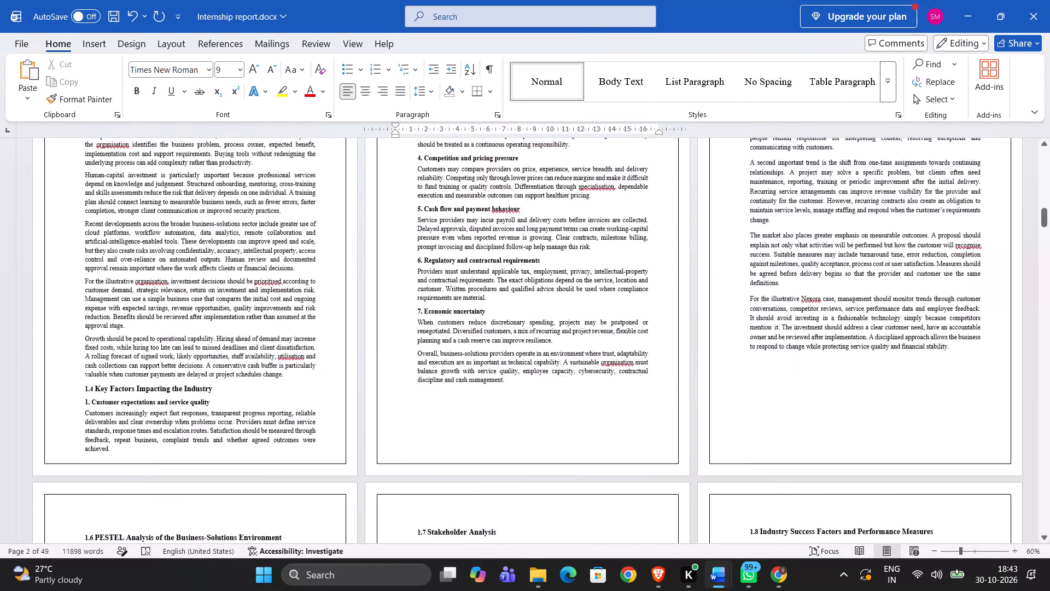
scroll(568, 410, "down", 18)
scroll(568, 410, "down", 20)
scroll(568, 410, "down", 7)
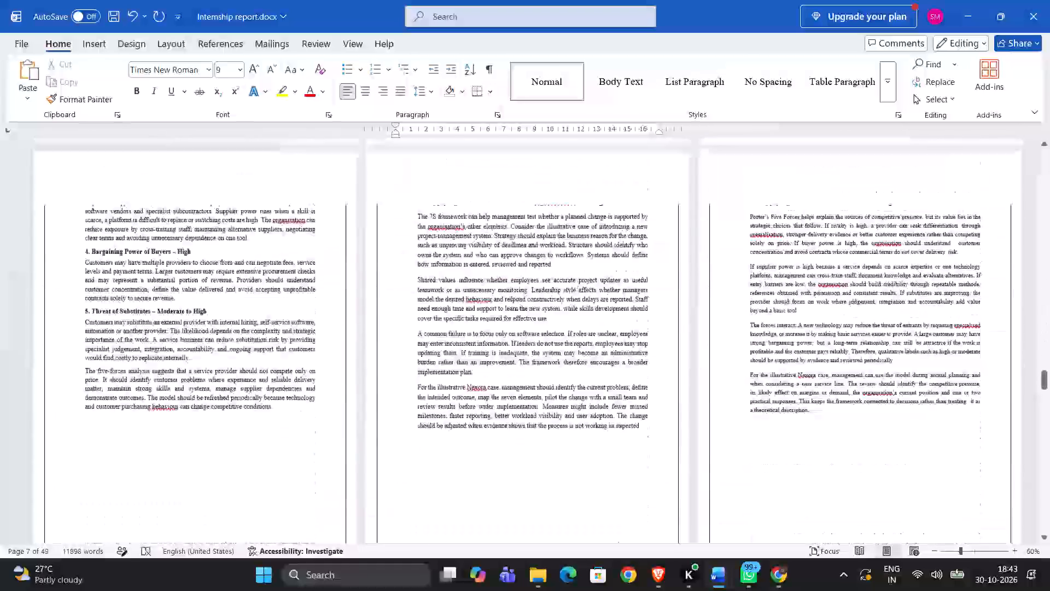
scroll(568, 410, "down", 2)
scroll(568, 410, "up", 4)
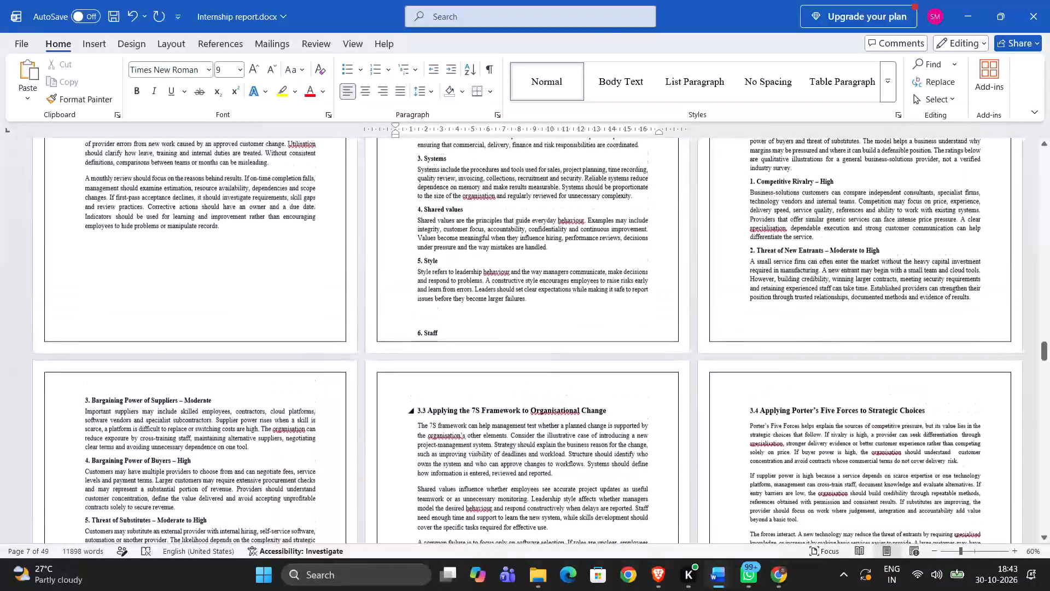
scroll(568, 410, "up", 1)
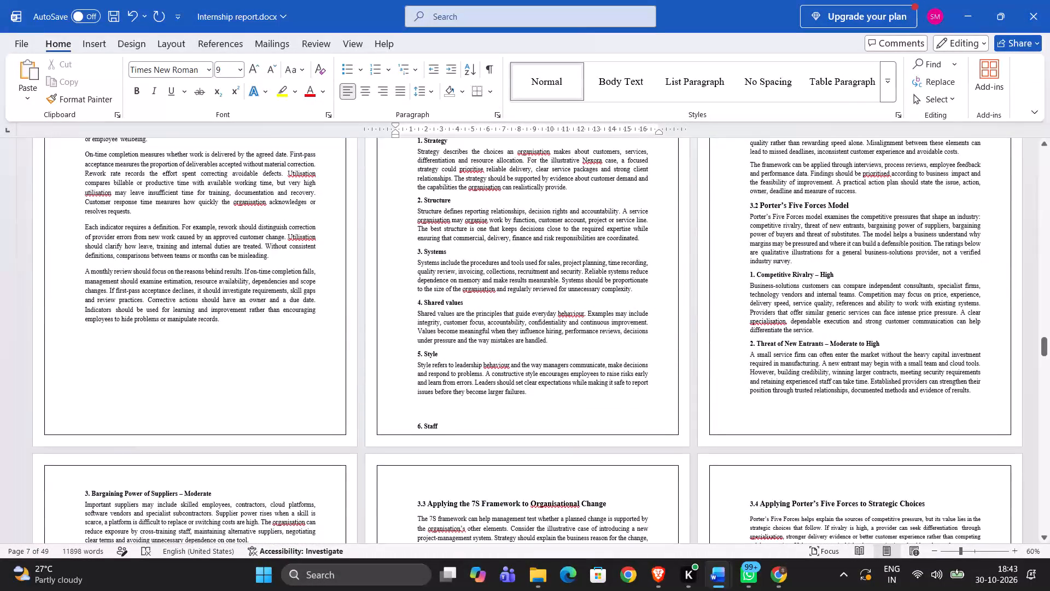
scroll(568, 410, "up", 2)
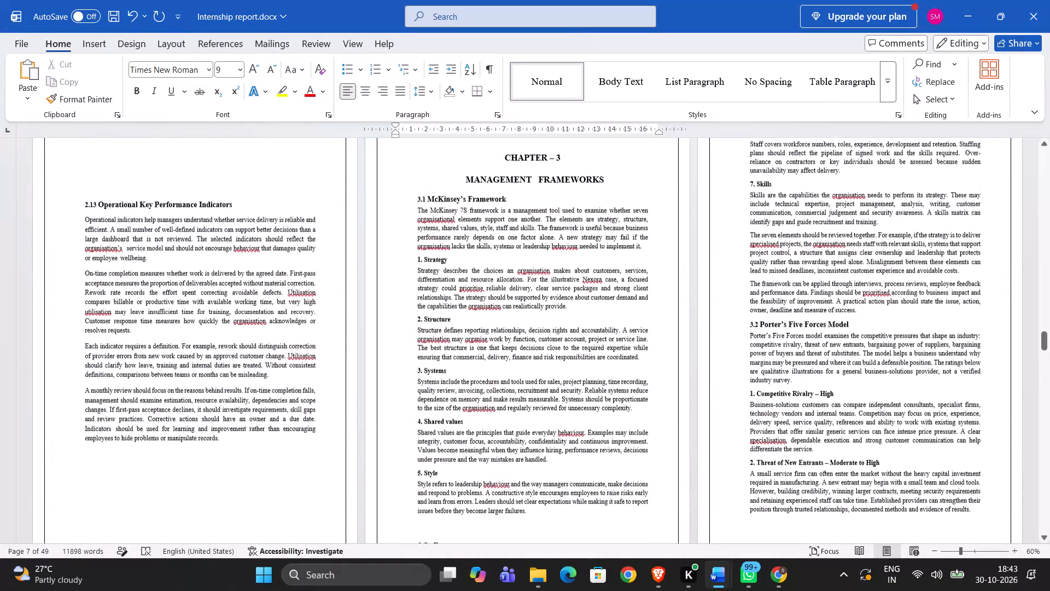
scroll(568, 410, "up", 1)
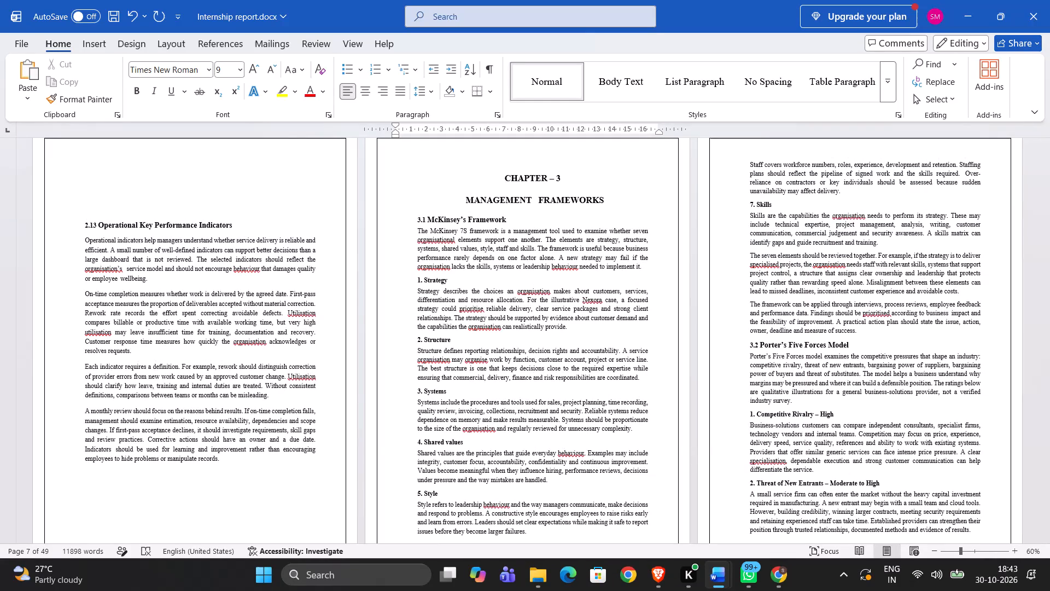
Copy the Chapter 3 title "McKINSEY'S 7S FRAMEWORK AND PORTER'S FIVE FORCE MODEL" from CHAPTER.docx, without the chapter number line.
key("alt+Tab")
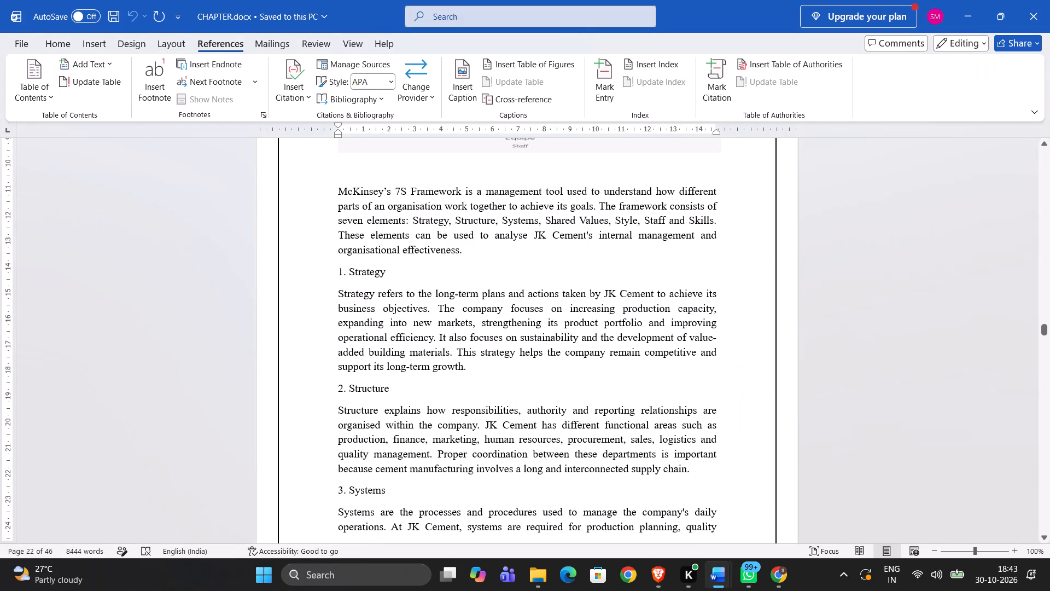
scroll(568, 410, "up", 4)
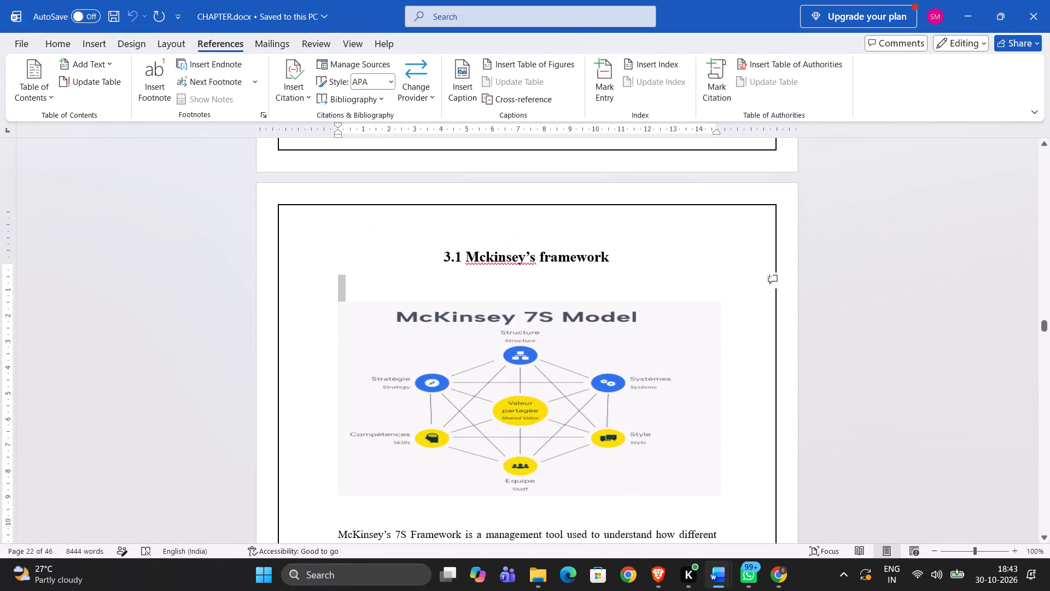
scroll(568, 410, "up", 3)
scroll(568, 410, "down", 3)
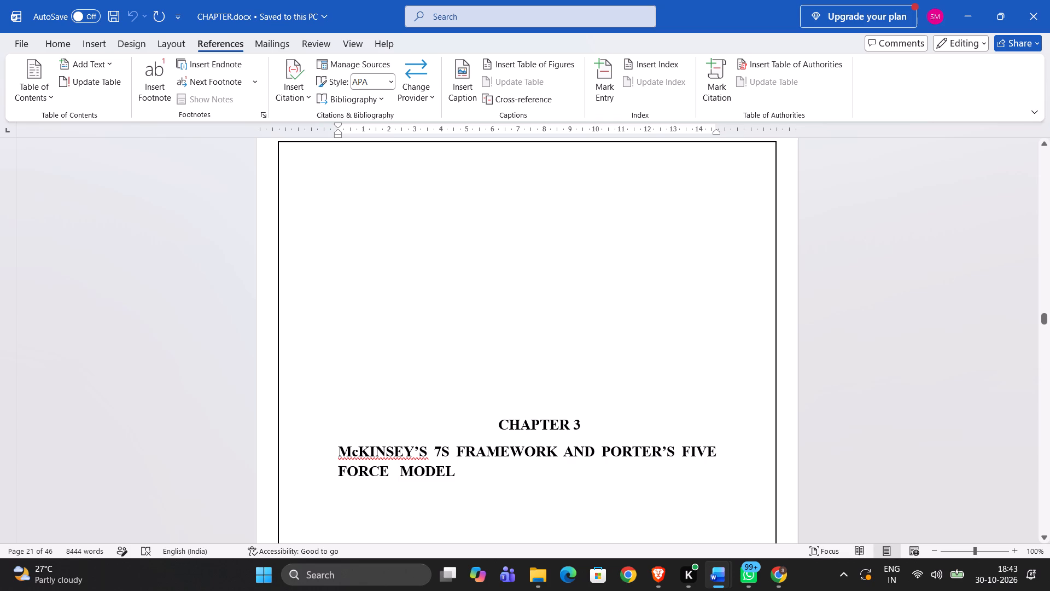
left_click_drag(460, 474, 380, 434)
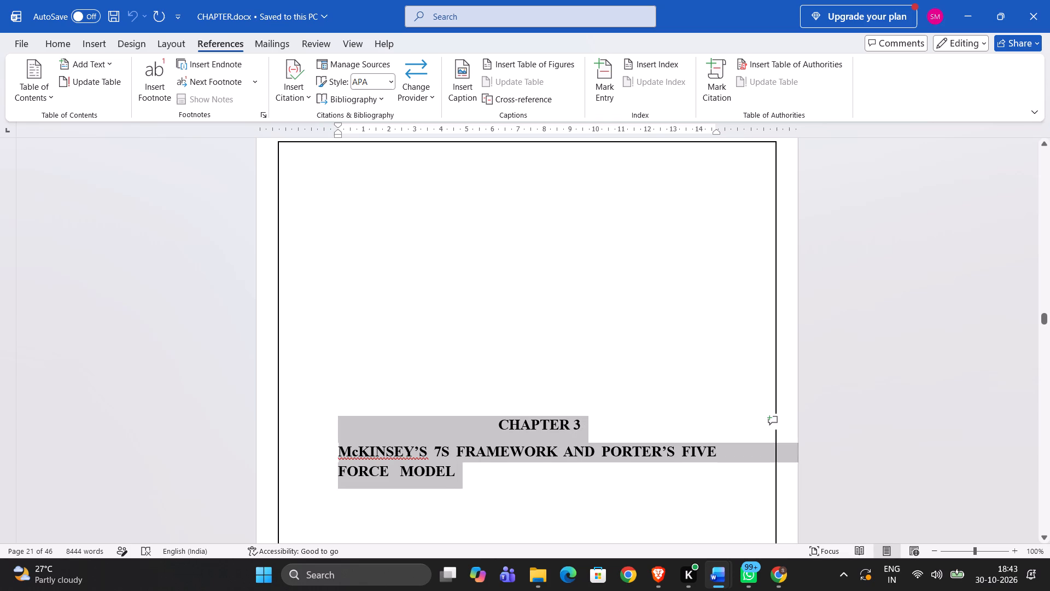
left_click_drag(380, 434, 380, 460)
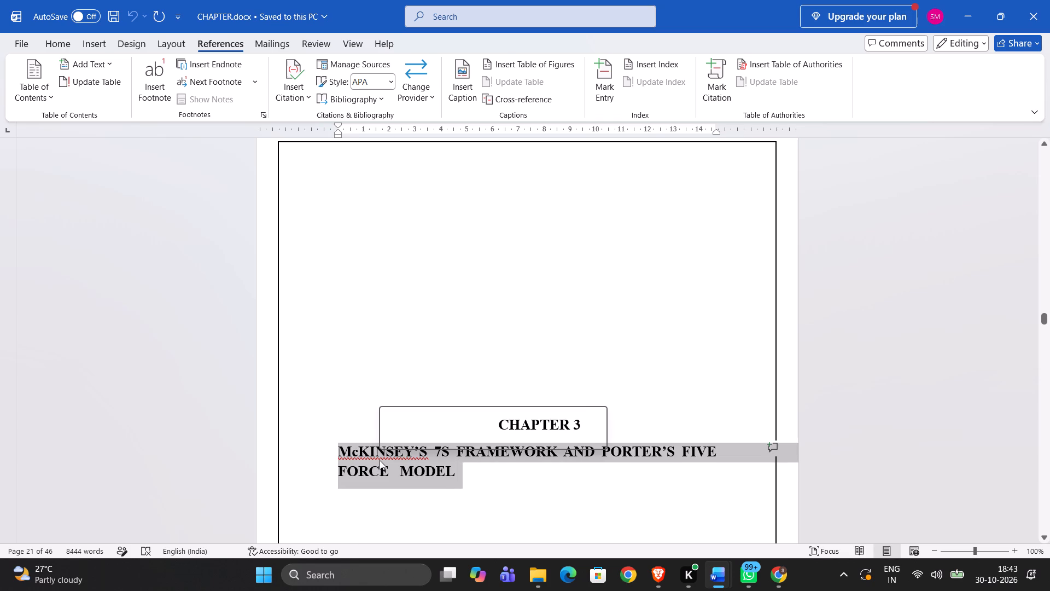
key("ctrl+c")
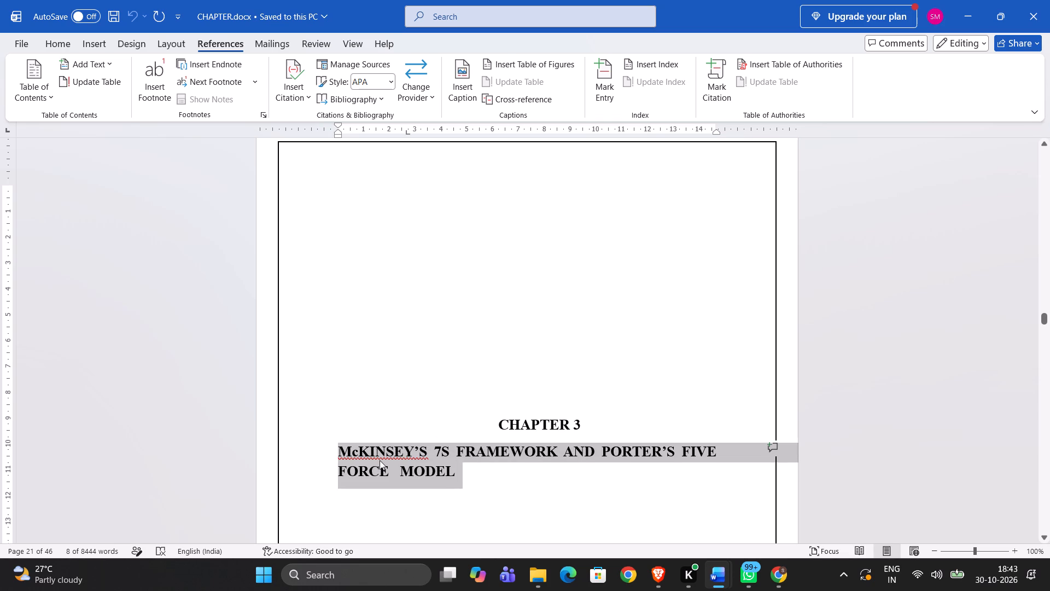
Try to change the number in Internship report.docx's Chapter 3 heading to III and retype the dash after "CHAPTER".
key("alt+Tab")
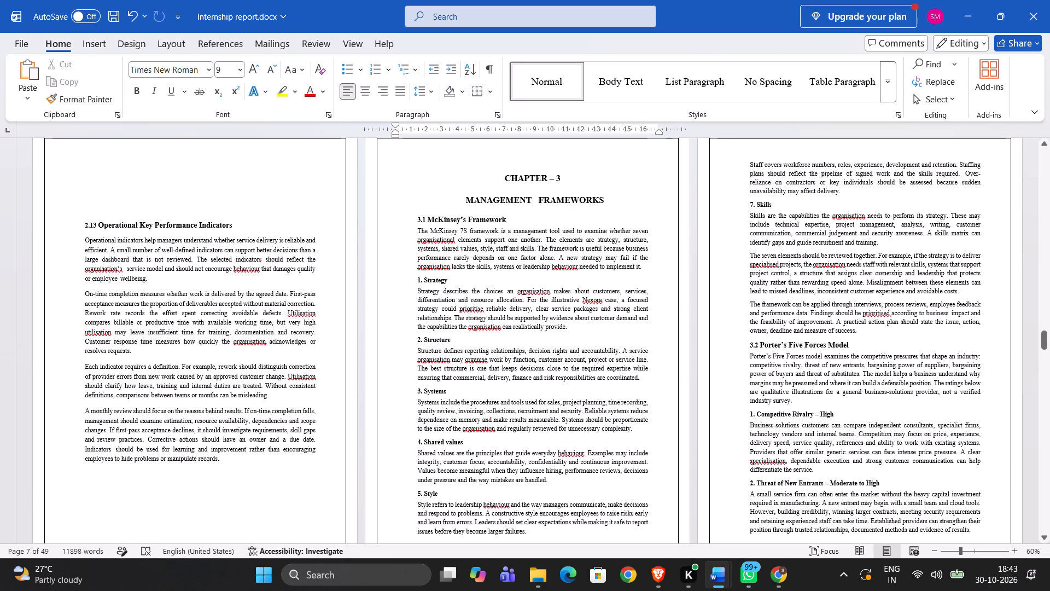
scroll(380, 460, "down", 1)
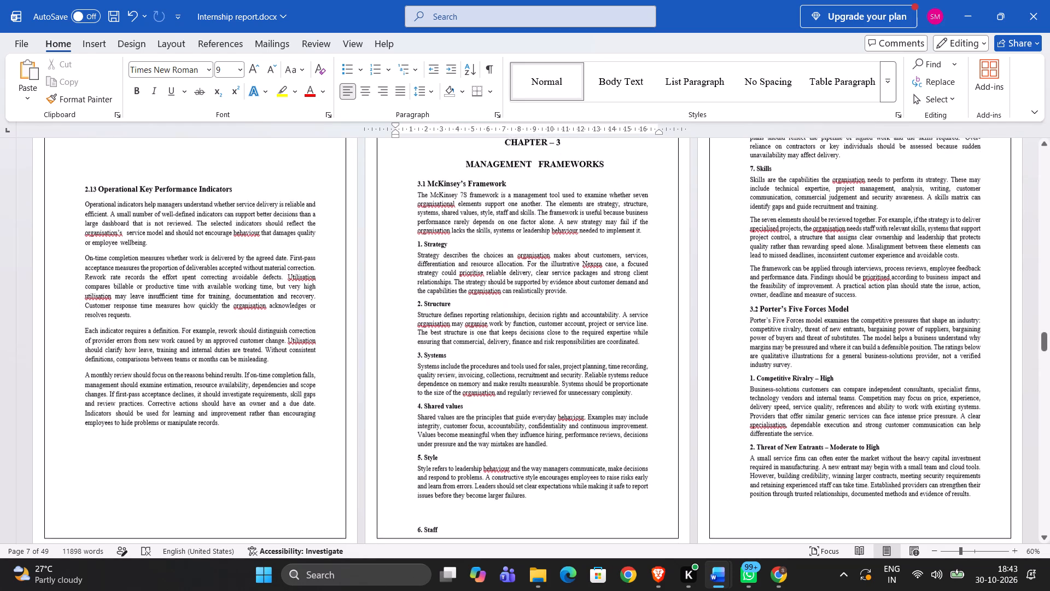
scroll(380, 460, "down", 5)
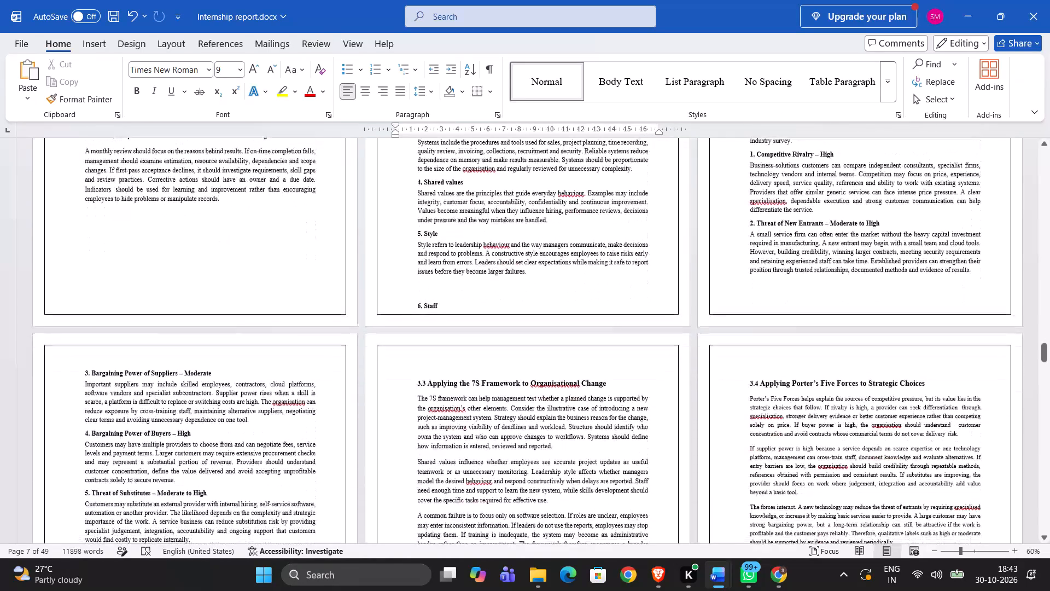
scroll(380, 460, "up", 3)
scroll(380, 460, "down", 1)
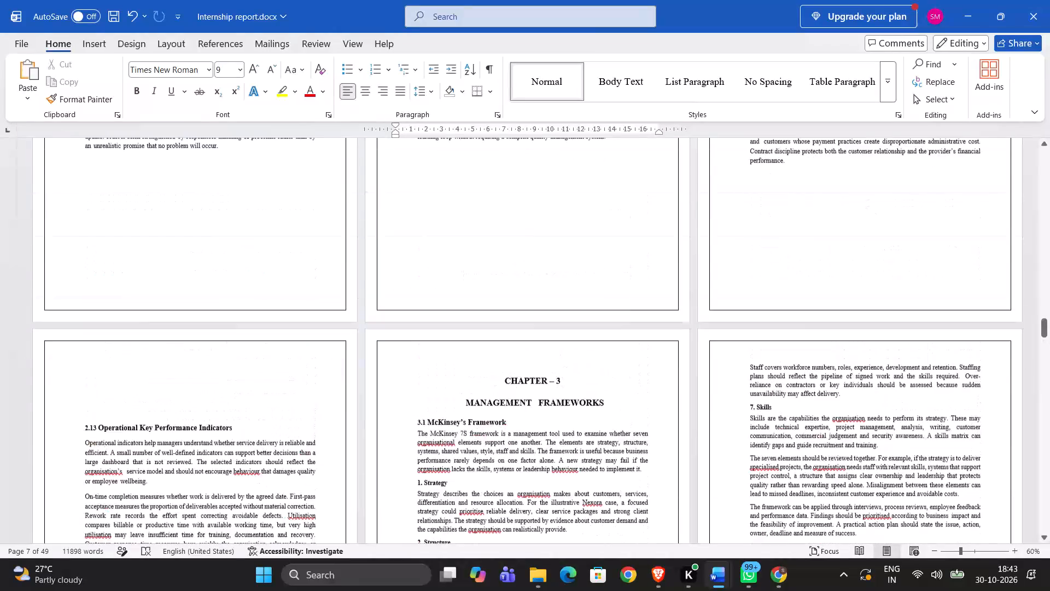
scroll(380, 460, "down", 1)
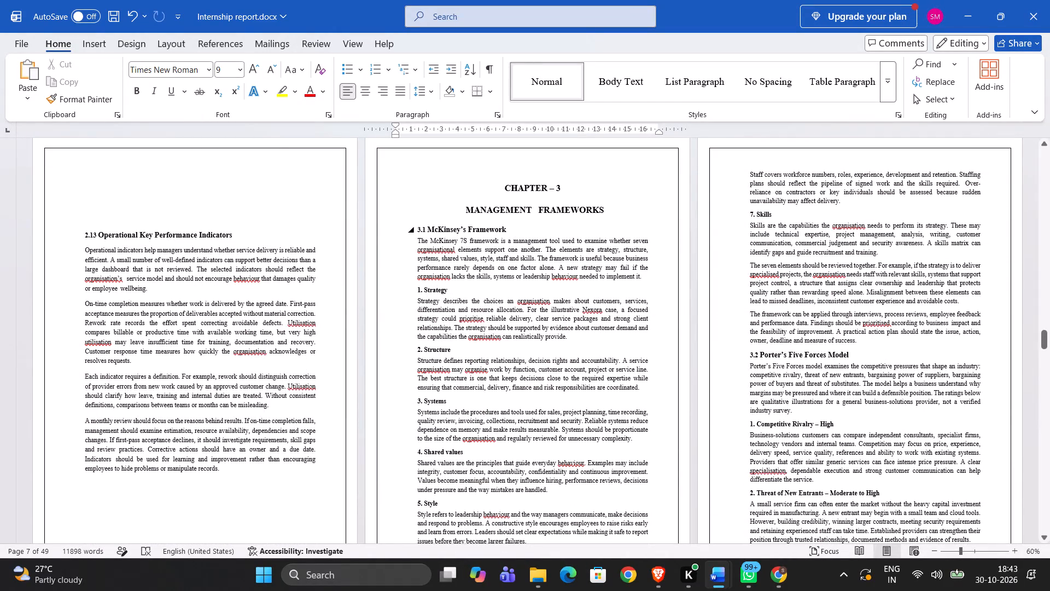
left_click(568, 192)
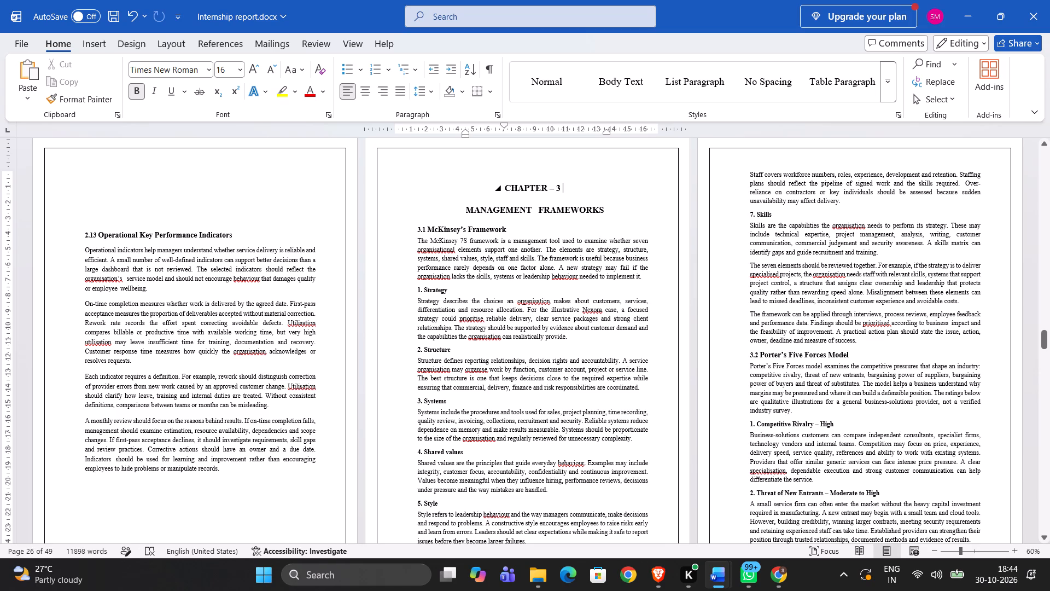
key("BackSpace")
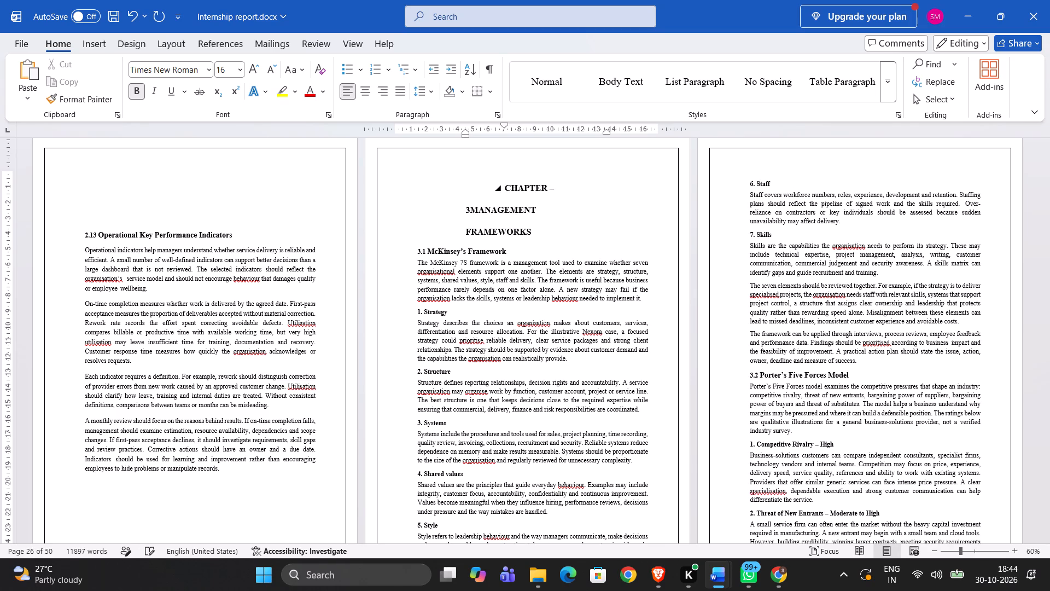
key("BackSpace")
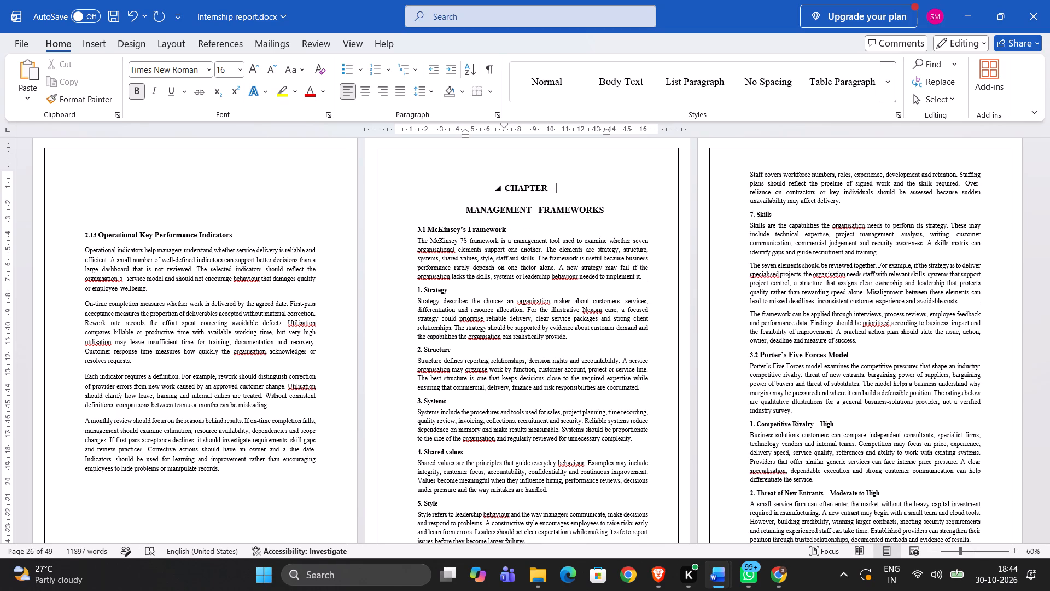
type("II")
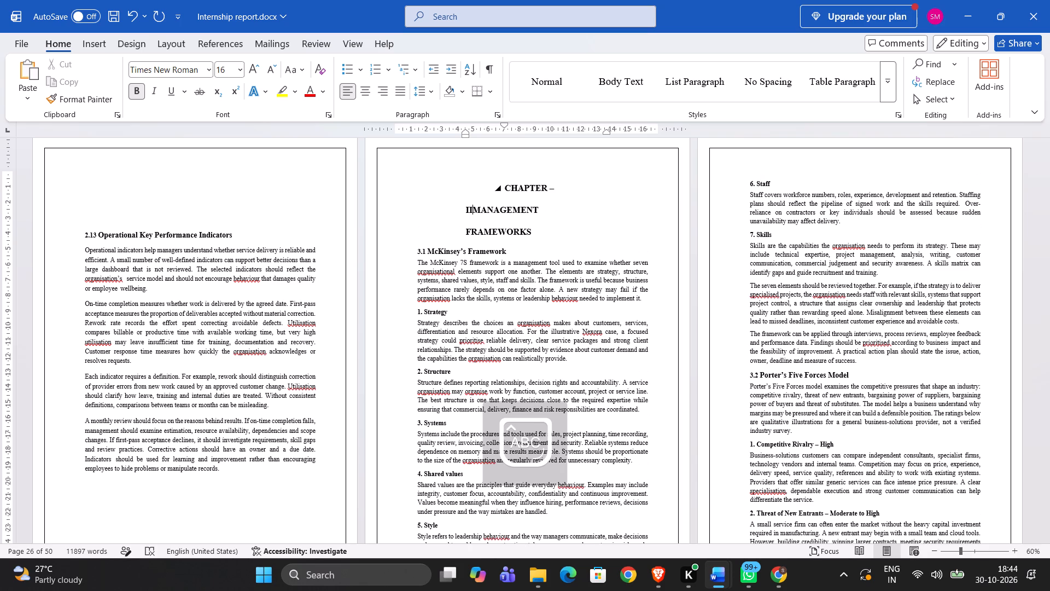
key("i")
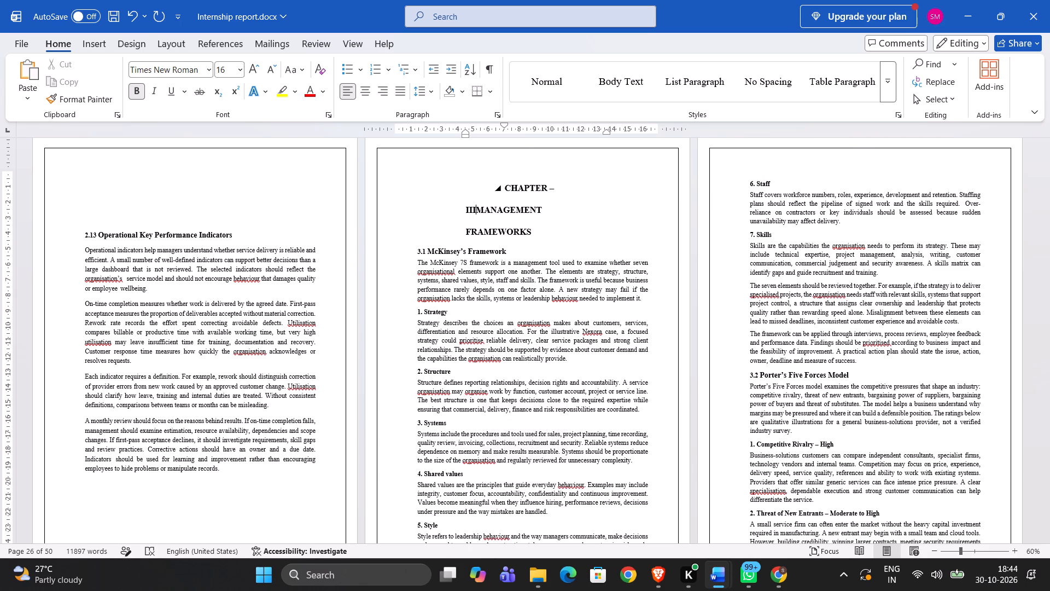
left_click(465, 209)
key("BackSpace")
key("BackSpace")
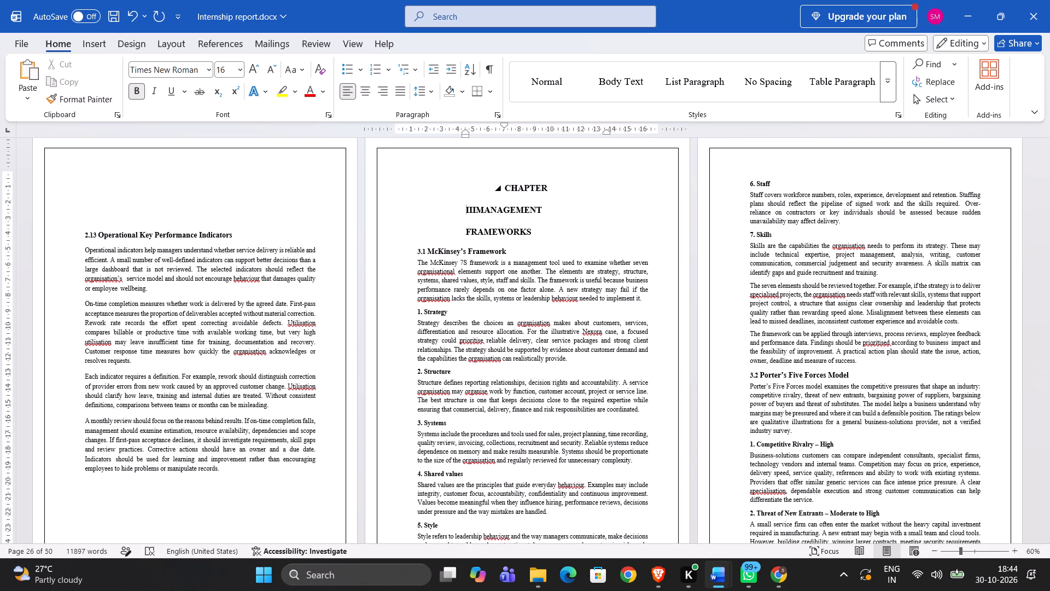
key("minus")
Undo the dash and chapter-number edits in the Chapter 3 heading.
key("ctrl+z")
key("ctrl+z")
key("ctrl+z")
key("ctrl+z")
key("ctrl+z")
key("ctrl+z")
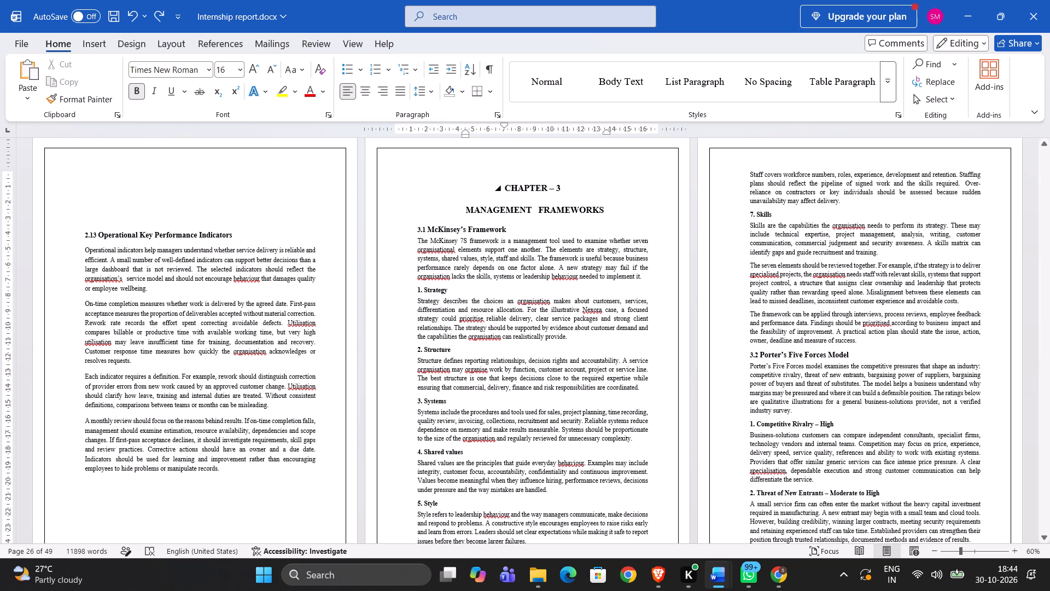
Change the chapter number in the "CHAPTER – 3" heading above Management Frameworks to the Roman numeral III.
left_click(558, 186)
key("BackSpace")
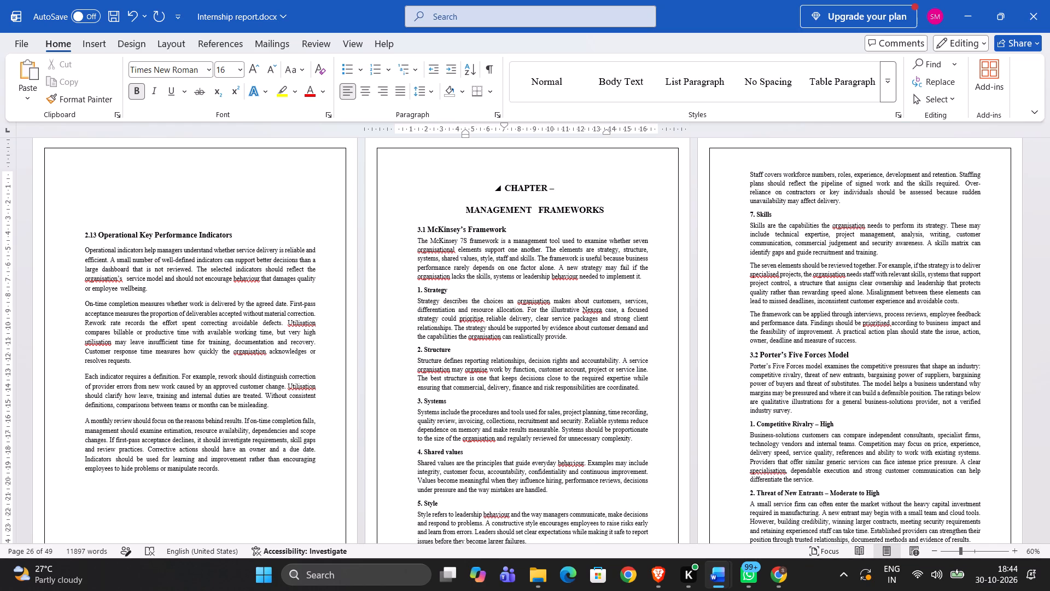
type("III")
Look back through Chapter 2 to its heading to compare the chapter numbering style with the Chapter III heading.
scroll(558, 186, "up", 7)
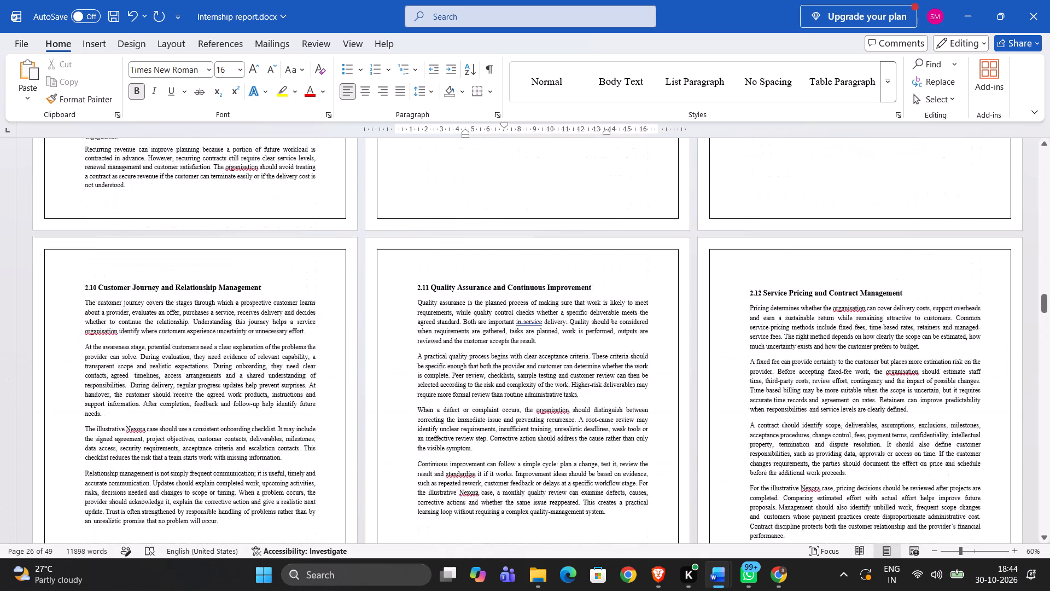
scroll(558, 186, "up", 5)
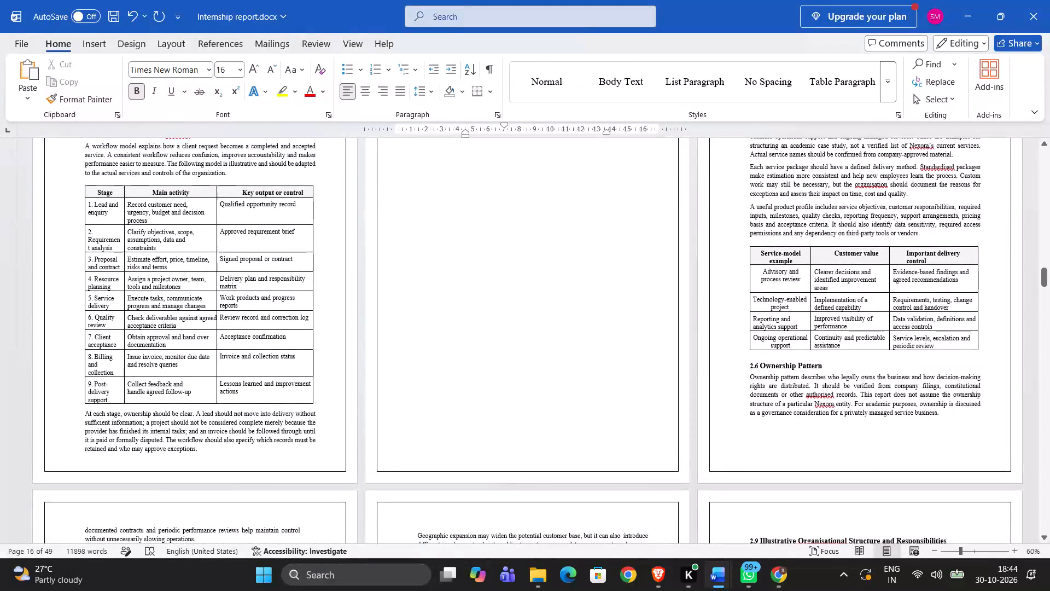
scroll(558, 186, "up", 4)
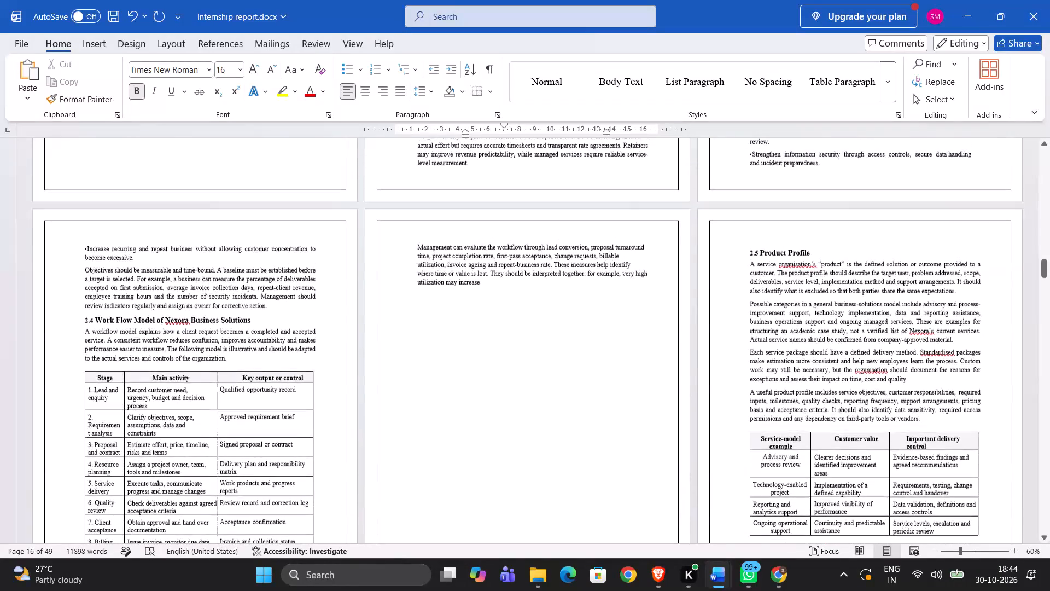
scroll(558, 186, "up", 3)
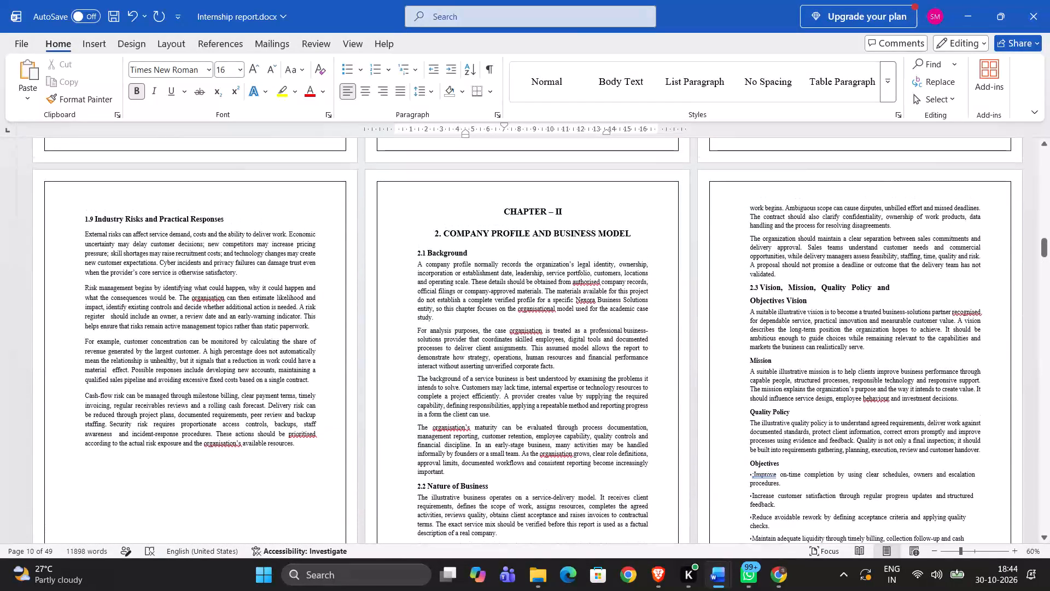
scroll(558, 186, "down", 11)
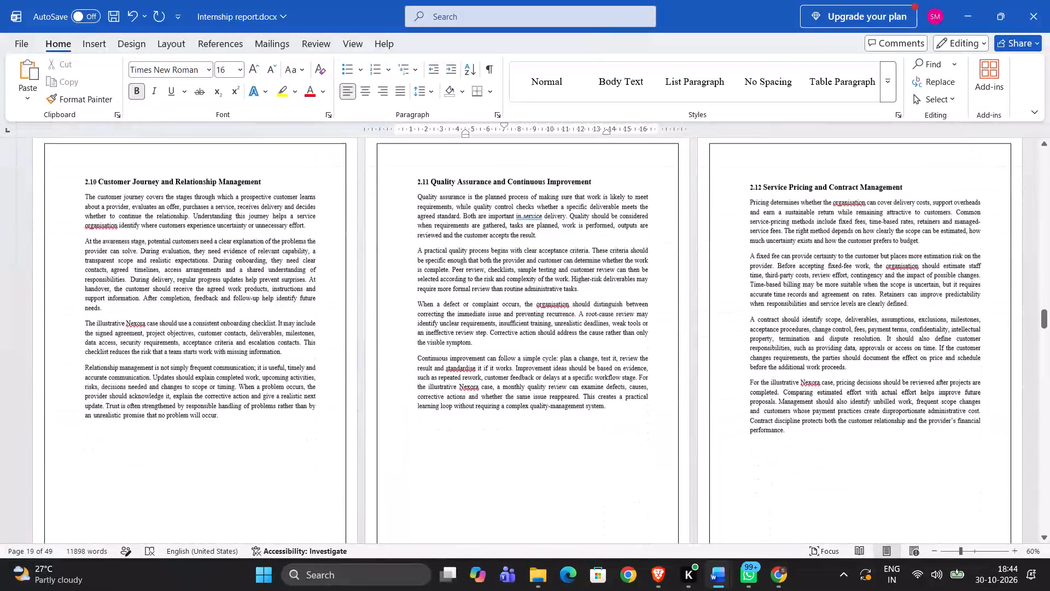
scroll(558, 186, "down", 4)
scroll(558, 186, "up", 2)
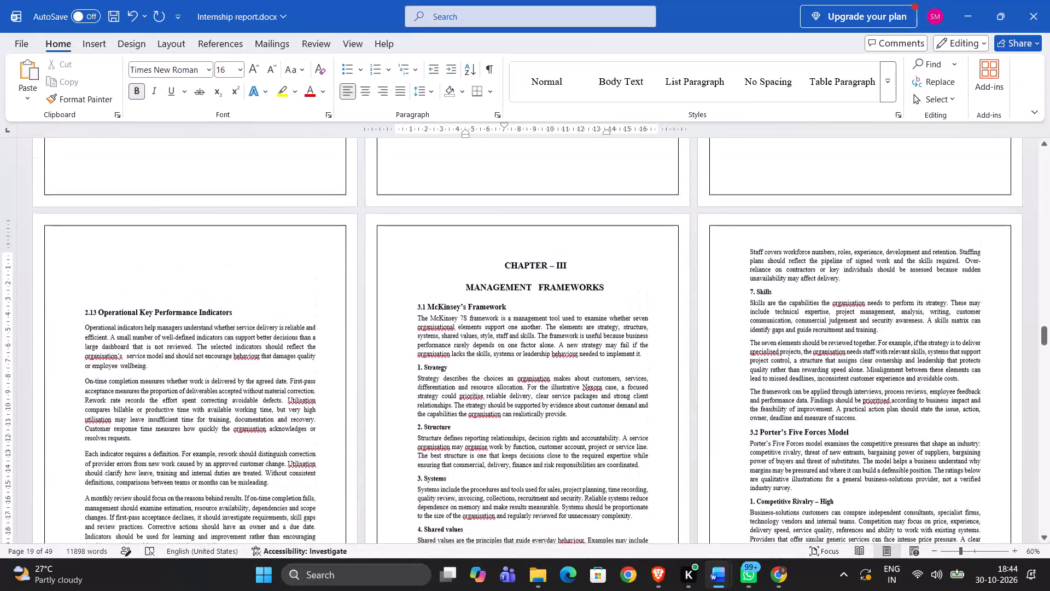
Change the number in the SWOT Analysis chapter heading to IV, keeping a space after the dash so it reads "CHAPTER – IV".
scroll(558, 186, "down", 4)
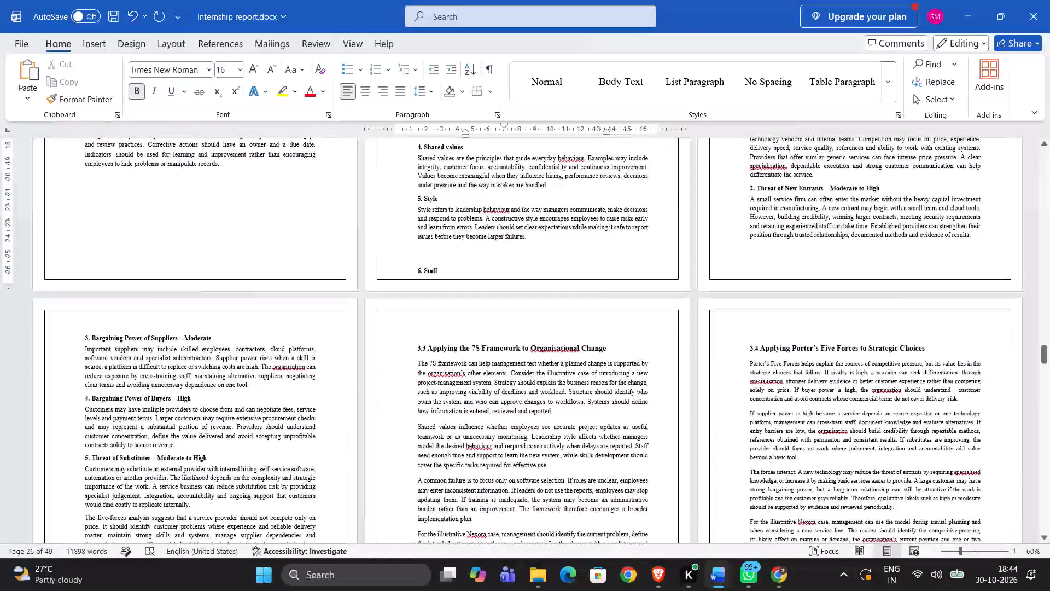
scroll(558, 186, "down", 8)
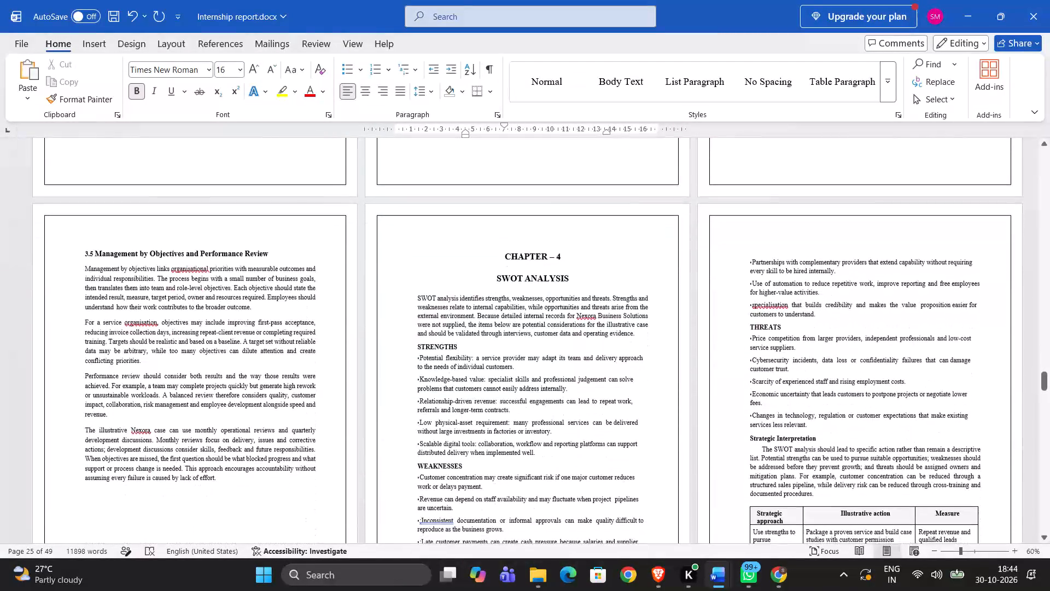
left_click(567, 256)
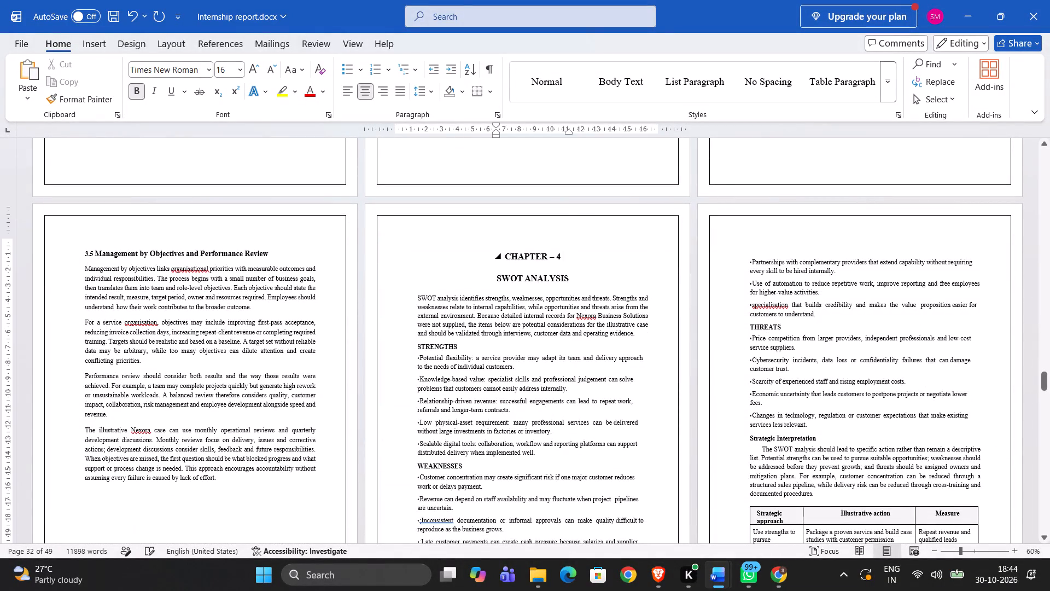
key("BackSpace")
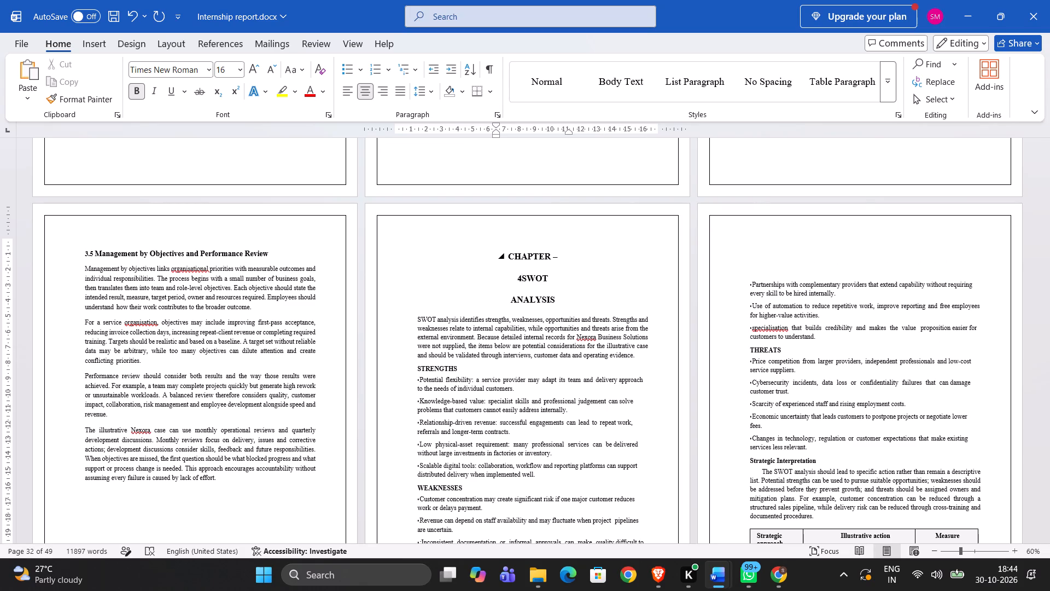
key("BackSpace")
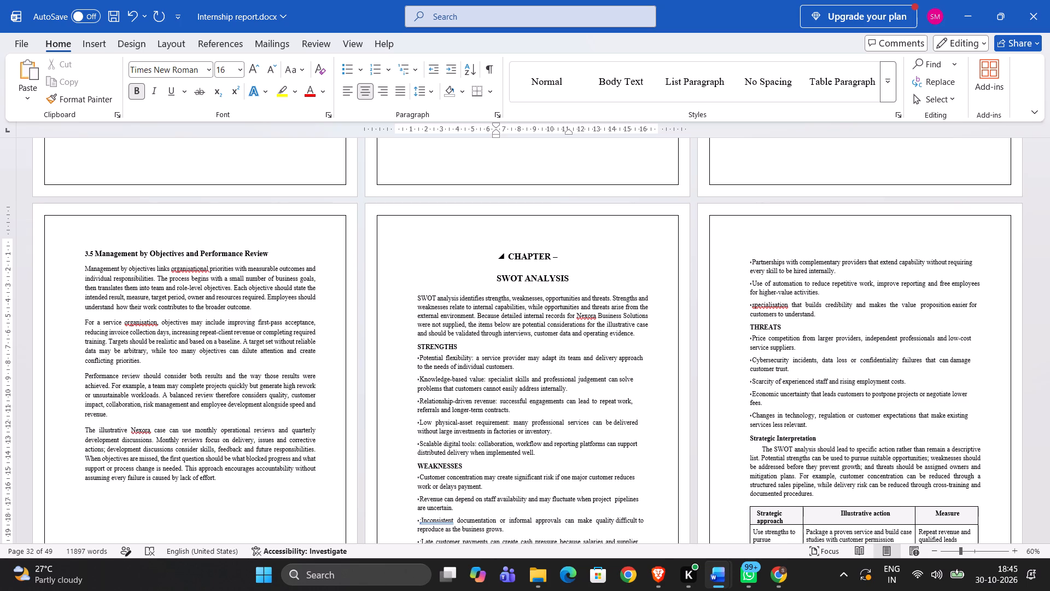
key("i")
key("BackSpace")
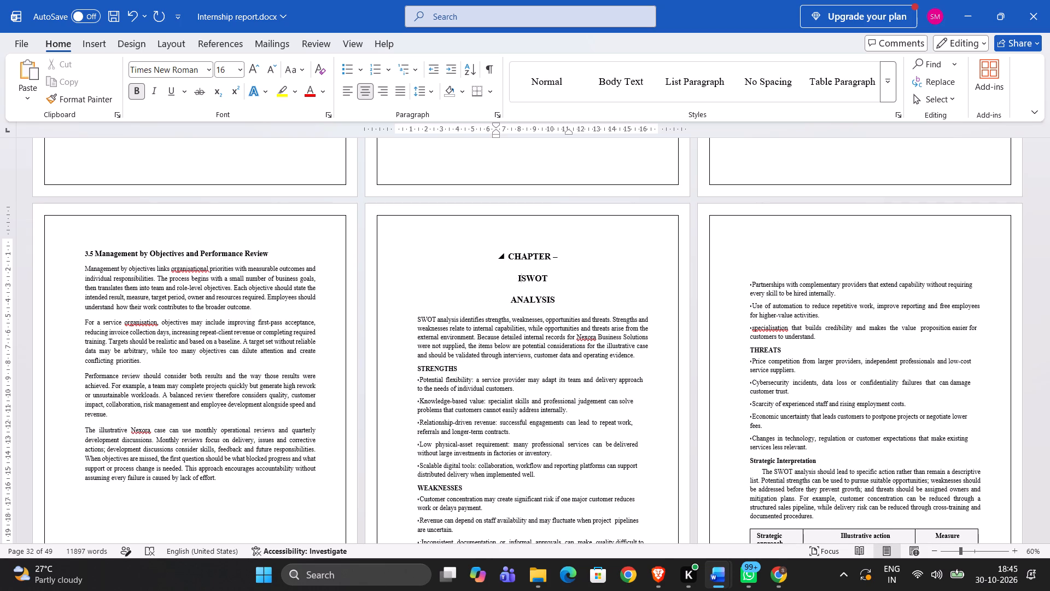
key("BackSpace")
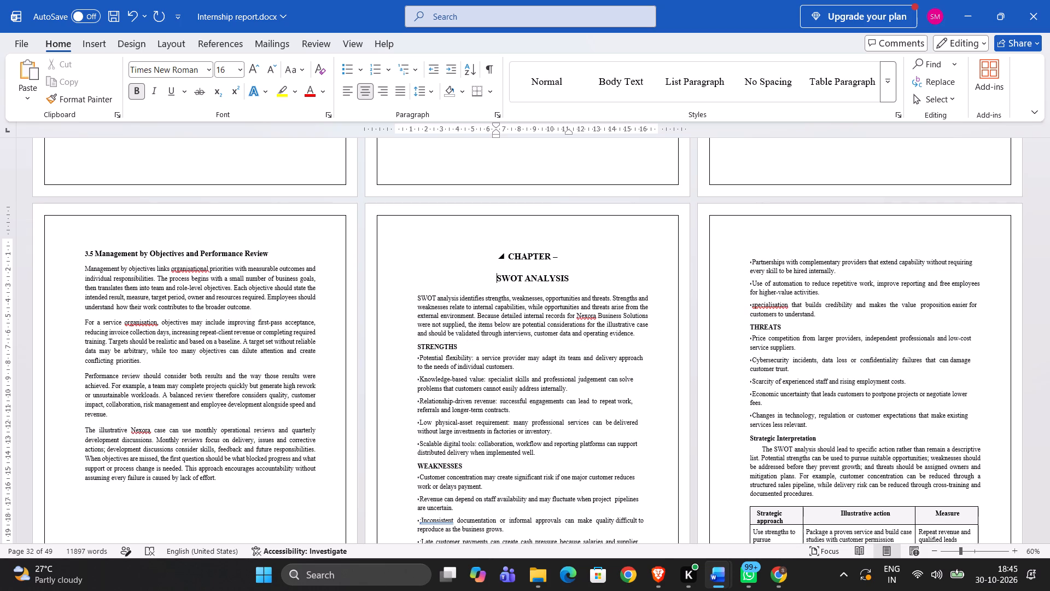
left_click(560, 254)
key("i")
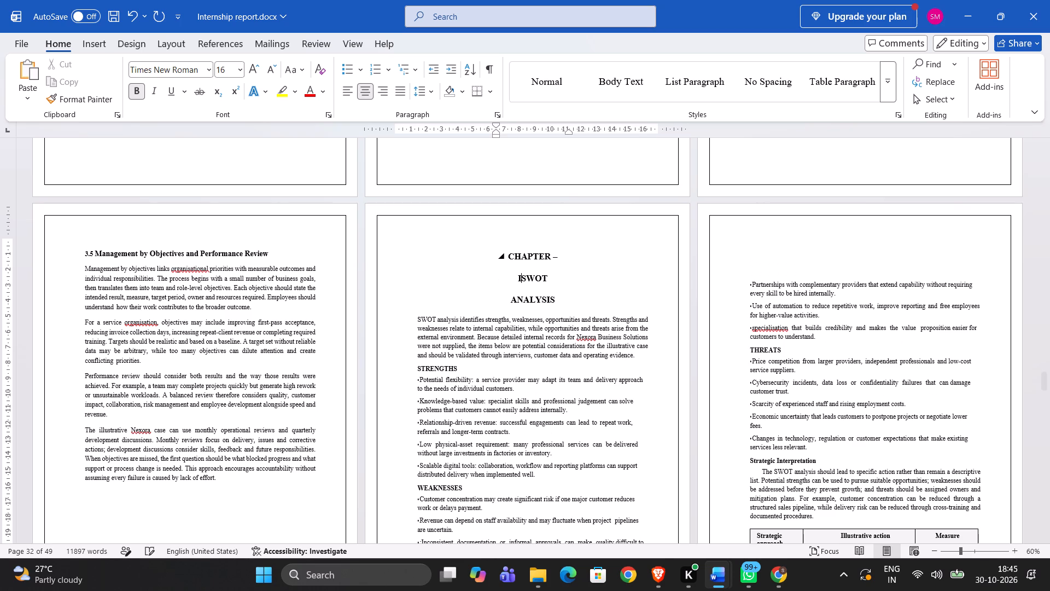
key("v")
key("space")
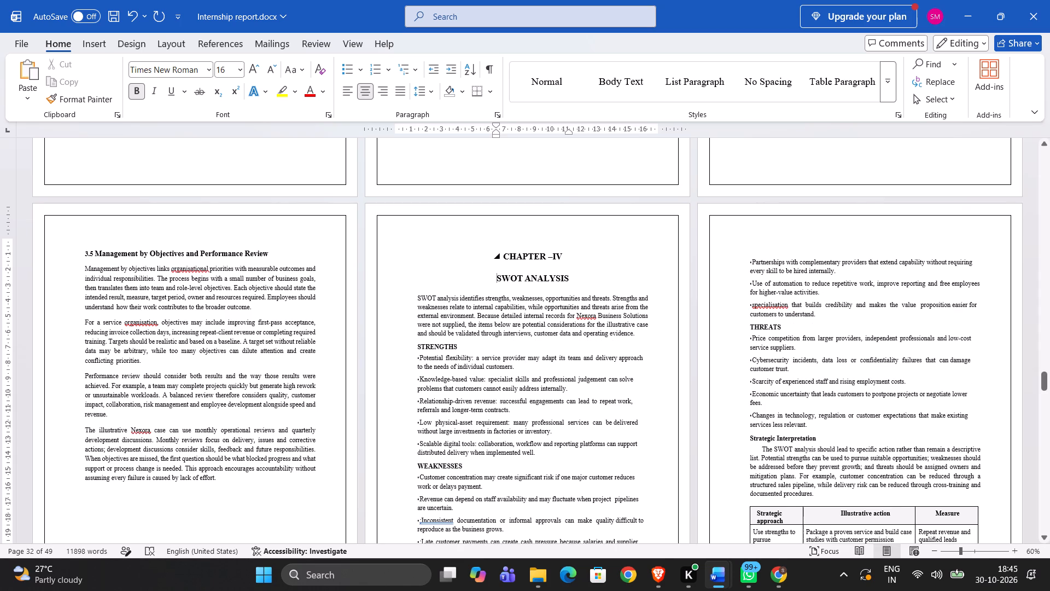
left_click(553, 257)
key("space")
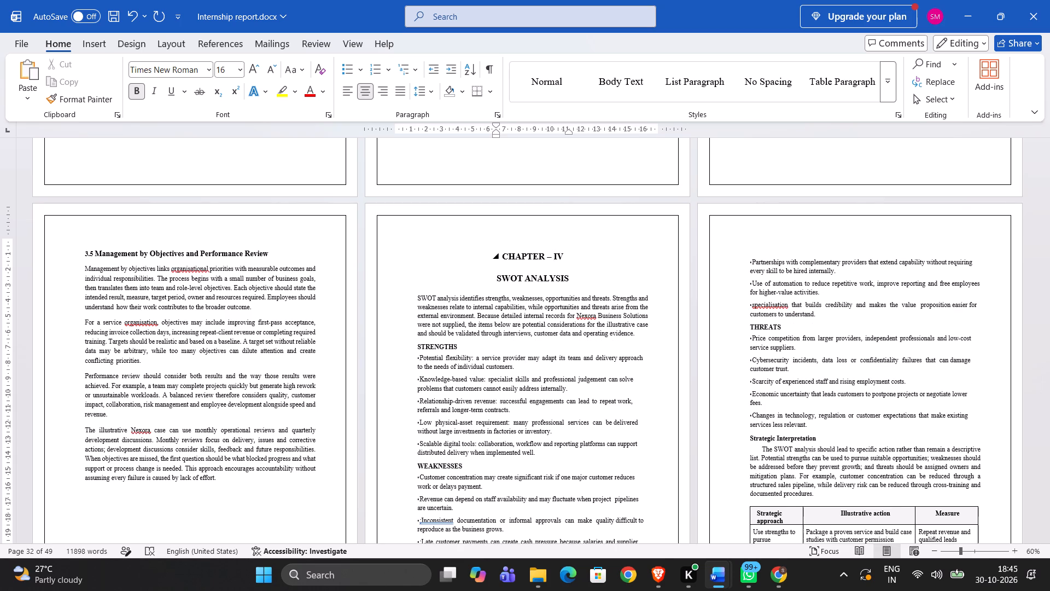
left_click_drag(579, 256, 570, 253)
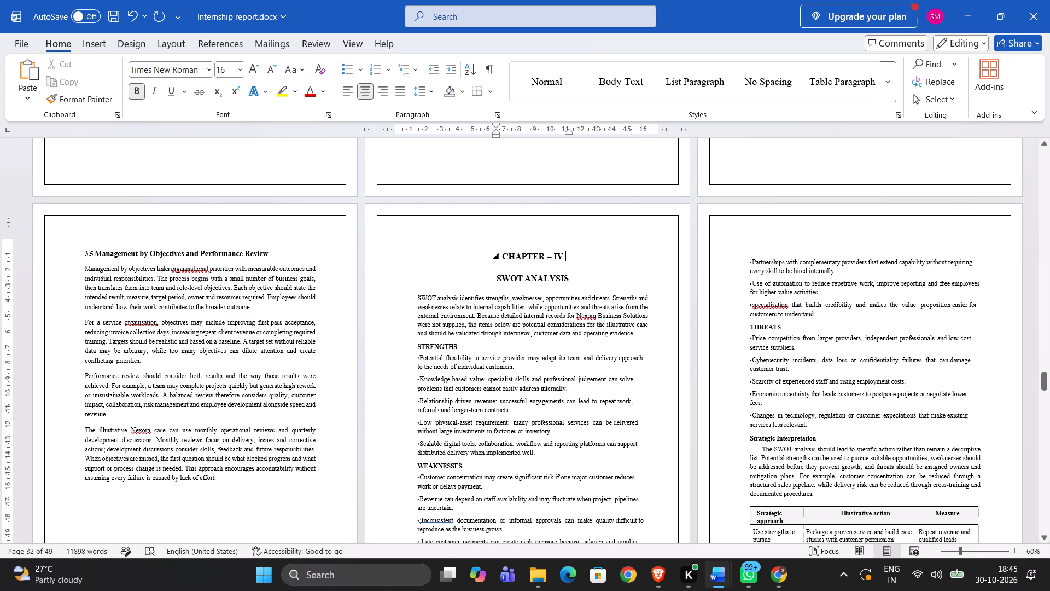
left_click_drag(570, 253, 488, 256)
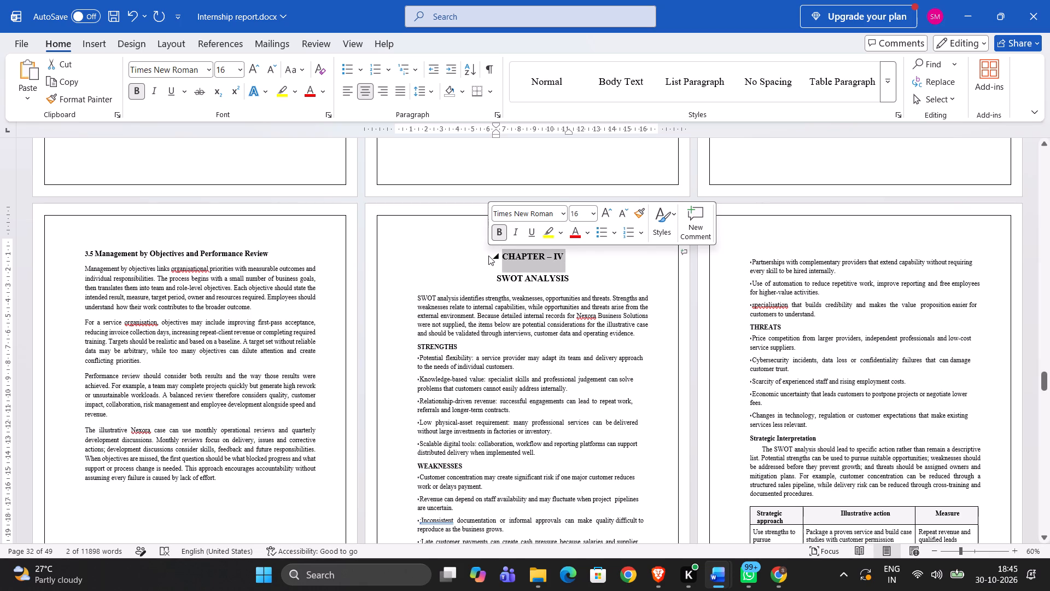
left_click(605, 267)
Change the number in the Financial Statements and Ratio Analysis chapter heading to V.
scroll(605, 267, "down", 2)
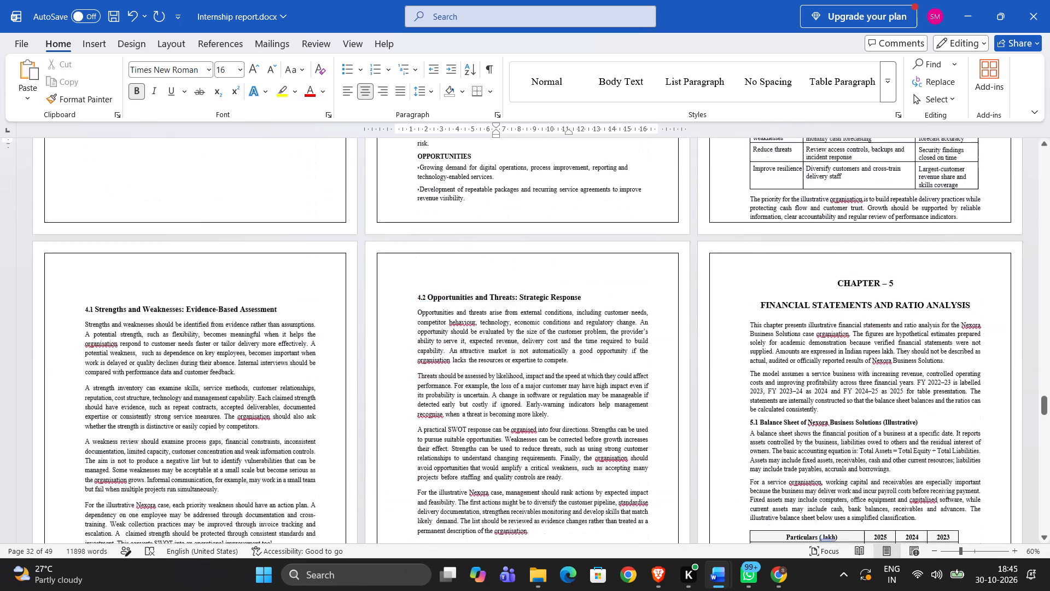
scroll(605, 267, "down", 3)
scroll(605, 267, "up", 1)
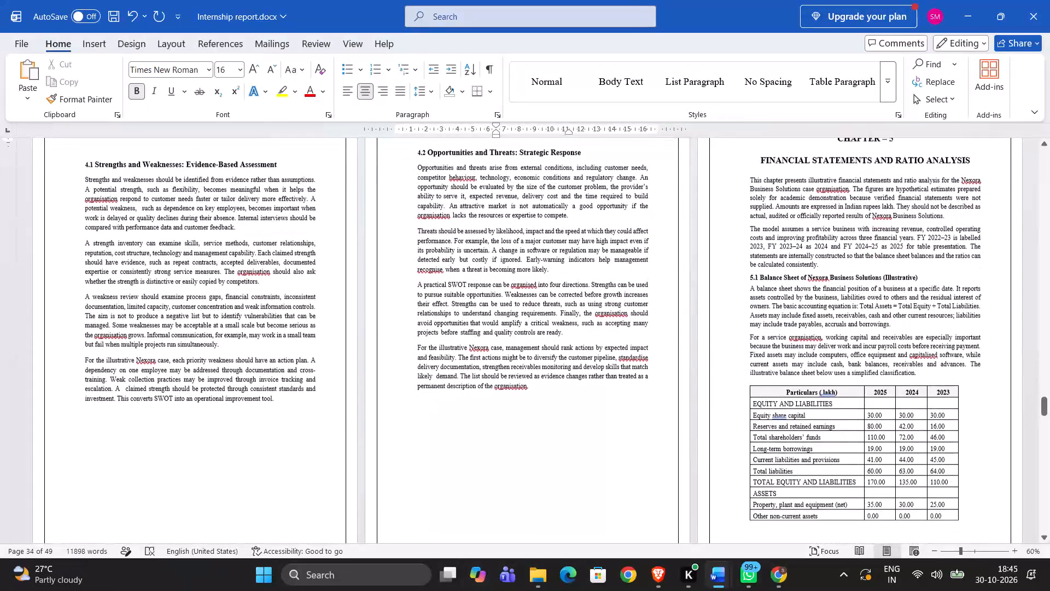
scroll(605, 267, "up", 1)
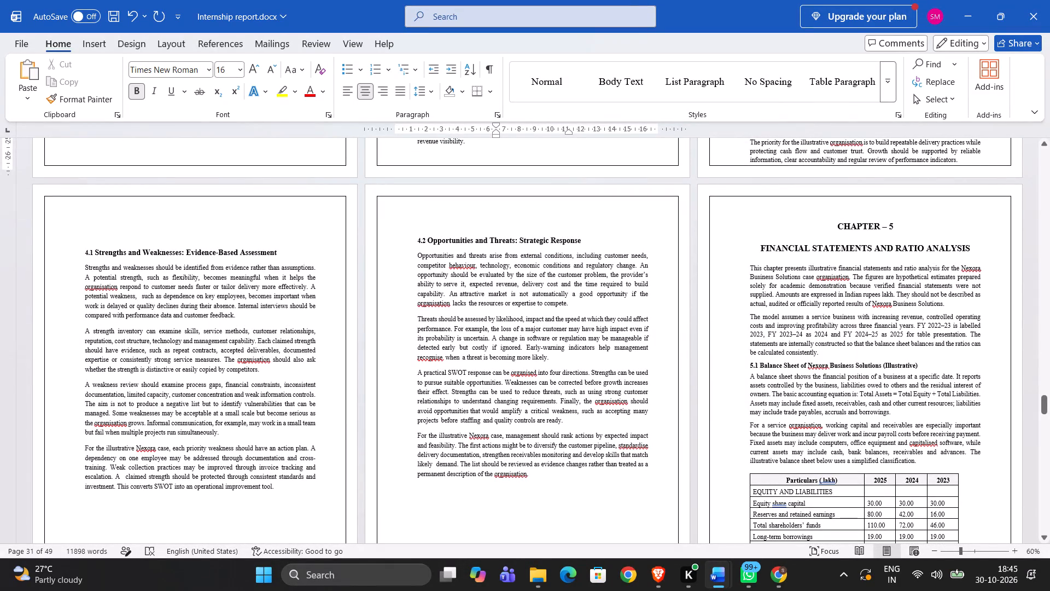
left_click(895, 227)
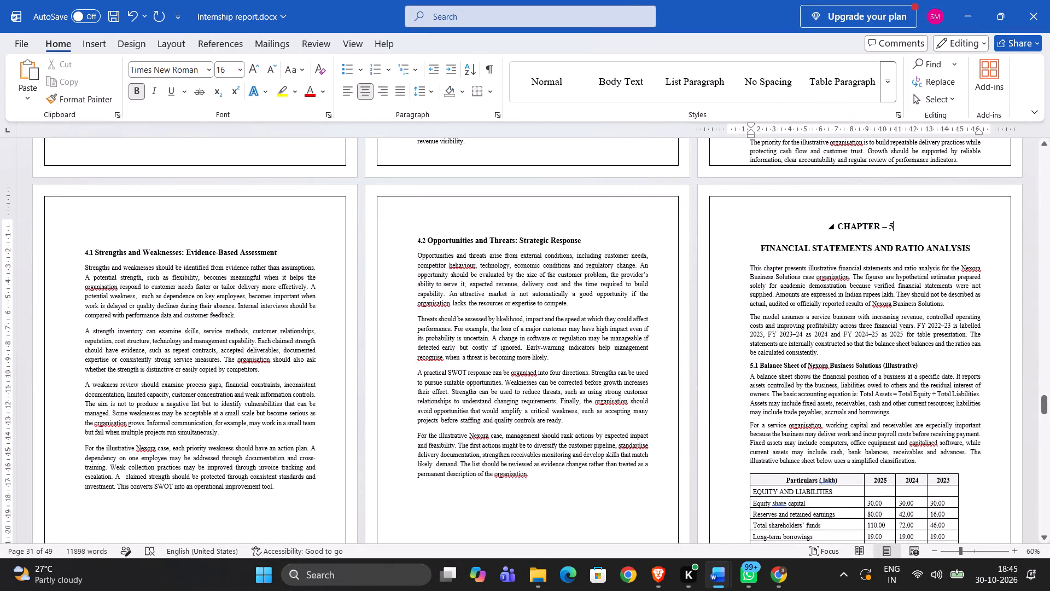
key("BackSpace")
key("v")
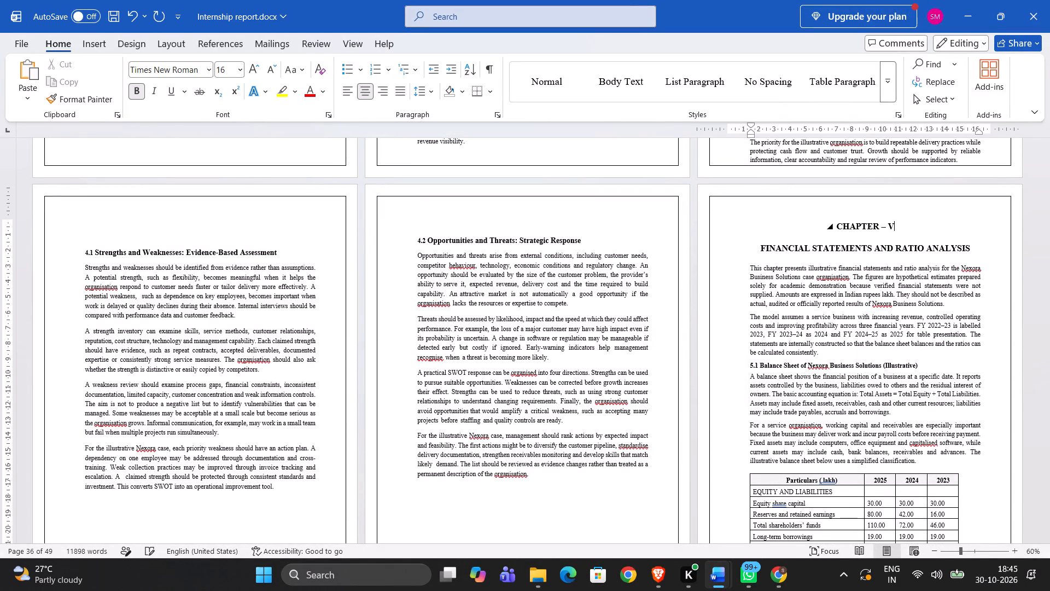
Change the number in the Learning Experience chapter heading to VI.
scroll(895, 227, "down", 5)
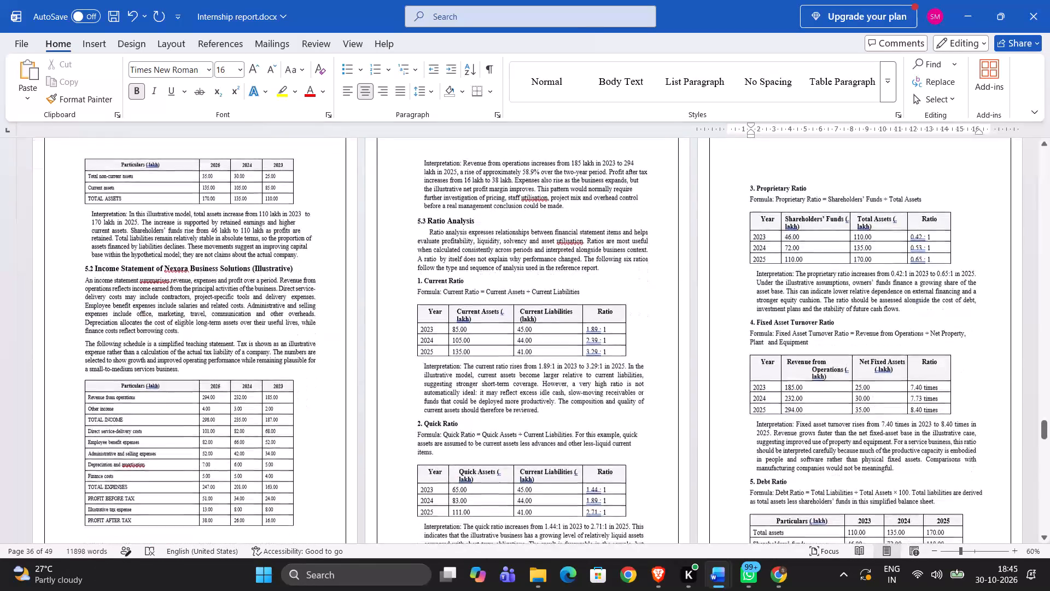
scroll(895, 227, "down", 2)
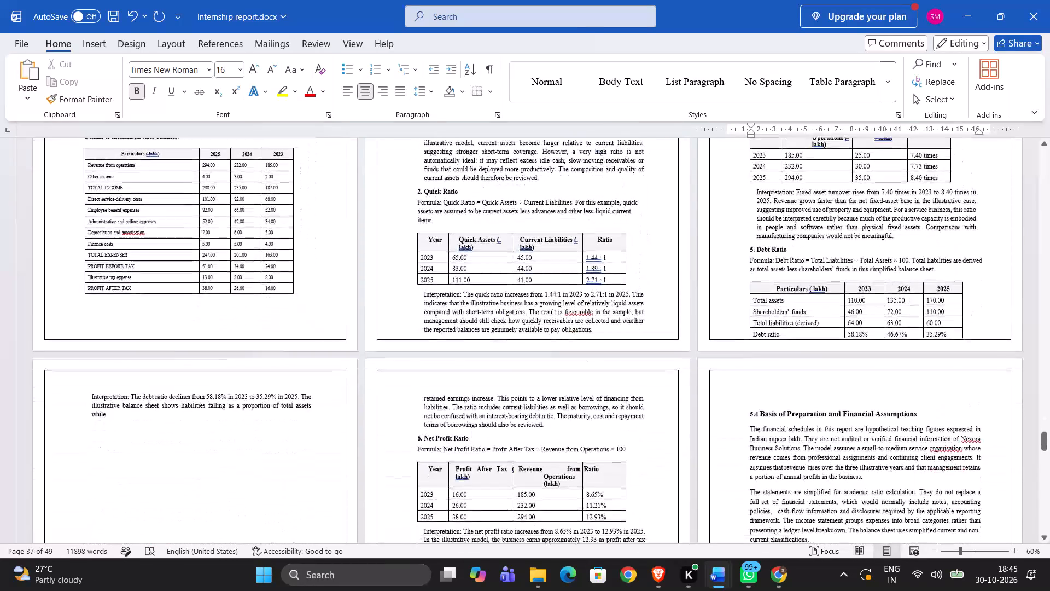
scroll(895, 227, "down", 12)
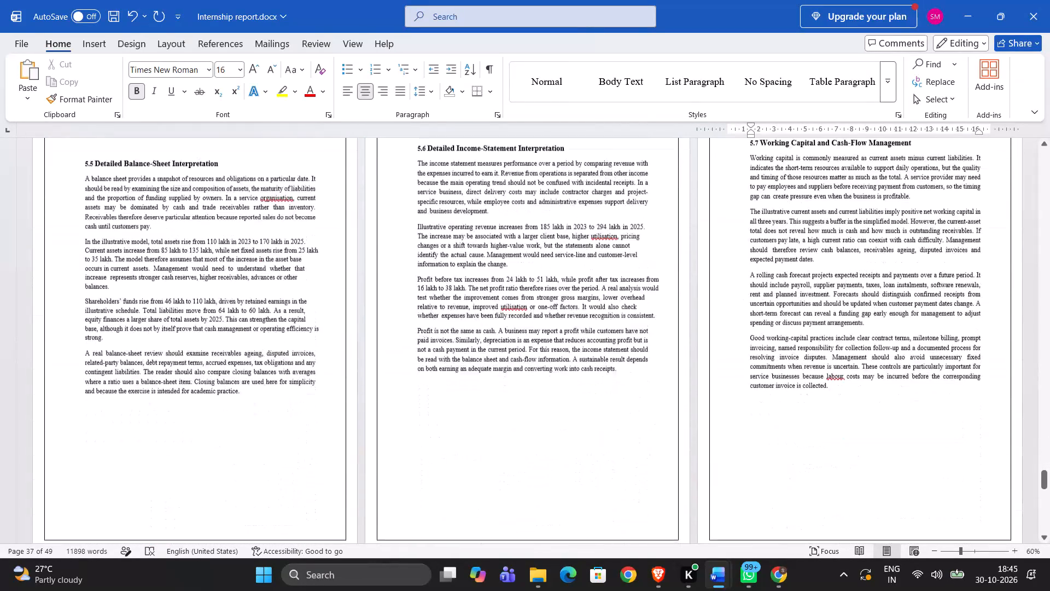
scroll(895, 227, "down", 2)
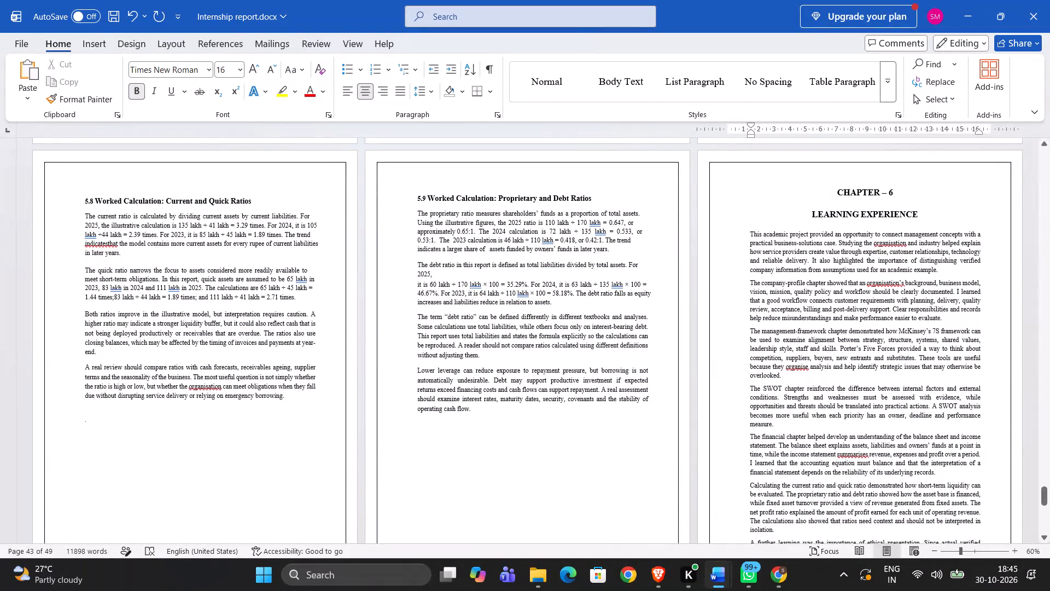
left_click(894, 192)
key("BackSpace")
key("v")
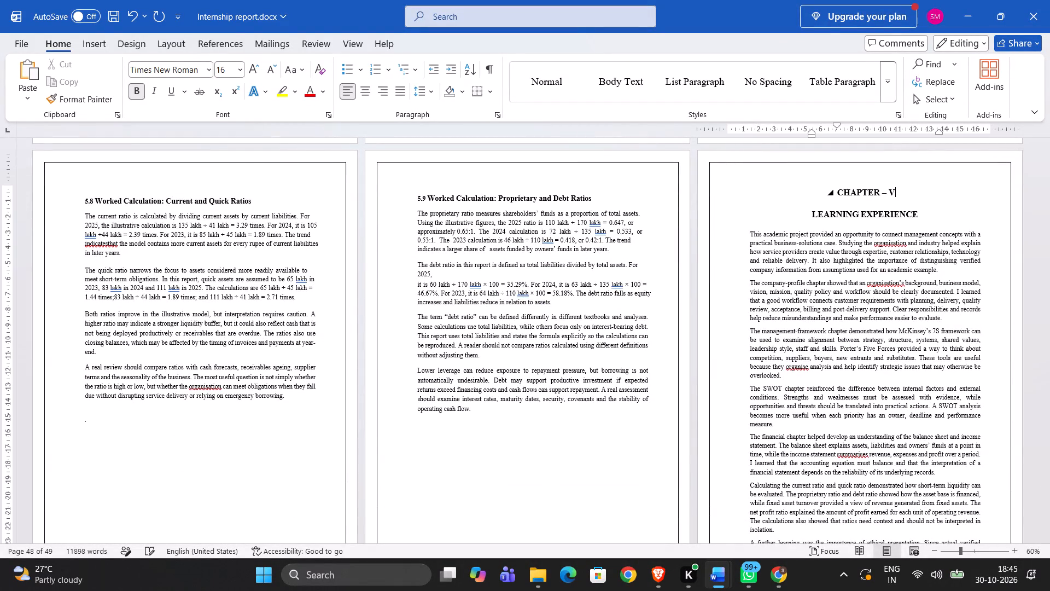
key("i")
scroll(894, 192, "down", 3)
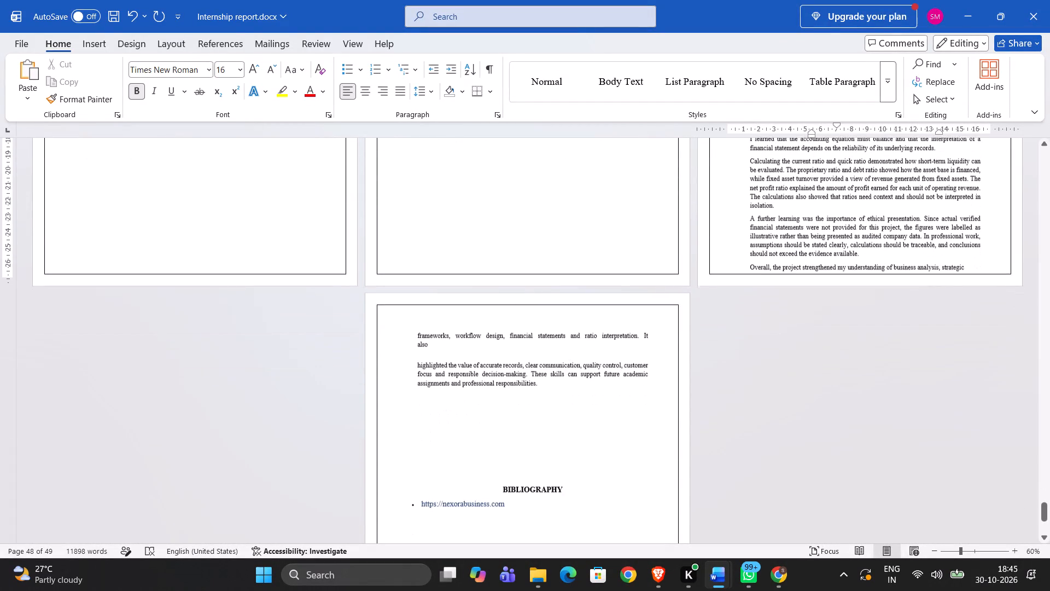
Review the report's page layout and section headings from the closing chapters back to Chapter I and forward through Chapter II.
scroll(894, 192, "up", 3)
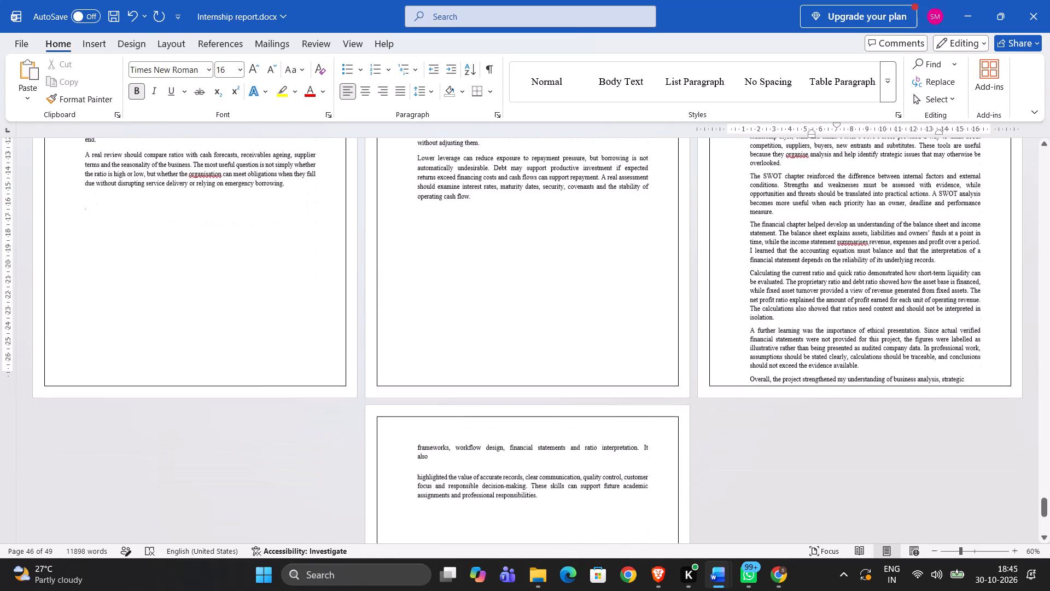
scroll(894, 192, "up", 2)
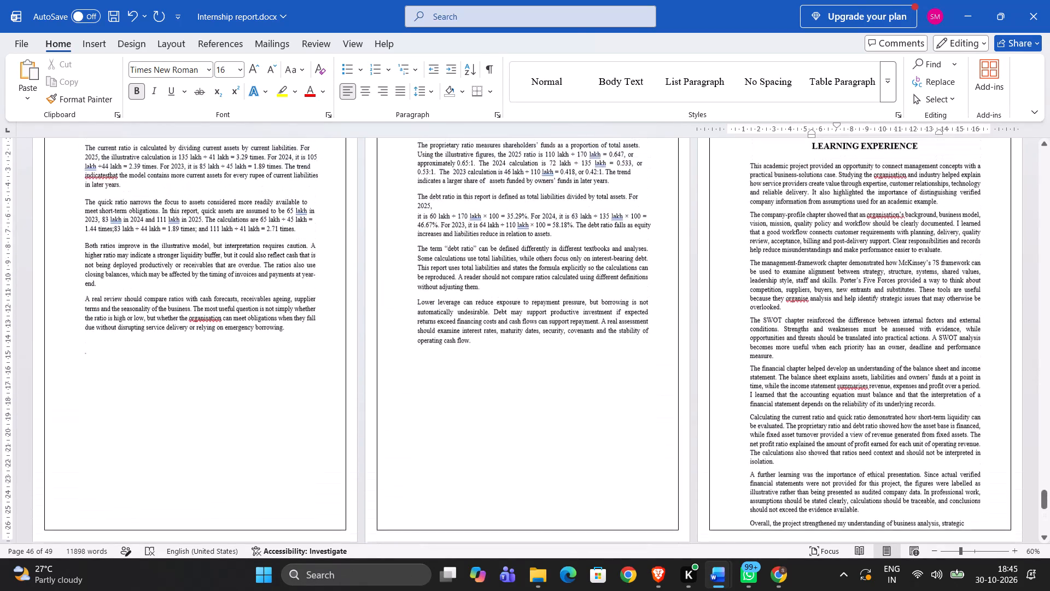
scroll(894, 192, "up", 12)
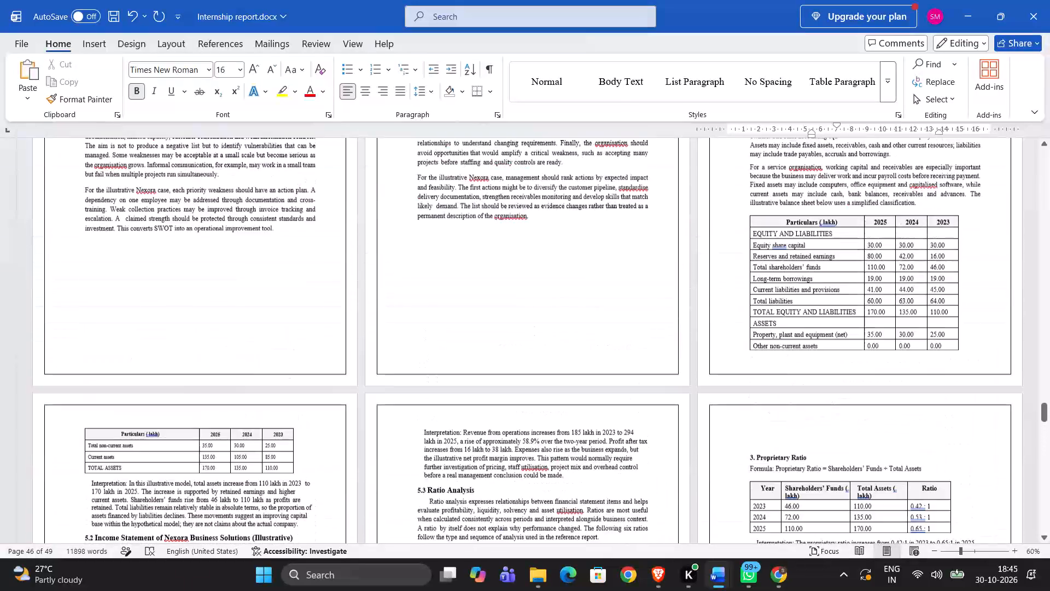
scroll(894, 192, "up", 20)
scroll(894, 192, "up", 20)
scroll(894, 192, "up", 20)
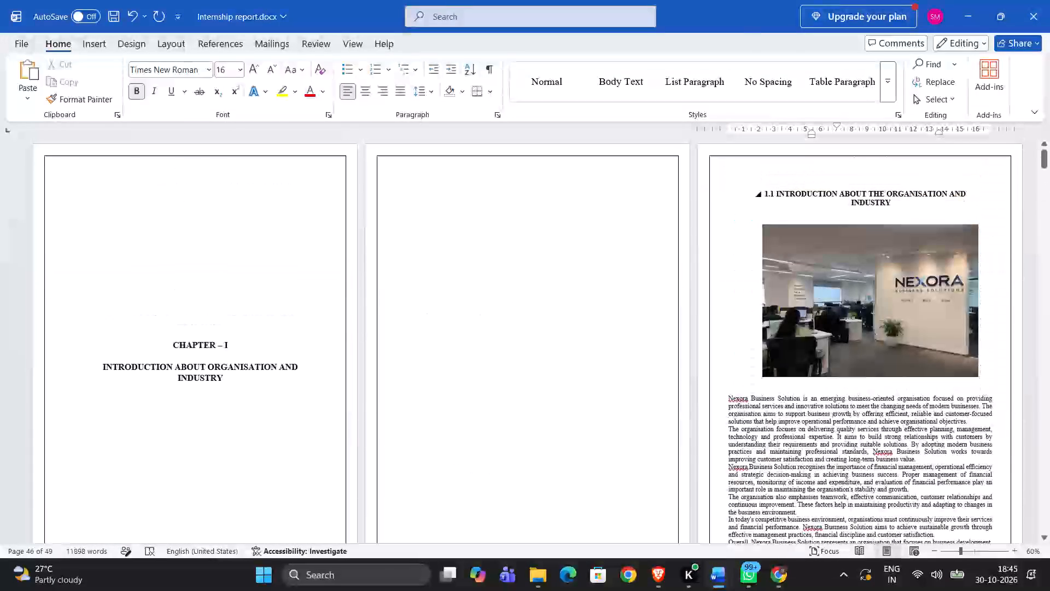
scroll(894, 192, "up", 2)
scroll(894, 192, "down", 10)
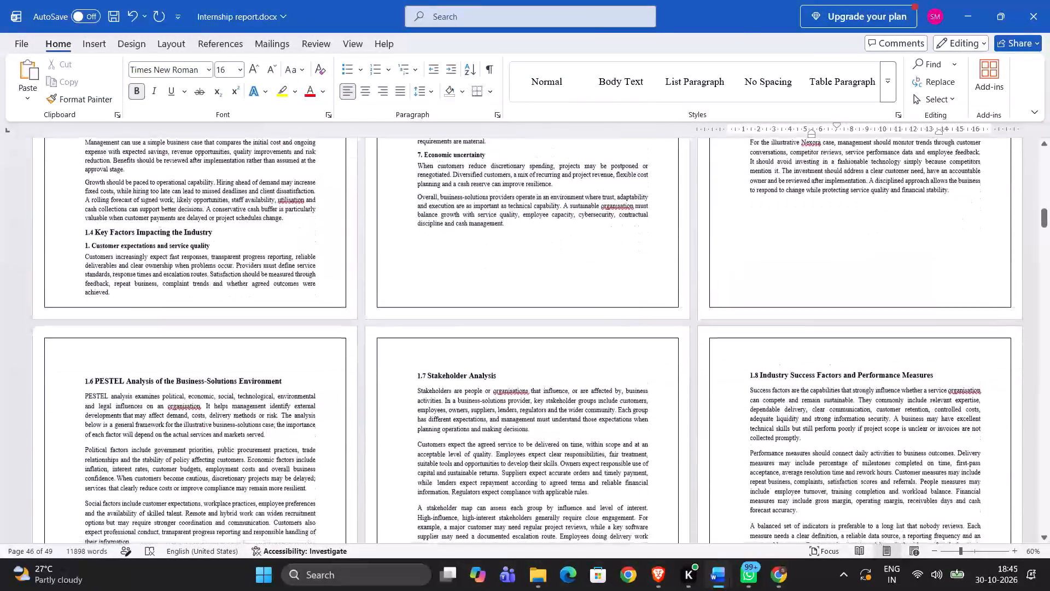
scroll(894, 192, "down", 7)
scroll(894, 192, "up", 3)
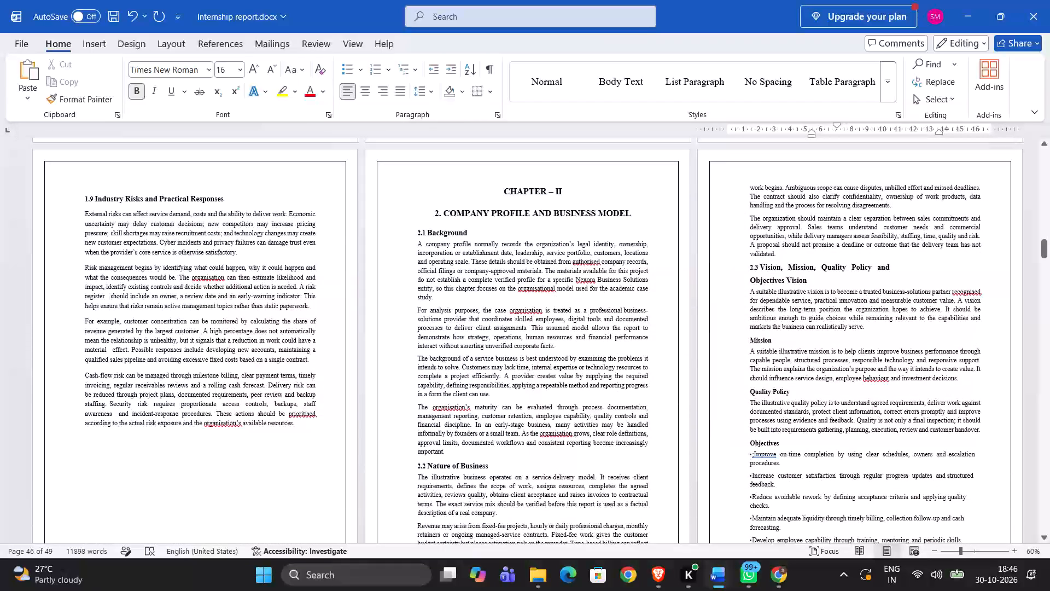
scroll(894, 192, "down", 5)
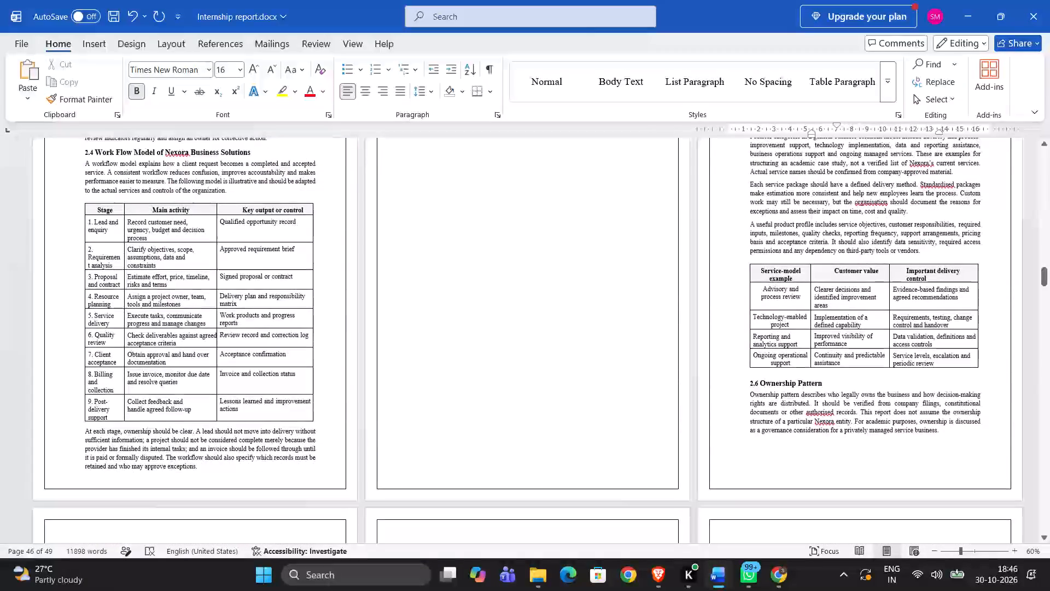
scroll(894, 192, "up", 3)
scroll(894, 192, "down", 4)
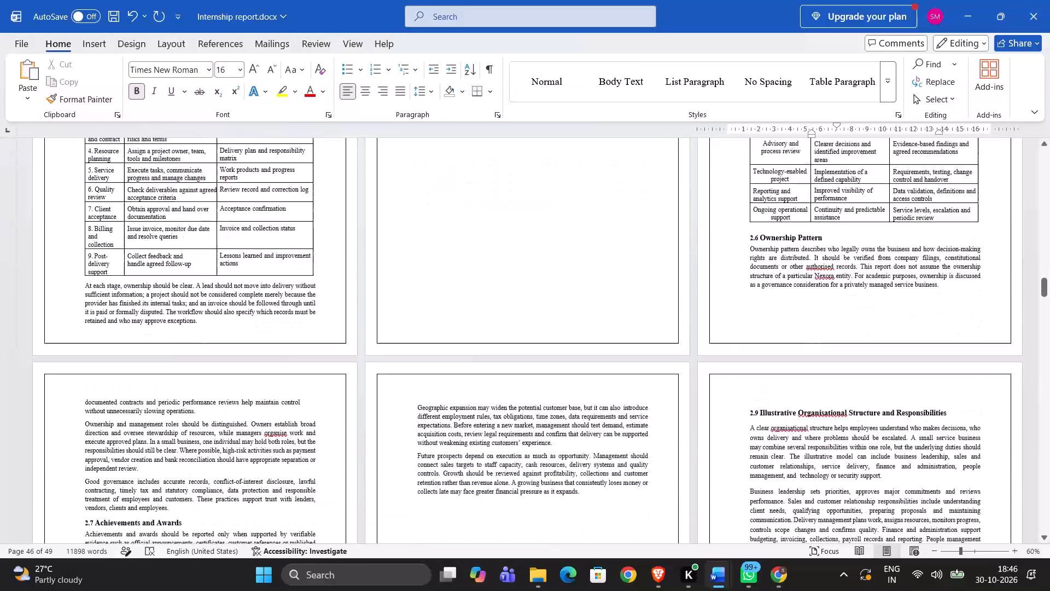
scroll(894, 192, "down", 4)
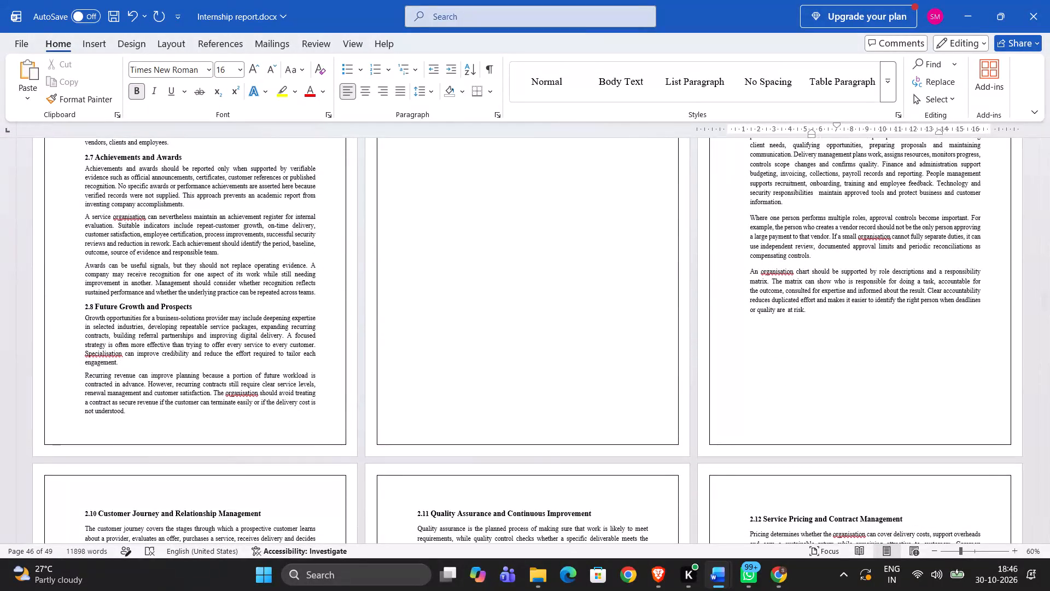
scroll(894, 192, "up", 4)
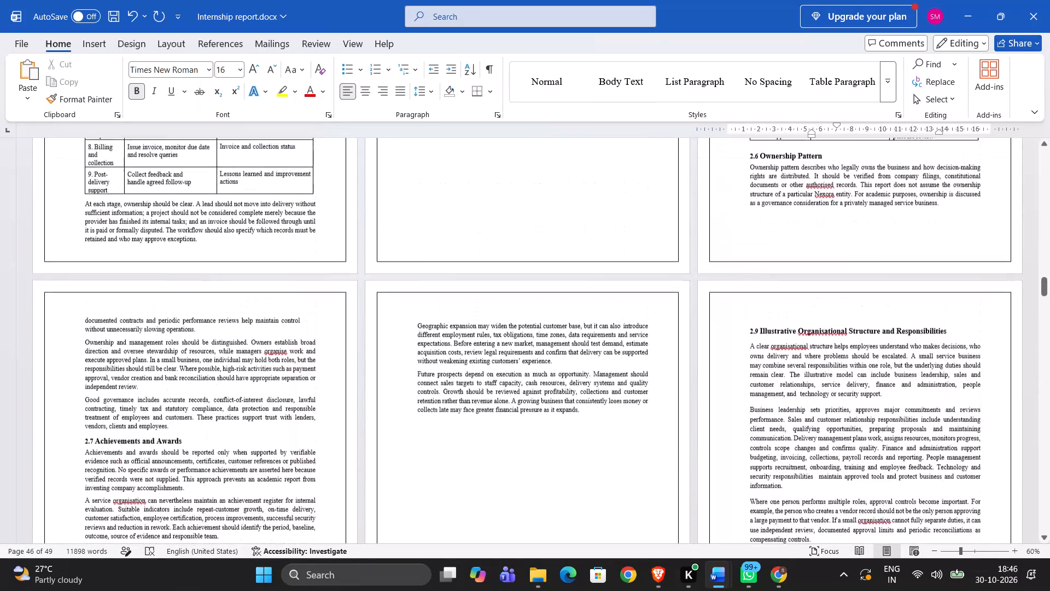
scroll(894, 192, "down", 3)
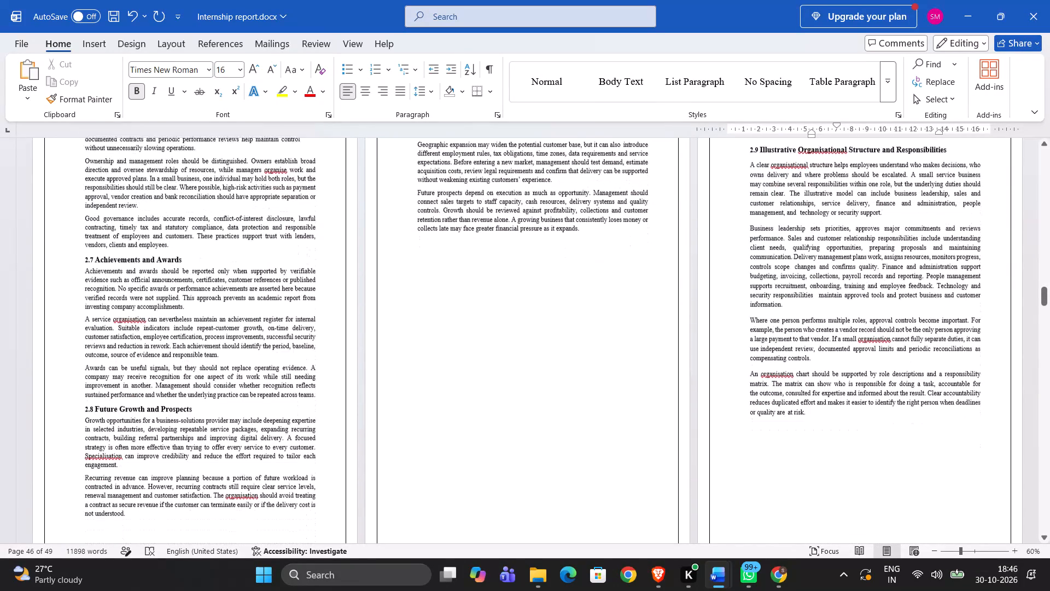
scroll(894, 192, "up", 2)
scroll(894, 192, "down", 1)
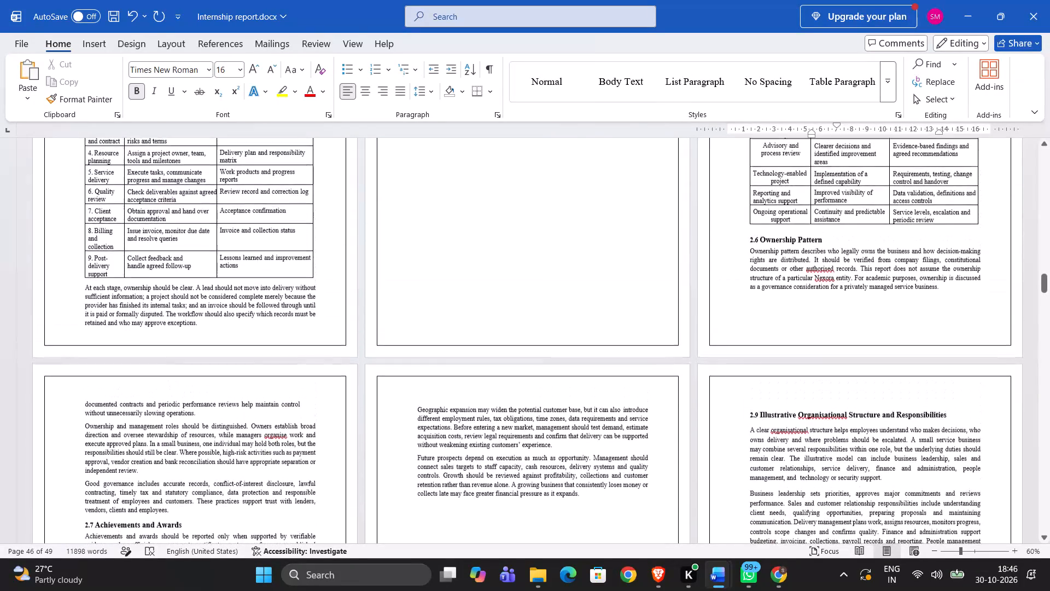
scroll(894, 192, "down", 5)
scroll(894, 192, "right", 1)
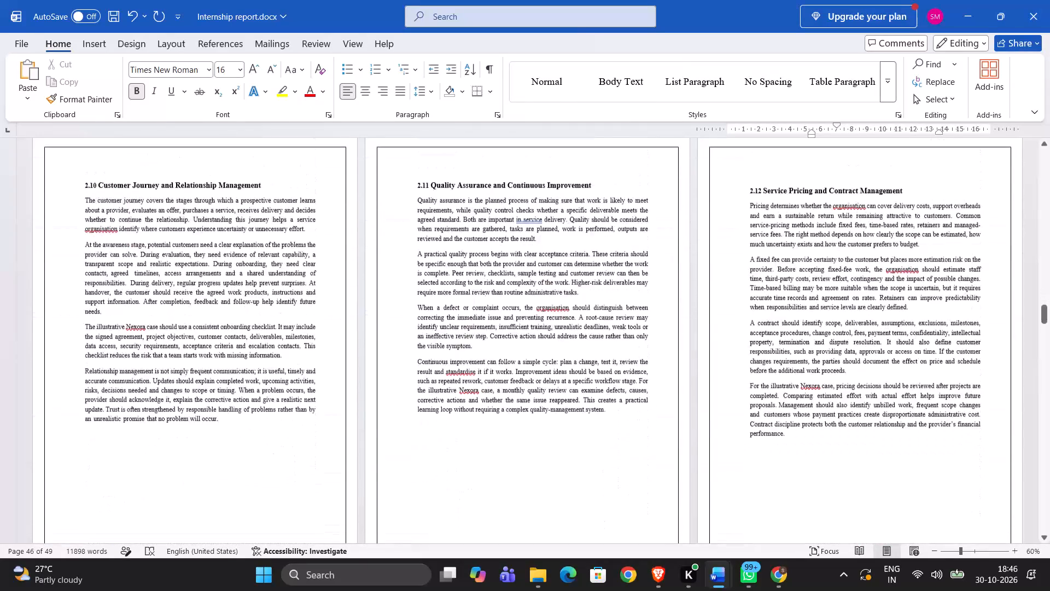
scroll(894, 192, "right", 2)
Replace the Chapter III heading and its "MANAGEMENT FRAMEWORKS" title with the copied heading "CHAPTER – III McKINSEY'S 7S FRAMEWORK AND PORTER'S FIVE FORCE MODEL".
scroll(894, 192, "up", 1)
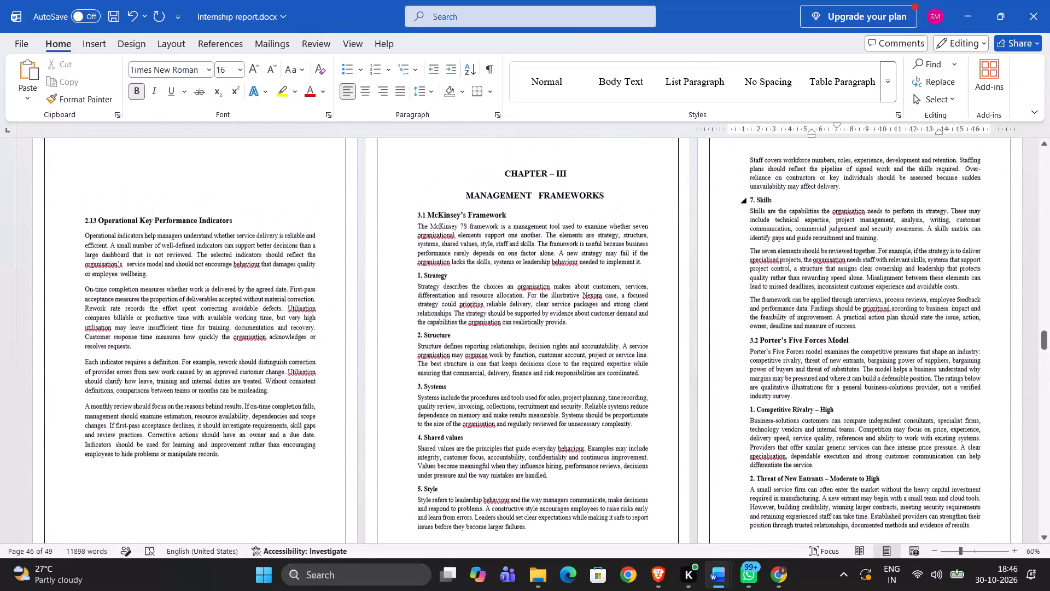
scroll(894, 192, "up", 1)
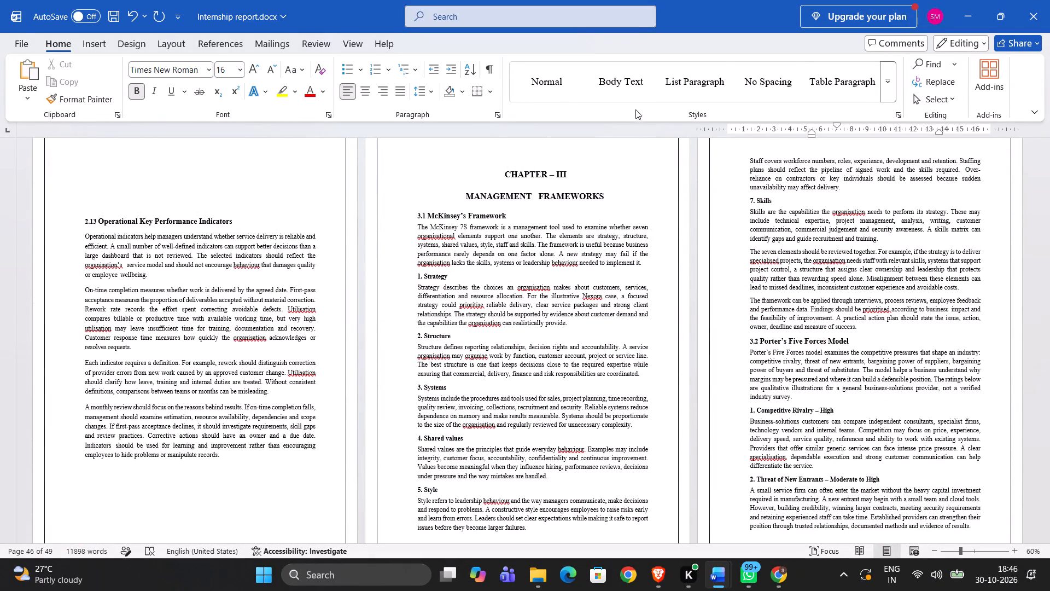
scroll(591, 209, "down", 1)
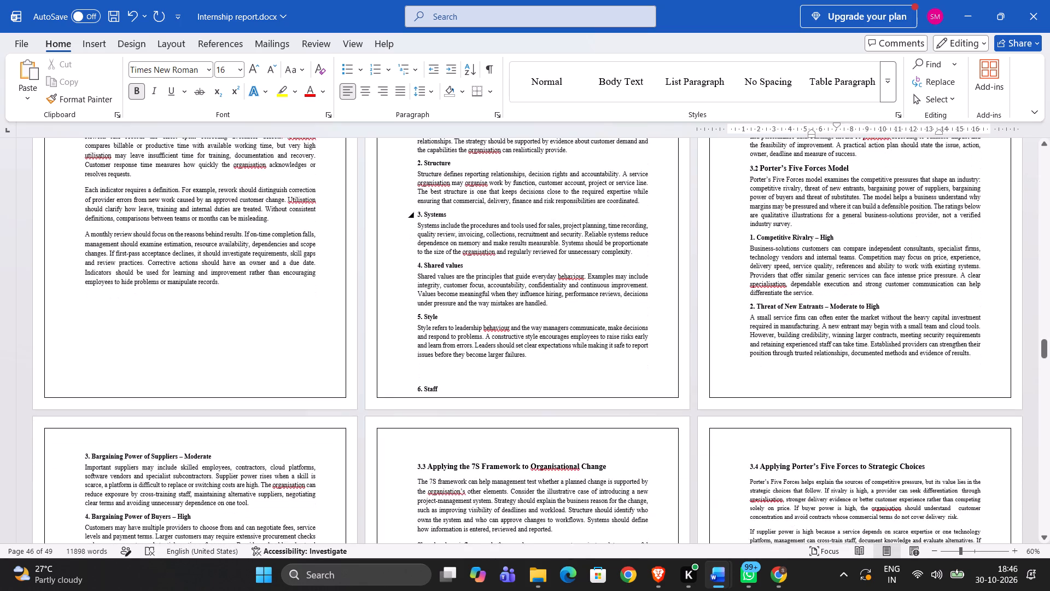
scroll(591, 209, "down", 1)
scroll(591, 209, "up", 1)
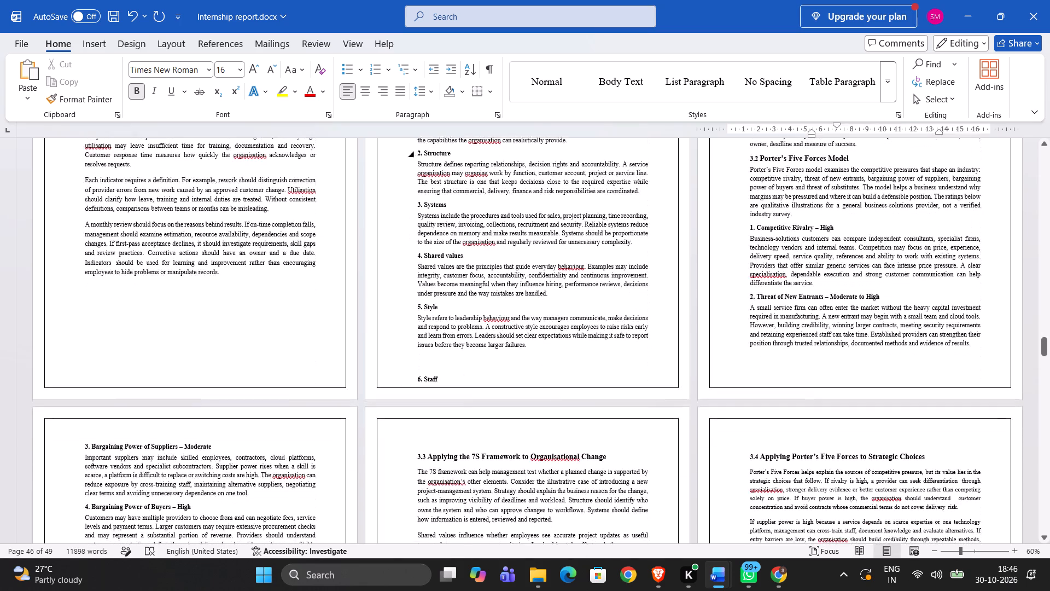
scroll(591, 209, "up", 1)
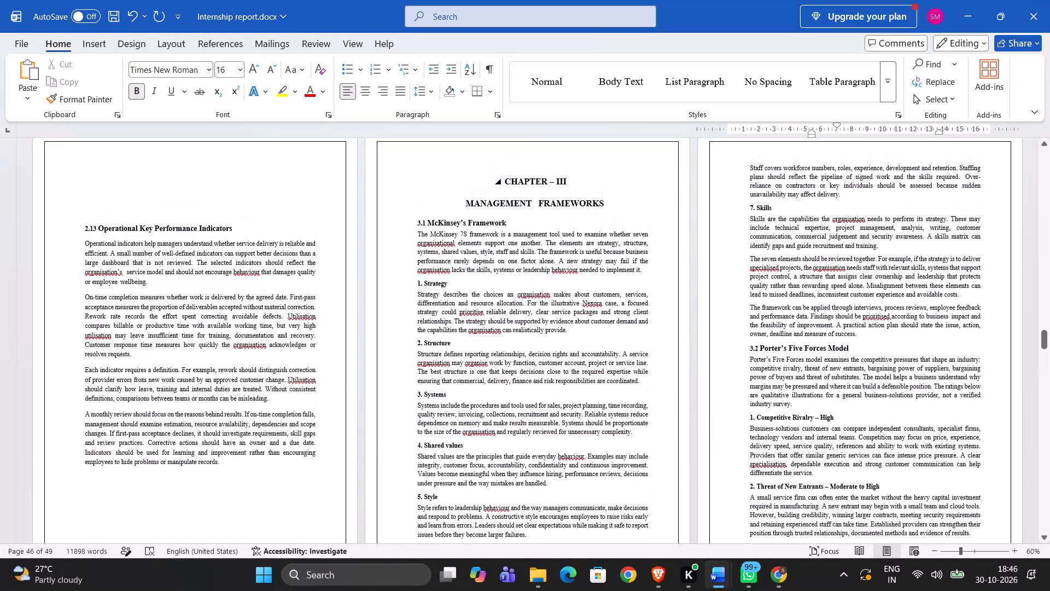
left_click_drag(607, 200, 481, 199)
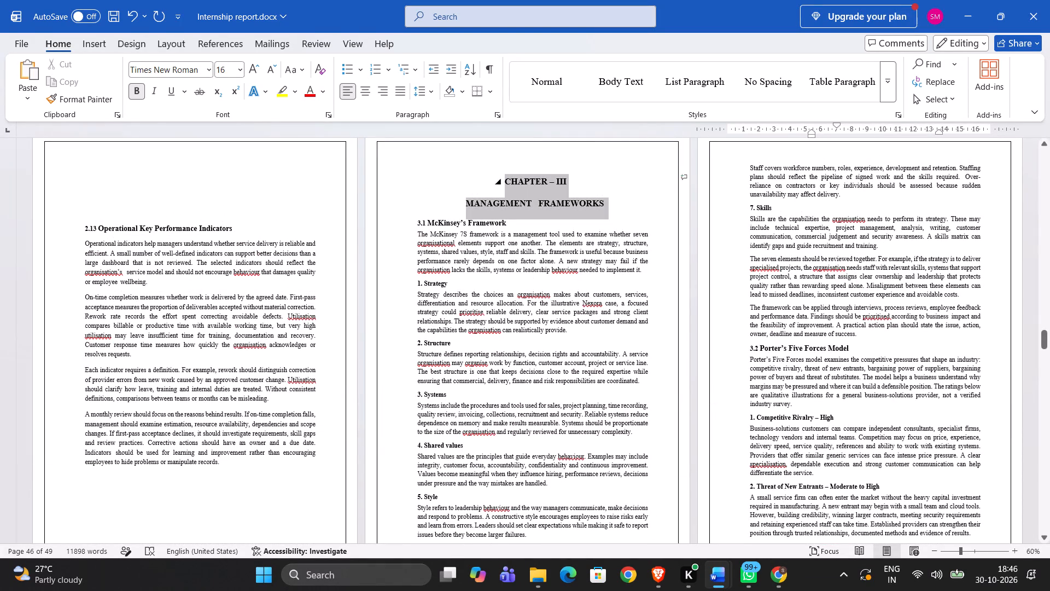
left_click_drag(481, 199, 477, 200)
key("BackSpace")
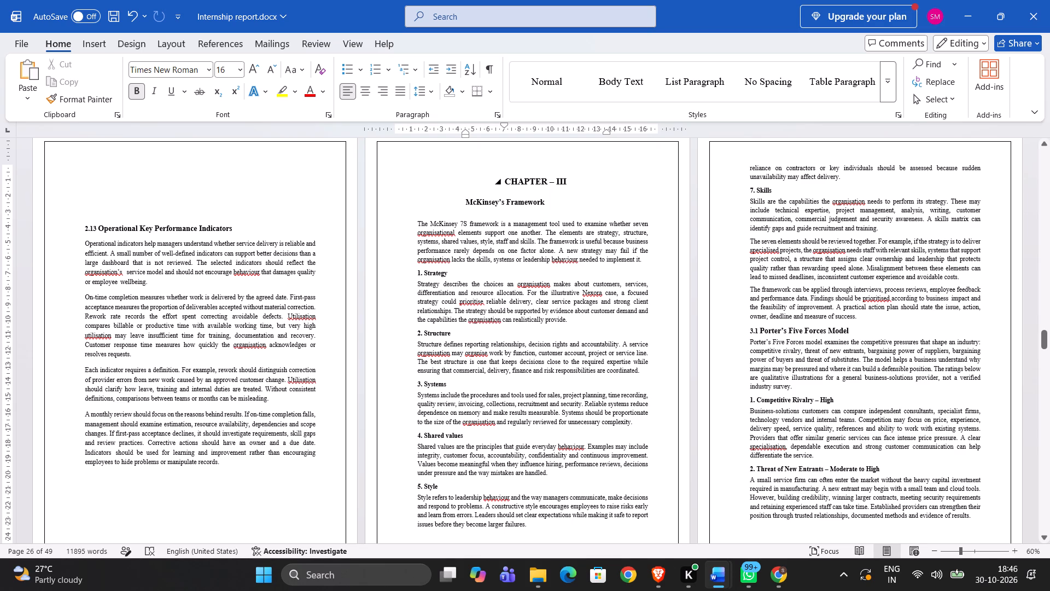
key("ctrl+v")
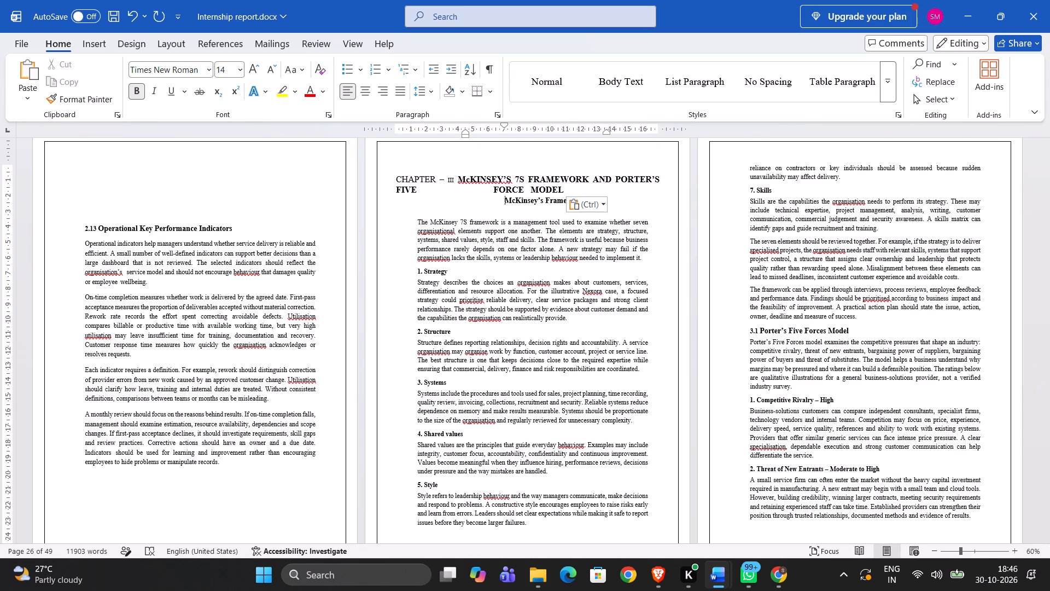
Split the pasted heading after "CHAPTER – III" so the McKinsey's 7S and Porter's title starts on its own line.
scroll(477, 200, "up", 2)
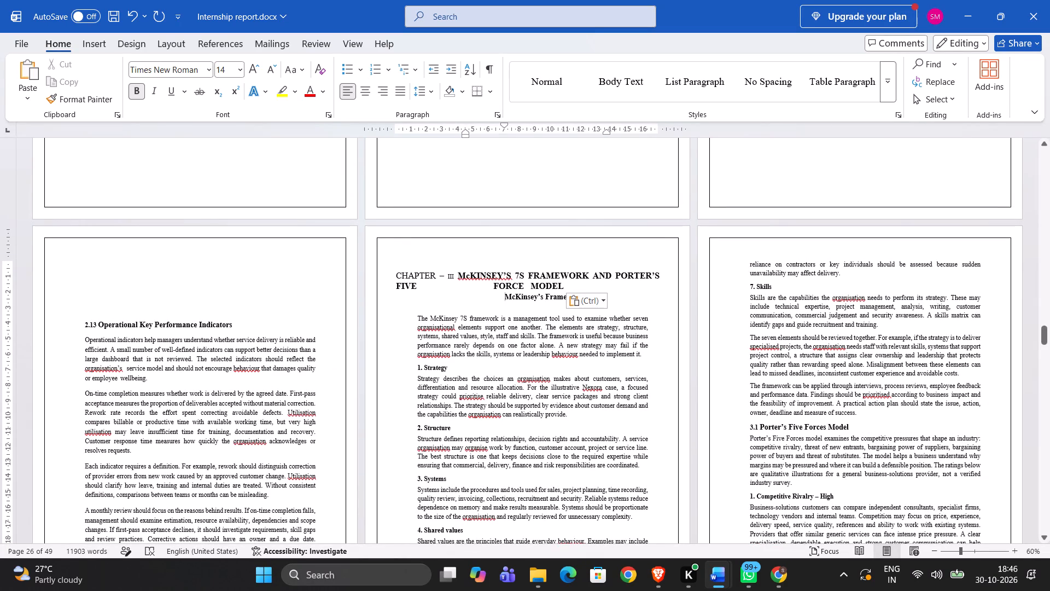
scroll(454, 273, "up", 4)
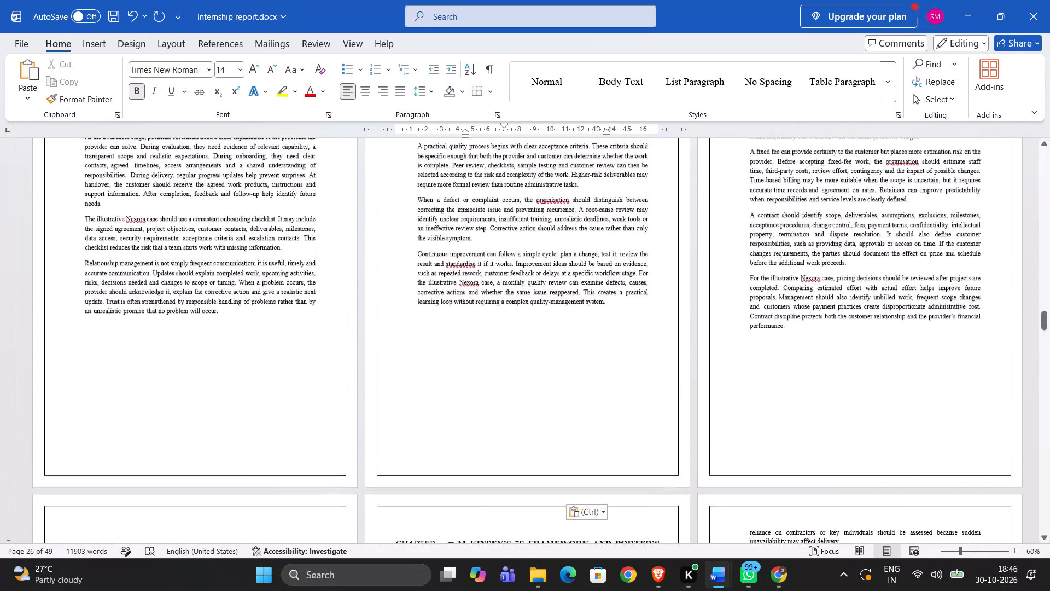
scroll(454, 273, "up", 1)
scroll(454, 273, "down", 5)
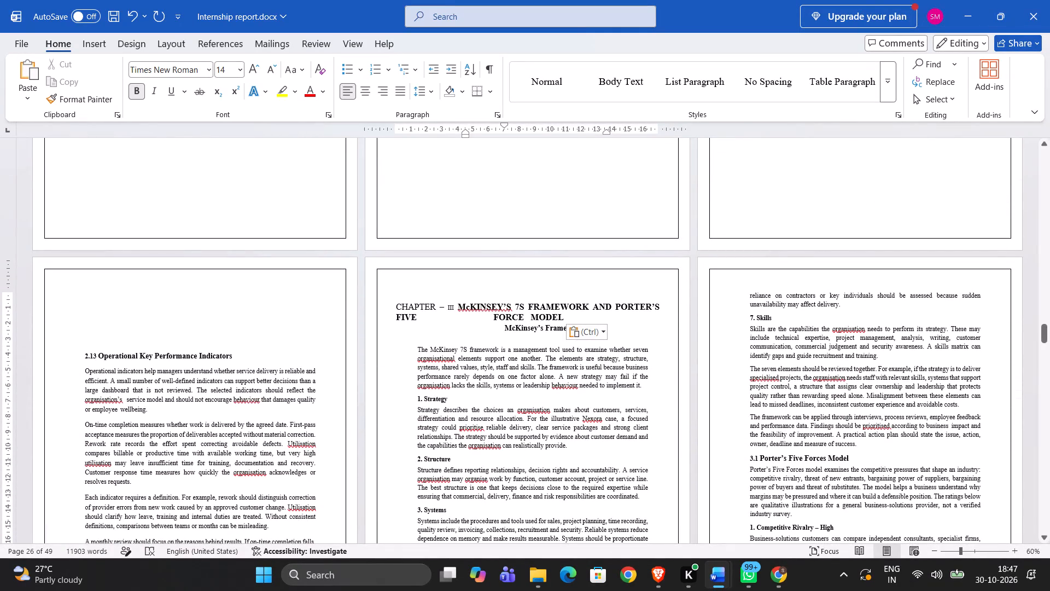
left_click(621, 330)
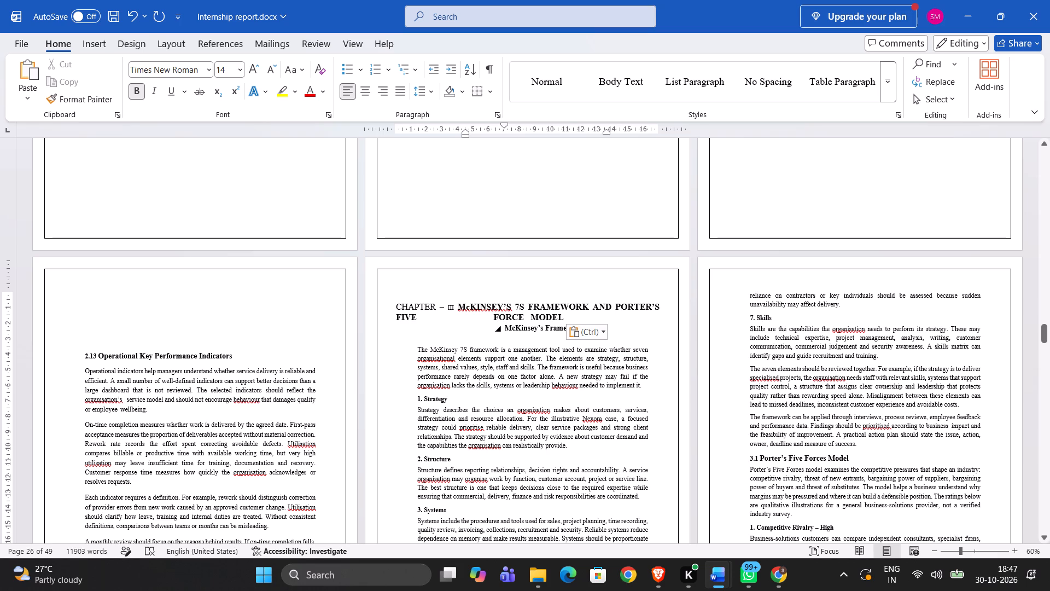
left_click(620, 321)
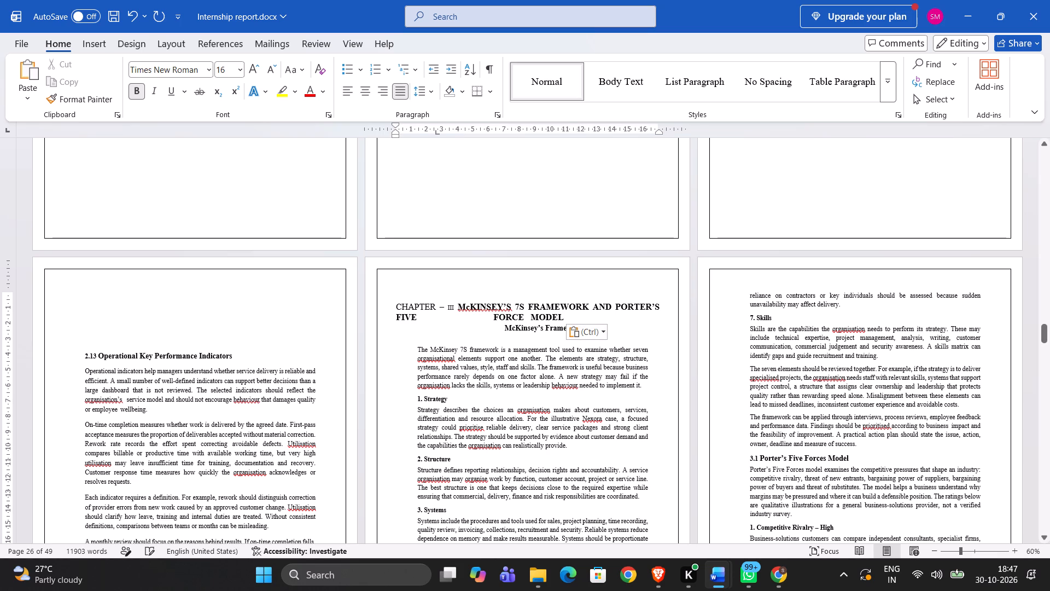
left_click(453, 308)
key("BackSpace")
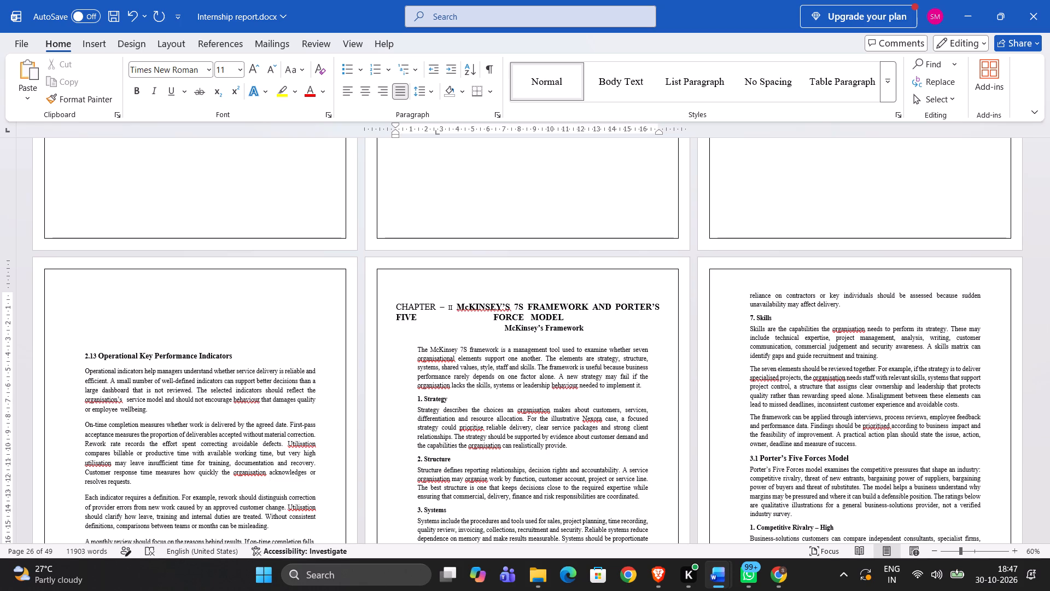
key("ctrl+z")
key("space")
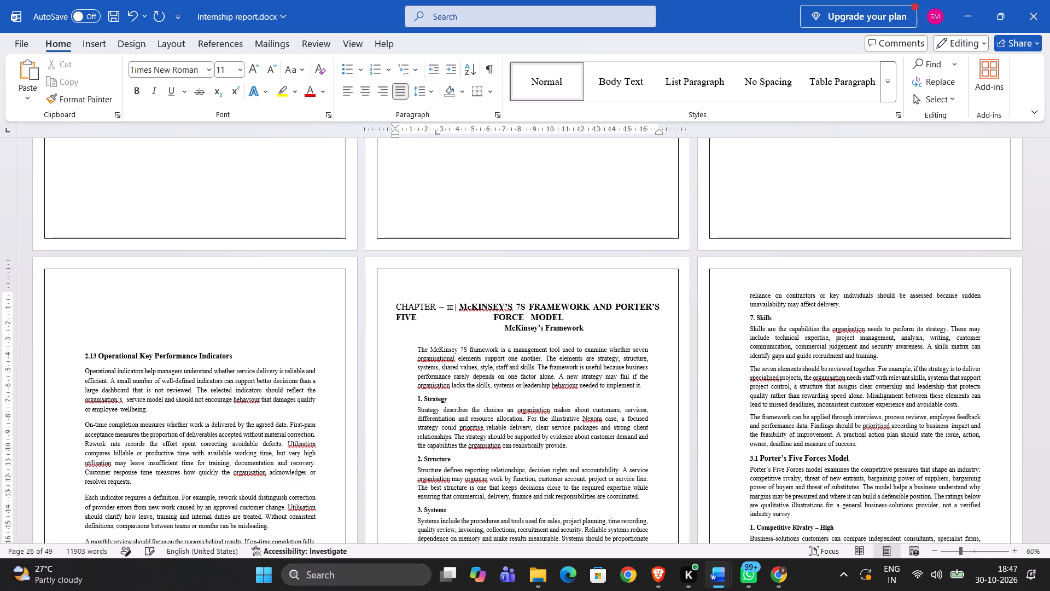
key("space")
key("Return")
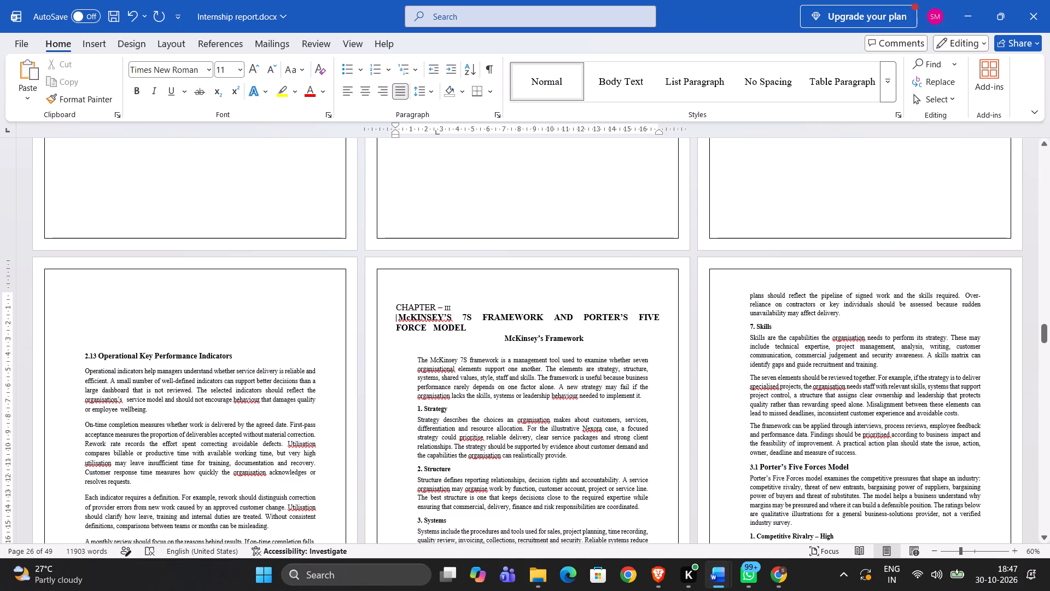
Delete the "CHAPTER – III" line above the McKinsey's 7S Framework and Porter's Five Force Model title.
left_click_drag(450, 305, 396, 305)
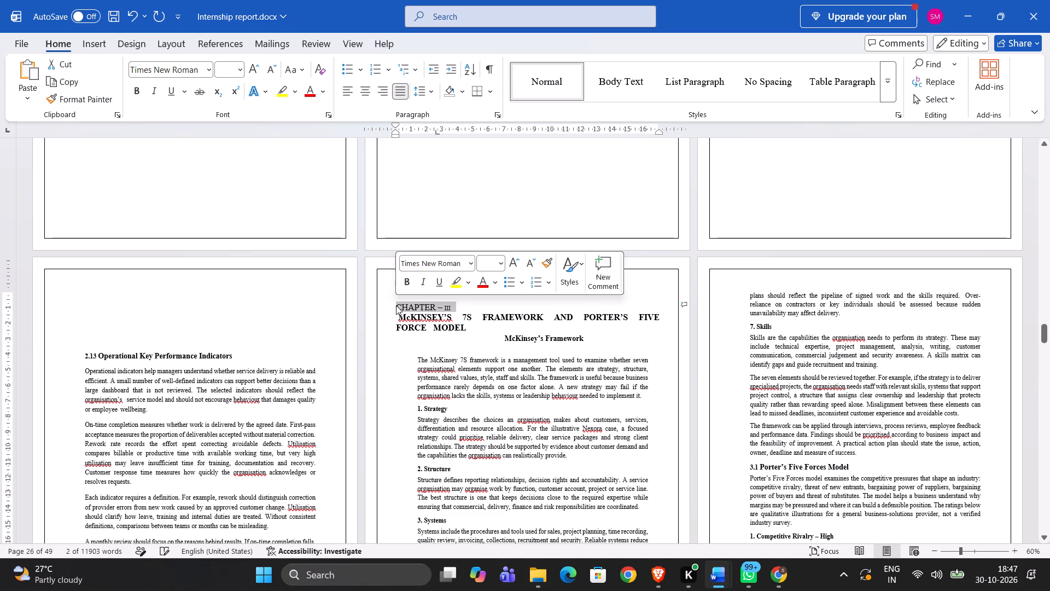
key("BackSpace")
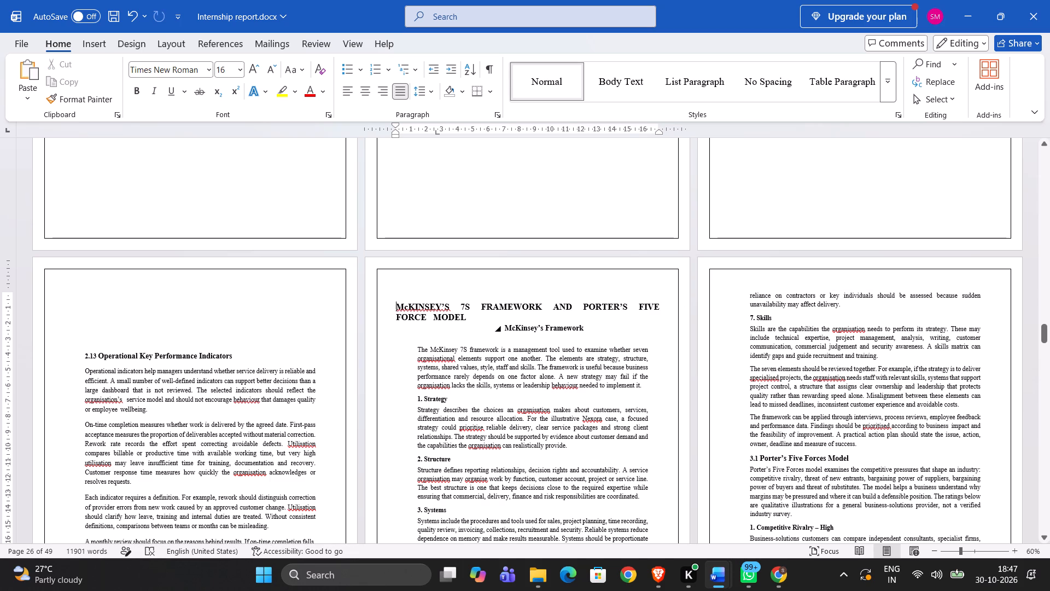
Delete the "McKinsey's Framework" subheading below the chapter title.
left_click_drag(584, 327, 512, 321)
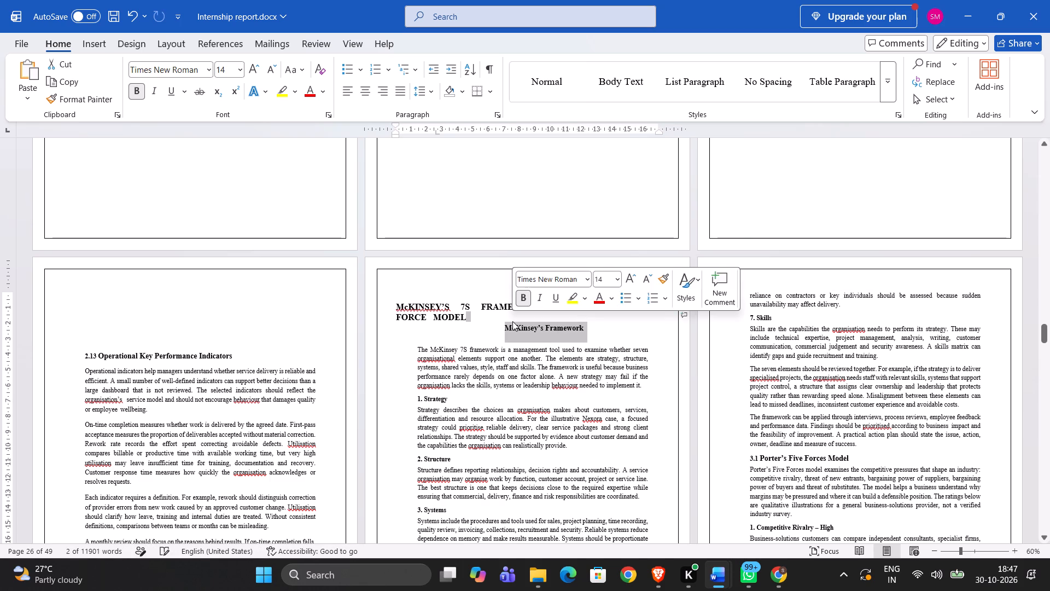
key("BackSpace")
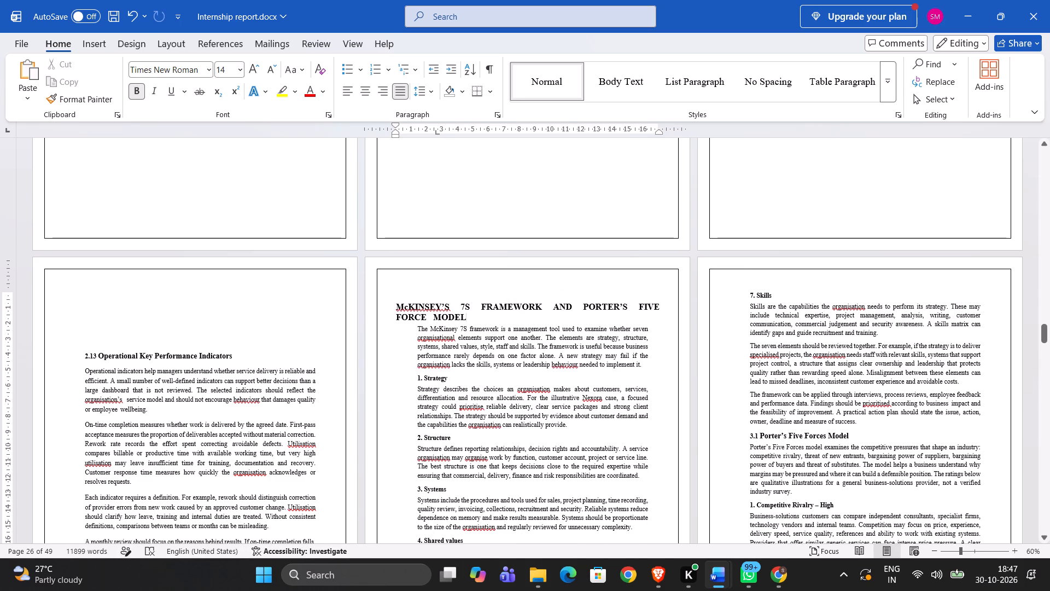
Set the font size of the "McKINSEY'S 7S FRAMEWORK AND PORTER'S FIVE FORCE MODEL" chapter title to 14.
left_click_drag(467, 317, 412, 298)
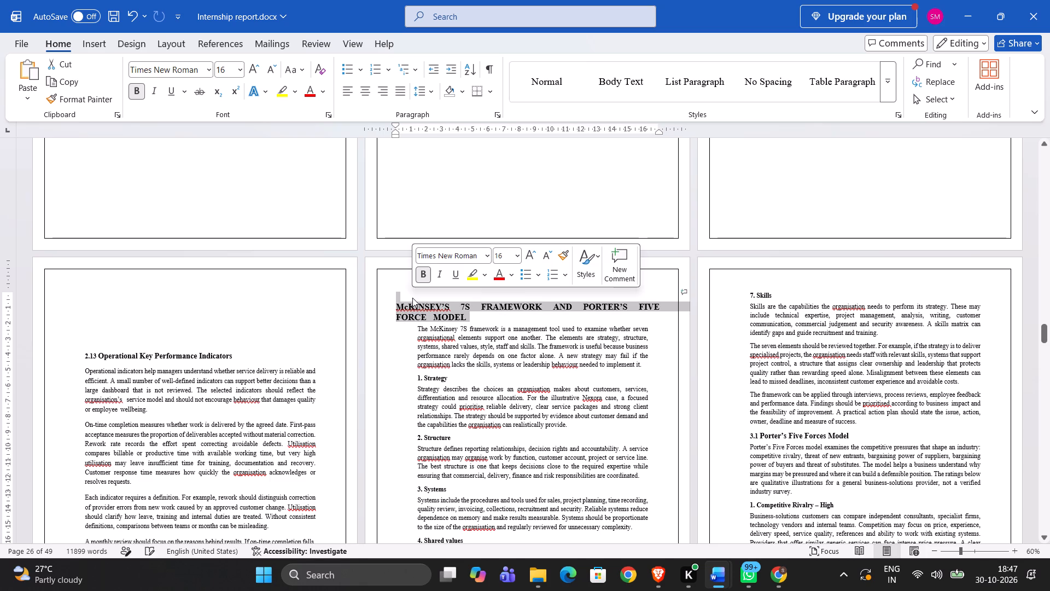
left_click(515, 260)
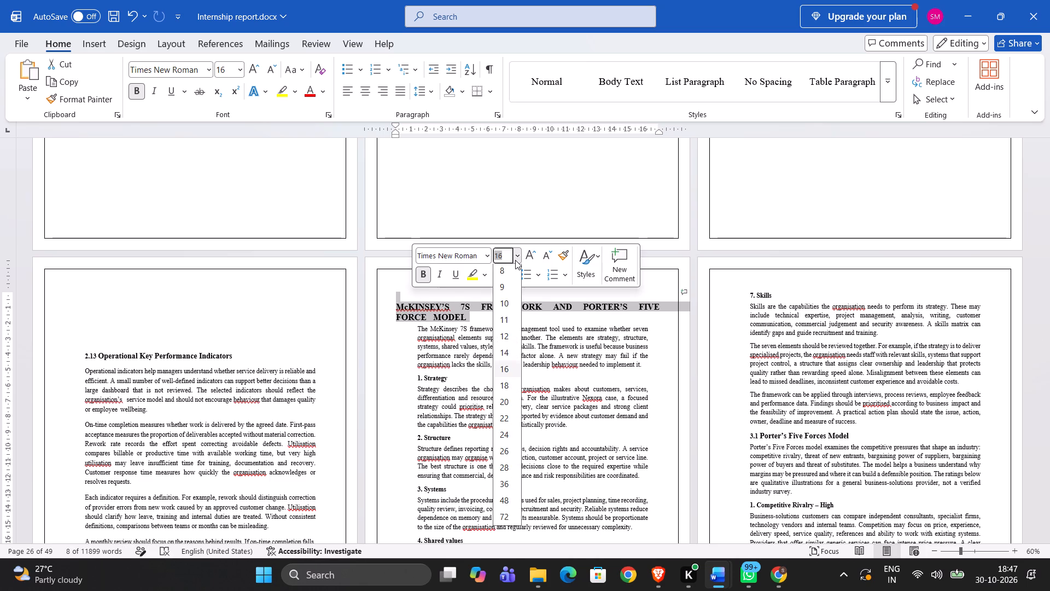
left_click(512, 353)
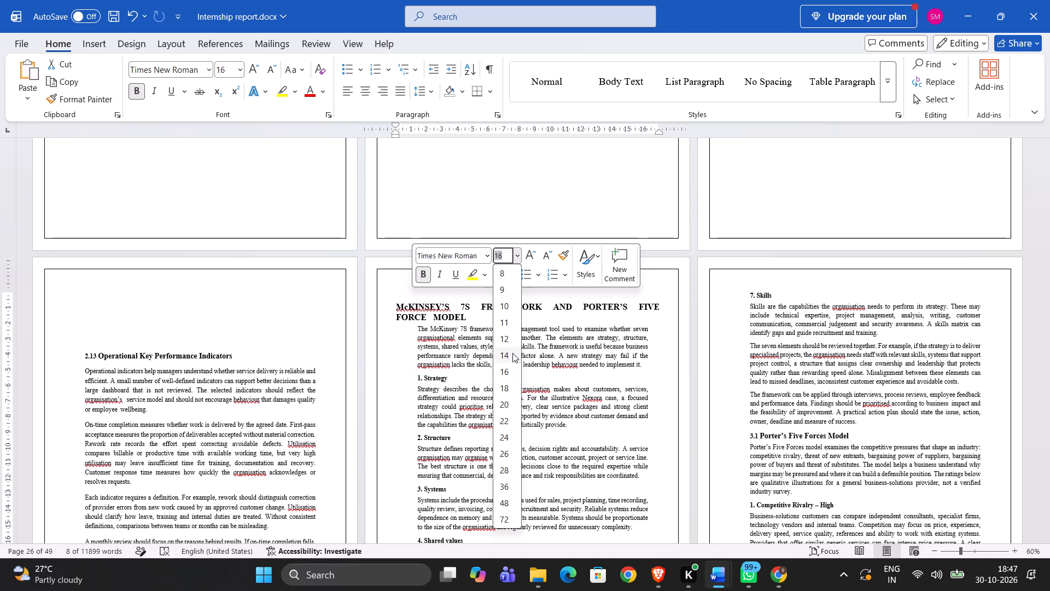
Justify the chapter title together with the empty line above it.
scroll(512, 353, "up", 1)
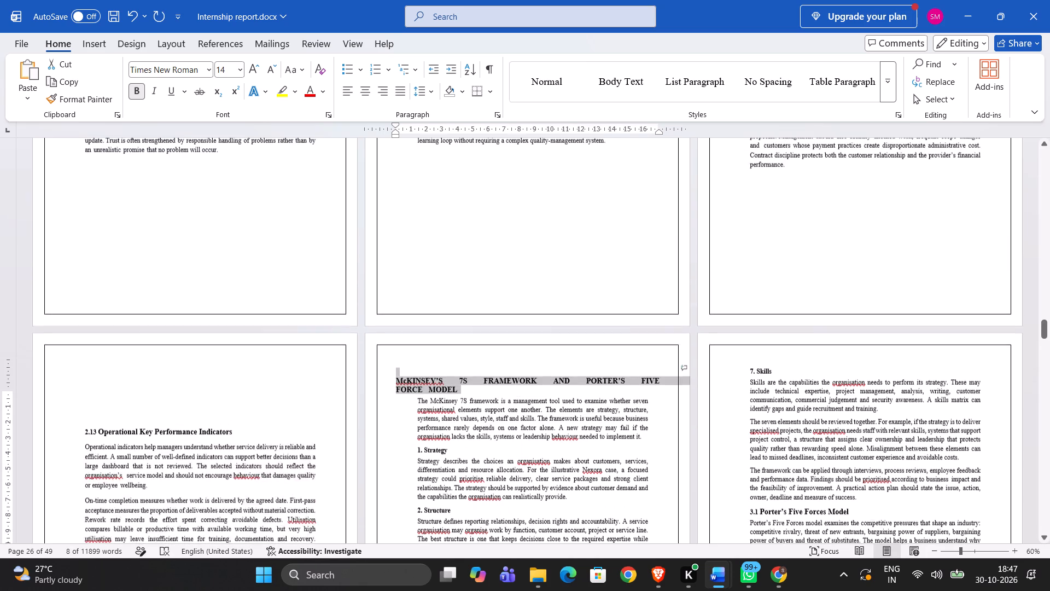
scroll(512, 353, "up", 1)
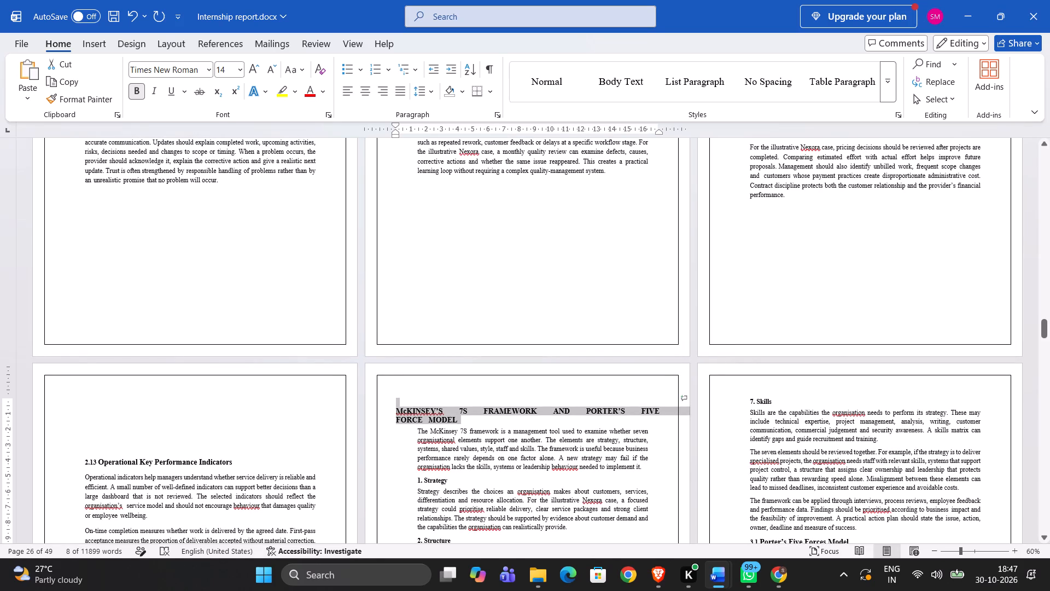
left_click(402, 90)
Reselect the McKinsey's 7S and Porter's chapter title together with the empty line above it.
left_click_drag(465, 419, 429, 398)
left_click(429, 398)
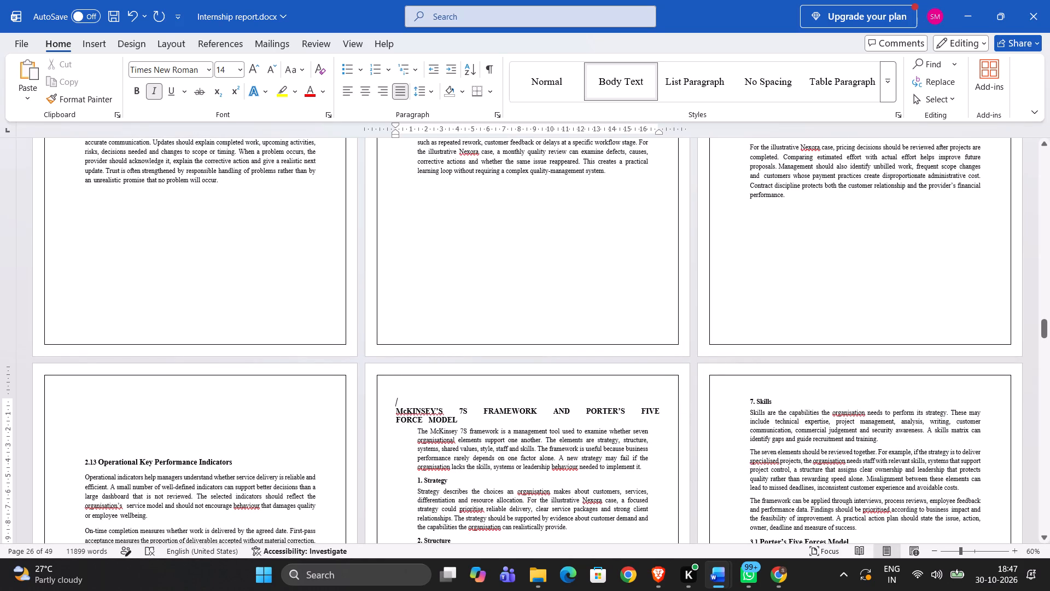
left_click_drag(396, 405, 451, 419)
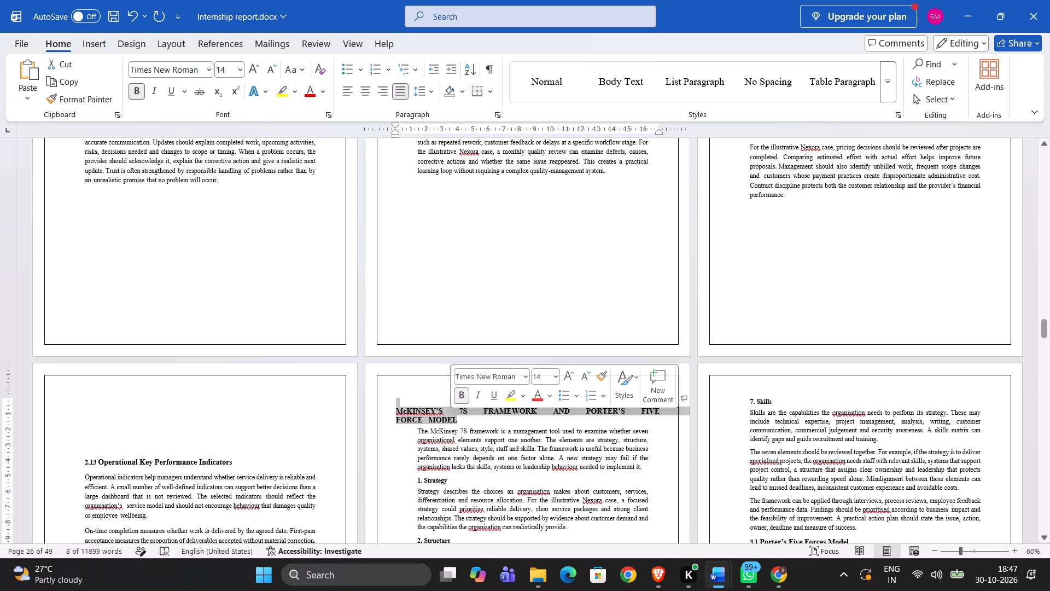
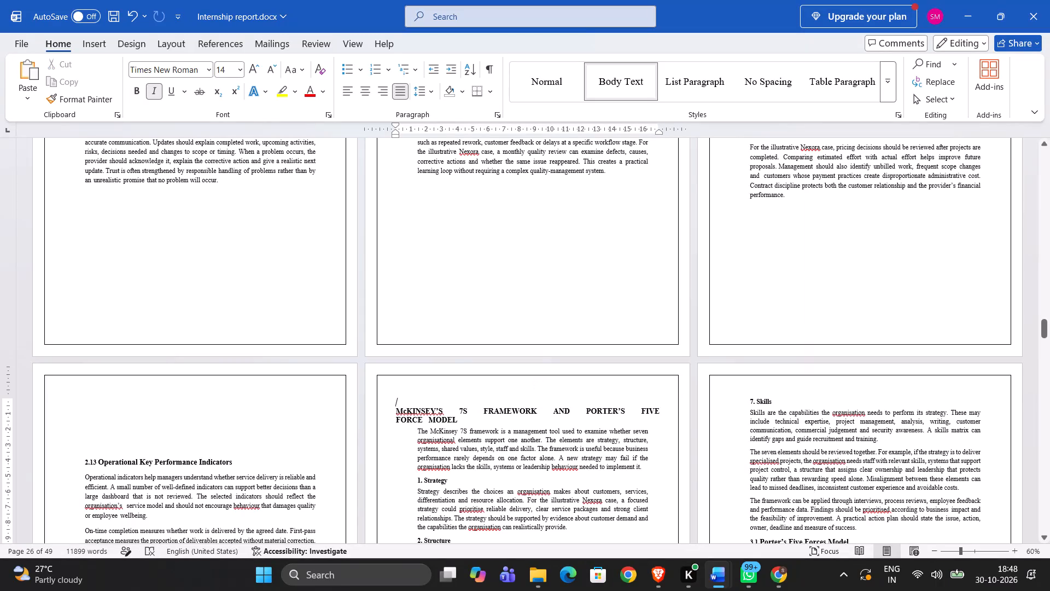
Delete the final S of "McKINSEY'S" in the chapter title.
left_click(453, 383)
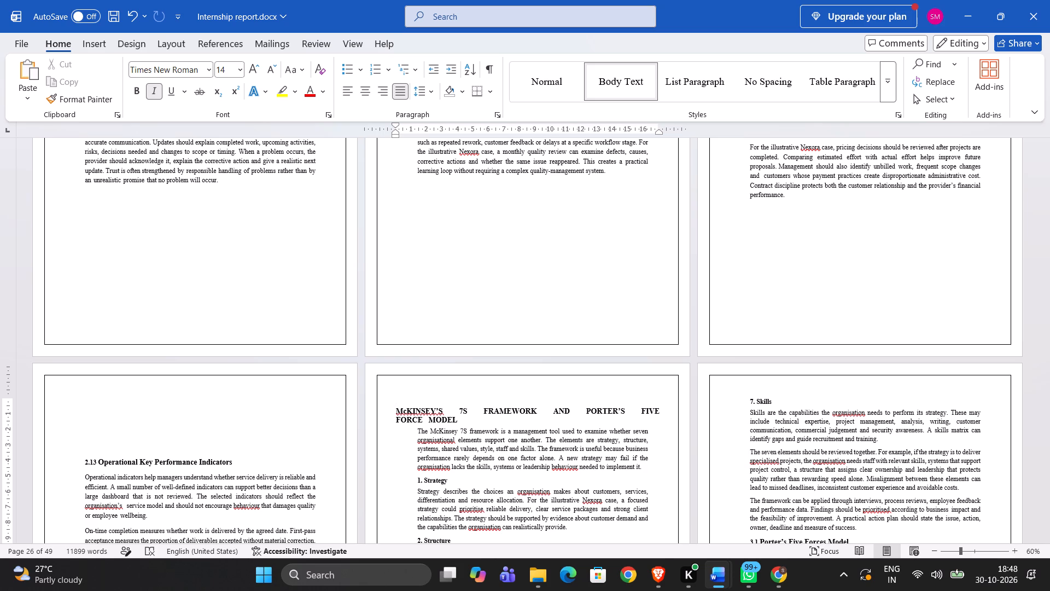
left_click(459, 414)
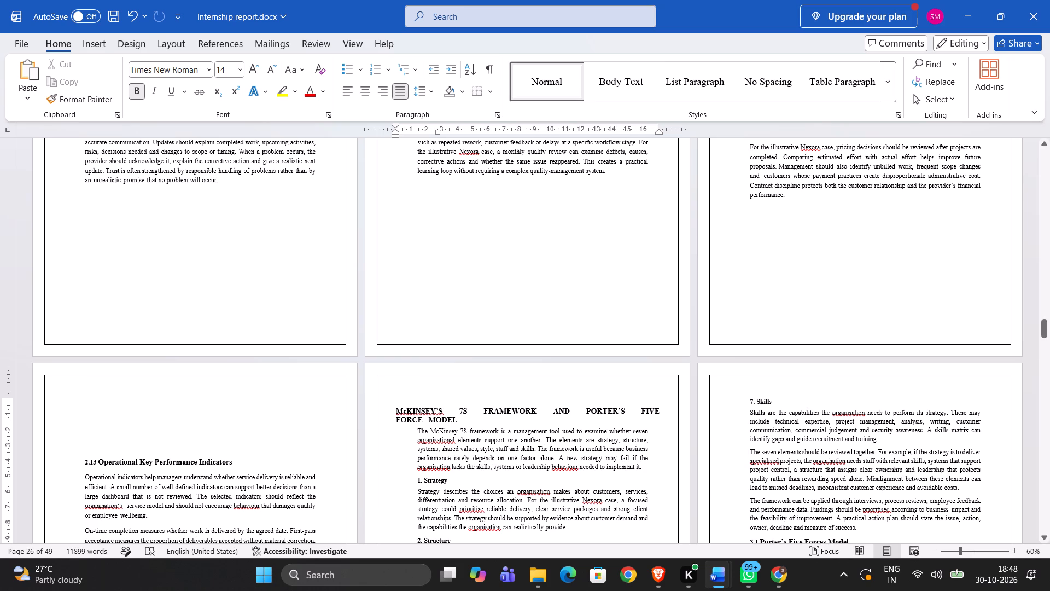
left_click(443, 410)
left_click(444, 410)
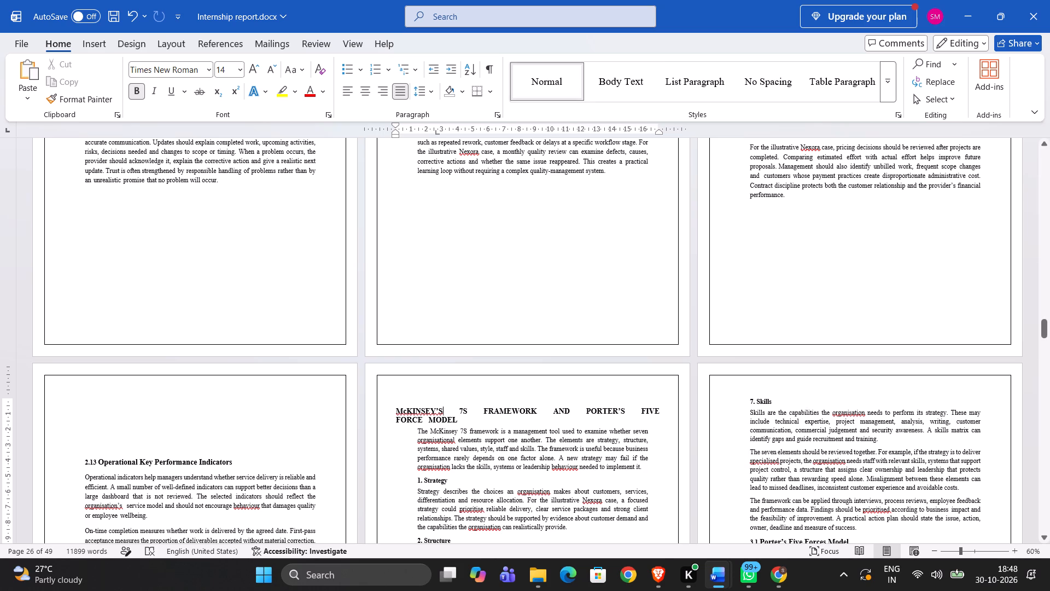
left_click(451, 410)
key("BackSpace")
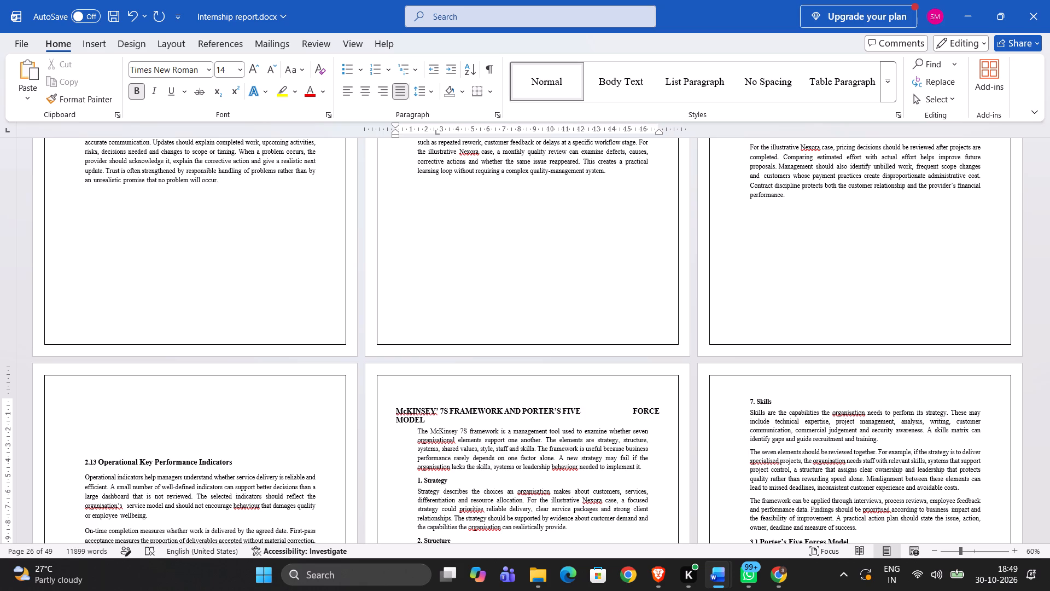
Delete the extra spaces between "FIVE" and "FORCE" in the chapter title.
left_click(627, 409)
key("BackSpace")
key("BackSpace")
key("BackSpace")
key("BackSpace")
key("BackSpace")
key("BackSpace")
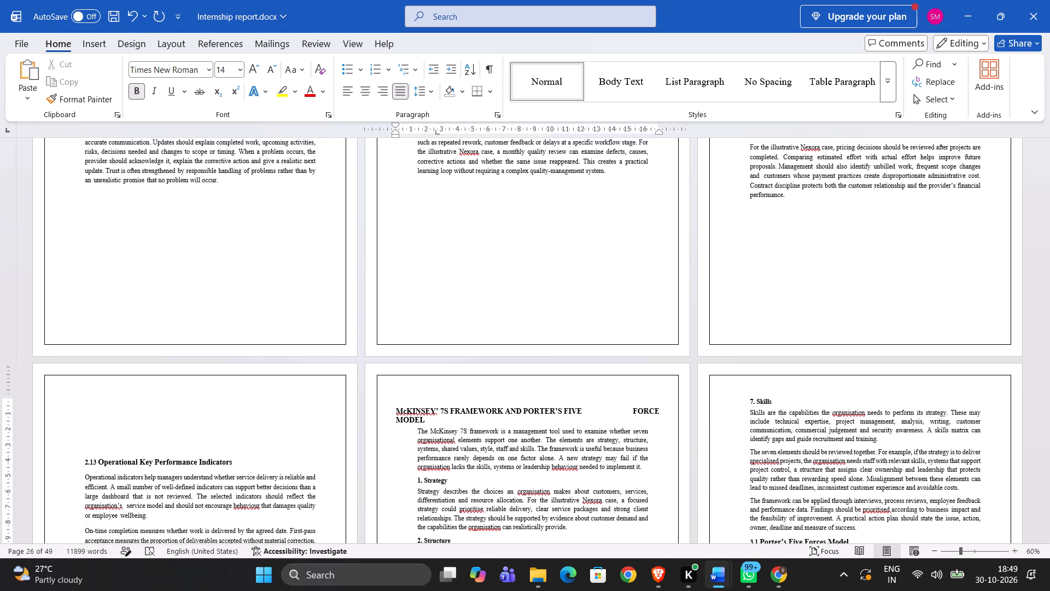
key("BackSpace")
key("BackSpace")
left_click(621, 412)
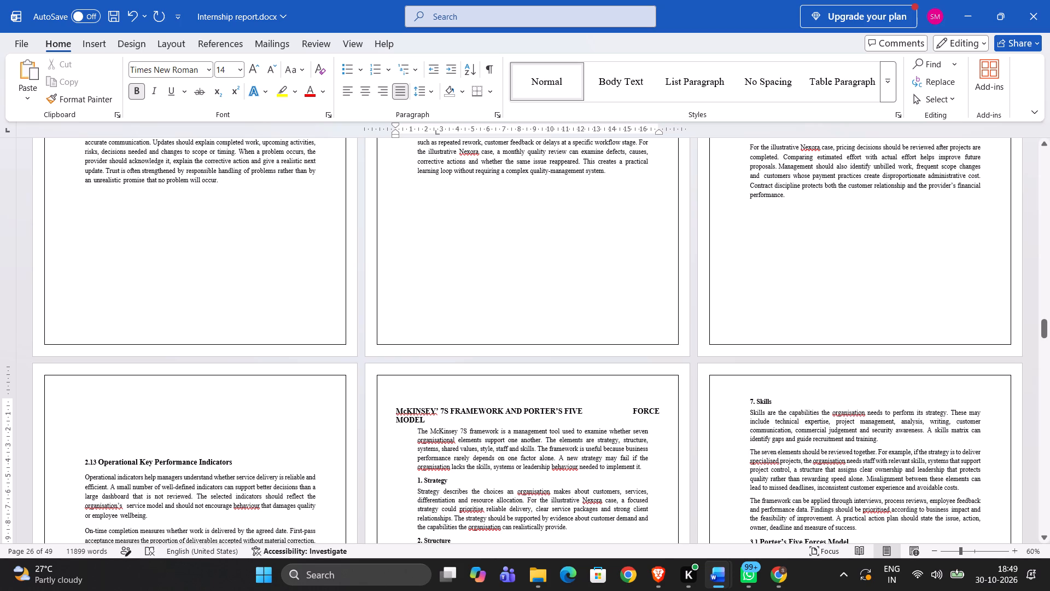
Compare the chapter title with the one in CHAPTER.docx, and format it as a left-aligned item numbered 1.
key("alt+Tab")
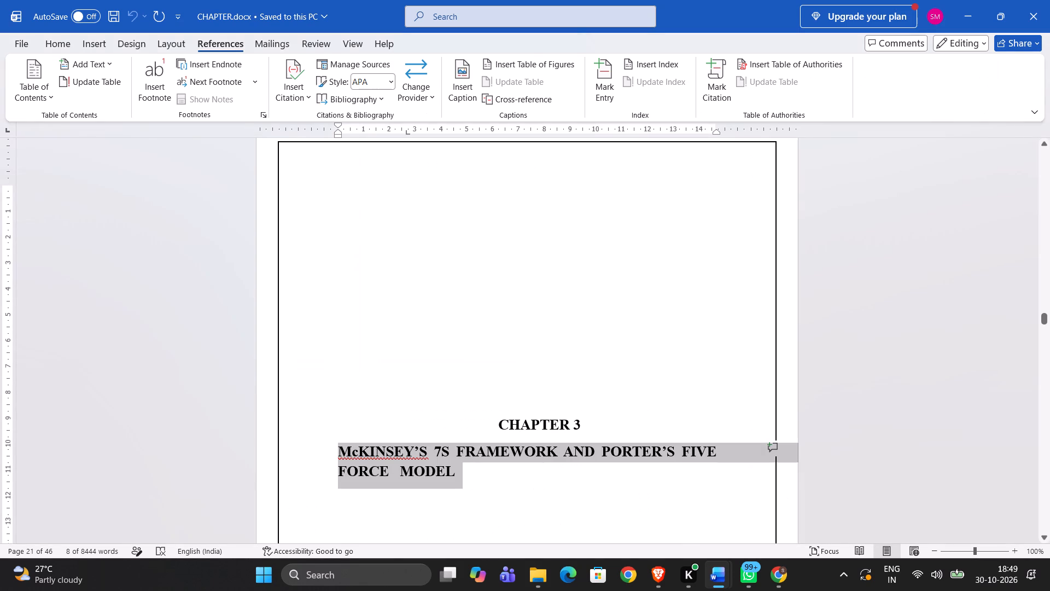
key("alt+Tab")
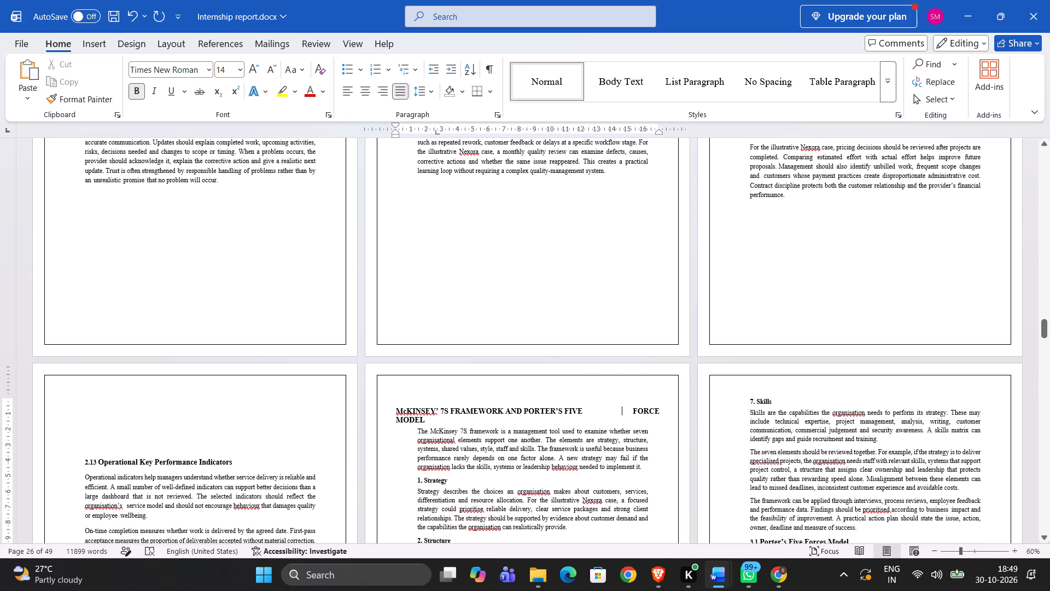
left_click_drag(439, 424, 405, 408)
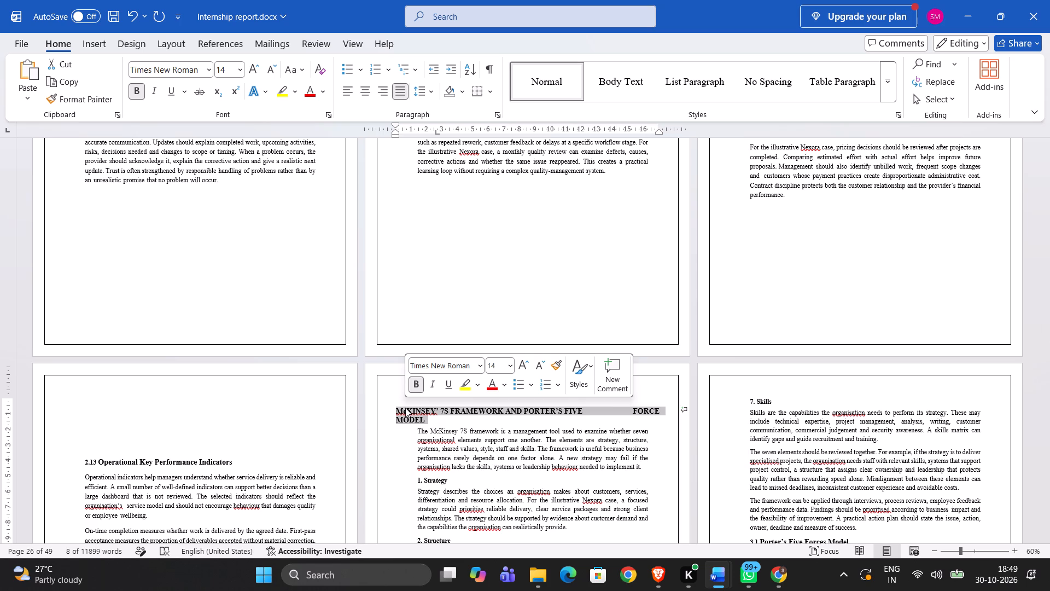
left_click(549, 385)
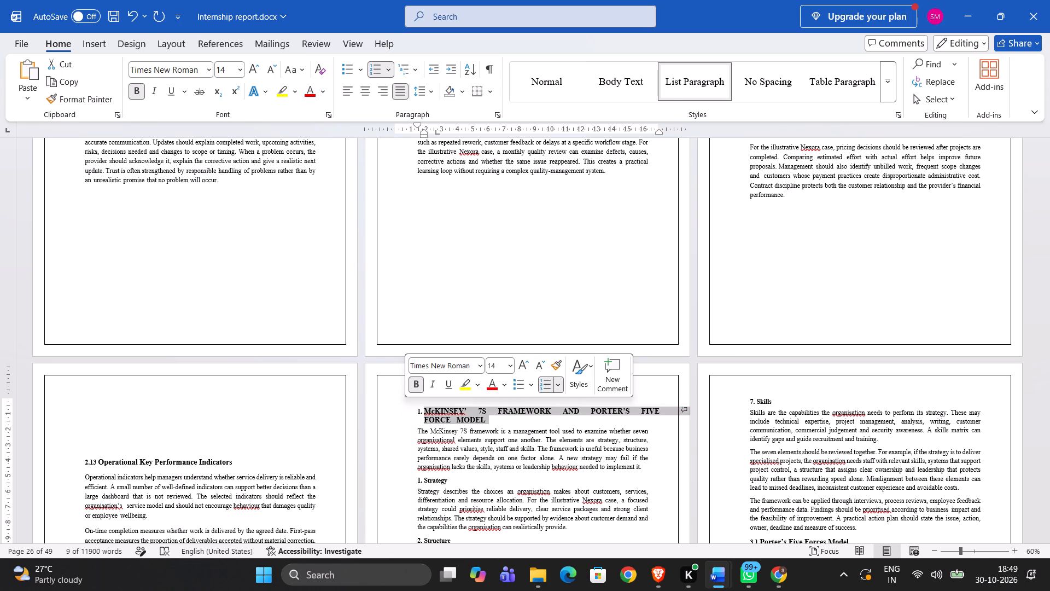
left_click(399, 97)
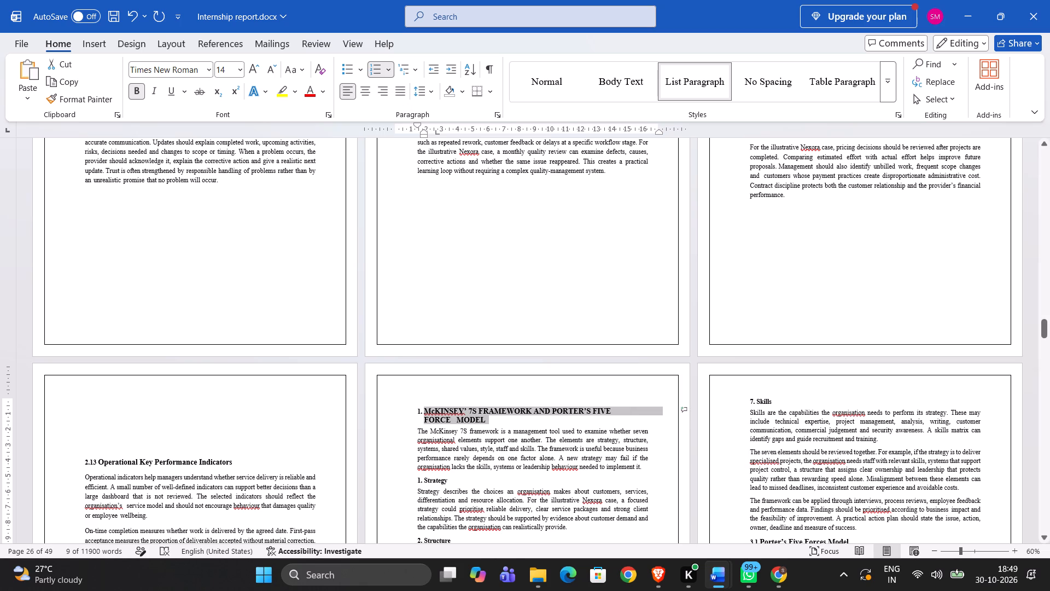
Add an empty, unnumbered line between the chapter title and the McKinsey 7S introduction paragraph.
left_click(496, 420)
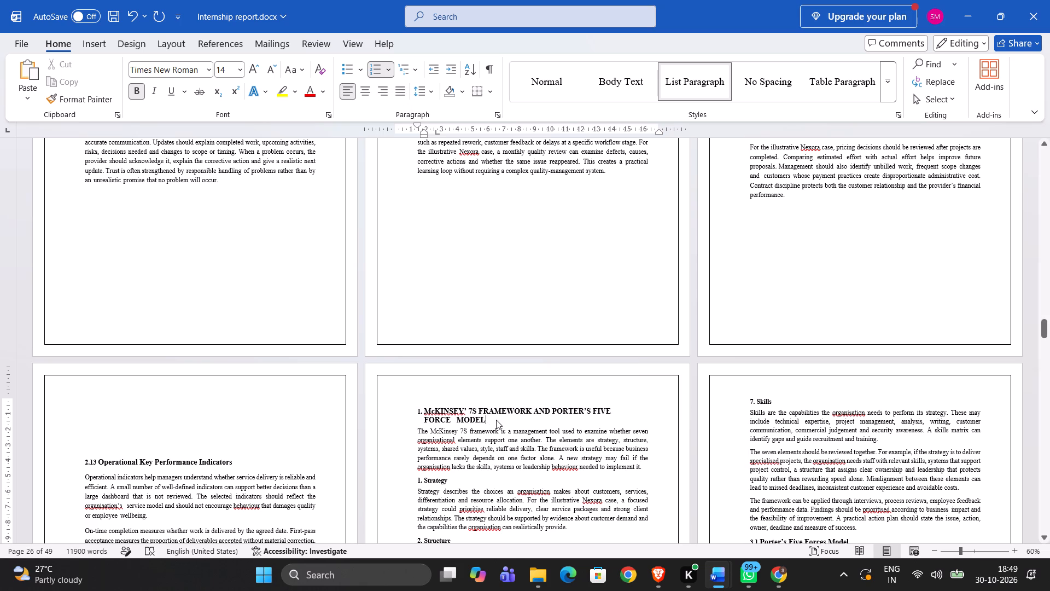
key("Return")
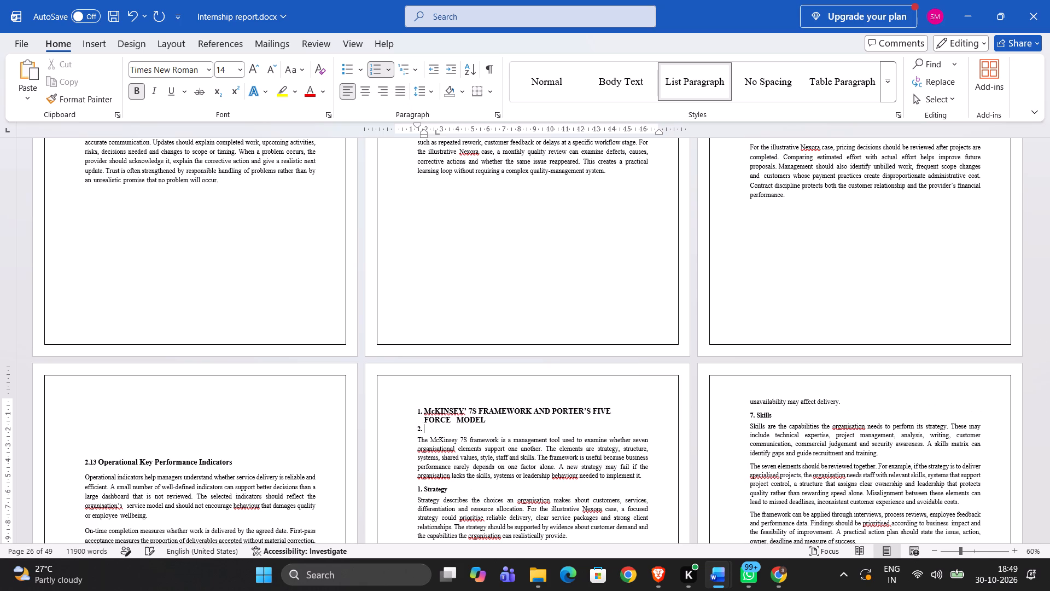
key("Return")
Insert a run of spaces at the start of the empty line above the chapter title.
left_click(559, 398)
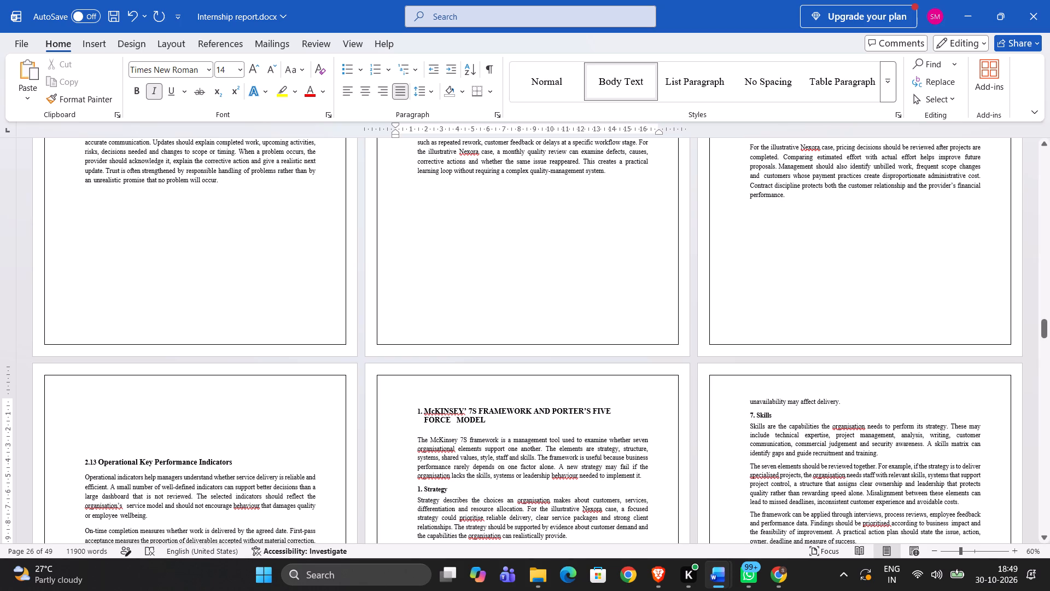
left_click(530, 392)
left_click(470, 393)
left_click(470, 393)
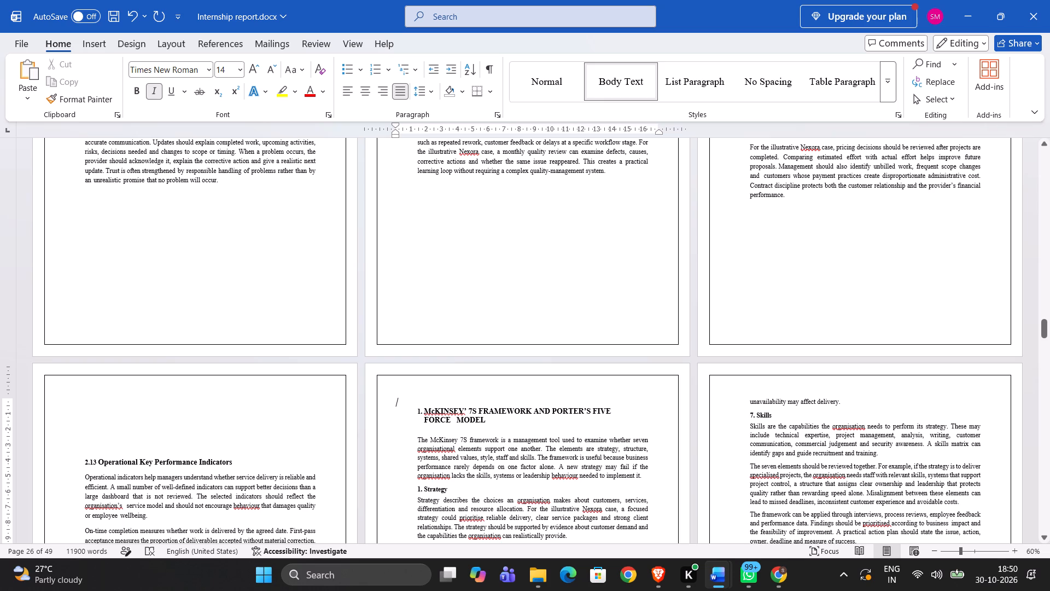
left_click(470, 393)
key("space")
key("space")
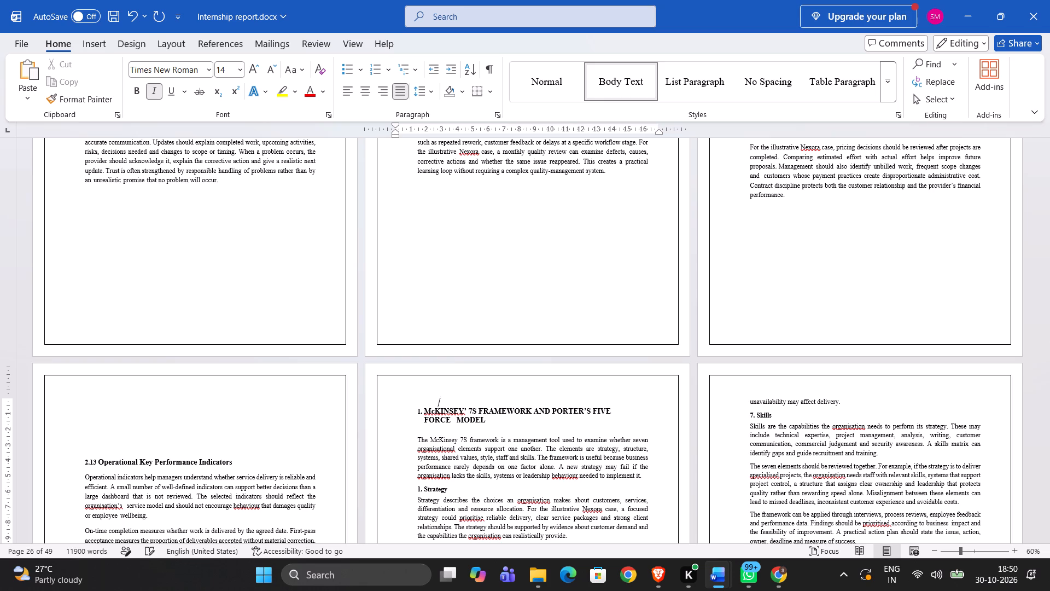
key("space")
key("space")
key("space")
key("space")
key("space")
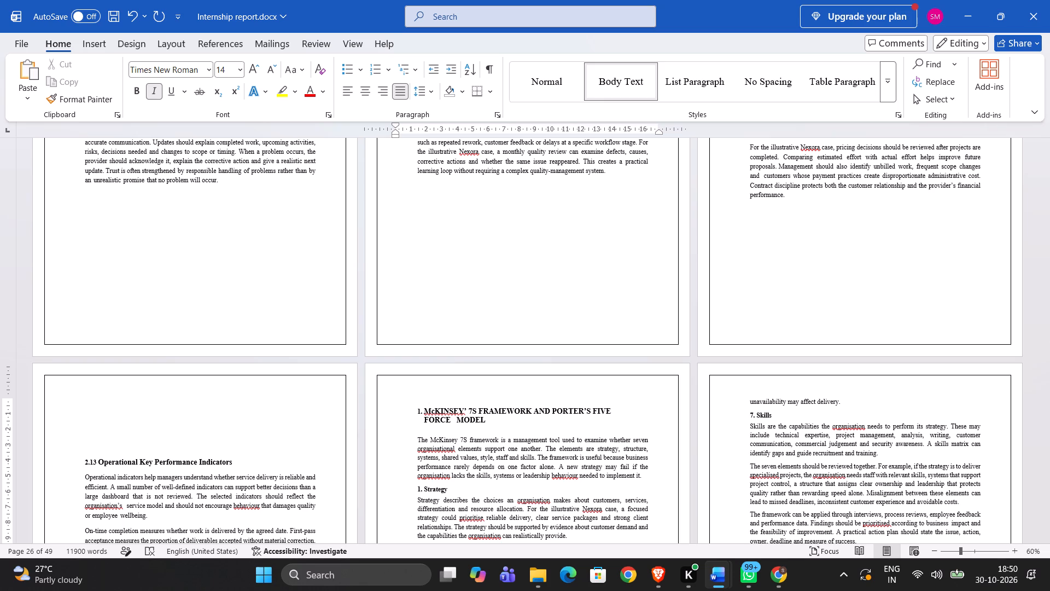
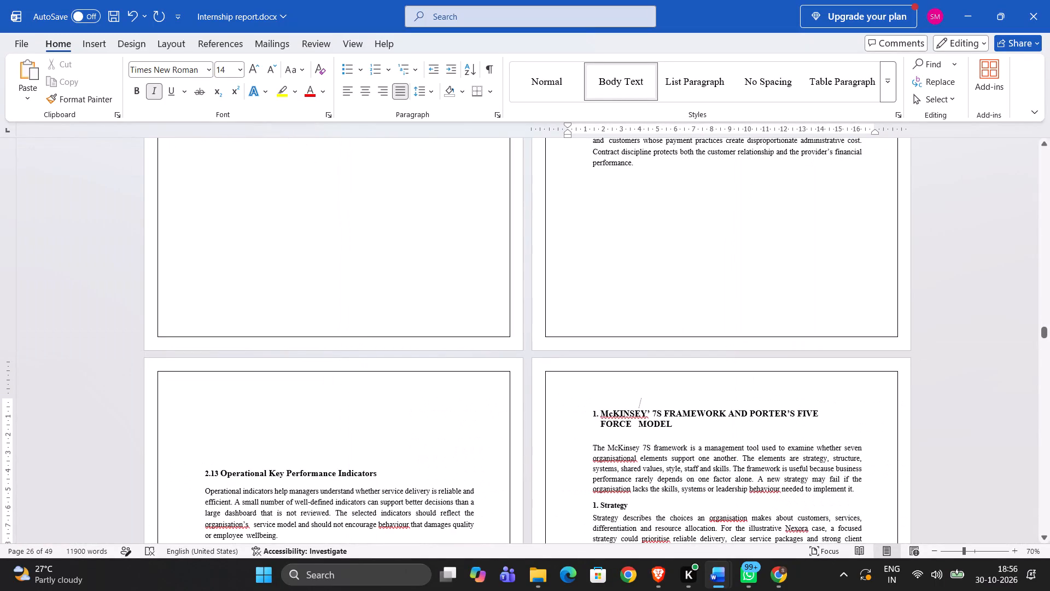
Add 21 empty lines between the Chapter 3 title and the McKinsey 7S introduction paragraph.
scroll(498, 416, "down", 2)
scroll(498, 416, "up", 1)
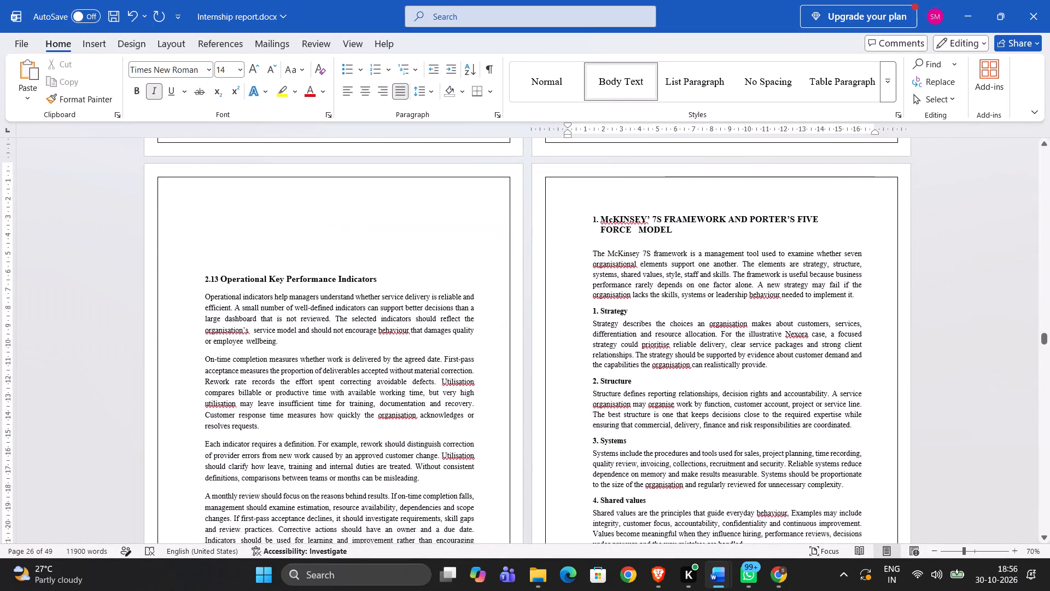
scroll(498, 416, "up", 1)
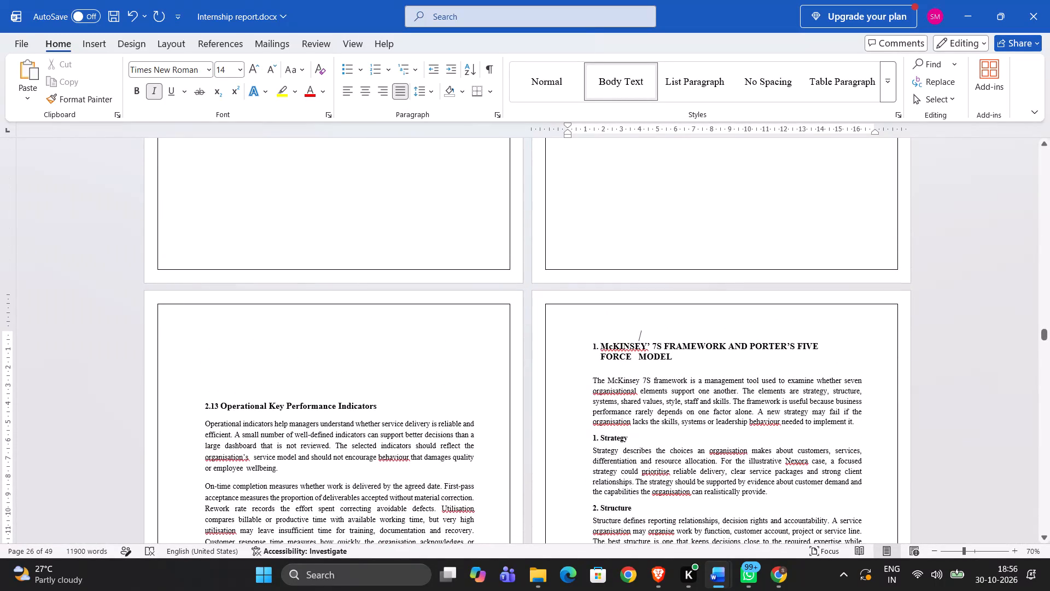
left_click(681, 358)
left_click(605, 367)
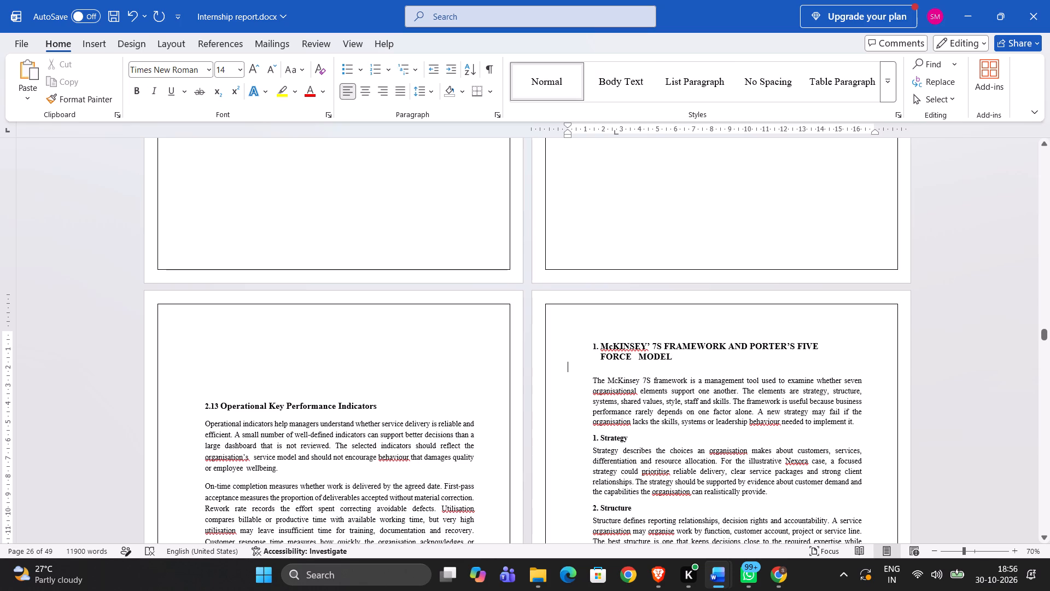
key("Return")
key("Return")
key("Return")
key("Return")
key("Return")
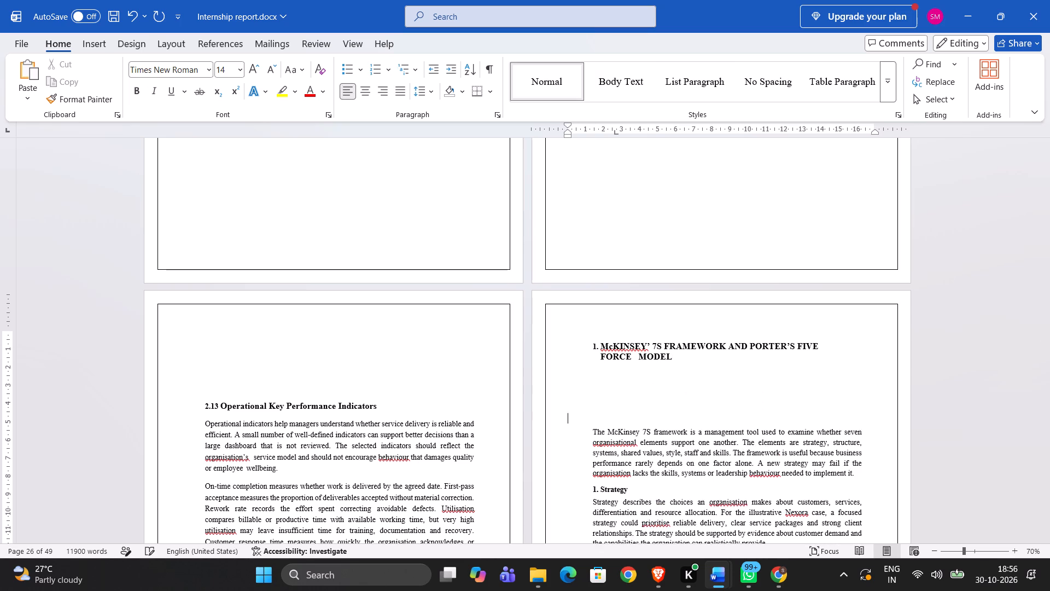
key("Return")
key("Return")
key("Return")
key("Return")
key("Return")
key("Return")
key("Return")
key("Return")
key("Return")
key("Return")
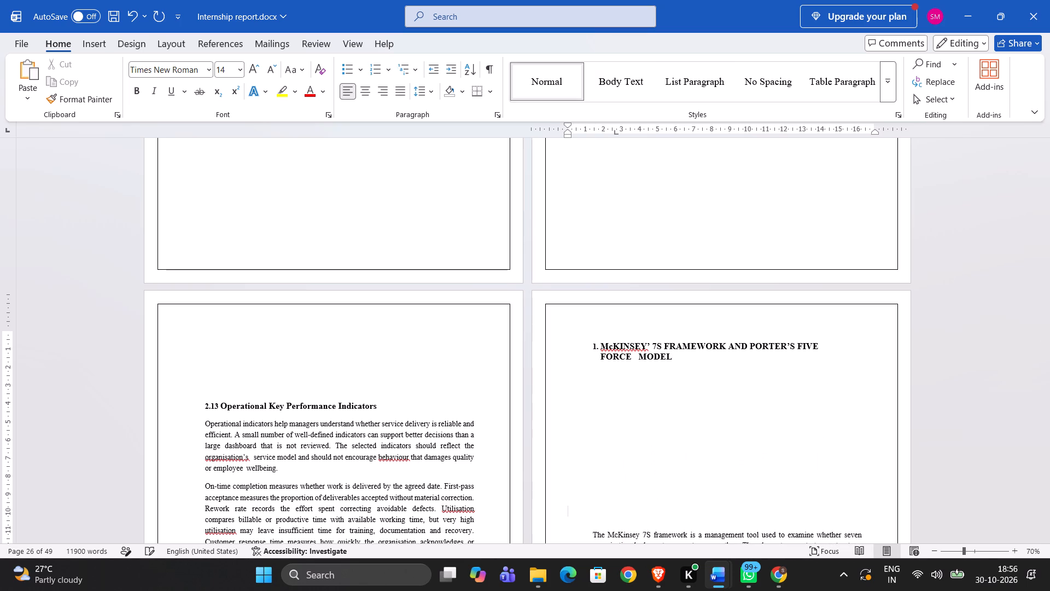
key("Return")
key("Return")
key("Return")
key("Return")
key("Return")
key("Return")
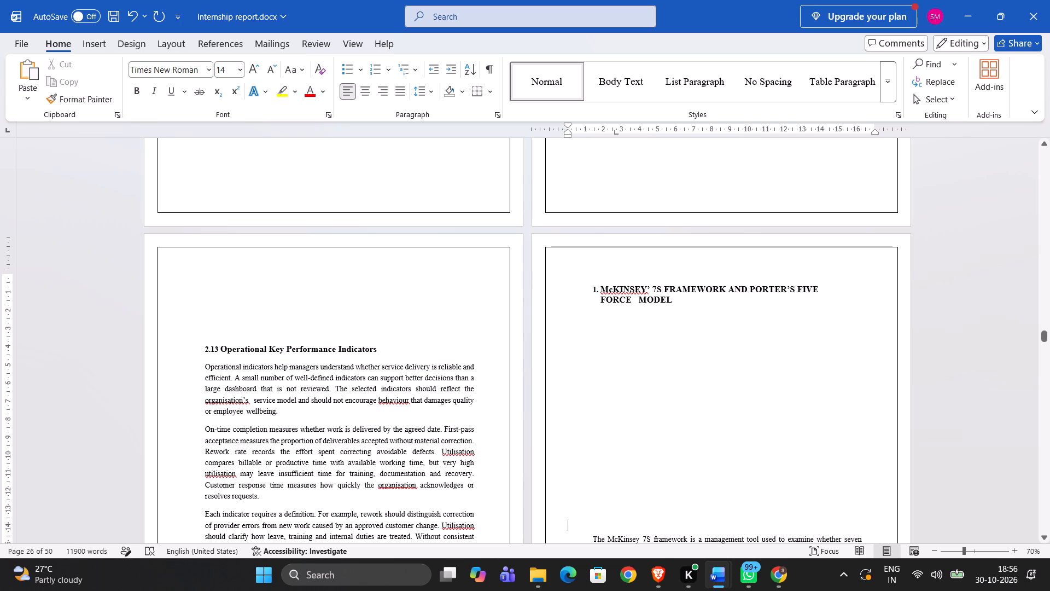
Insert the picture "Nexora McKinsey 7S Strategy Network.png" from Downloads on an empty line just below the chapter title.
left_click(588, 332)
left_click(96, 42)
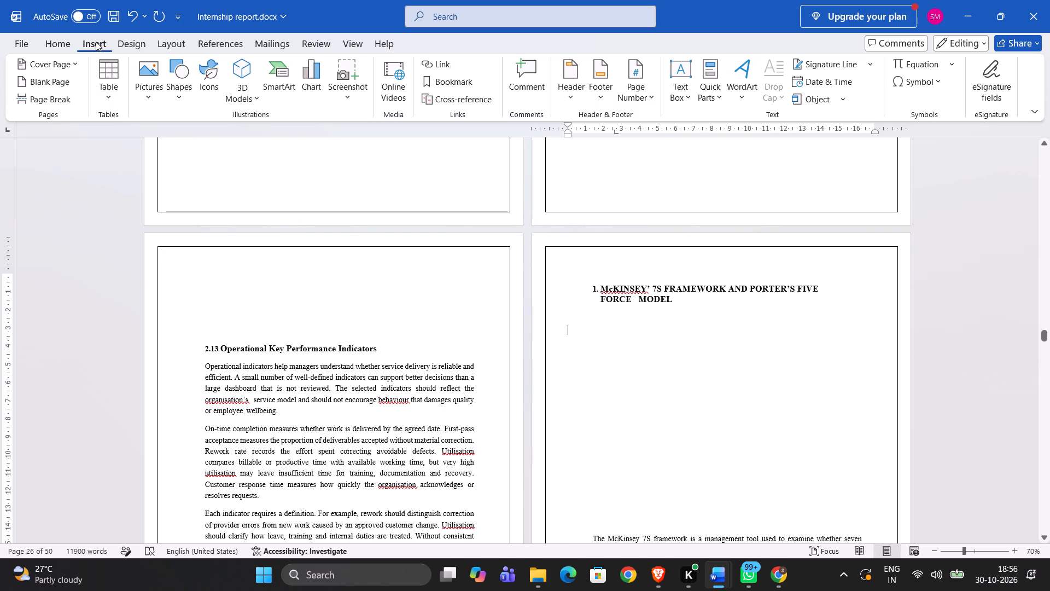
left_click(150, 84)
left_click(192, 143)
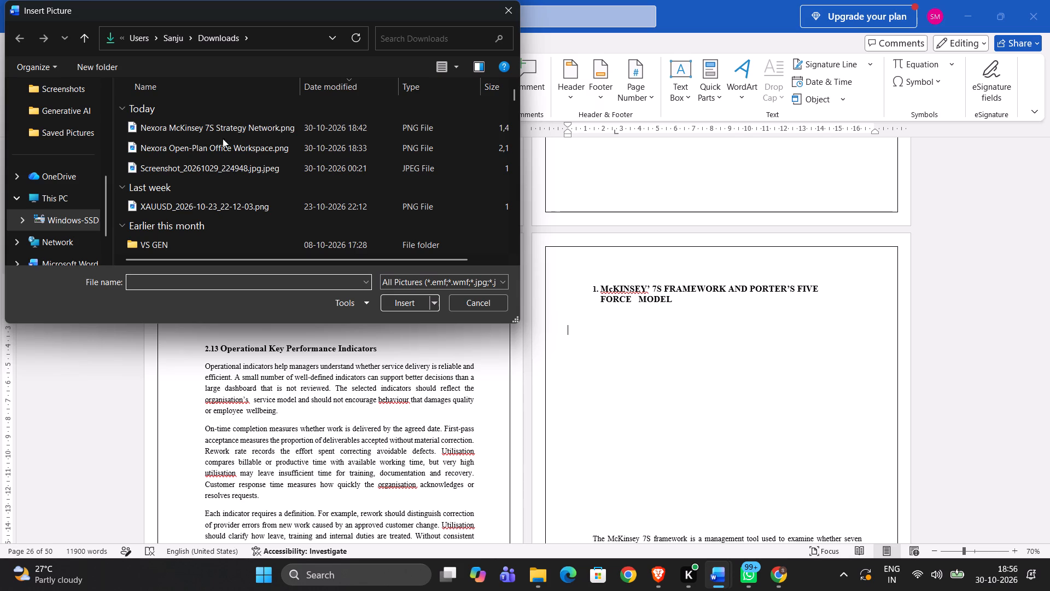
double_click(224, 121)
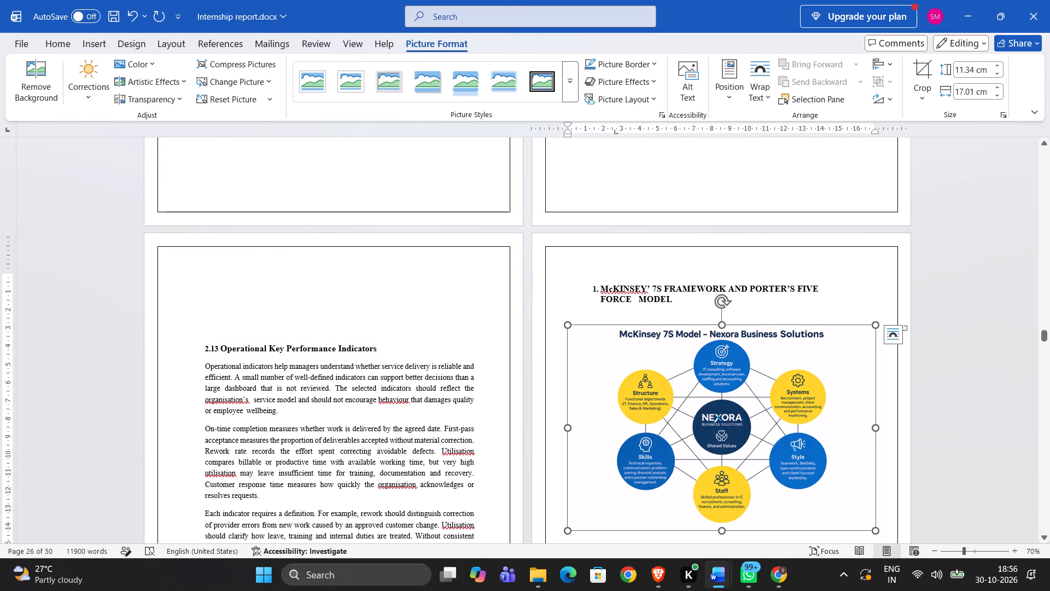
left_click(839, 307)
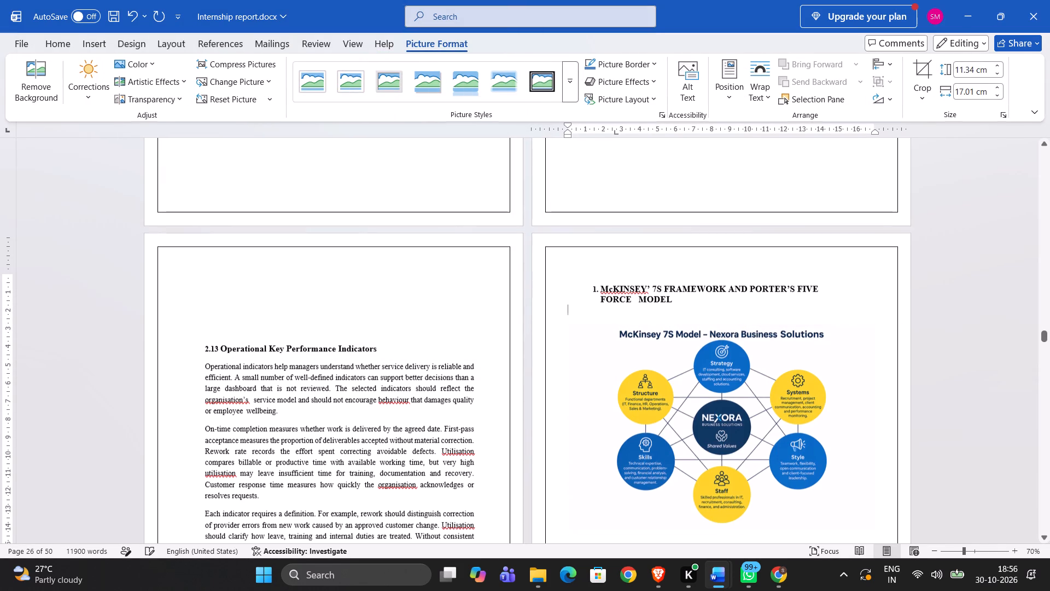
Delete the surplus empty lines between the McKinsey 7S diagram and the introduction paragraph, restoring the last one removed.
scroll(839, 307, "down", 3)
scroll(839, 307, "left", 1)
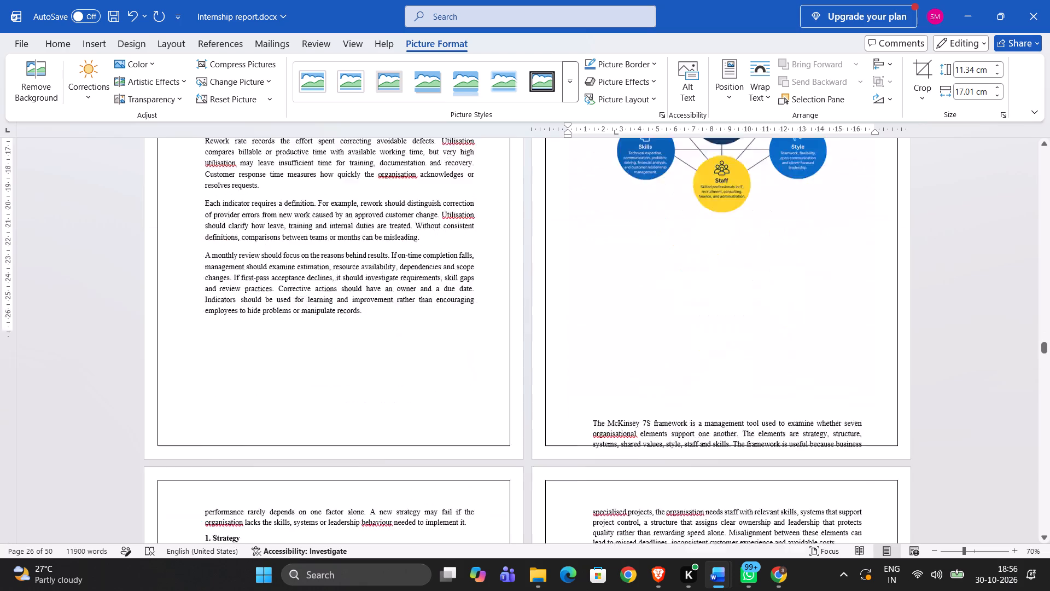
scroll(839, 307, "left", 1)
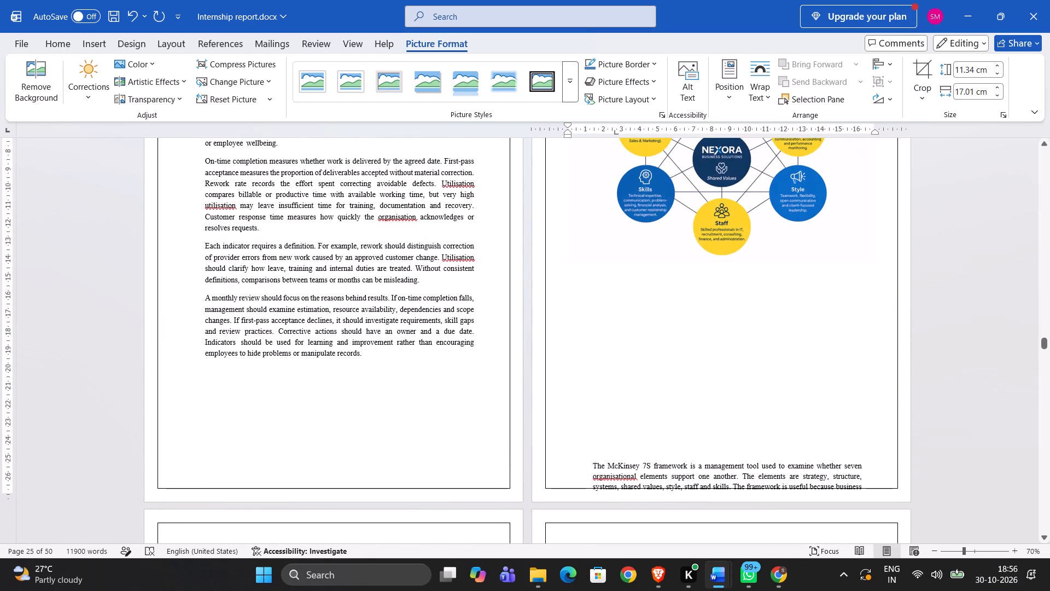
left_click(597, 440)
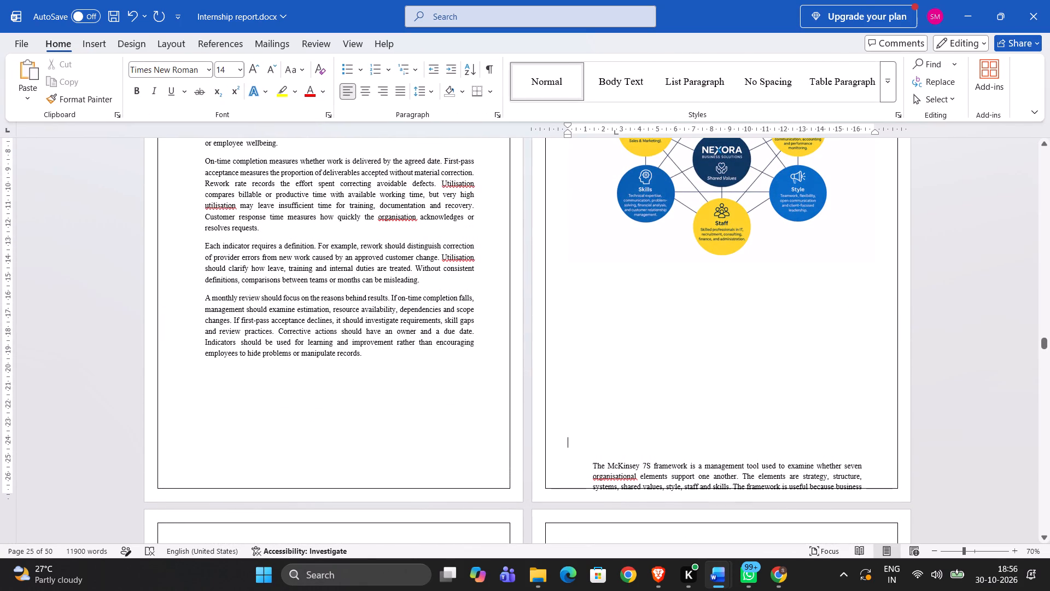
scroll(597, 440, "up", 1)
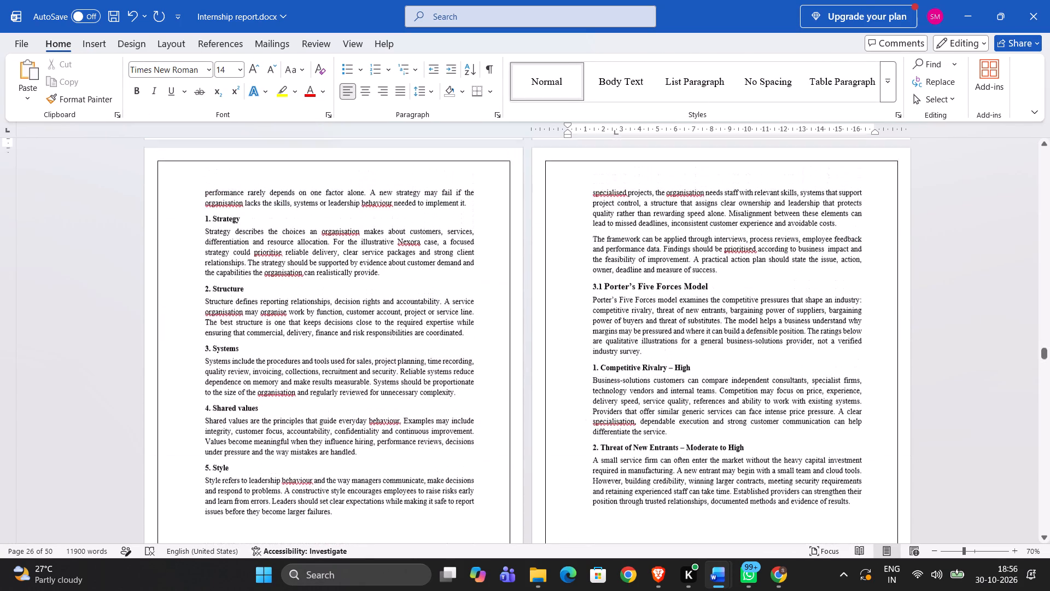
scroll(597, 440, "up", 1)
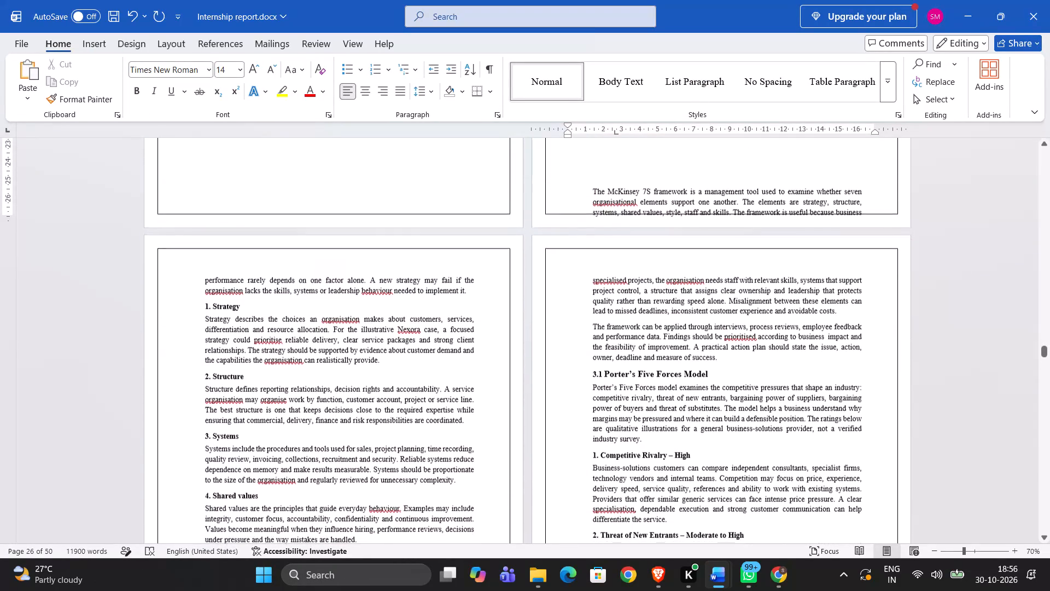
scroll(597, 440, "up", 3)
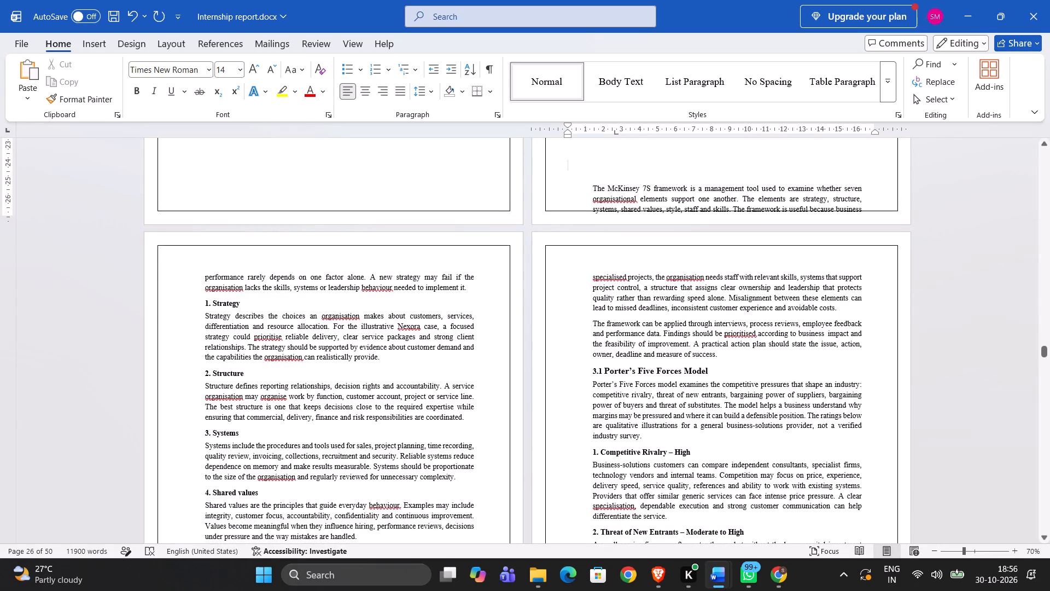
scroll(597, 440, "up", 2)
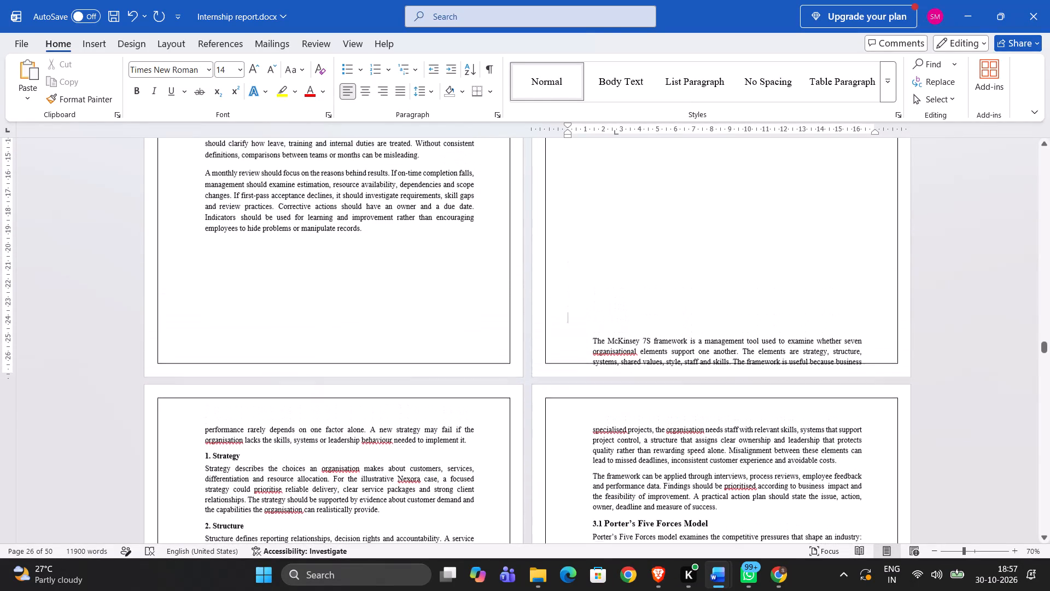
scroll(597, 440, "up", 1)
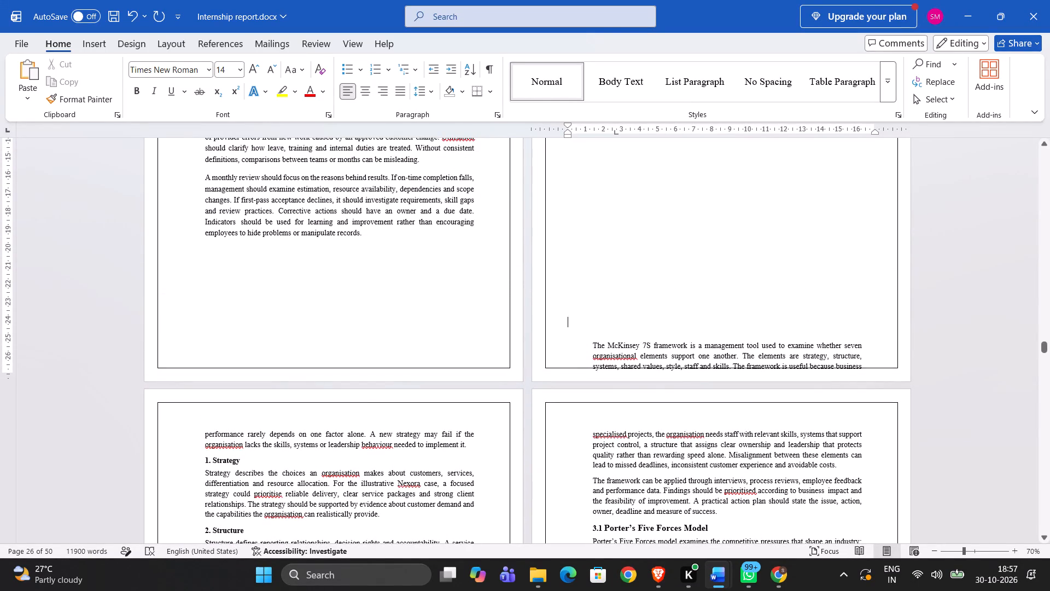
scroll(619, 439, "up", 3)
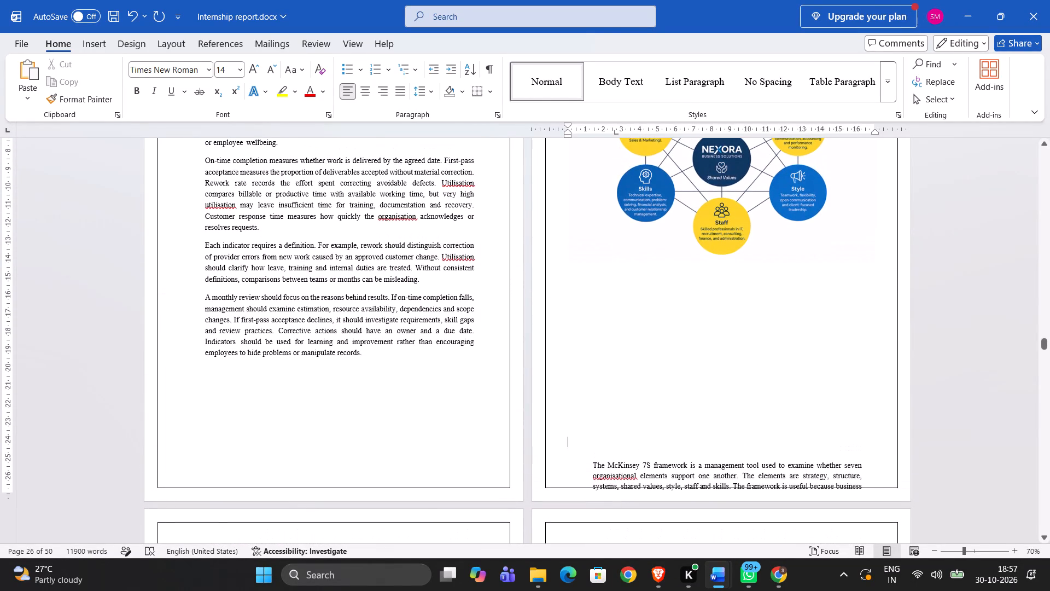
key("BackSpace")
key("BackSpace")
key("BackSpace")
key("BackSpace")
key("BackSpace")
key("BackSpace")
key("BackSpace")
key("BackSpace")
key("BackSpace")
key("BackSpace")
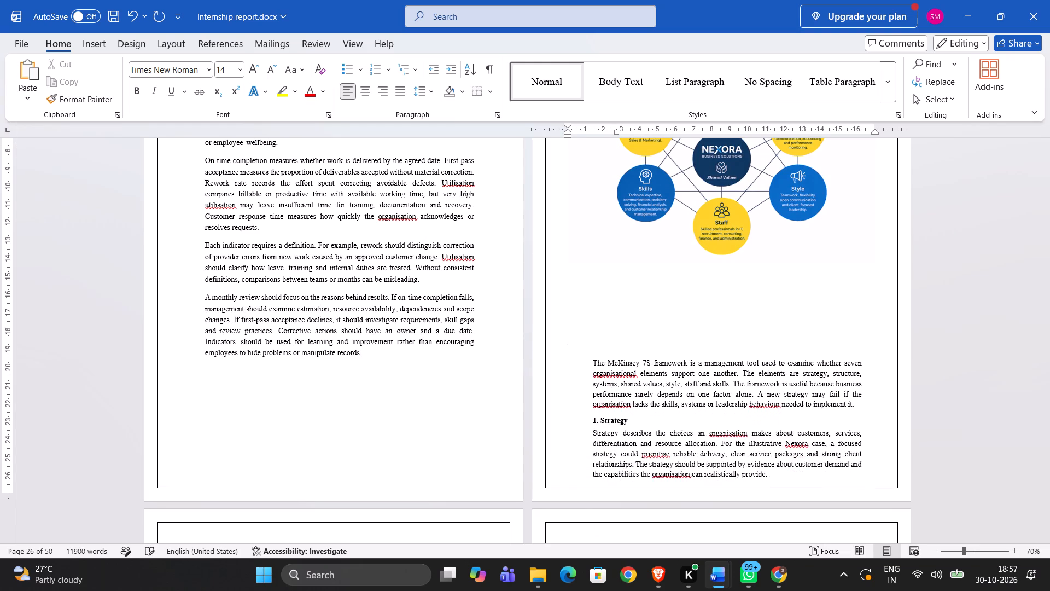
key("BackSpace")
key("BackSpace")
key("BackSpace")
key("BackSpace")
key("BackSpace")
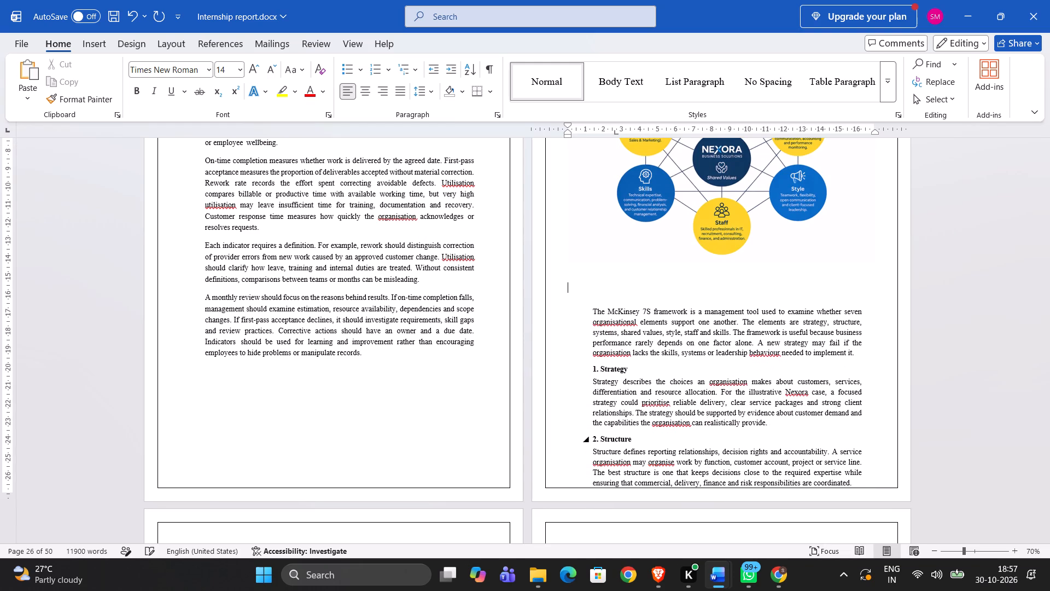
key("BackSpace")
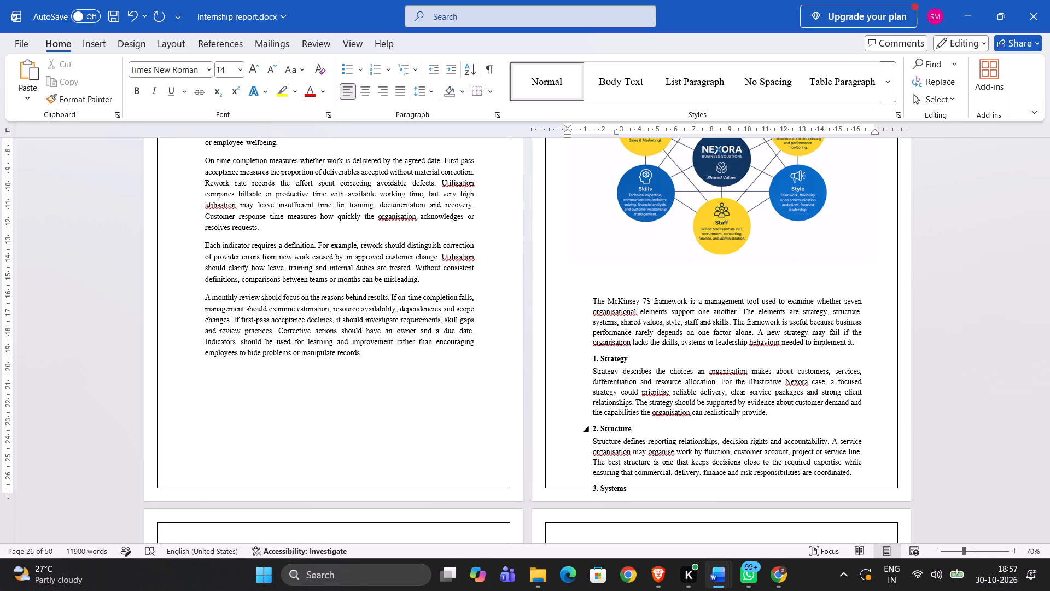
key("ctrl+z")
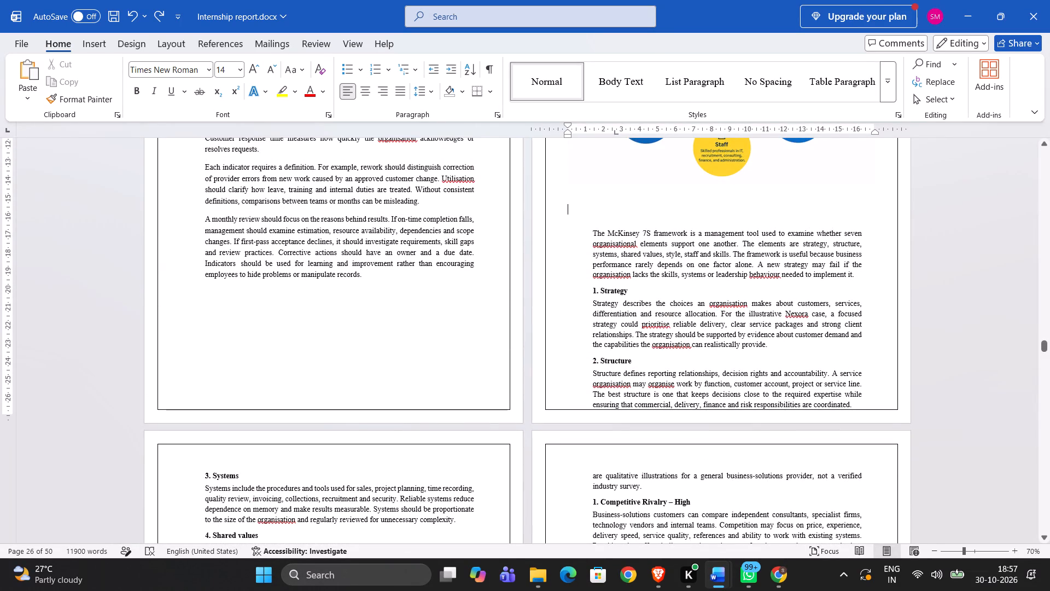
Copy the McKinsey 7S introduction with the Strategy and Structure sections, and delete them from below the diagram.
left_click_drag(856, 403, 592, 224)
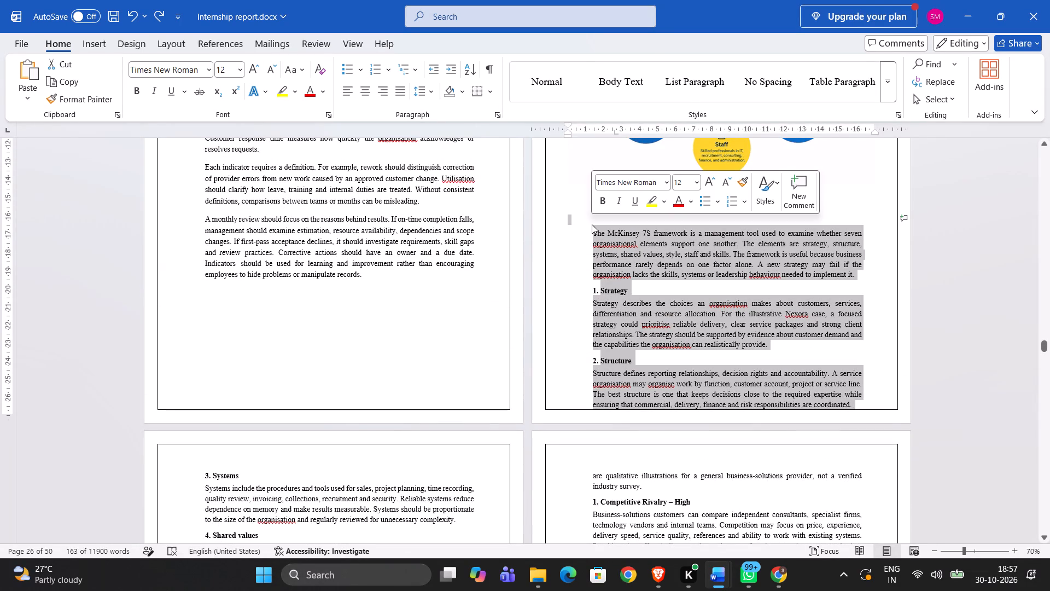
key("ctrl+c")
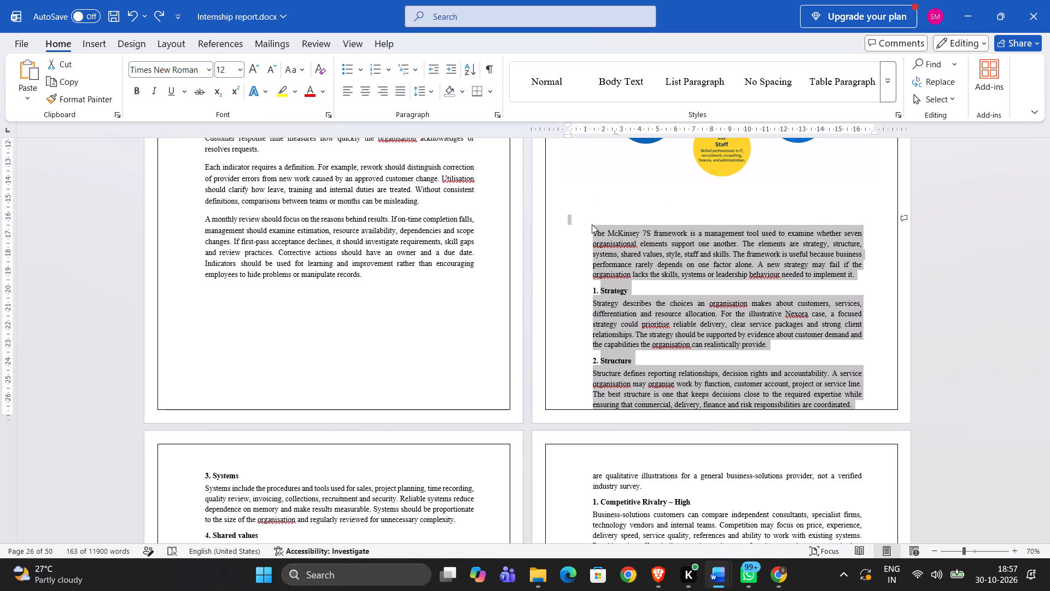
key("BackSpace")
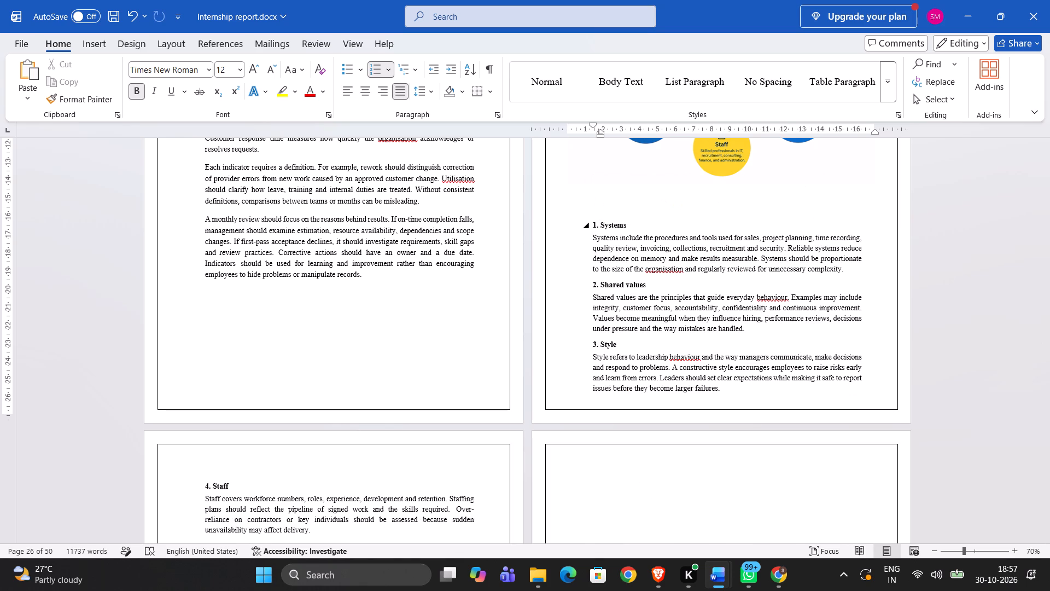
Examine the pages from section 2.11 through the Chapter 3 title and McKinsey 7S diagram to the Staff and Skills sections.
scroll(592, 224, "down", 1)
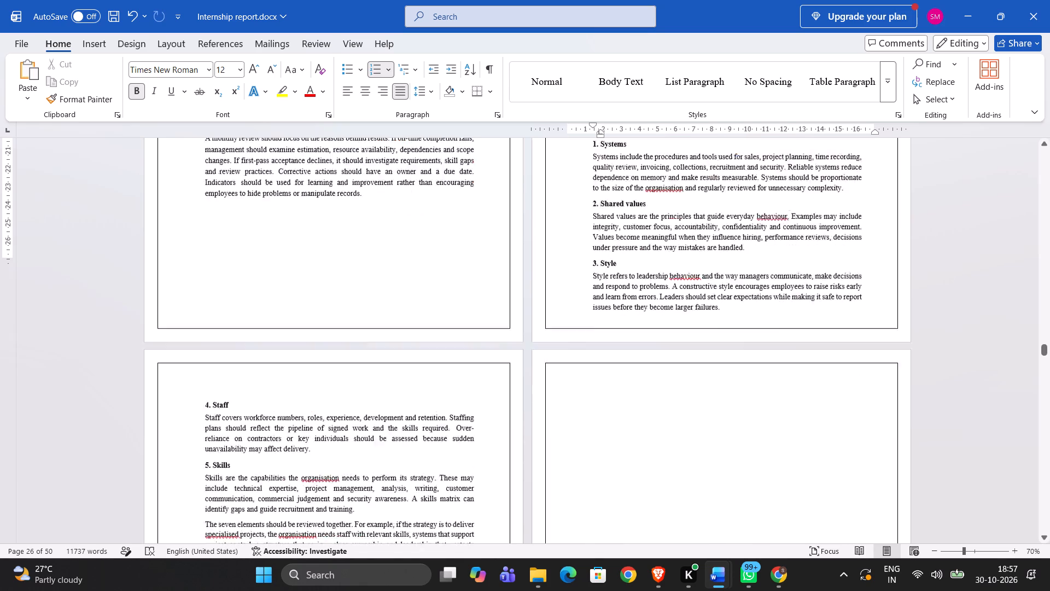
scroll(592, 224, "down", 1)
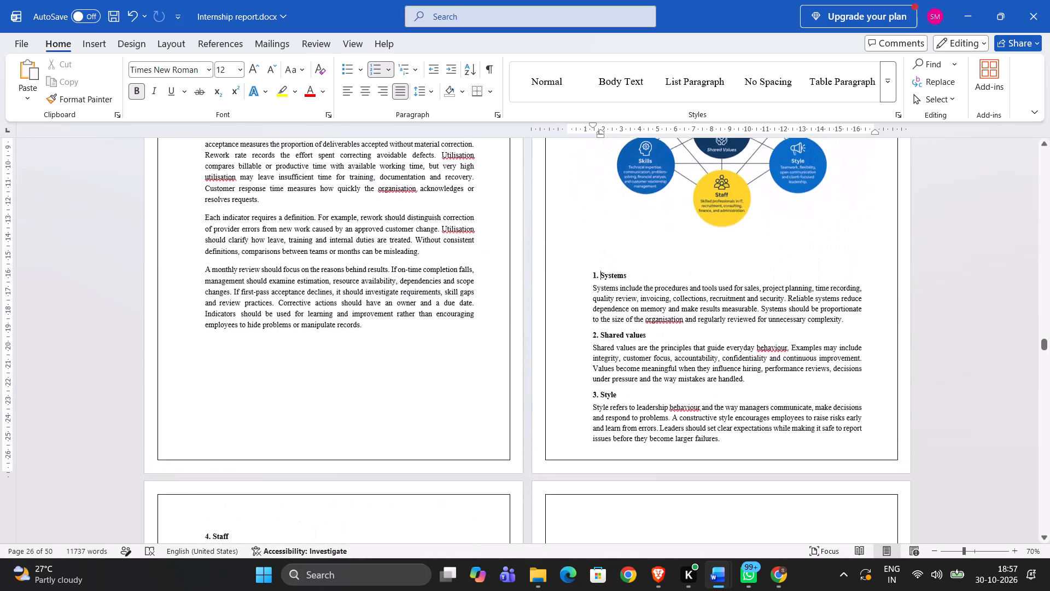
scroll(592, 224, "down", 1)
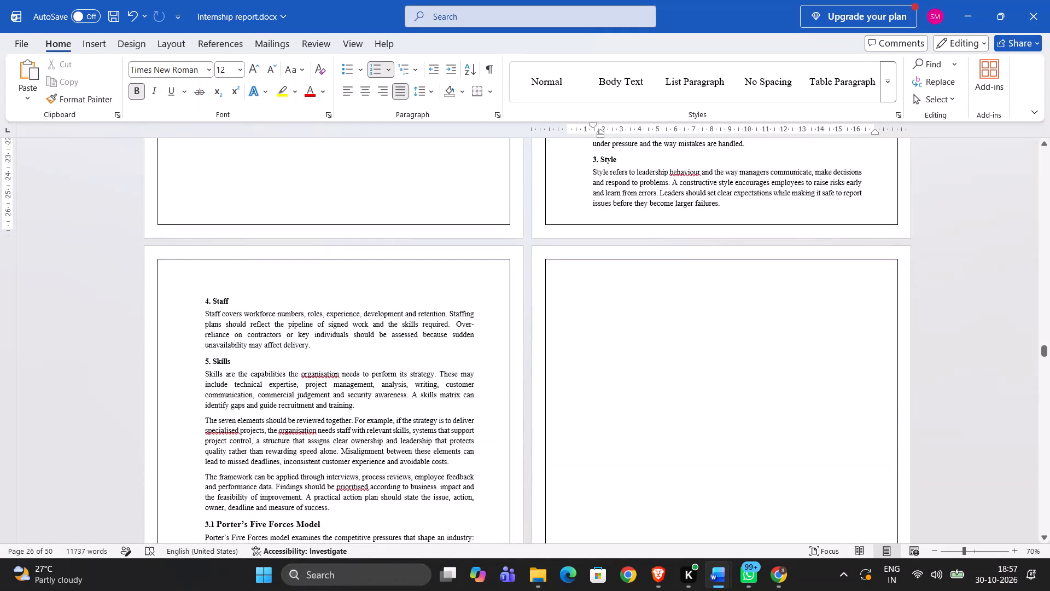
scroll(592, 224, "down", 3)
scroll(592, 224, "up", 1)
scroll(592, 224, "down", 1)
scroll(592, 224, "up", 3)
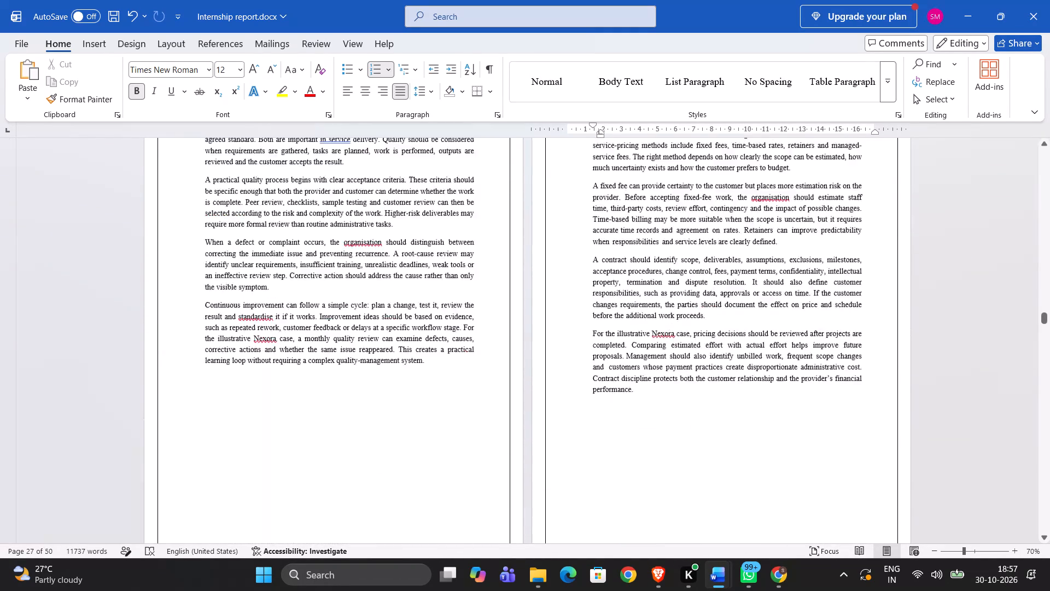
scroll(592, 224, "down", 4)
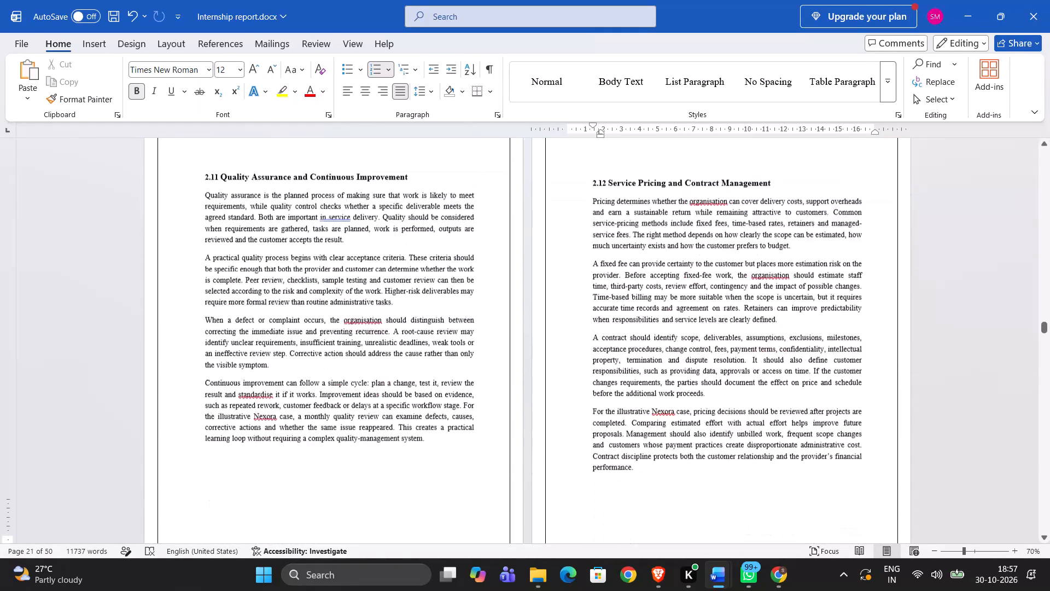
scroll(592, 224, "down", 3)
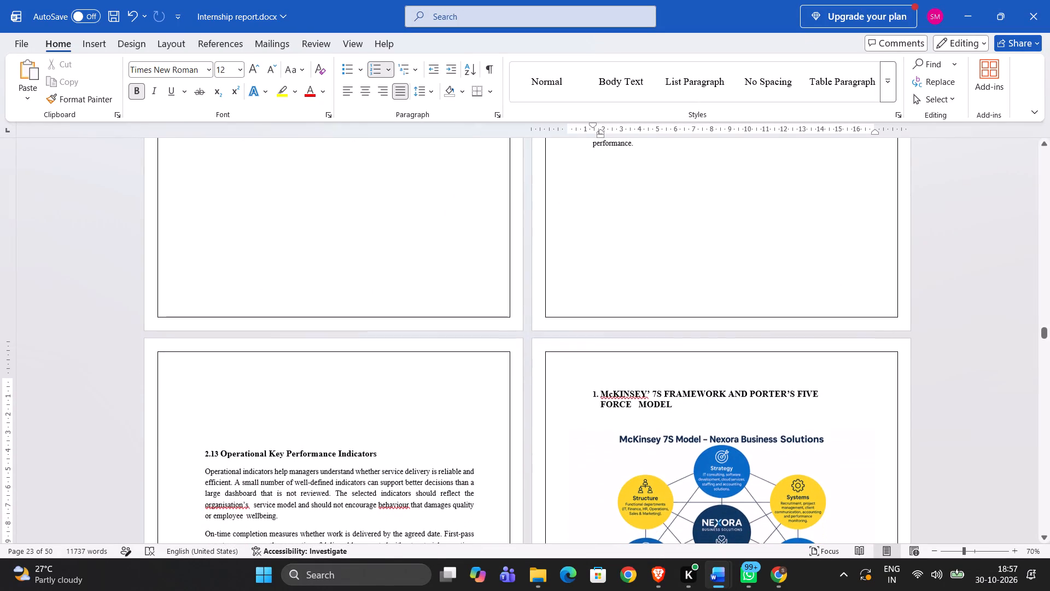
left_click_drag(682, 401, 637, 395)
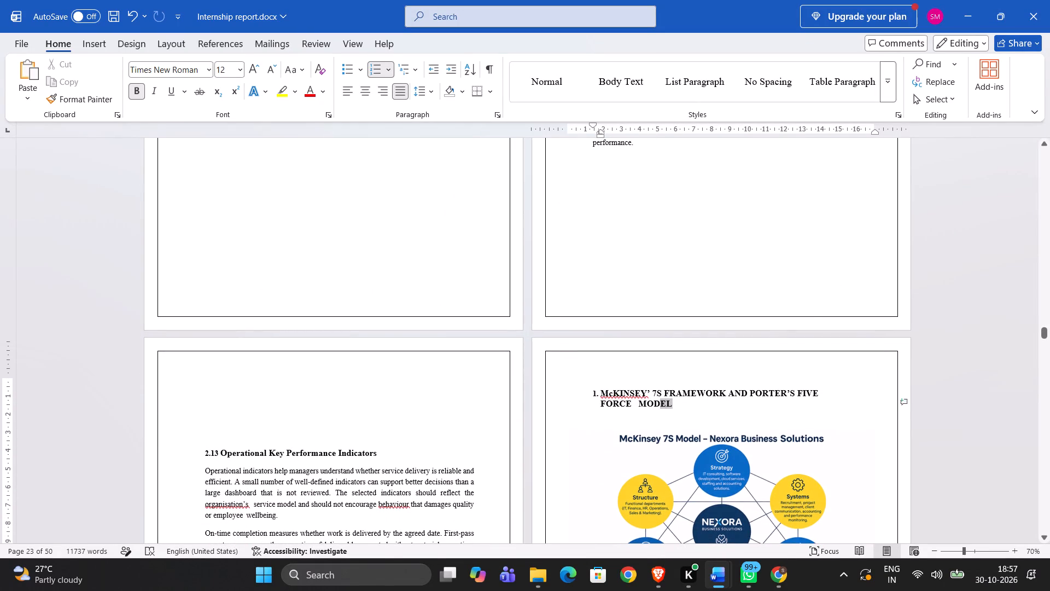
left_click_drag(637, 395, 590, 376)
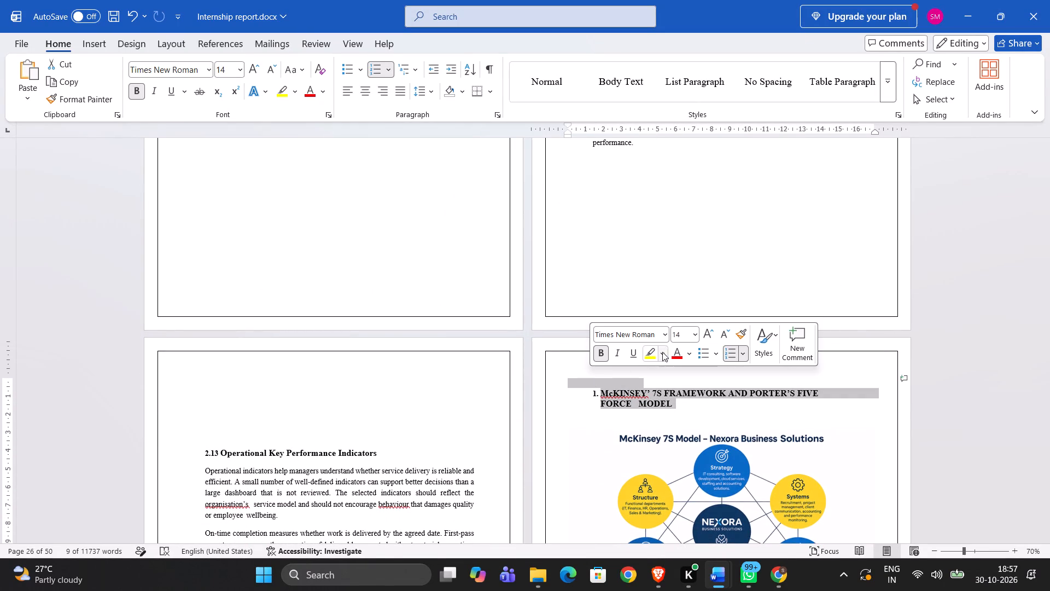
left_click(687, 425)
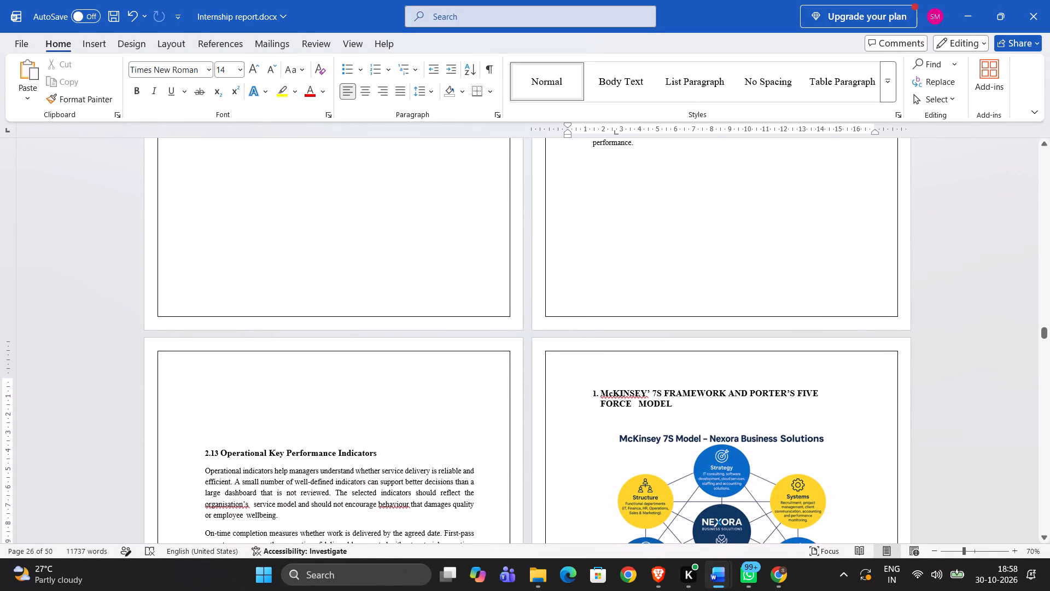
scroll(697, 396, "up", 5)
scroll(697, 396, "down", 1)
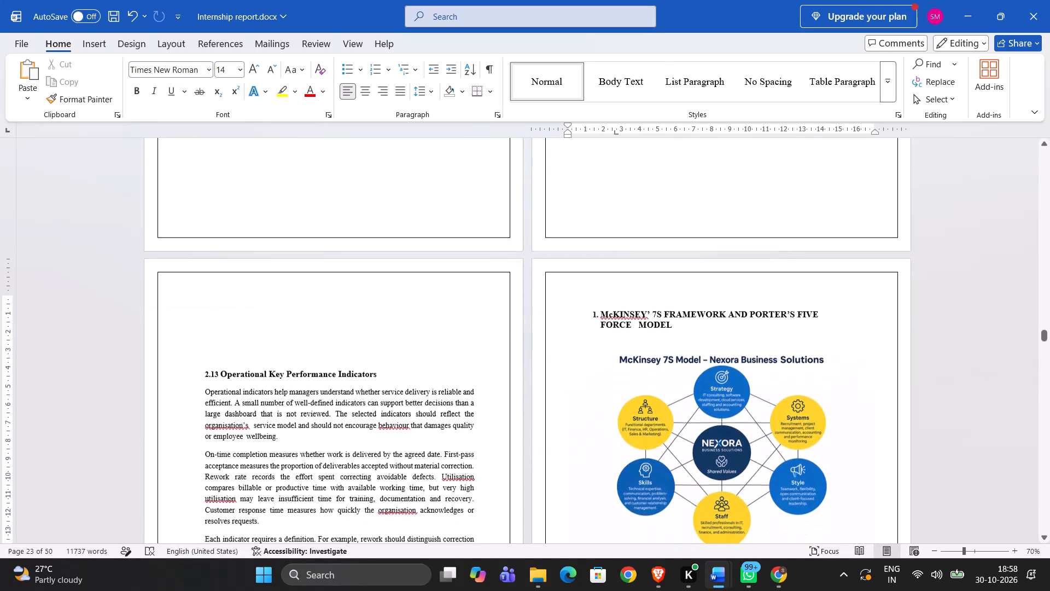
scroll(697, 396, "down", 1)
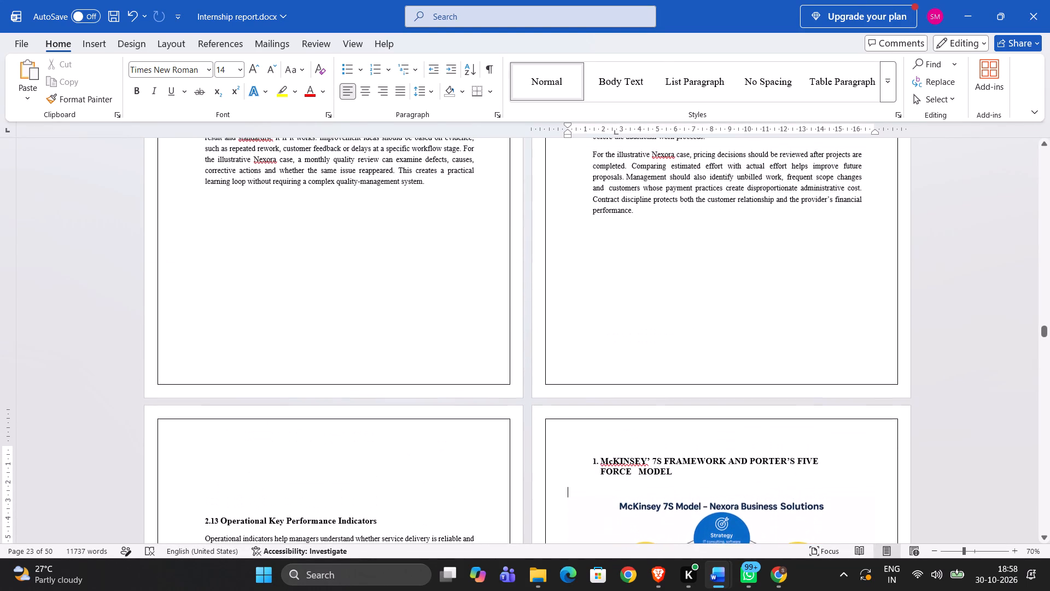
left_click(702, 438)
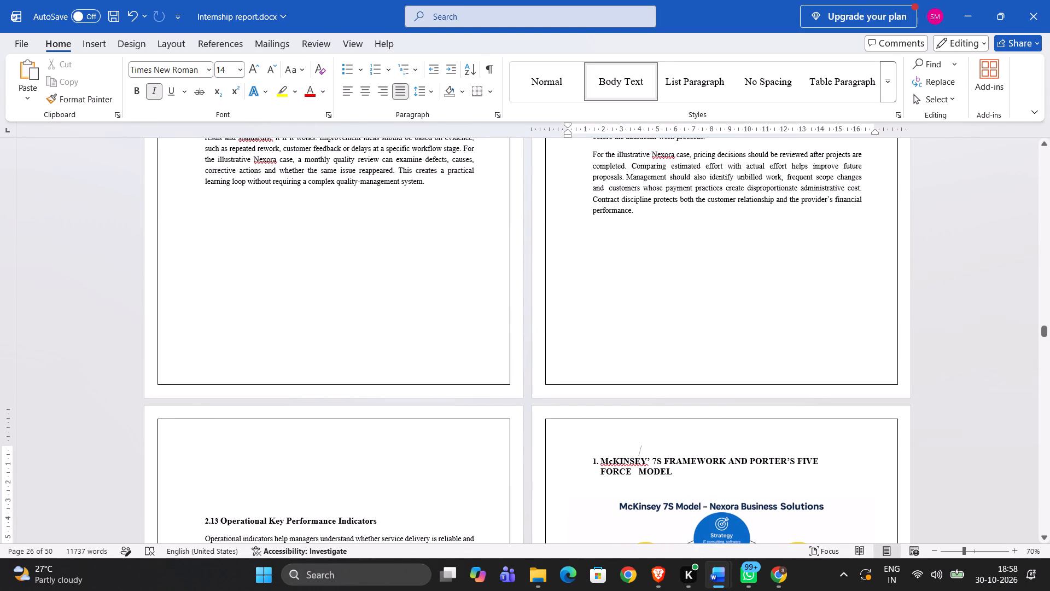
scroll(702, 438, "down", 5)
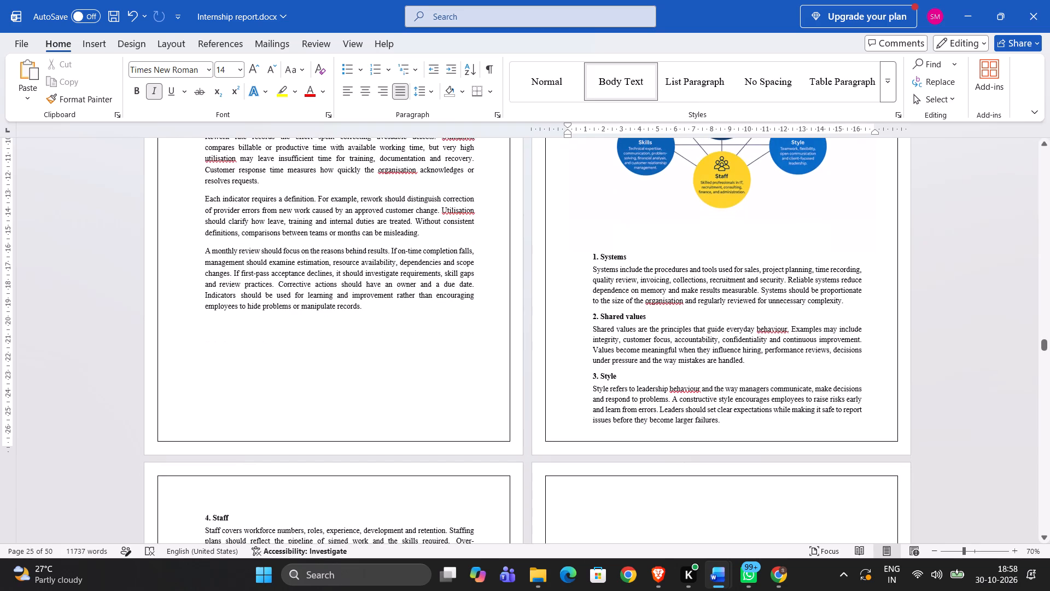
scroll(702, 438, "up", 6)
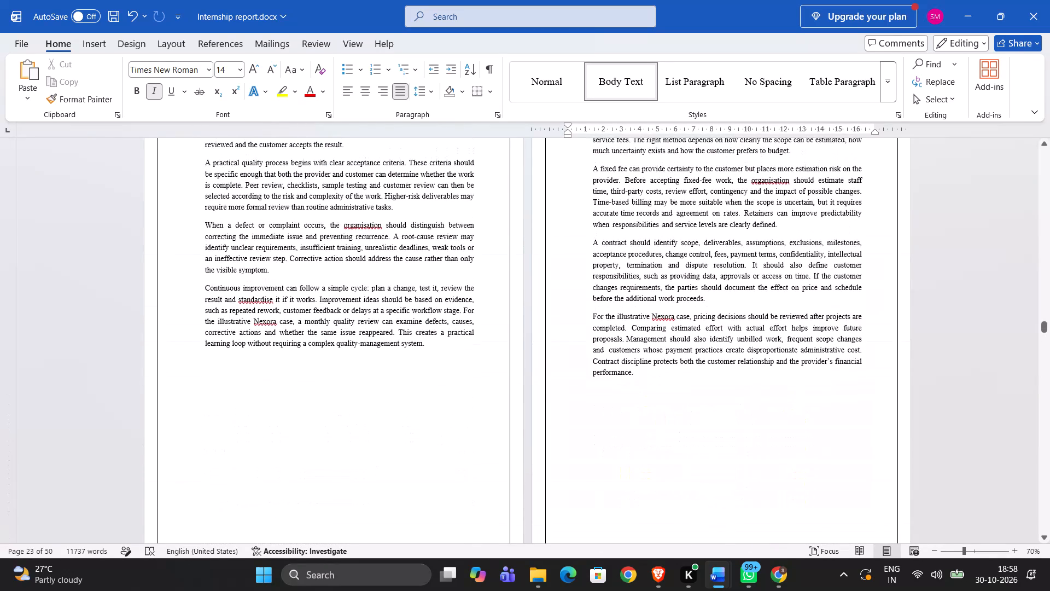
Switch to CHAPTER.docx and check how its Chapter 3 heading is worded and formatted, and return to Internship report.docx.
key("alt+Tab")
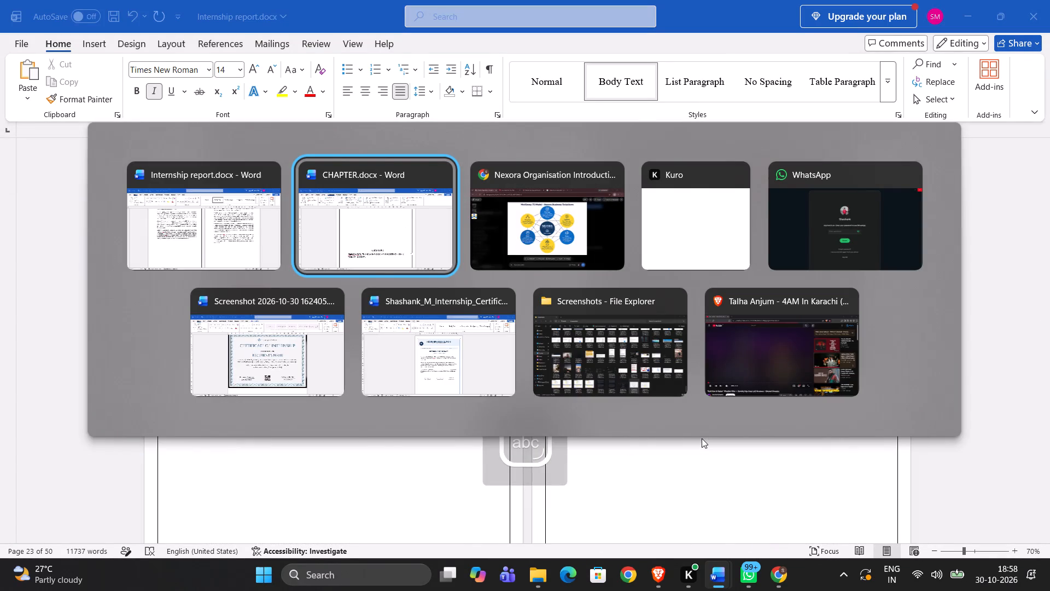
left_click(737, 403)
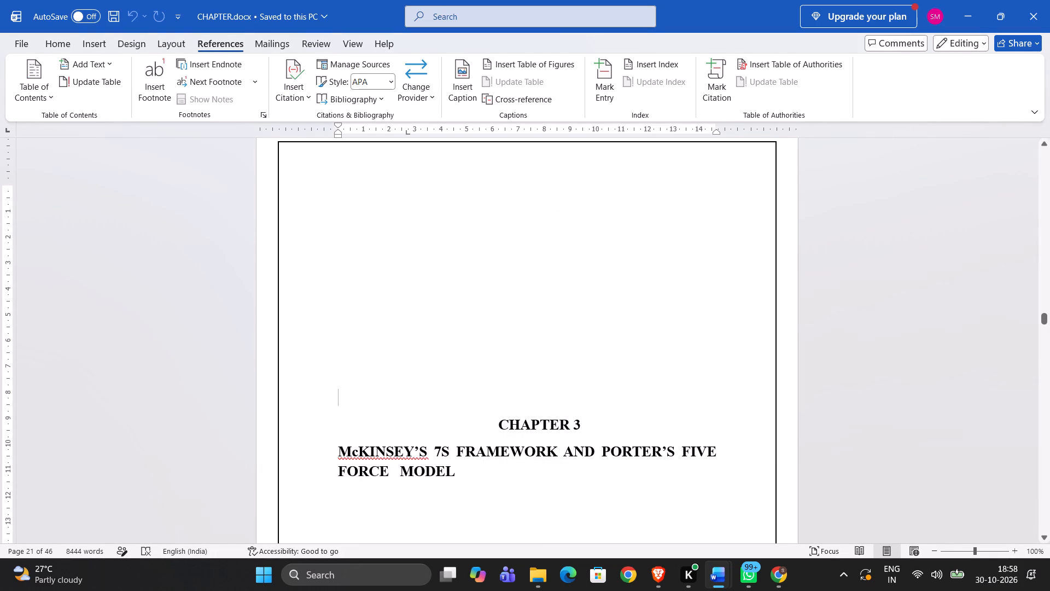
left_click_drag(569, 424, 482, 429)
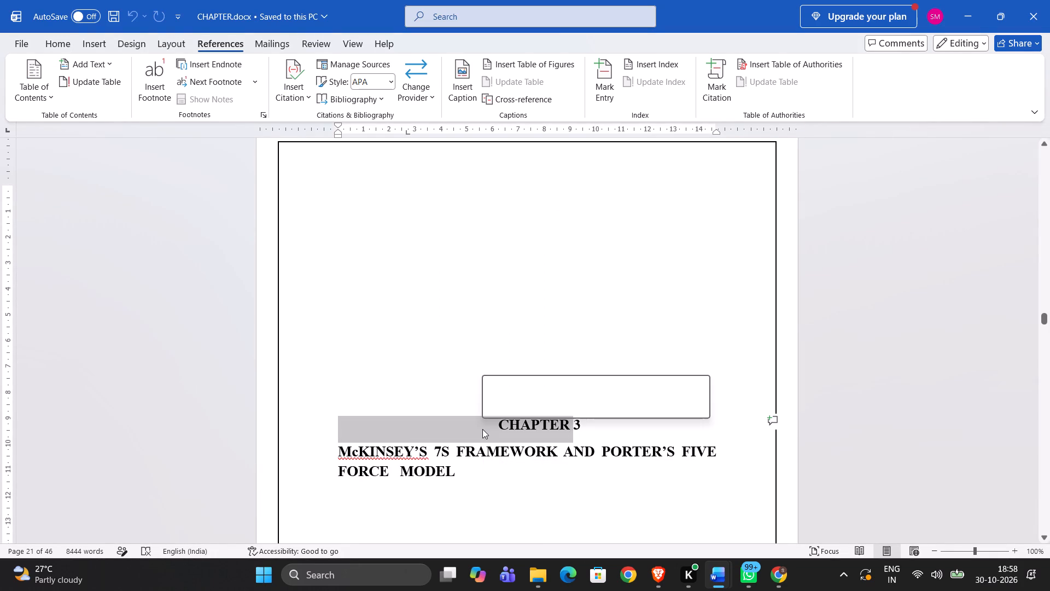
left_click(633, 430)
key("alt+Tab")
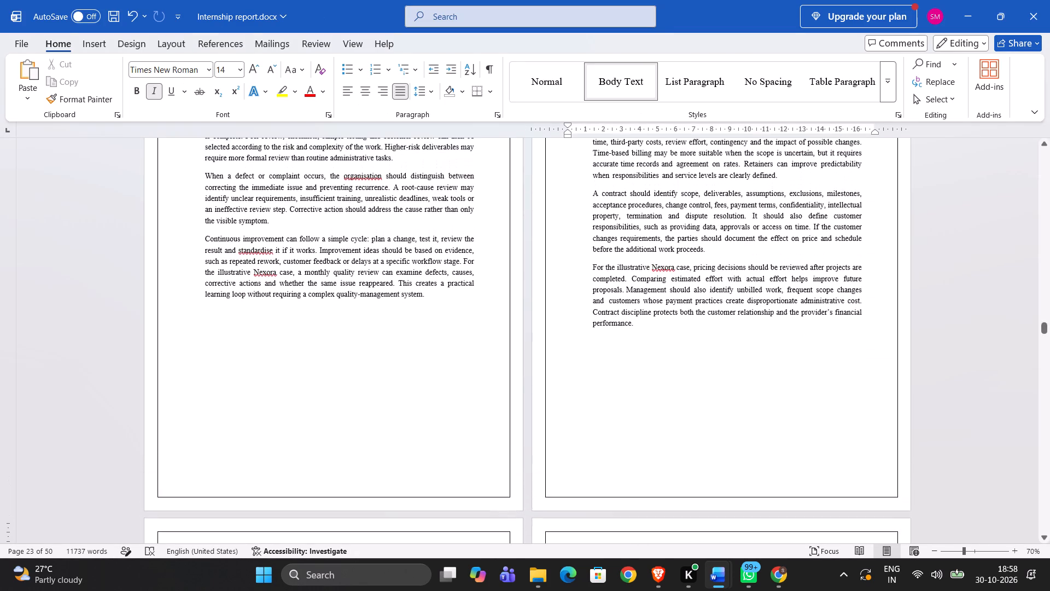
Enter the heading "CHAPTER - III" on the empty line directly above the McKinsey 7S and Porter's Five Force title.
left_click(633, 430)
scroll(633, 430, "down", 2)
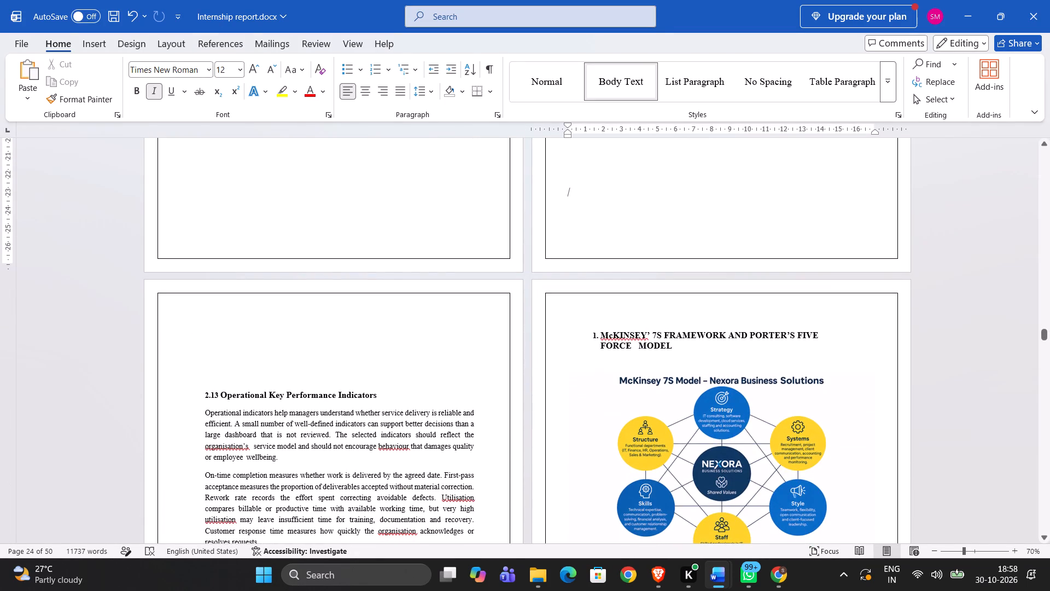
left_click(658, 316)
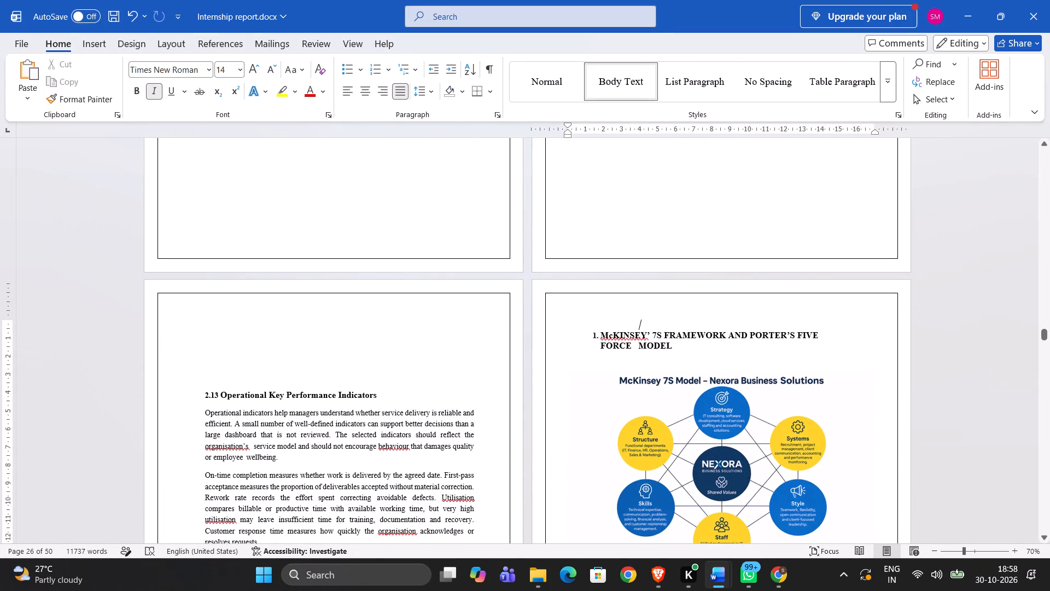
type("CHAP")
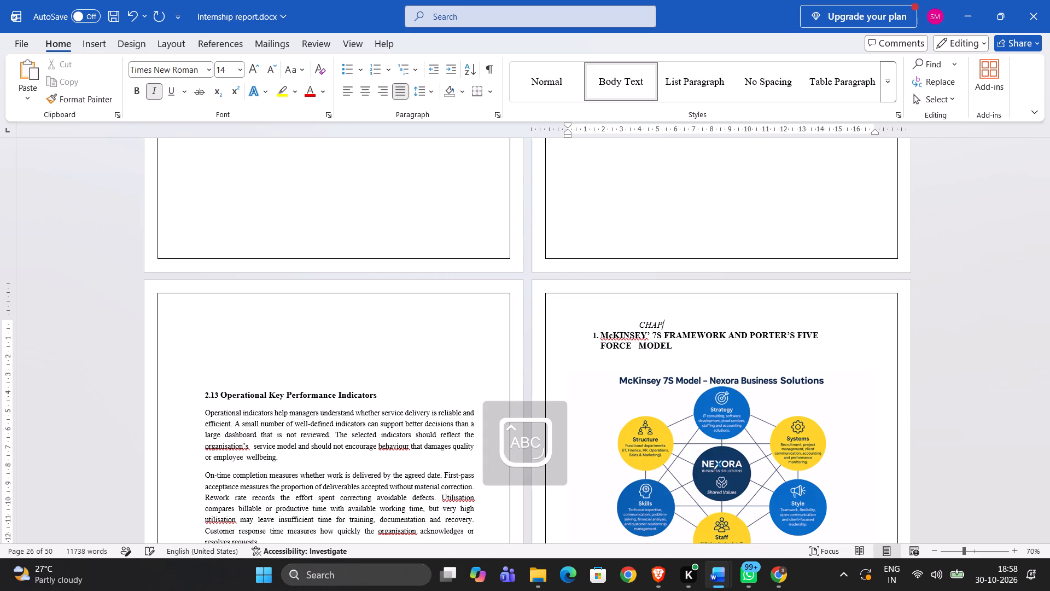
type("TER")
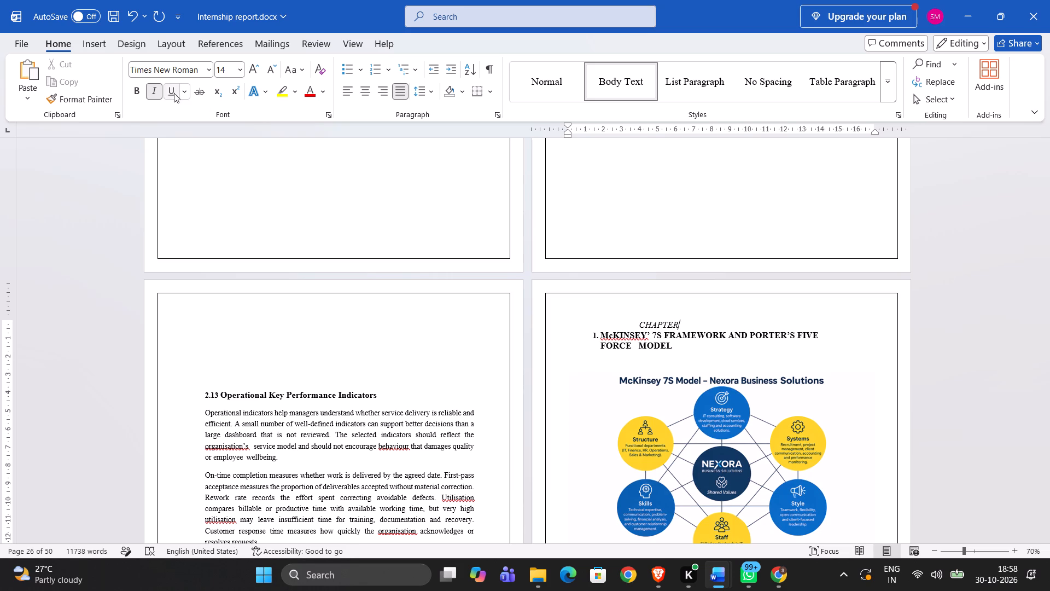
left_click(135, 91)
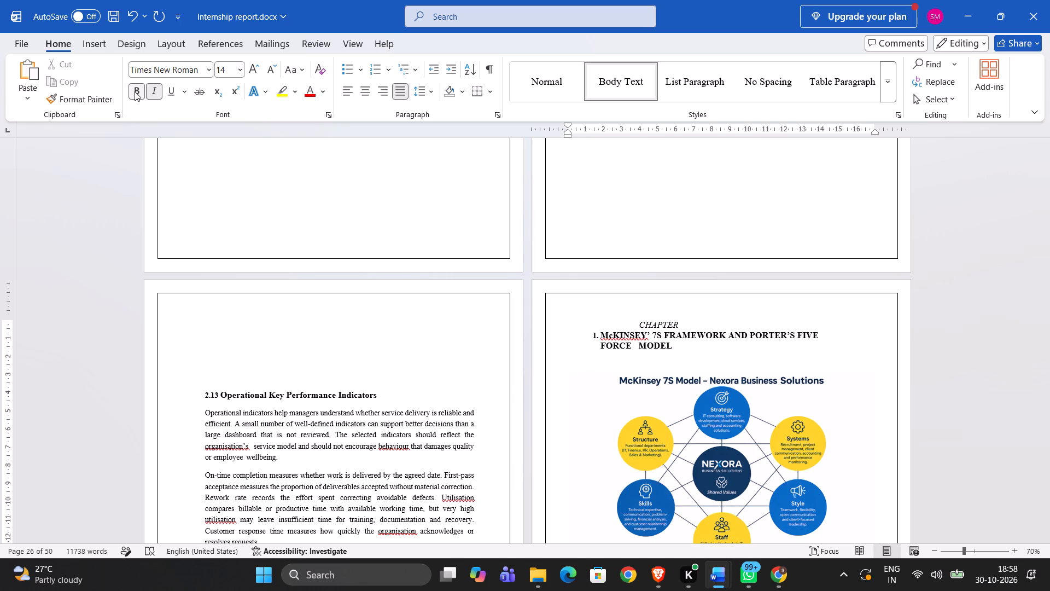
left_click(135, 91)
key("space")
type("-")
key("space")
type("III")
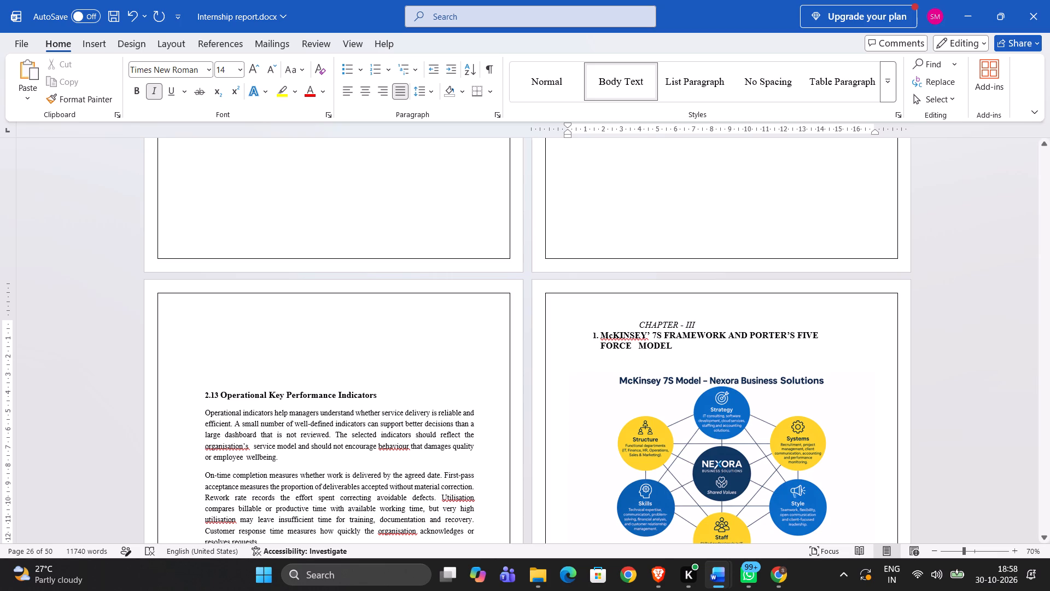
Format the "CHAPTER - III" heading as bold, 16 pt and non-italic.
left_click_drag(704, 322, 647, 320)
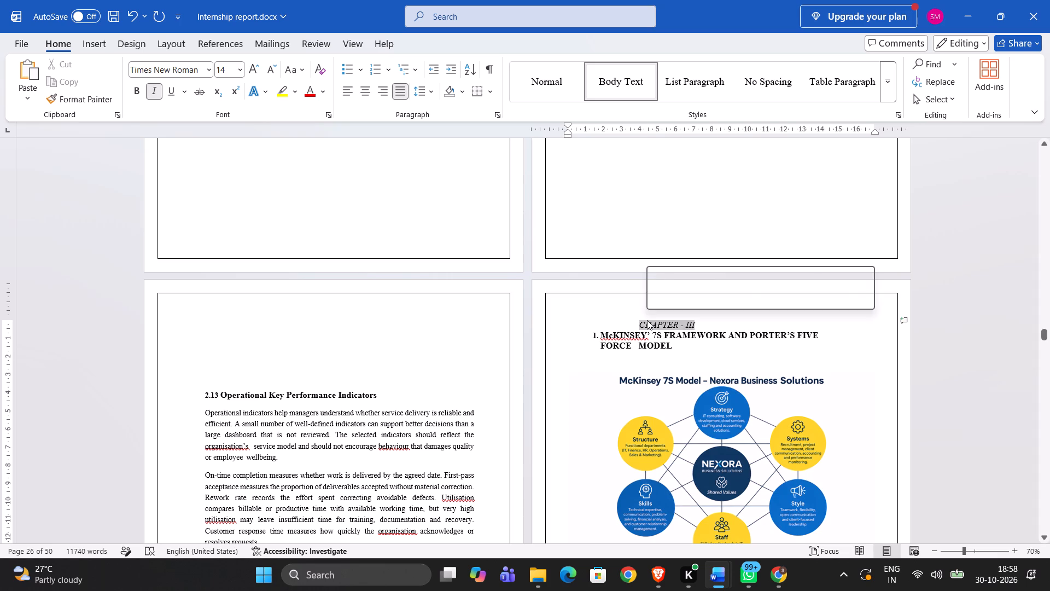
left_click(654, 299)
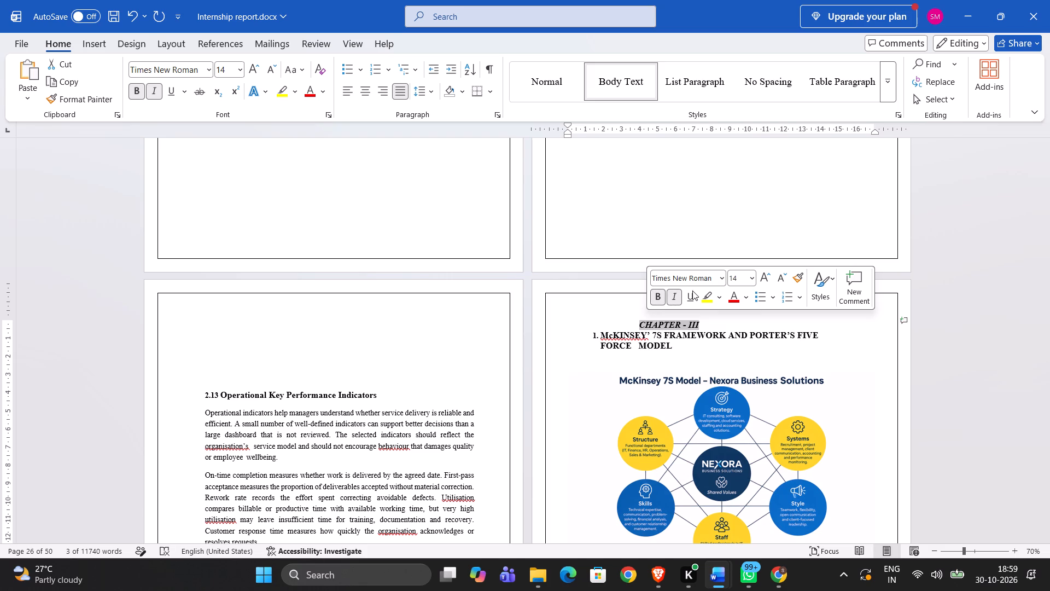
left_click(754, 278)
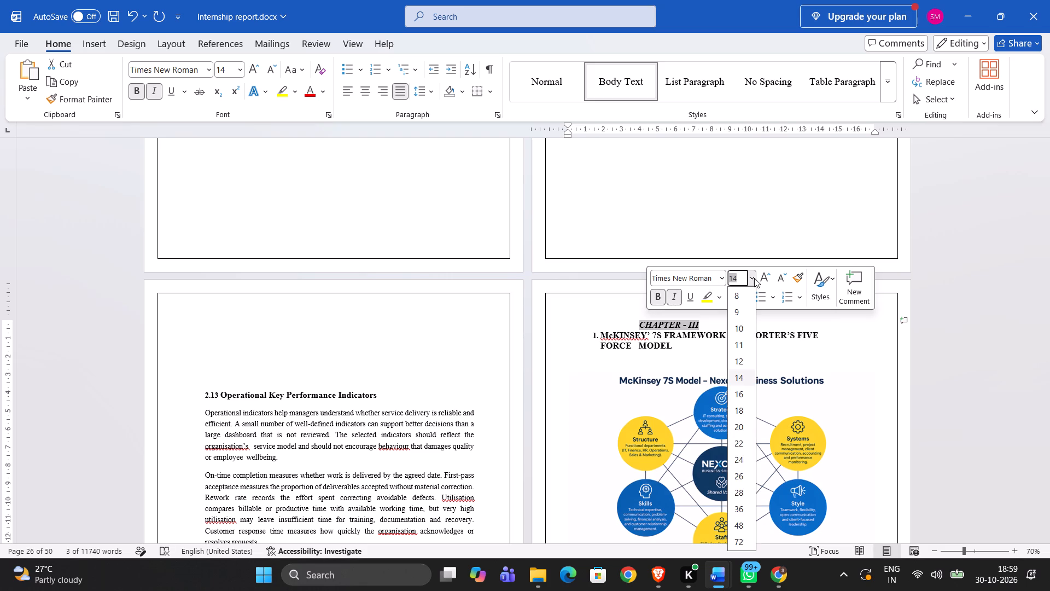
left_click(742, 389)
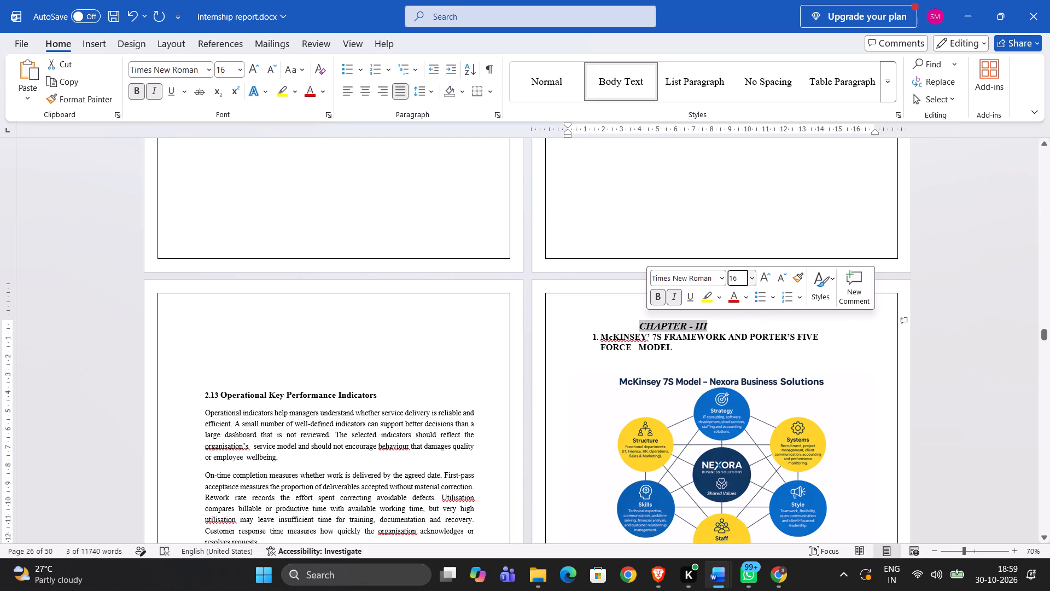
left_click(676, 294)
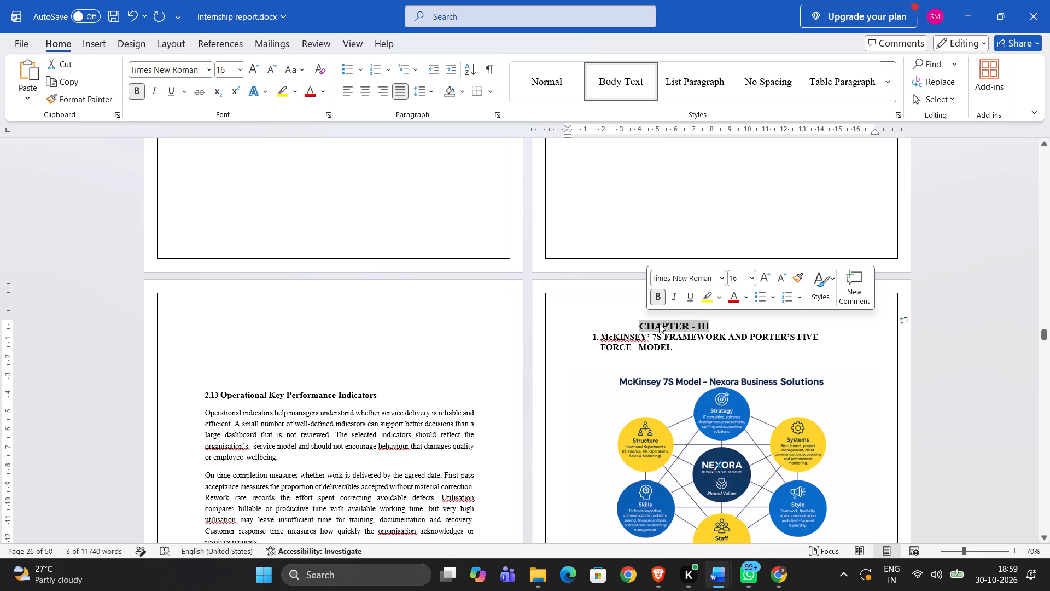
Shift the "CHAPTER - III" heading towards the page centre by inserting 12 spaces in front of it.
left_click(631, 323)
key("space")
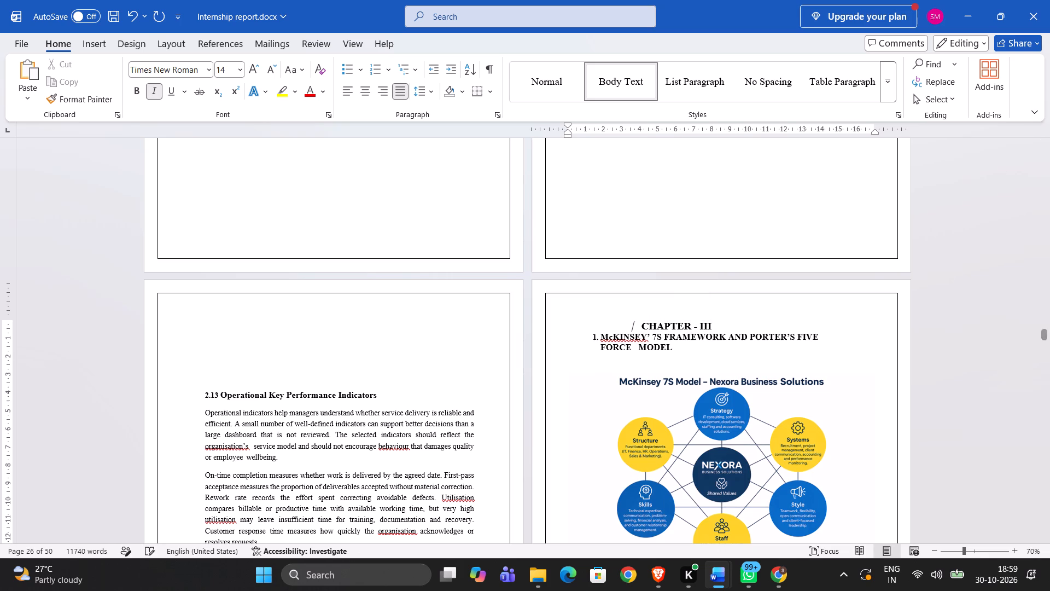
key("space")
key("space")
key("space")
key("space")
key("space")
key("space")
key("space")
key("space")
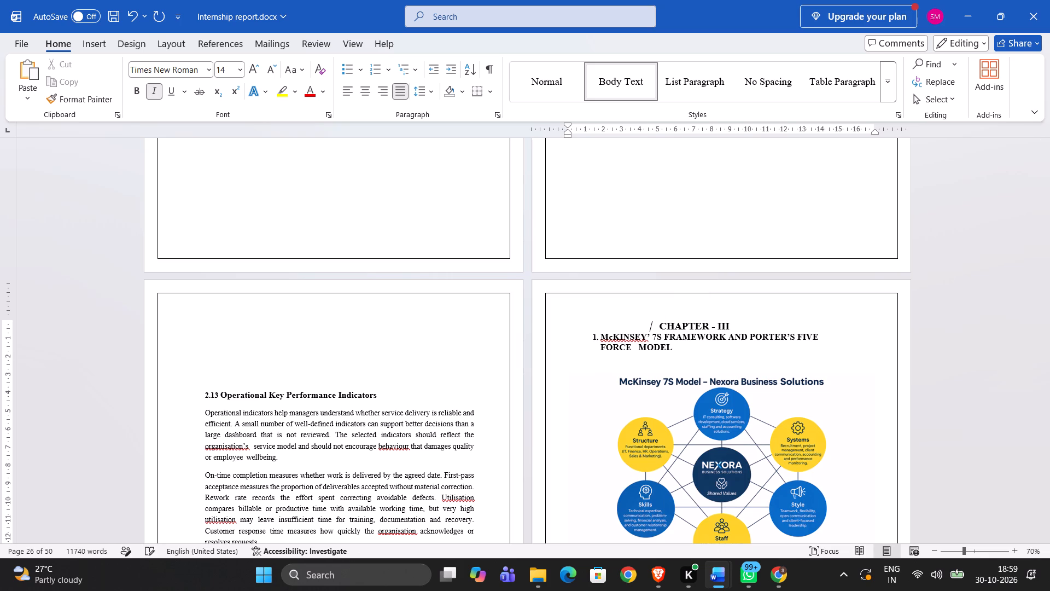
key("space")
key("space")
key("space")
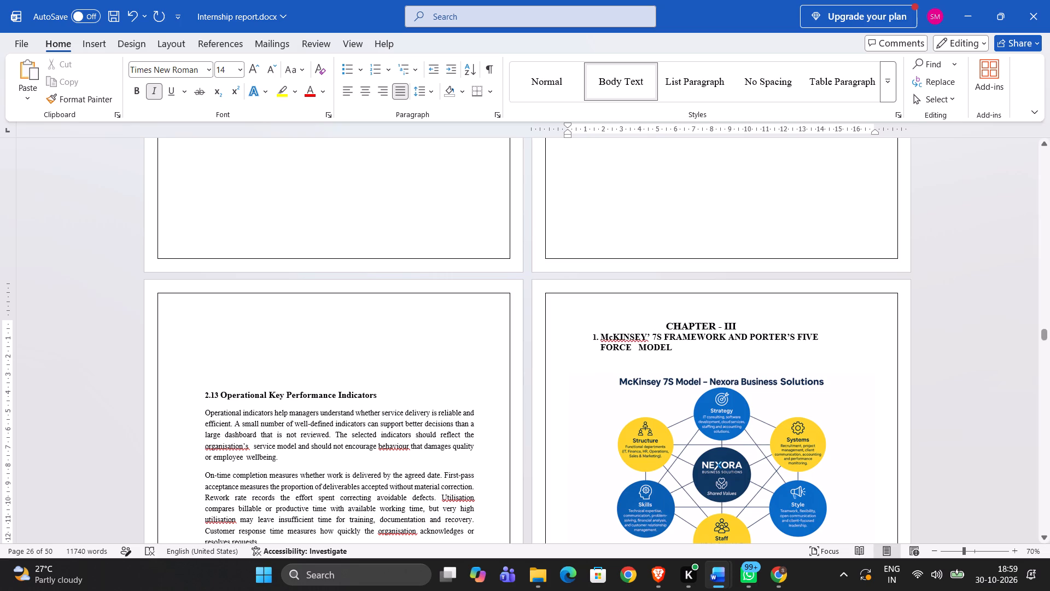
left_click(749, 327)
Add an empty line between the "CHAPTER – III" heading and the McKinsey 7S and Porter's Five Force title.
key("Return")
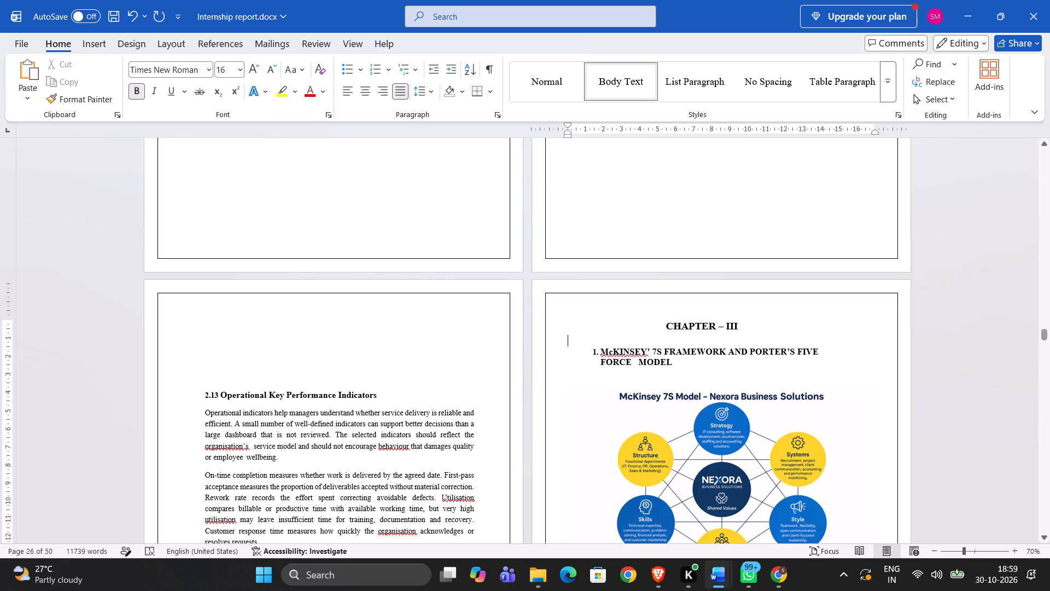
Replace the list number in front of the McKinsey 7S and Porter's Five Force title with 3.1.
left_click(599, 352)
key("BackSpace")
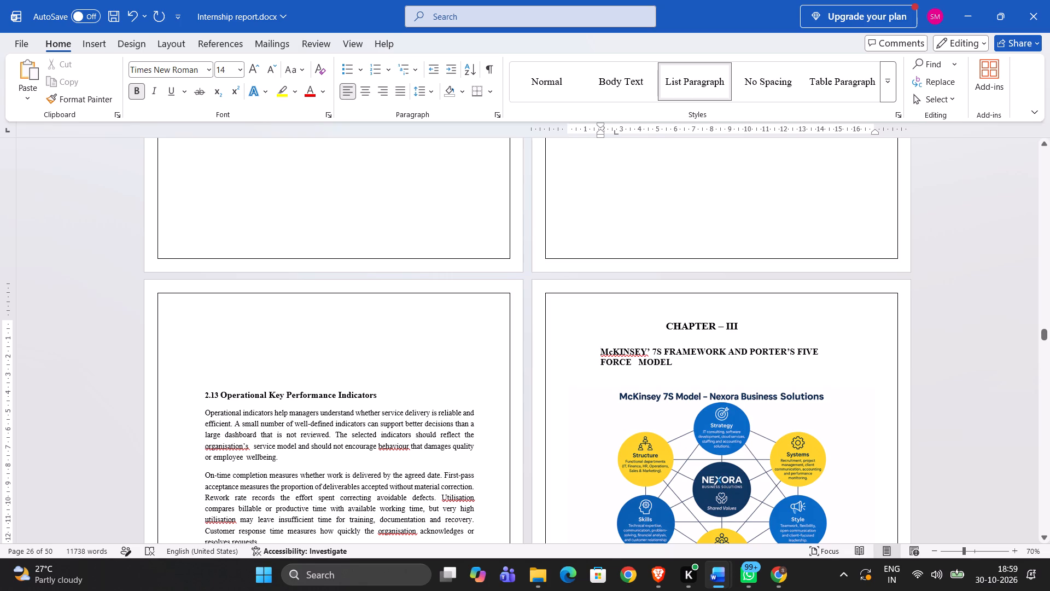
key("3")
key("period")
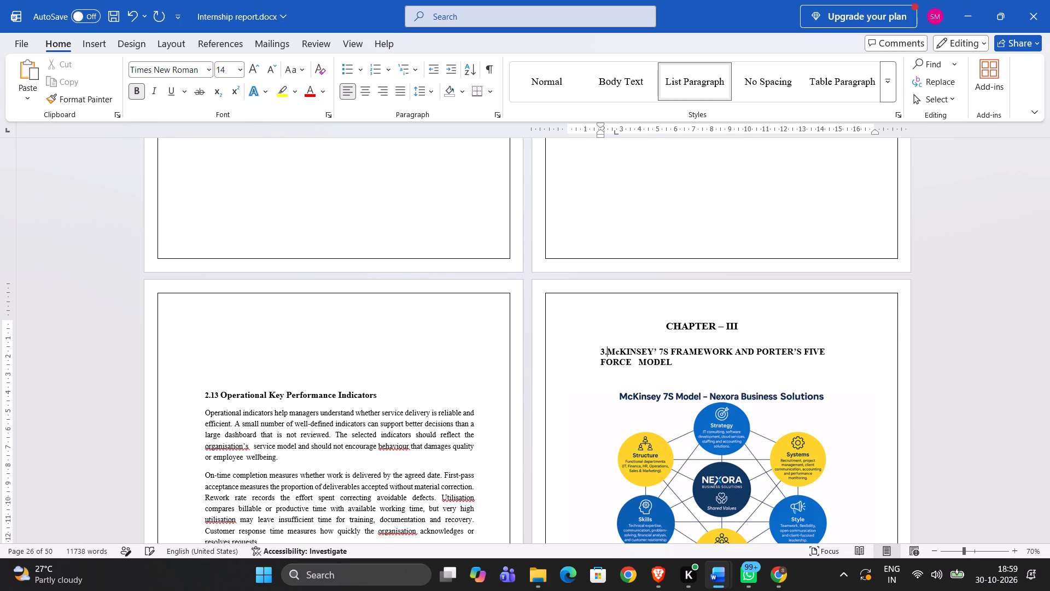
key("1")
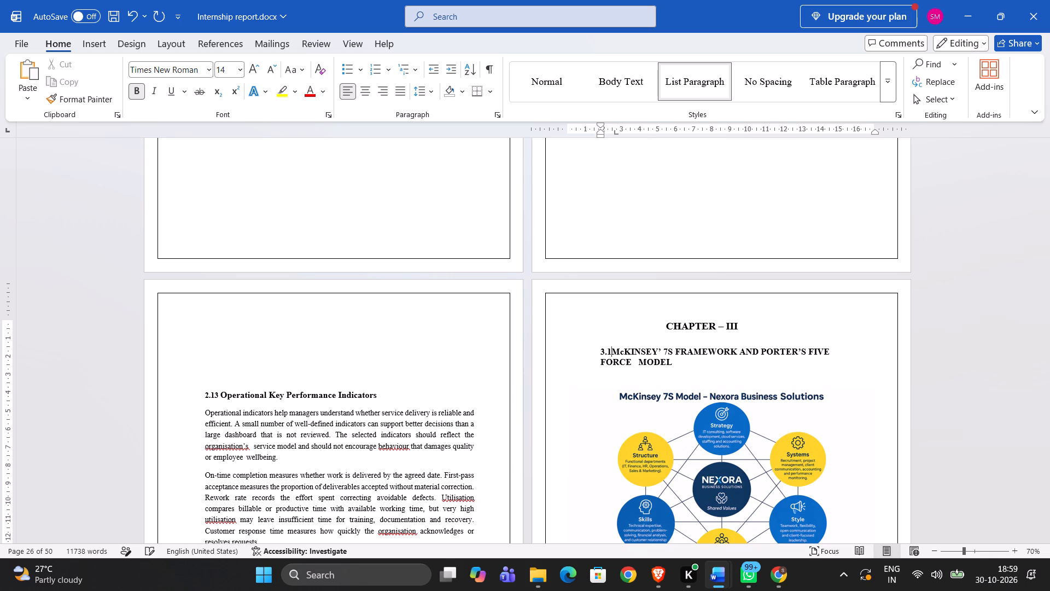
key("space")
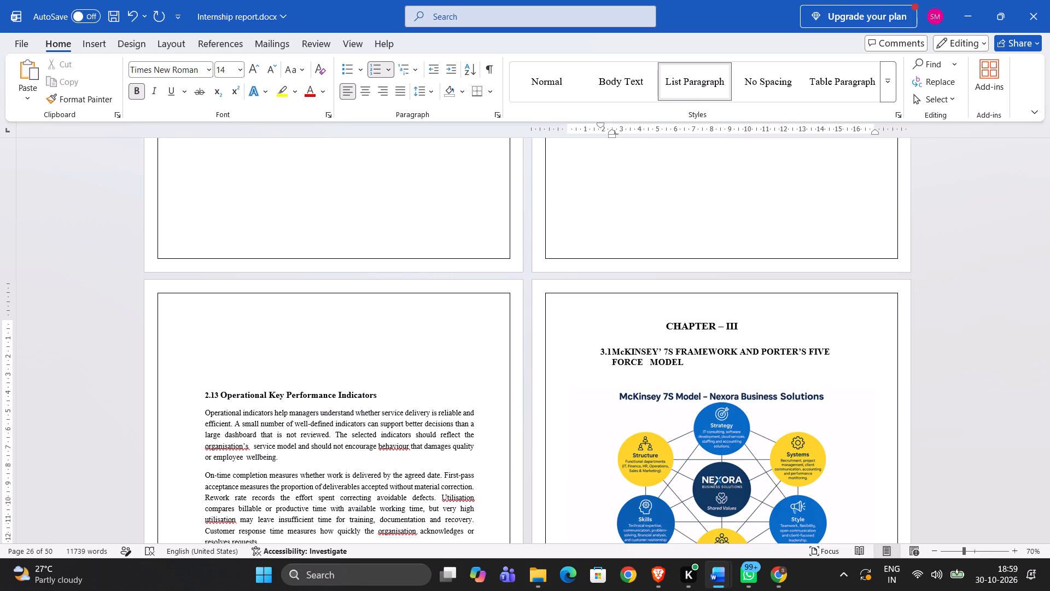
Delete one empty line between the McKinsey 7S diagram and the "1. Systems" subheading.
scroll(599, 352, "down", 3)
scroll(599, 352, "up", 1)
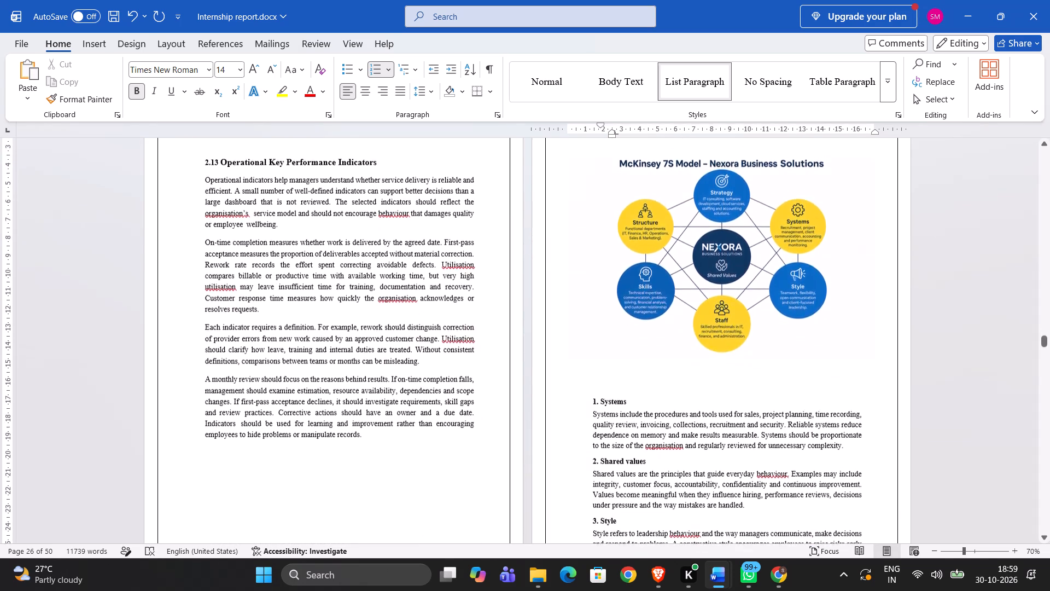
scroll(599, 352, "up", 1)
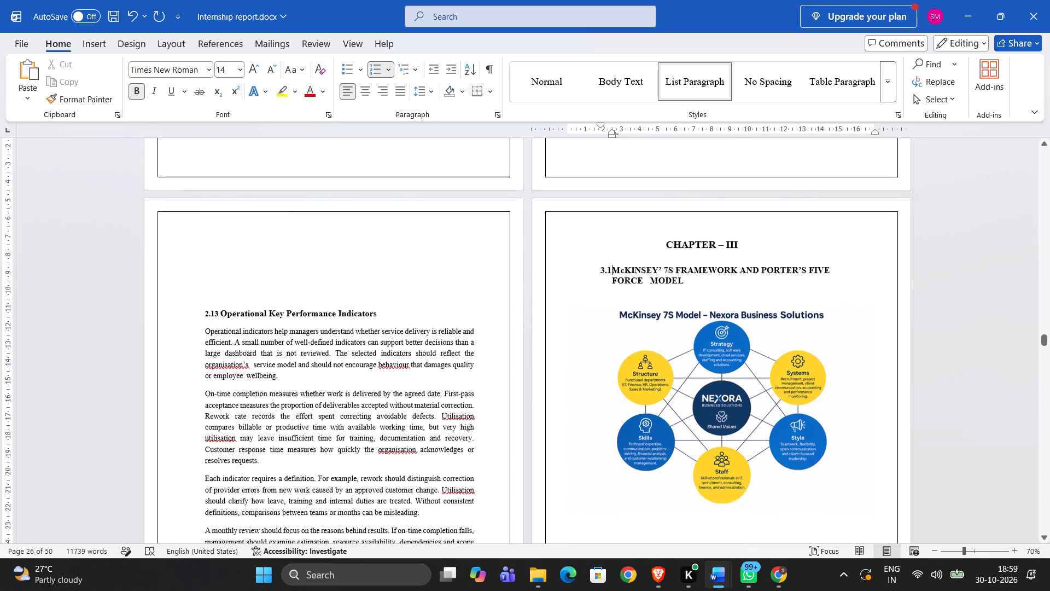
scroll(599, 352, "down", 1)
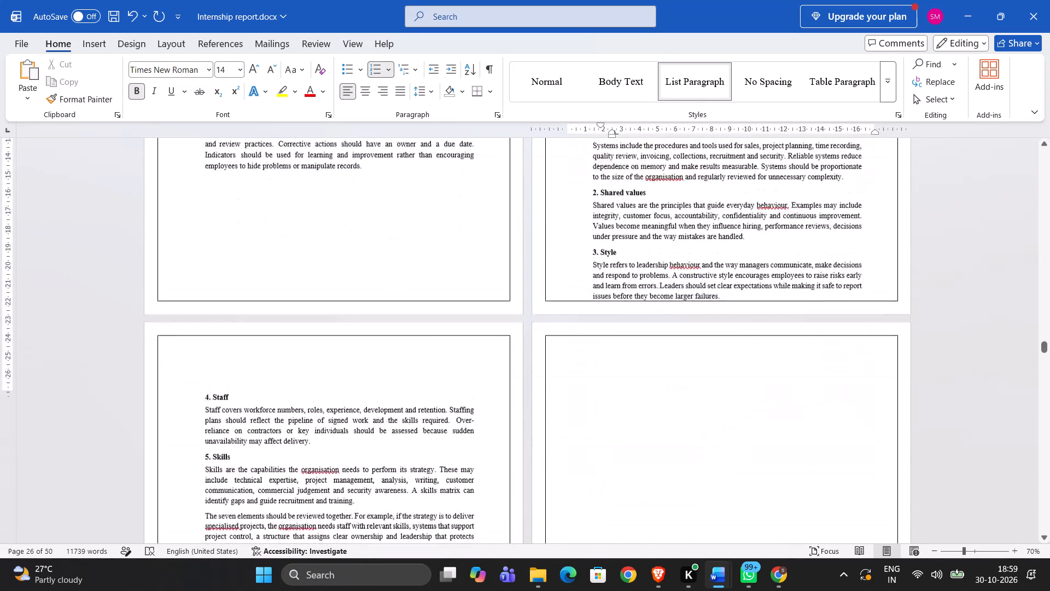
scroll(599, 352, "down", 1)
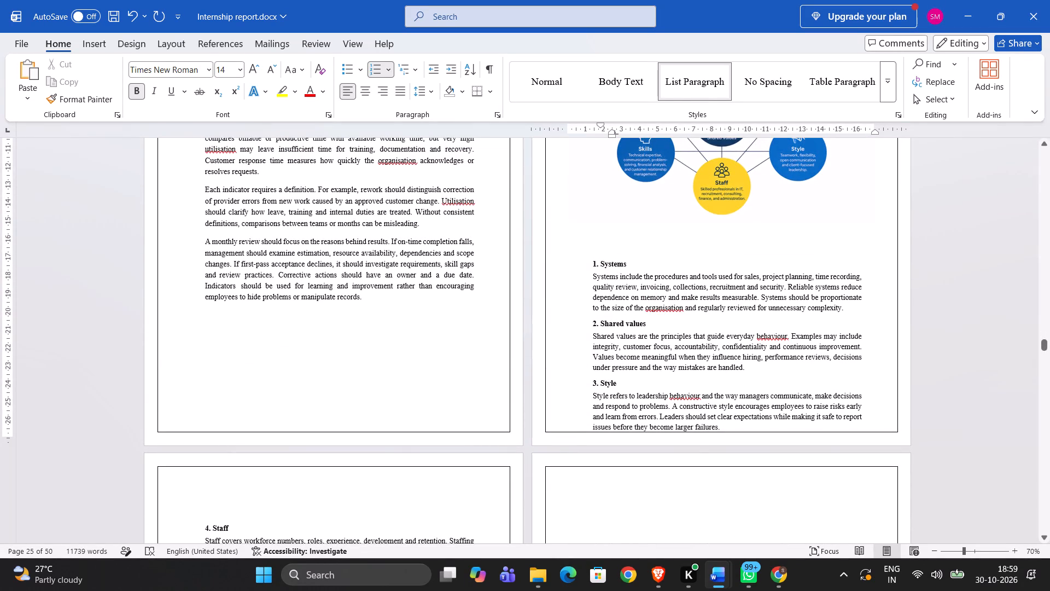
left_click(596, 241)
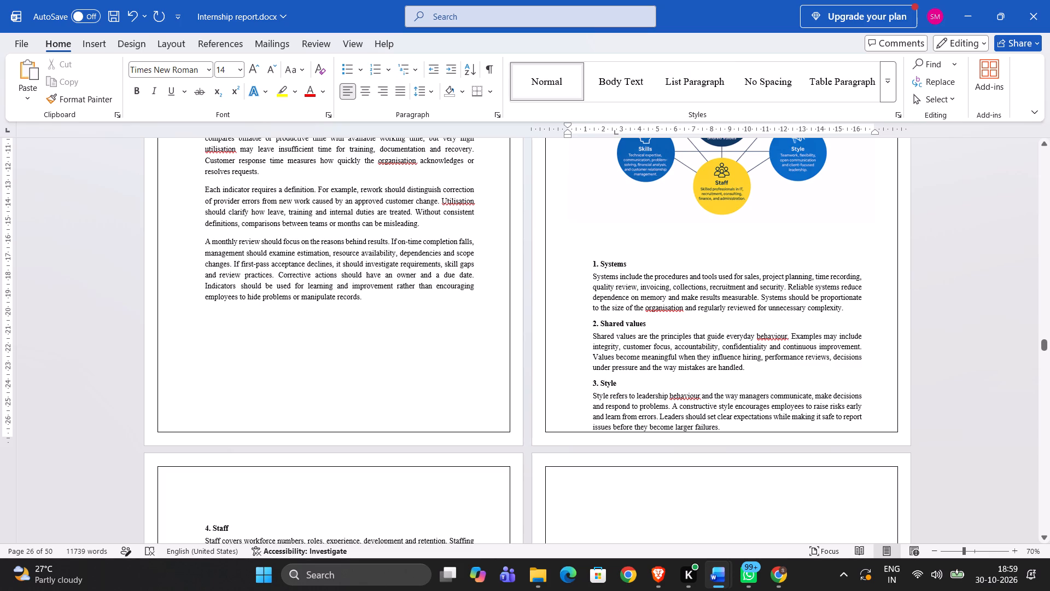
key("BackSpace")
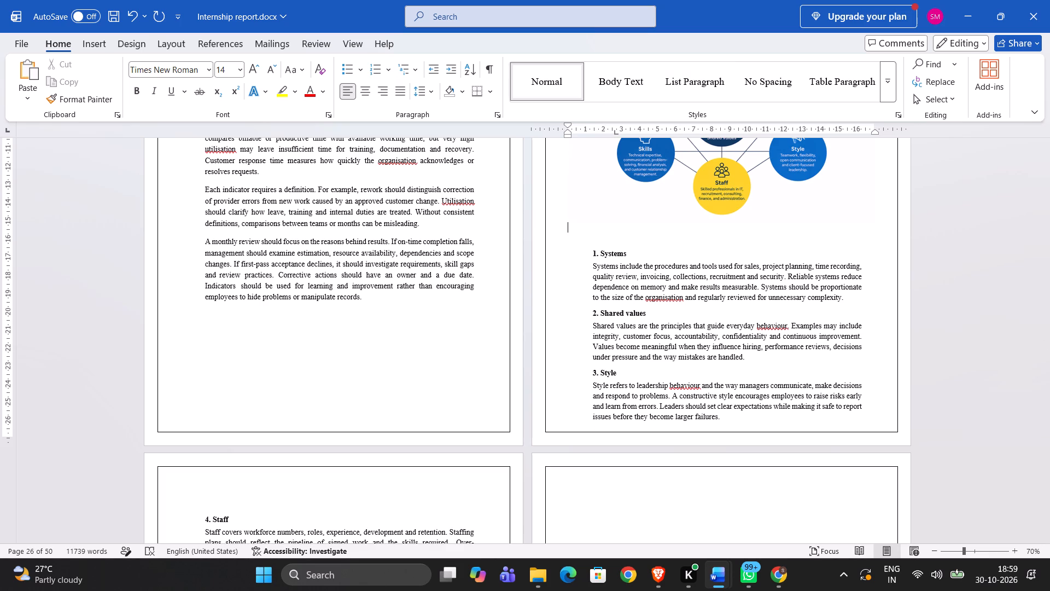
Review the layout and numbering of the McKinsey 7S and Porter's Five Forces content on the following Chapter III pages.
scroll(596, 241, "down", 1)
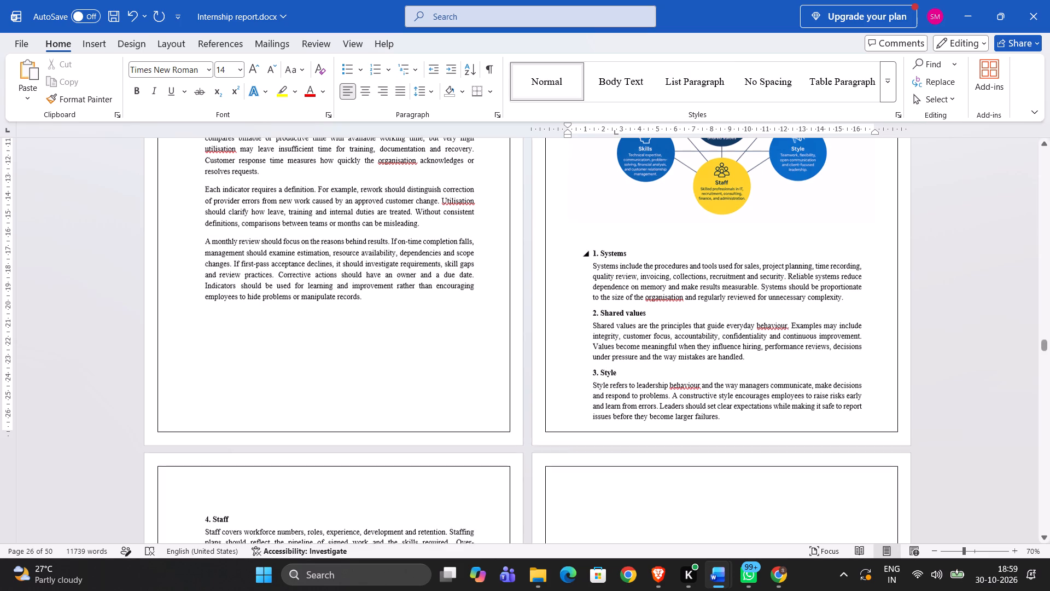
scroll(596, 241, "down", 2)
scroll(596, 241, "up", 1)
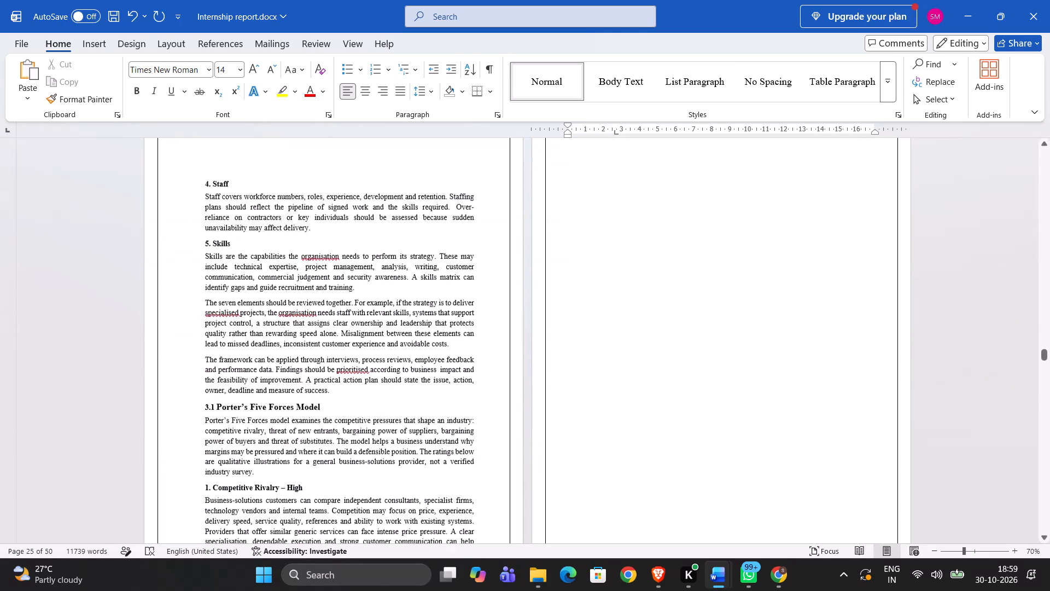
scroll(596, 241, "up", 4)
scroll(596, 241, "down", 1)
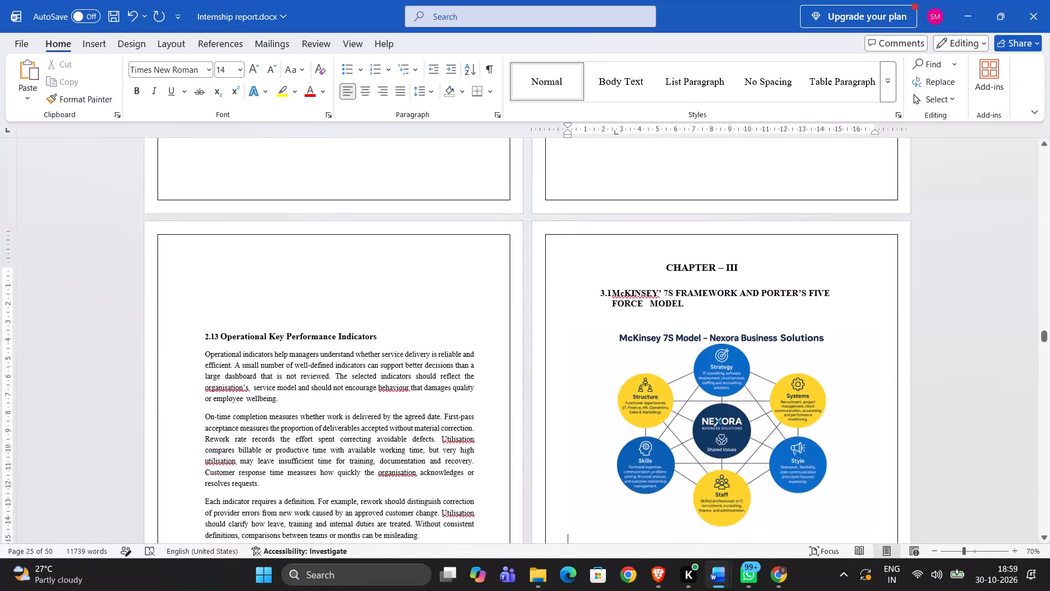
scroll(596, 241, "down", 4)
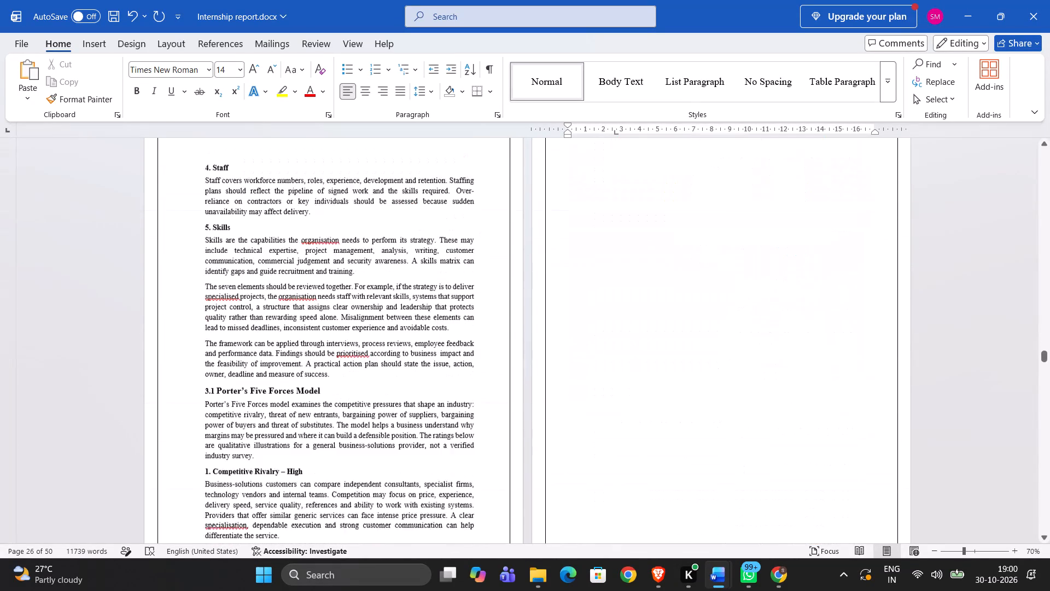
scroll(596, 241, "down", 7)
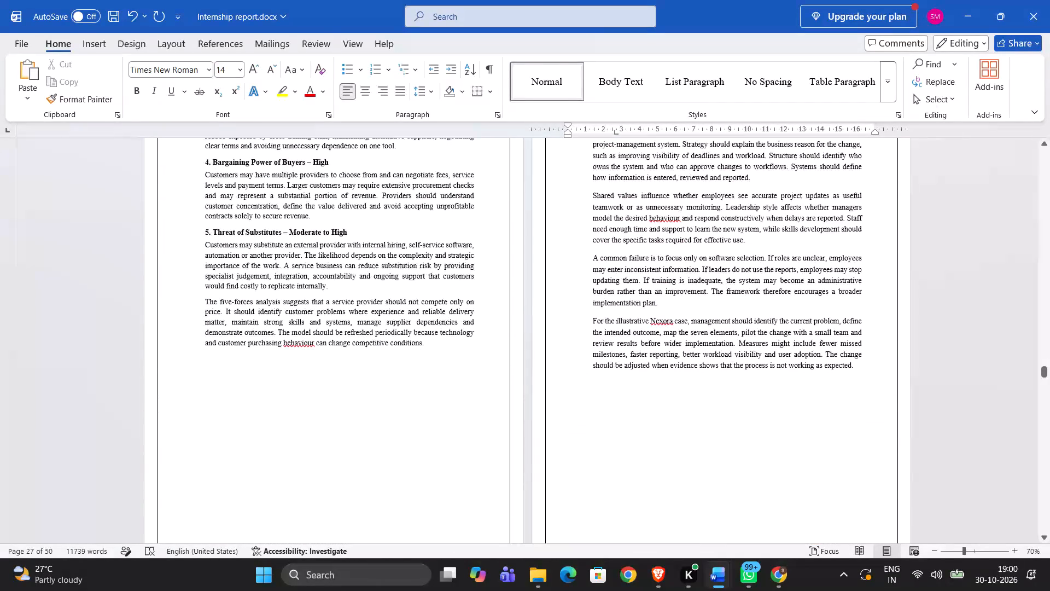
Switch to CHAPTER.docx and examine its closing pages, including the bibliography and the Net Profit Ratio section.
left_click(717, 583)
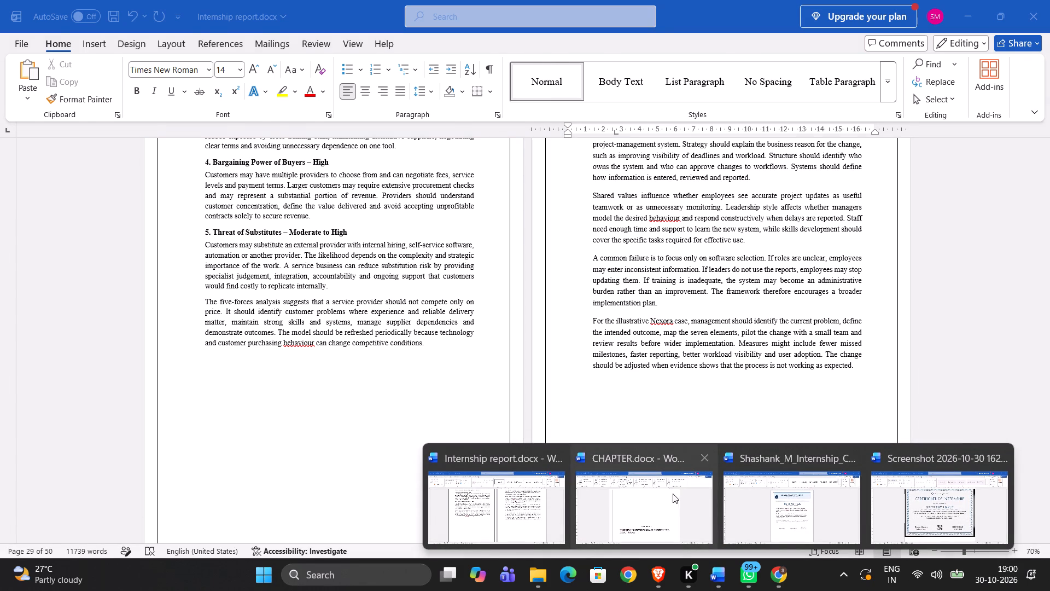
left_click(632, 495)
scroll(632, 495, "down", 2)
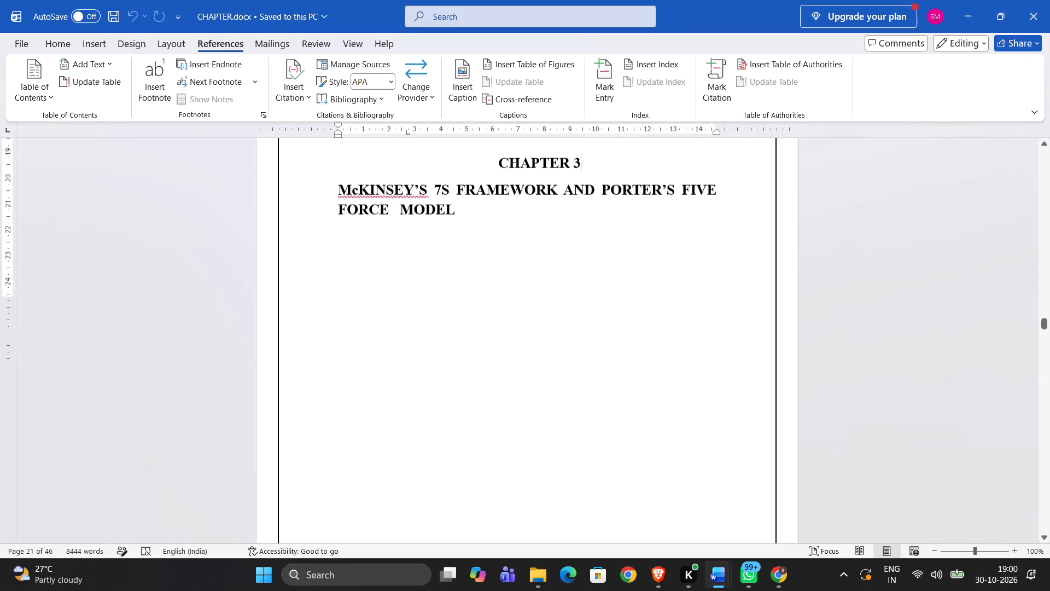
scroll(632, 495, "down", 9)
scroll(632, 495, "down", 12)
scroll(632, 495, "up", 3)
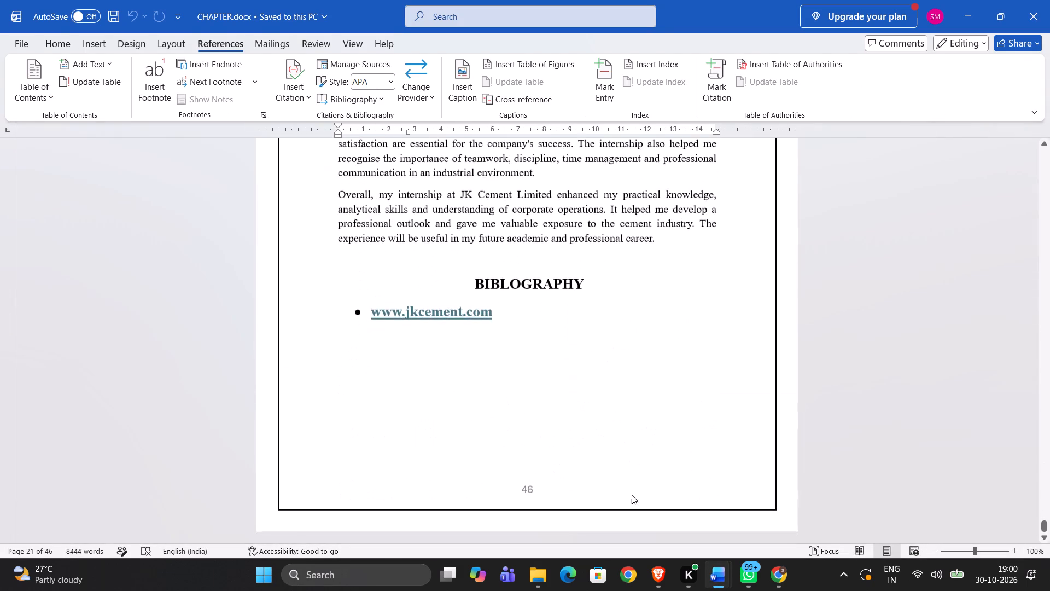
scroll(632, 495, "up", 8)
scroll(632, 495, "down", 4)
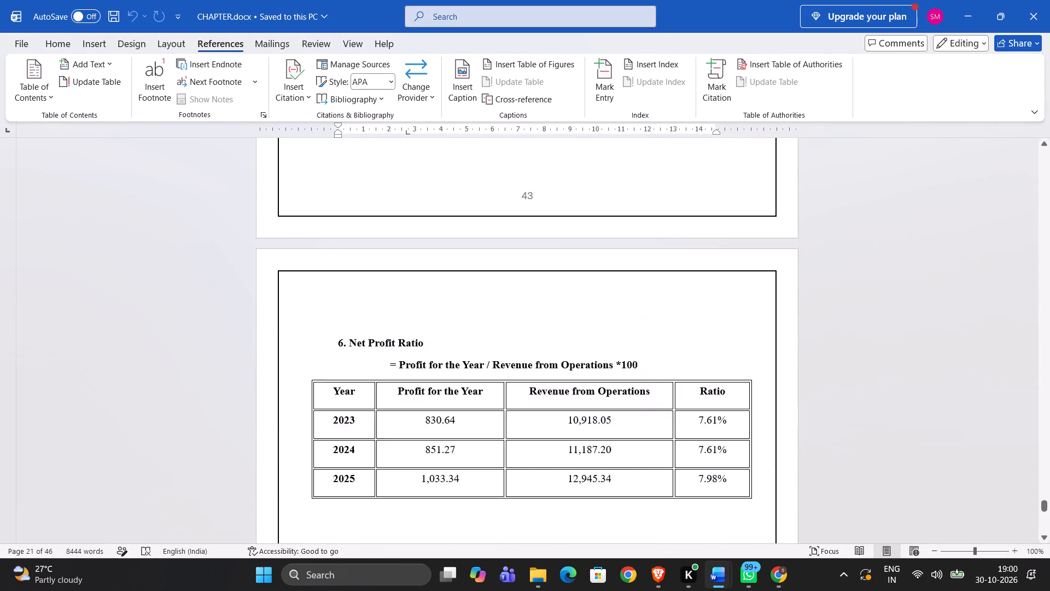
scroll(632, 495, "up", 2)
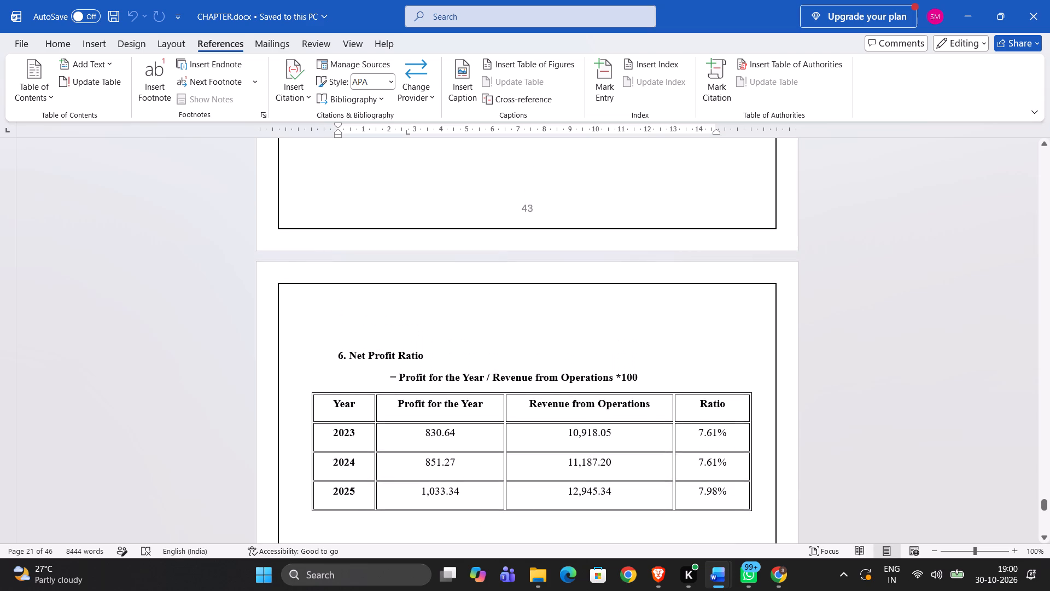
scroll(632, 495, "down", 3)
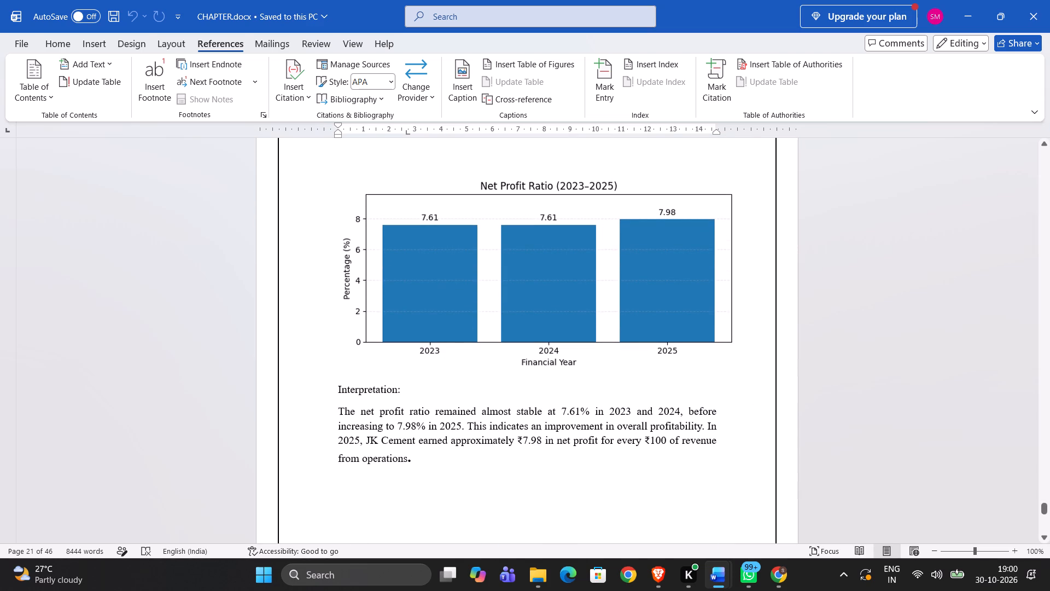
Examine the ratio analysis pages of CHAPTER.docx, from Net Profit Ratio back to the current ratio, for their tables, charts and interpretations.
scroll(632, 495, "up", 2)
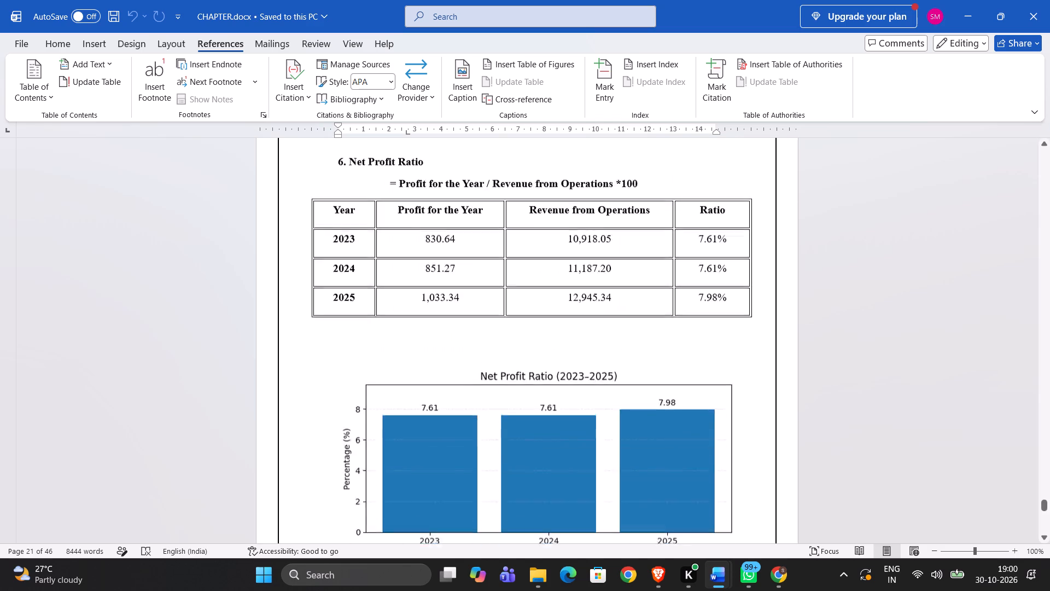
scroll(632, 495, "up", 7)
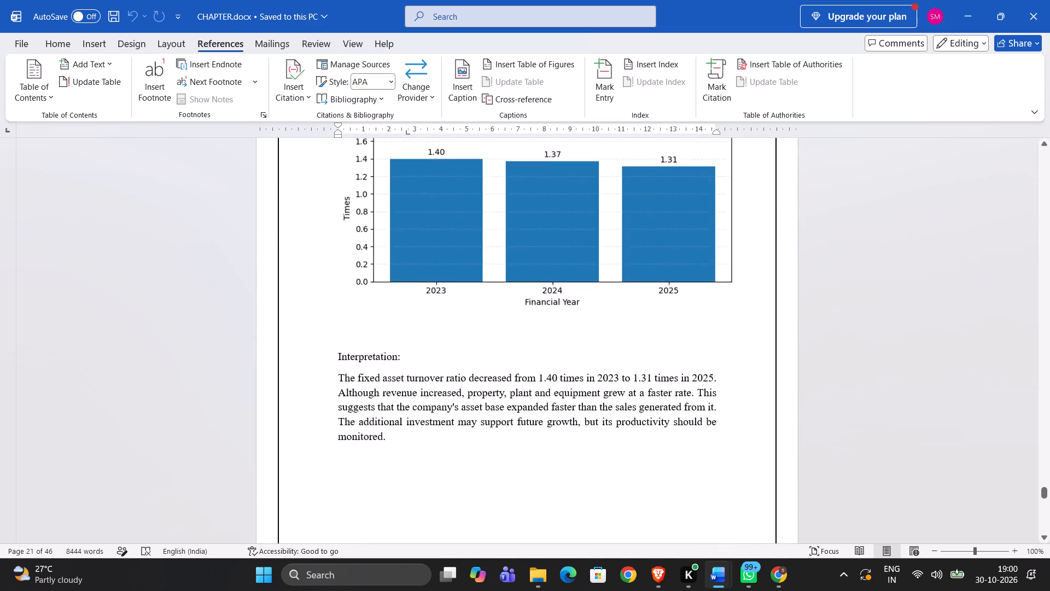
scroll(632, 495, "up", 4)
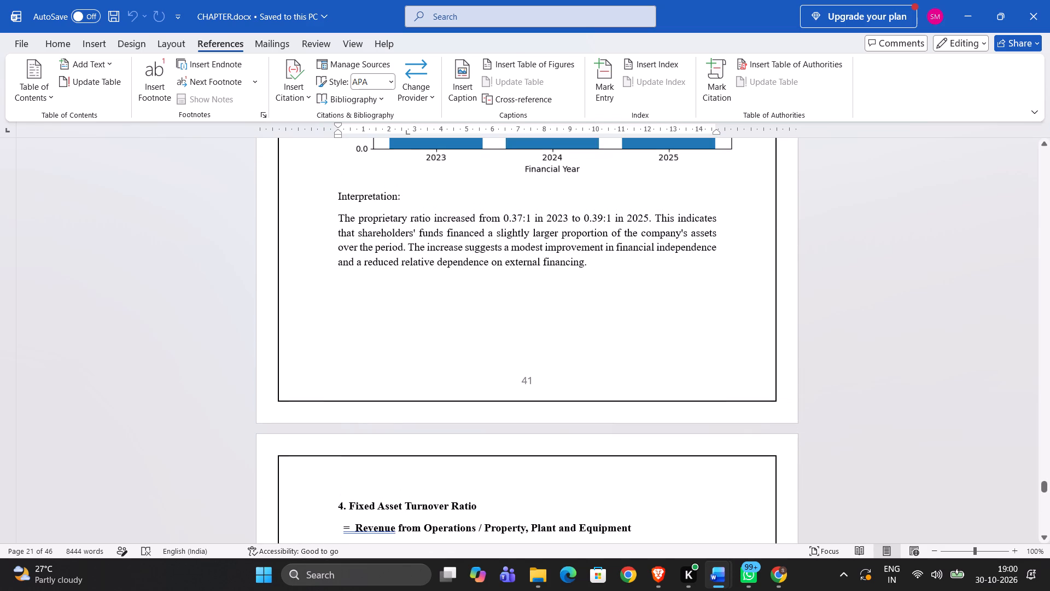
scroll(632, 495, "up", 13)
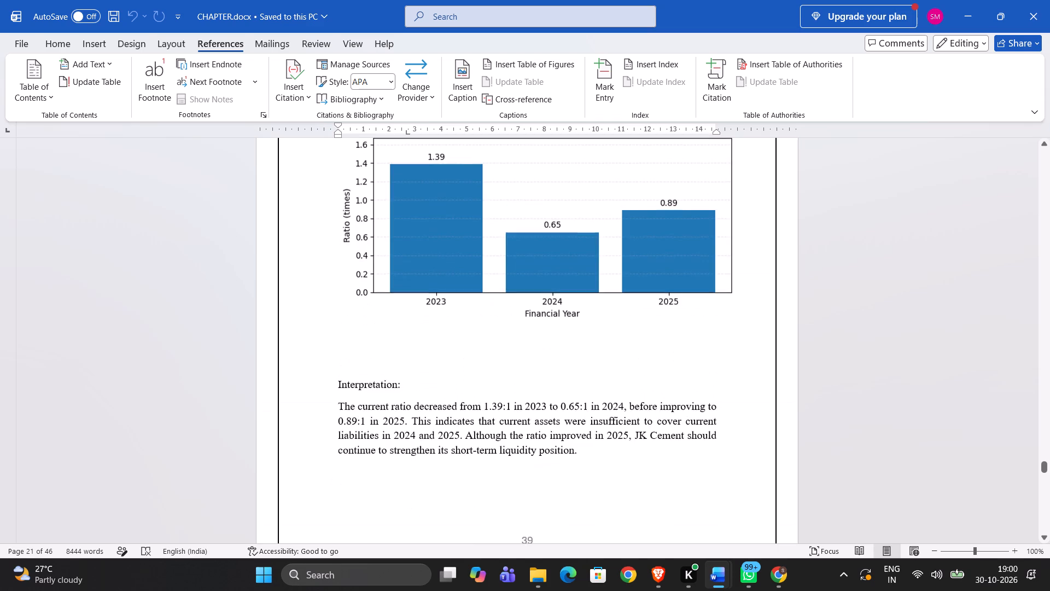
Examine the layout and numbering of the 5.2 income statement and 5.1 balance sheet sections and the chapter transition pages preceding them.
scroll(632, 495, "up", 3)
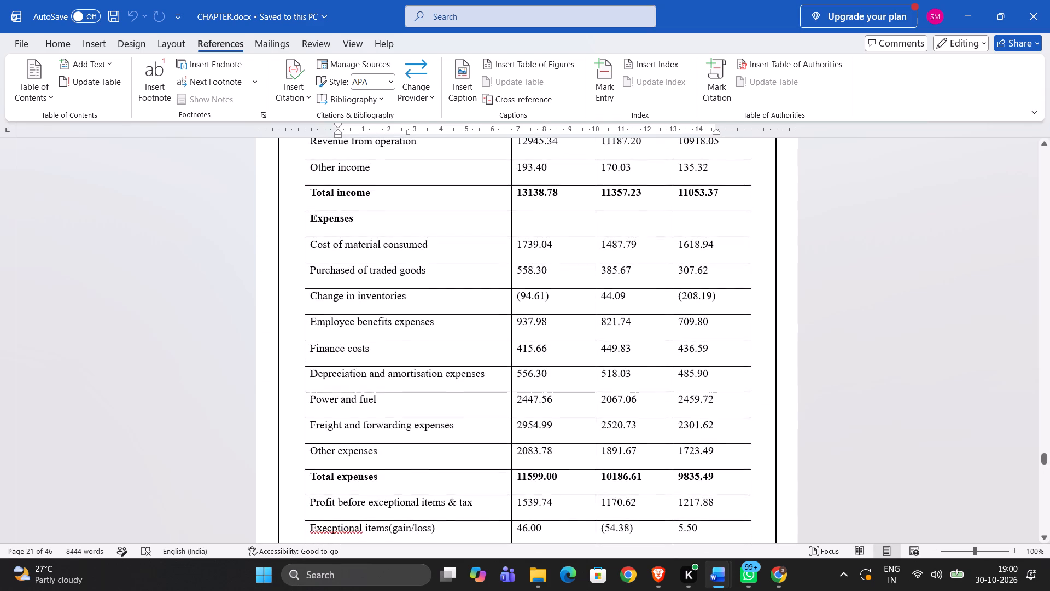
scroll(632, 495, "up", 6)
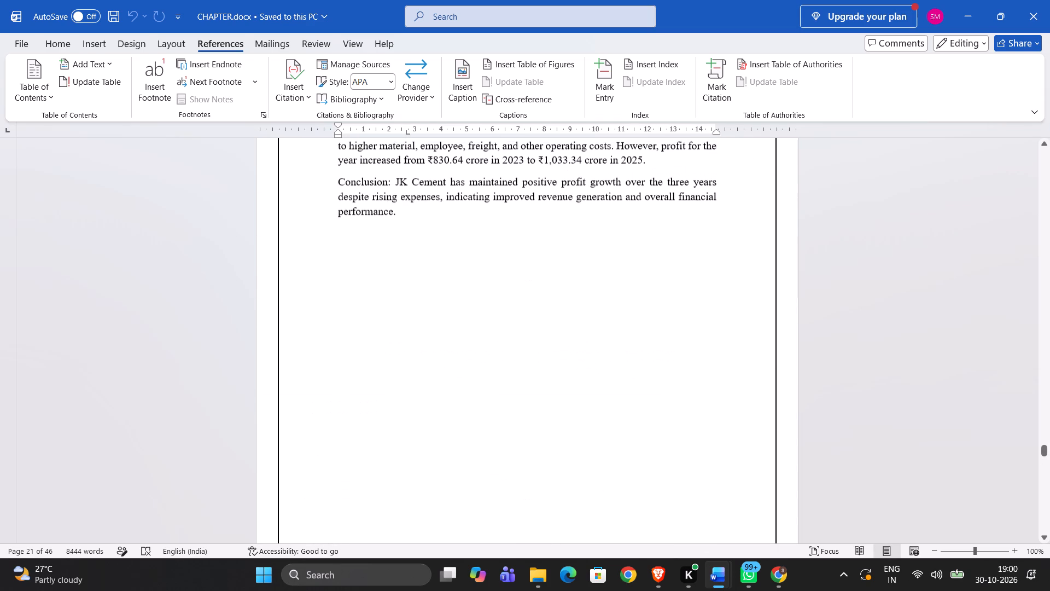
scroll(632, 495, "up", 2)
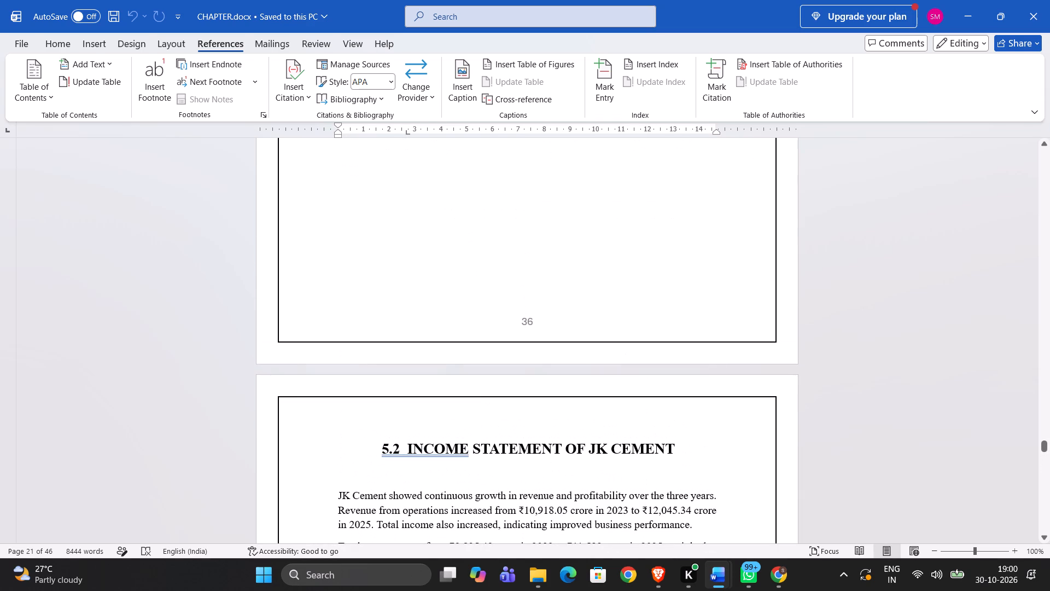
scroll(632, 495, "up", 3)
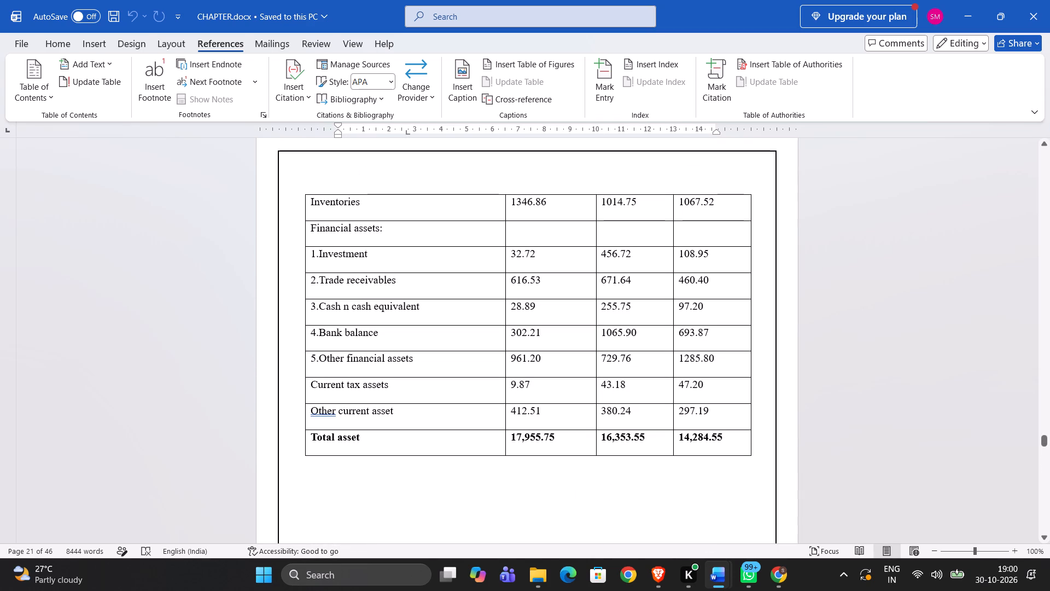
scroll(632, 495, "up", 6)
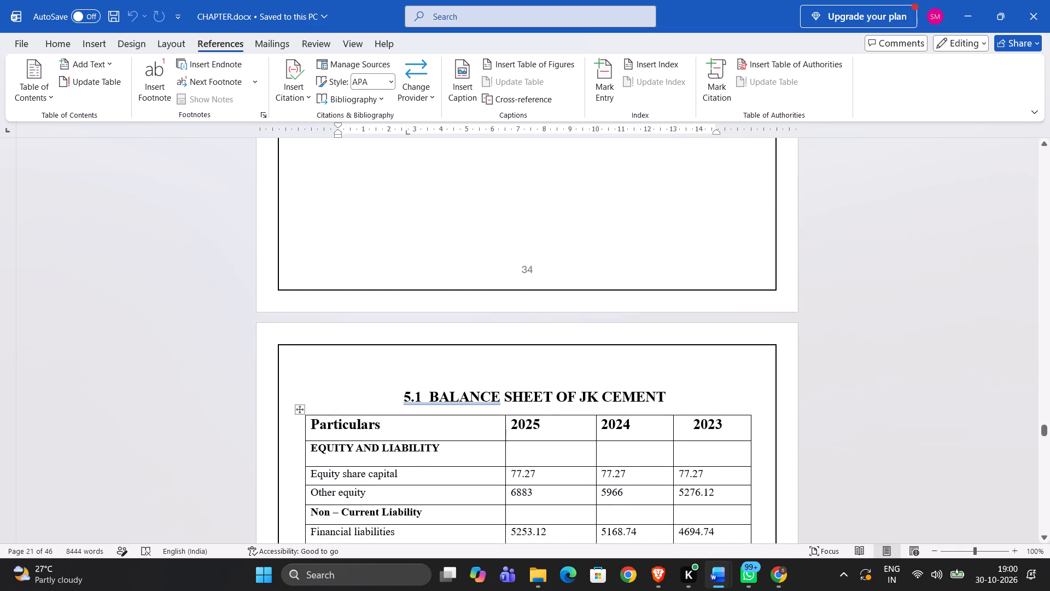
scroll(632, 495, "up", 2)
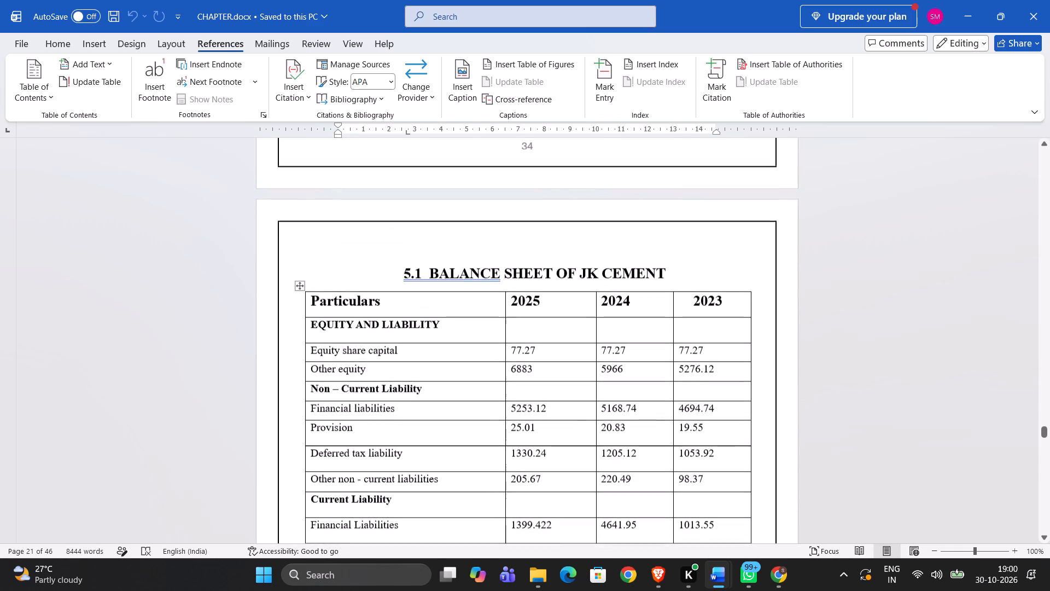
scroll(632, 495, "up", 3)
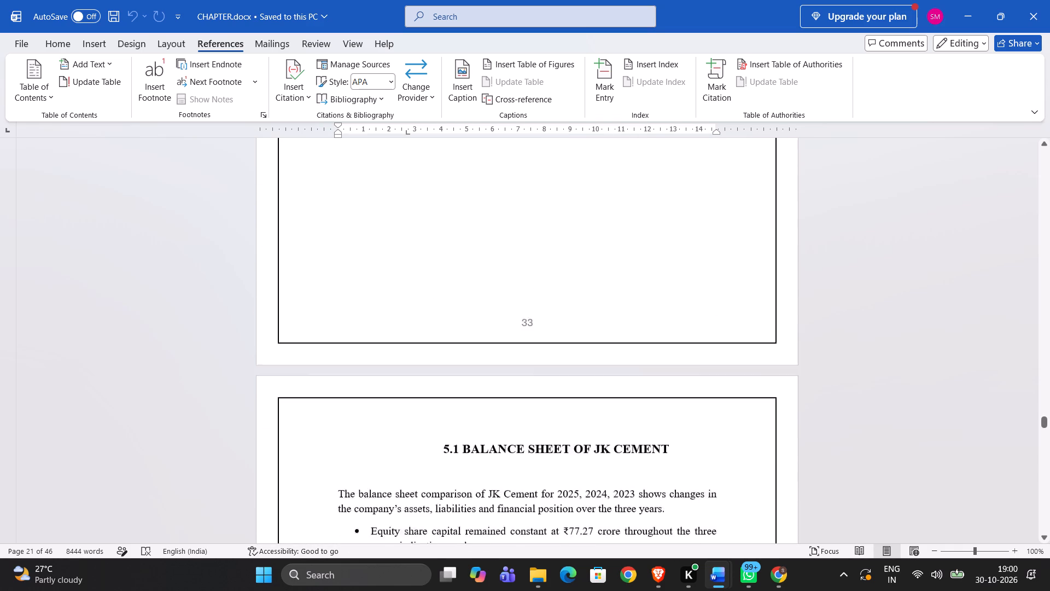
scroll(632, 495, "up", 2)
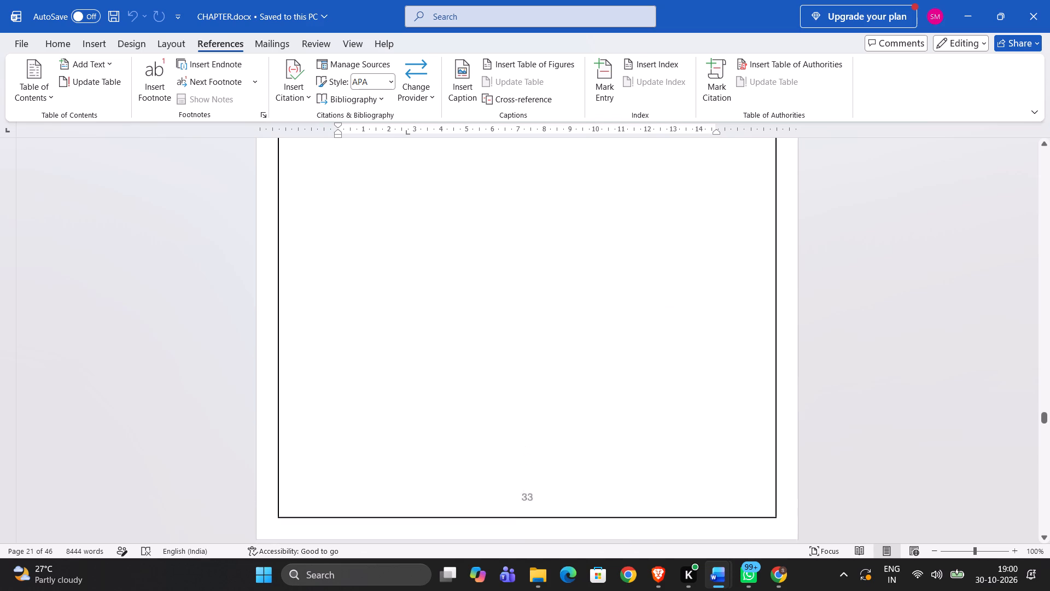
scroll(632, 495, "up", 2)
scroll(632, 495, "down", 1)
scroll(632, 495, "up", 1)
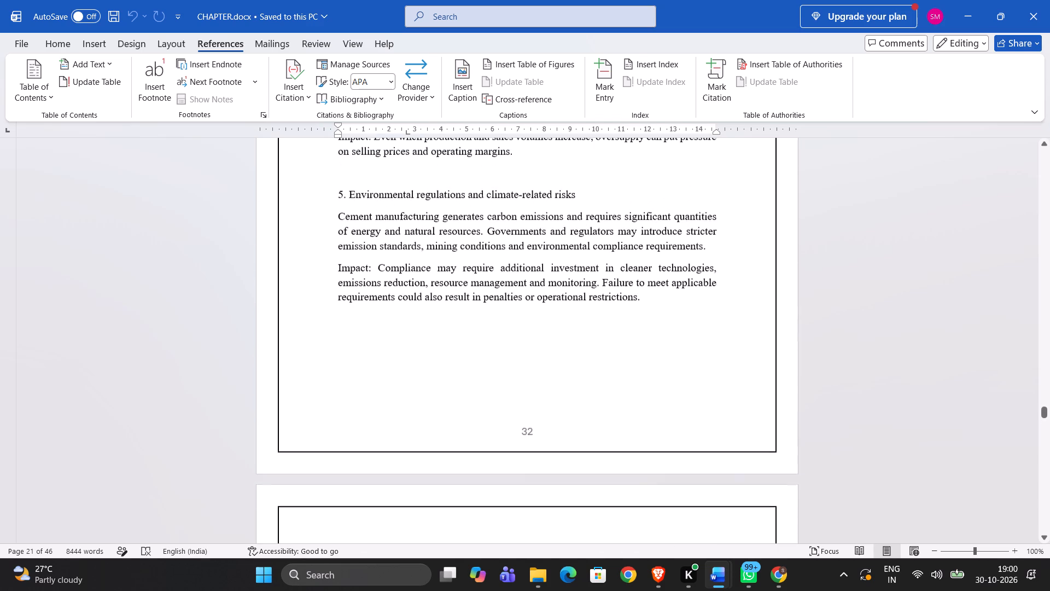
scroll(632, 495, "up", 4)
scroll(632, 495, "down", 10)
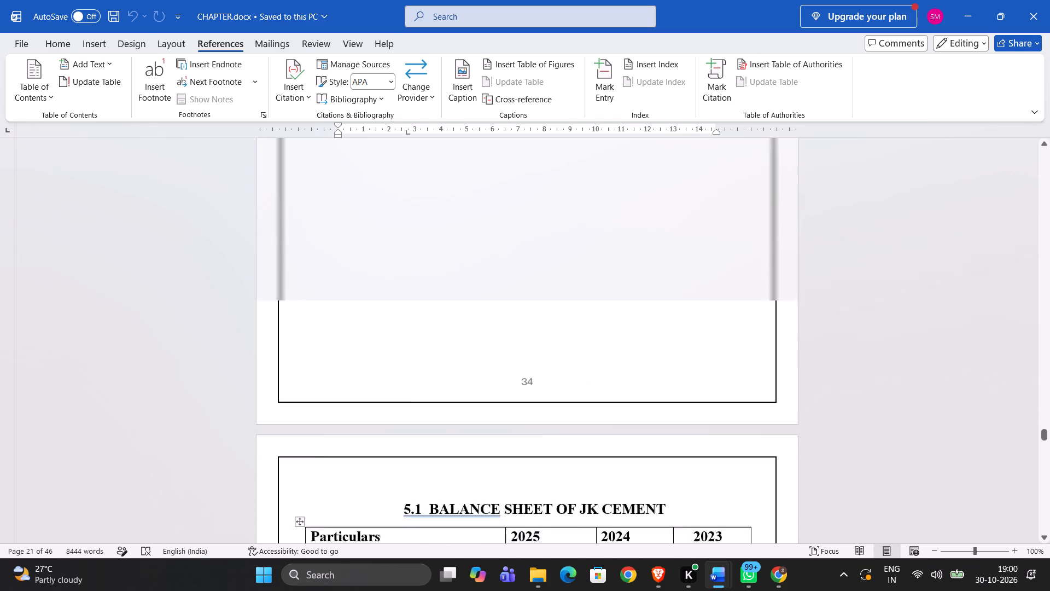
scroll(632, 495, "down", 15)
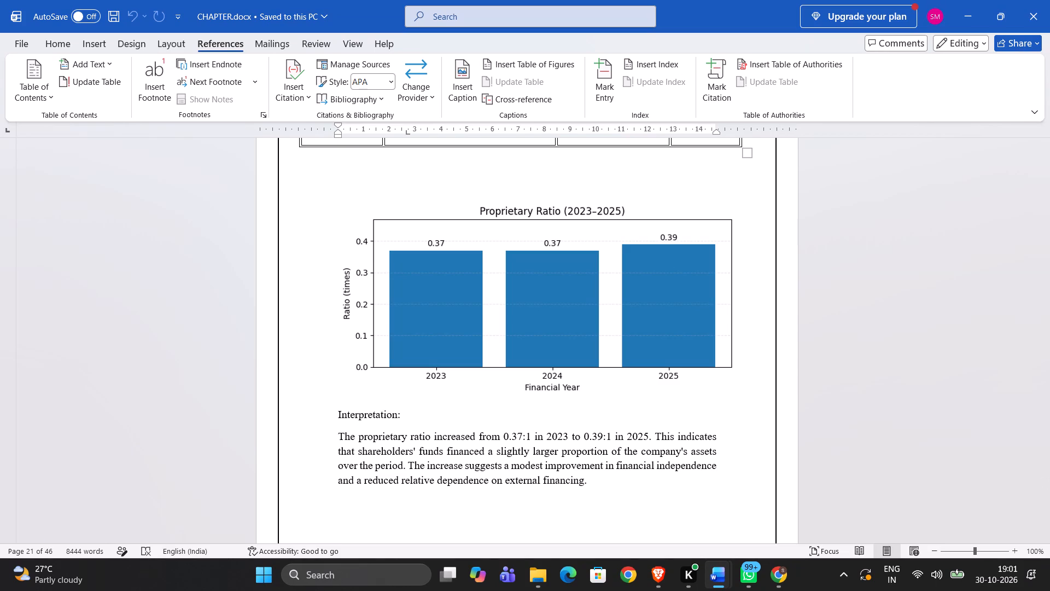
Look back through CHAPTER.docx from the Proprietary Ratio section to the page on high capital investment requirements.
scroll(632, 495, "up", 8)
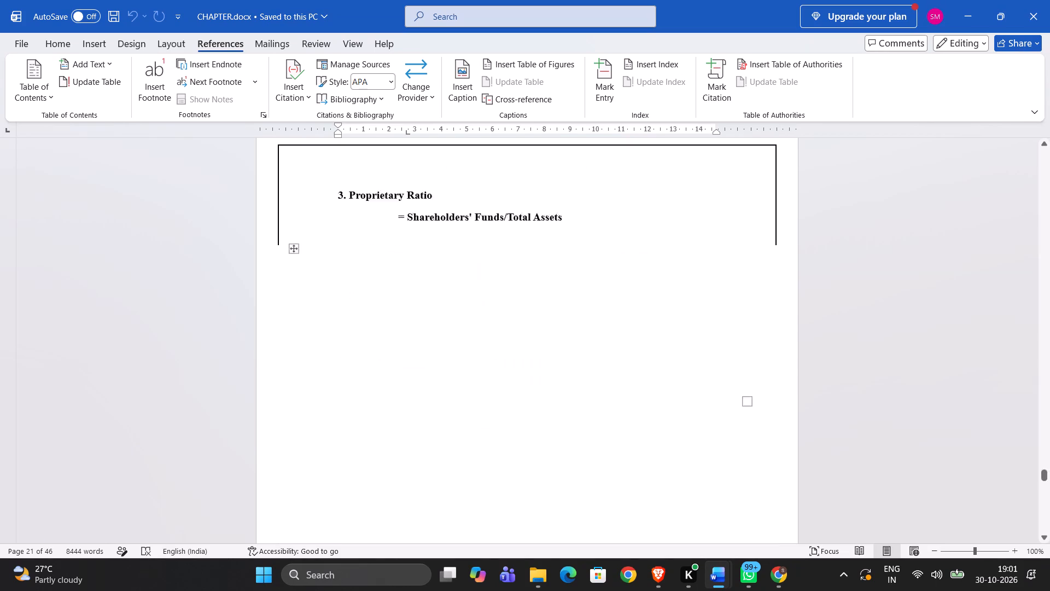
scroll(632, 495, "up", 9)
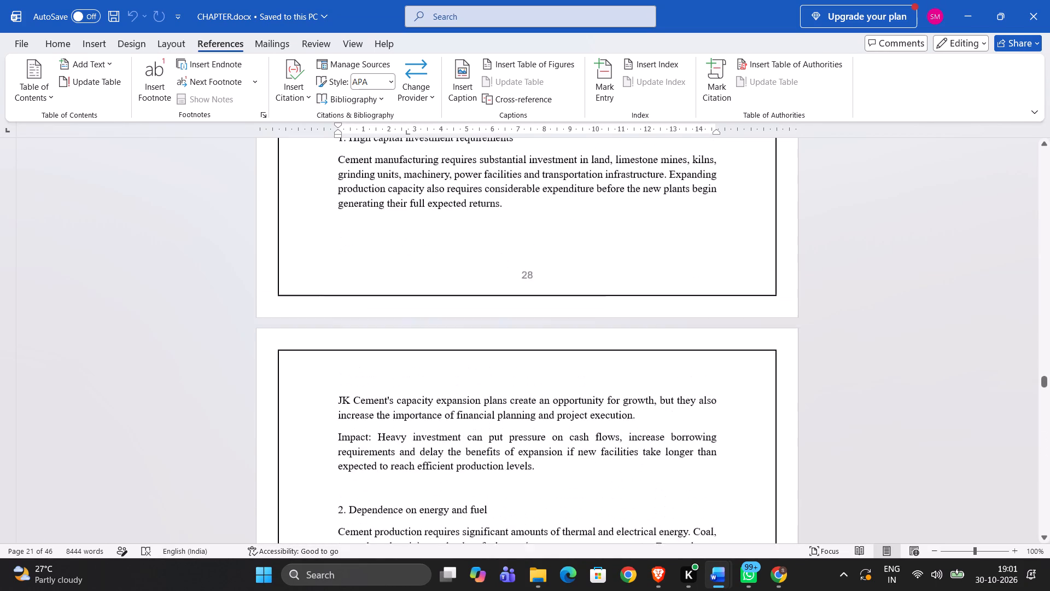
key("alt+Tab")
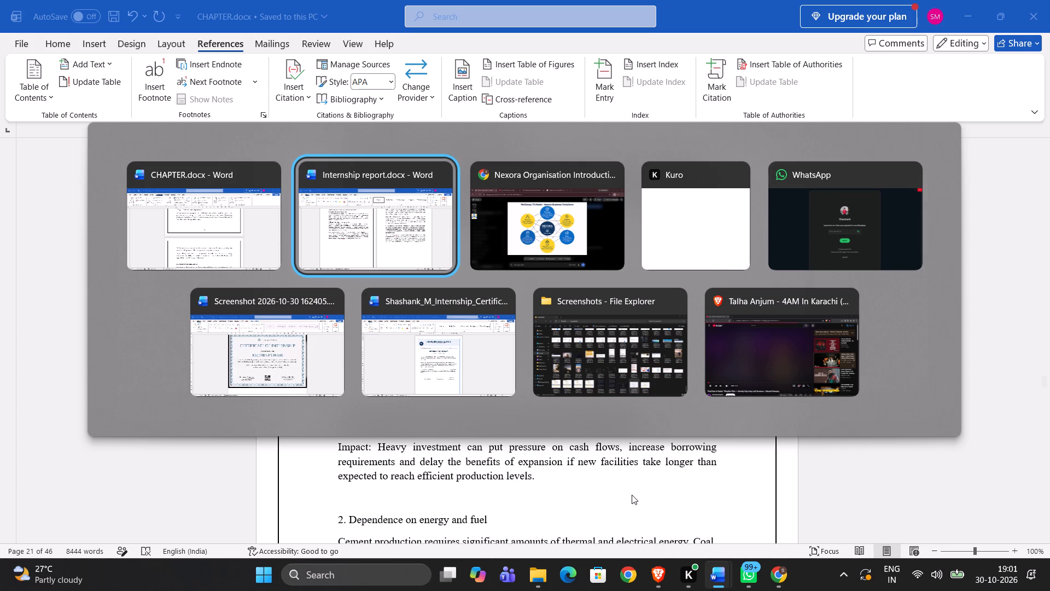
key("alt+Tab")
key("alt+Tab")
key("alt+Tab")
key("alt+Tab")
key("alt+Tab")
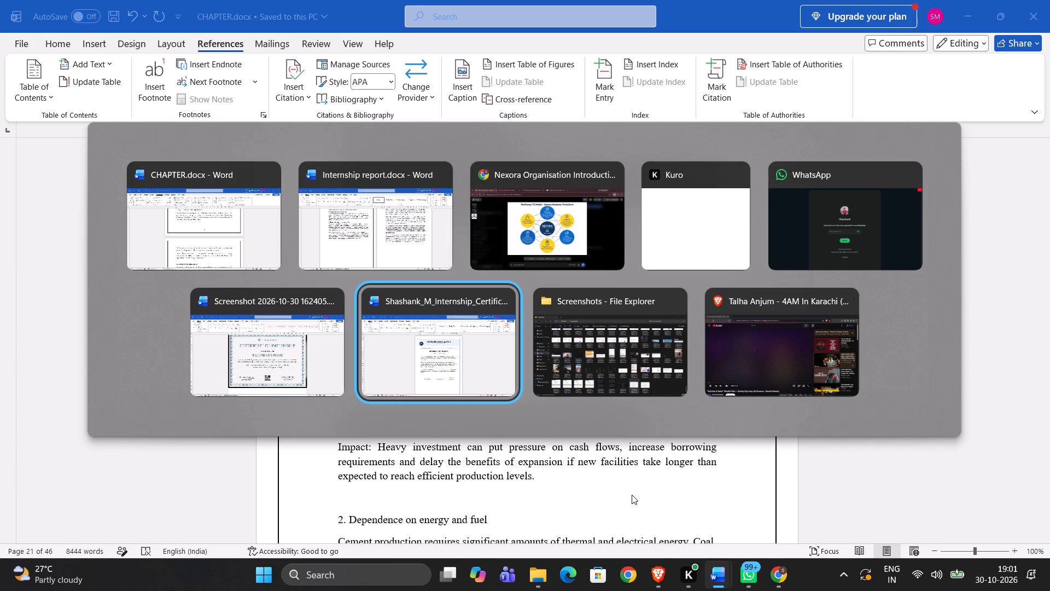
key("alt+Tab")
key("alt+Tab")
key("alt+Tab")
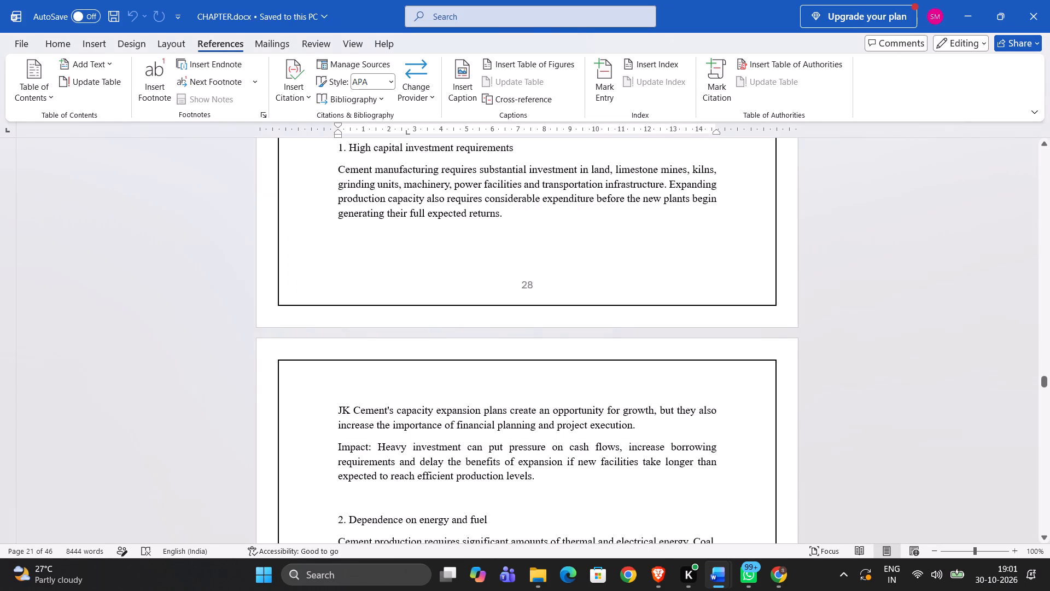
Examine the earlier pages of CHAPTER.docx back to the 1.1 introduction and industry profile for their headings, layout and page numbering.
scroll(632, 495, "up", 9)
scroll(632, 495, "up", 16)
scroll(632, 495, "up", 9)
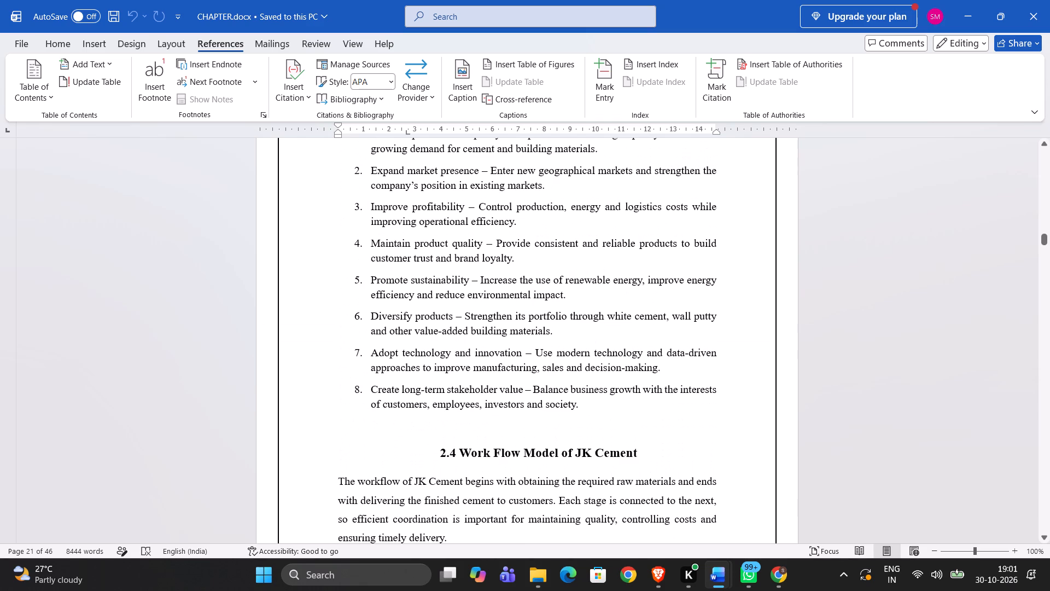
scroll(632, 495, "up", 16)
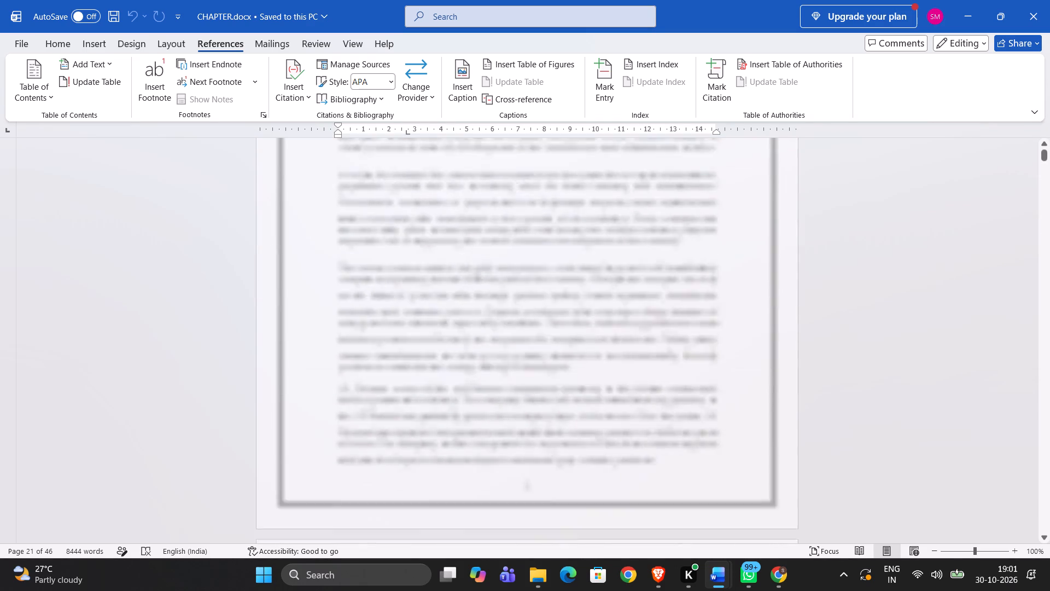
scroll(632, 495, "up", 5)
scroll(632, 495, "down", 3)
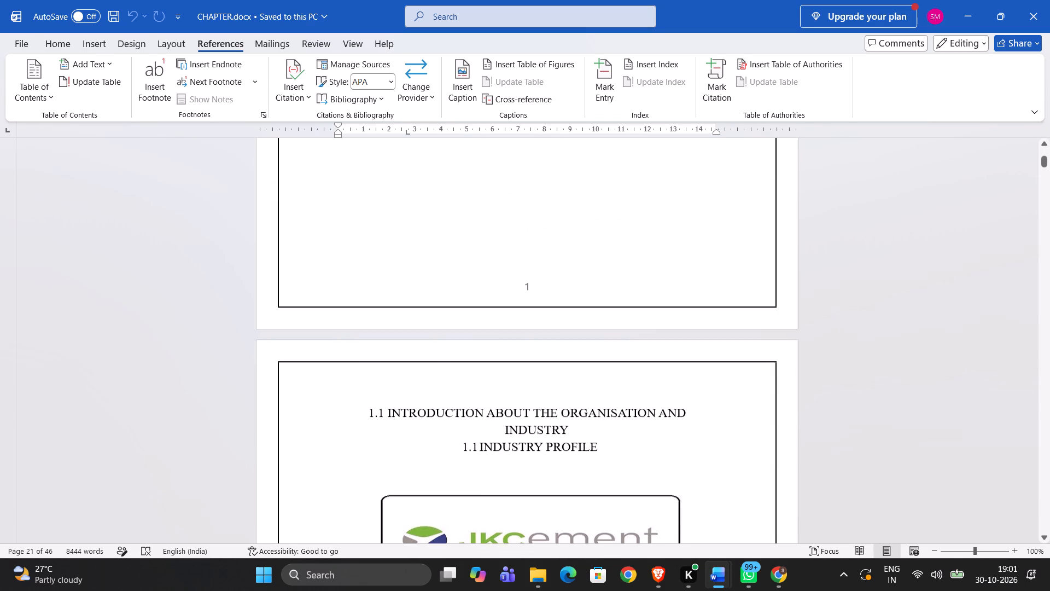
scroll(632, 495, "down", 2)
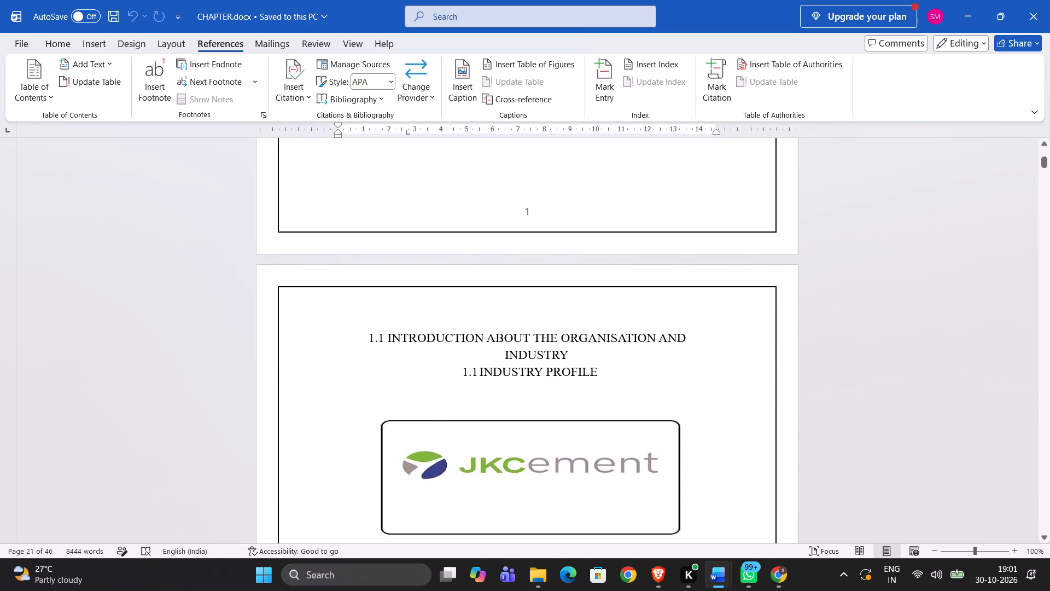
Switch back to the Internship report.docx document.
key("alt+Tab")
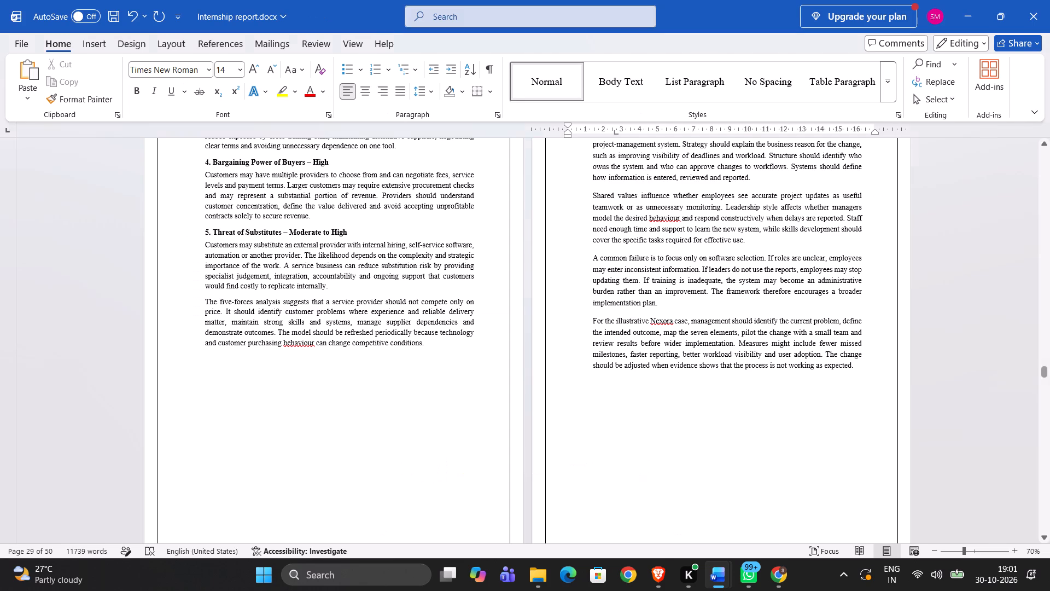
Switch to Internship report.docx and review its earlier chapters, from Chapter III back to the Chapter I title page.
scroll(632, 495, "up", 8)
scroll(632, 495, "up", 20)
scroll(632, 495, "up", 18)
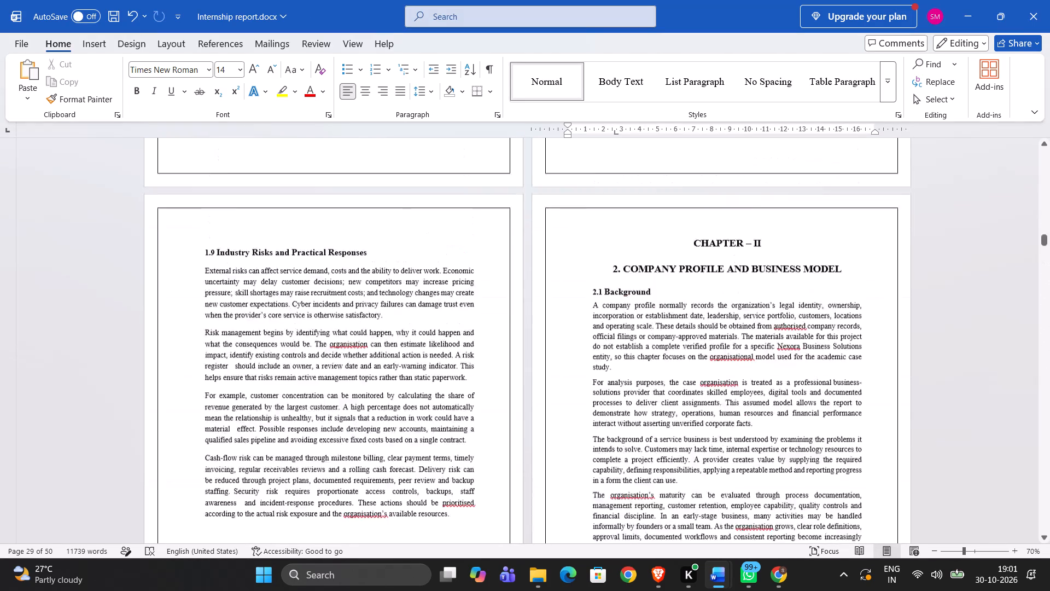
scroll(632, 495, "up", 7)
scroll(632, 495, "down", 1)
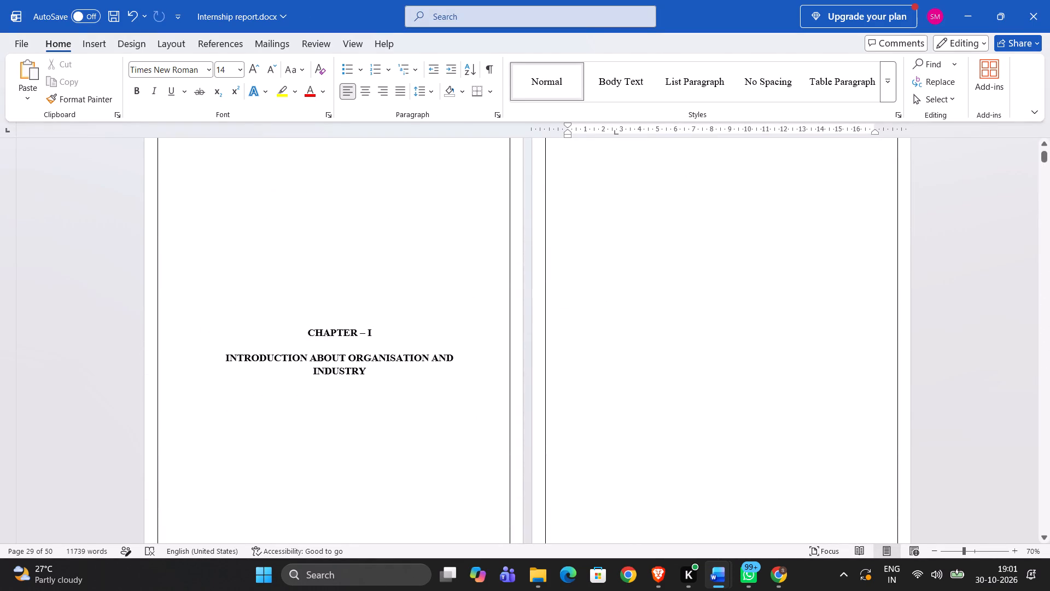
scroll(632, 495, "down", 1)
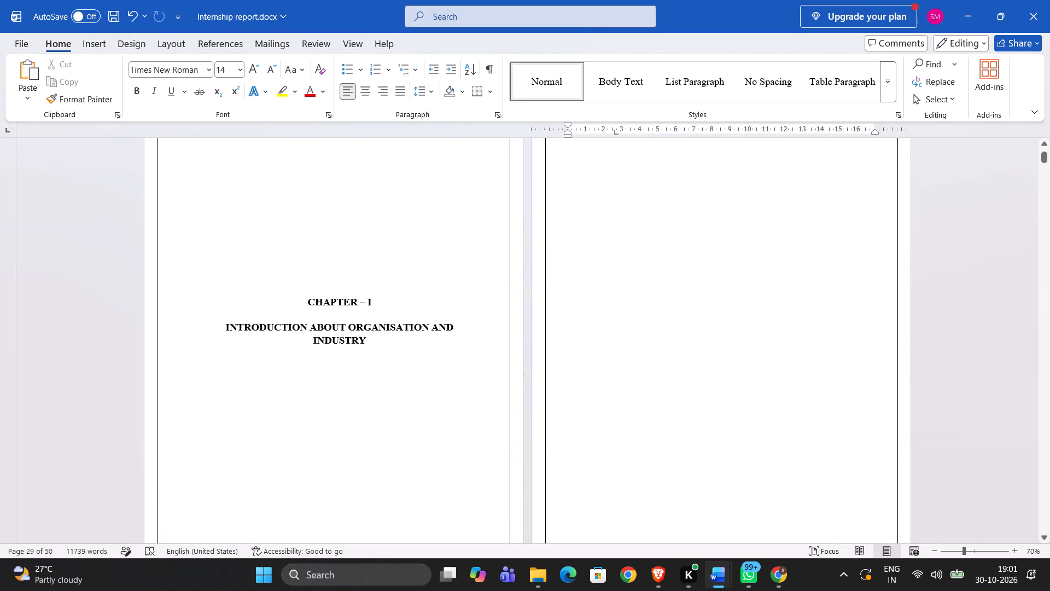
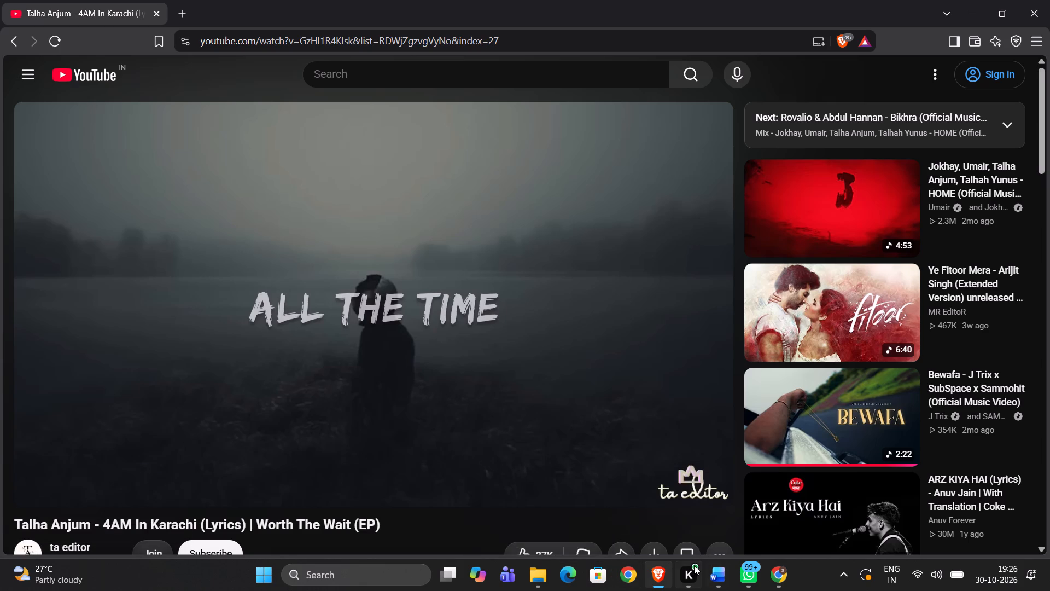
Switch from the music video in the browser back to the open Word documents.
left_click(714, 572)
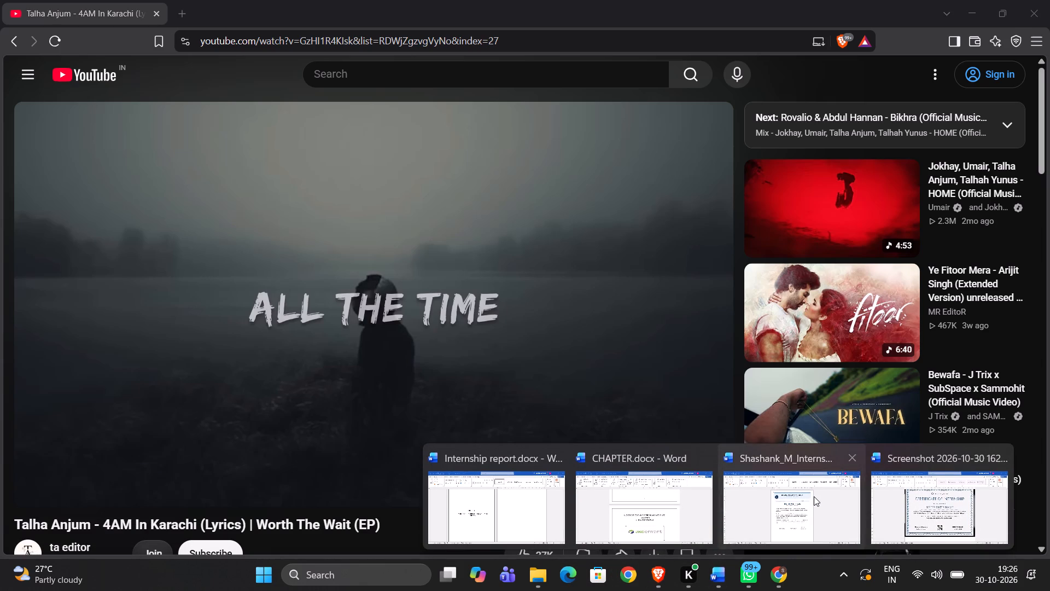
Switch to the Nexora Business Solutions internship certificate document and look over its page.
left_click(815, 493)
scroll(737, 286, "left", 1)
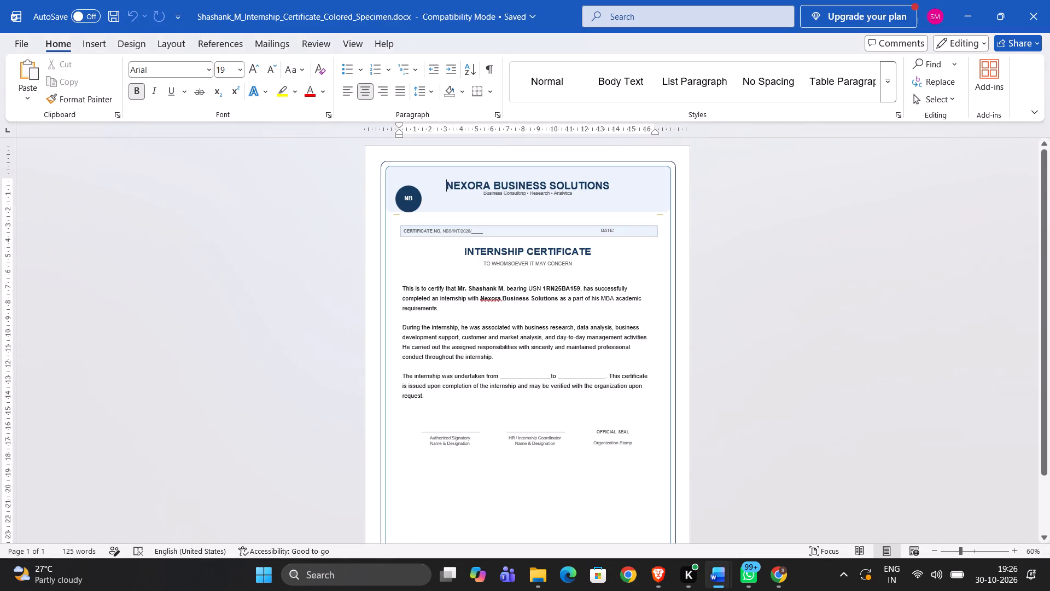
scroll(737, 286, "left", 1)
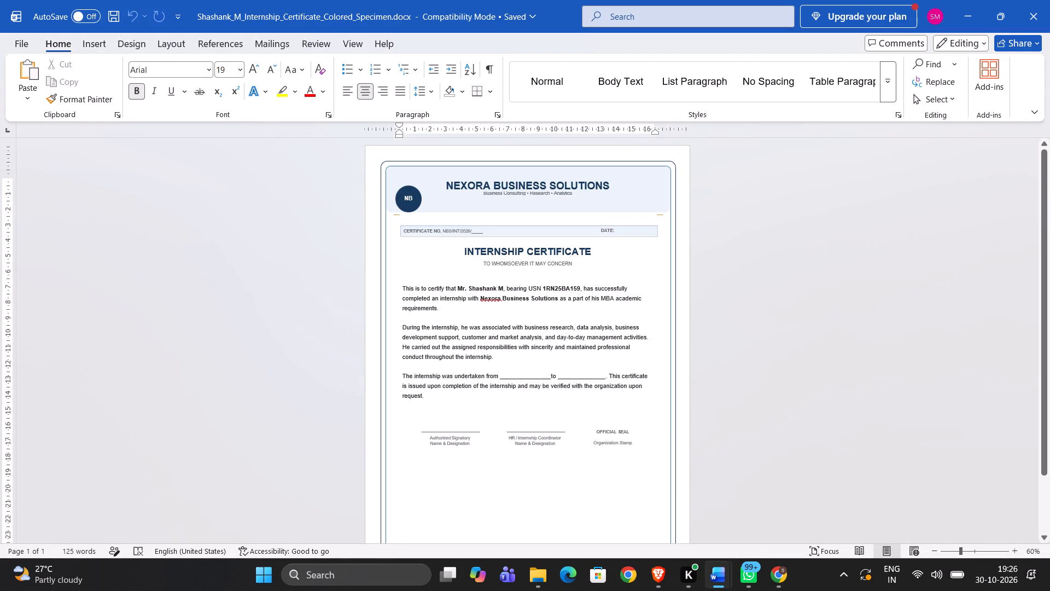
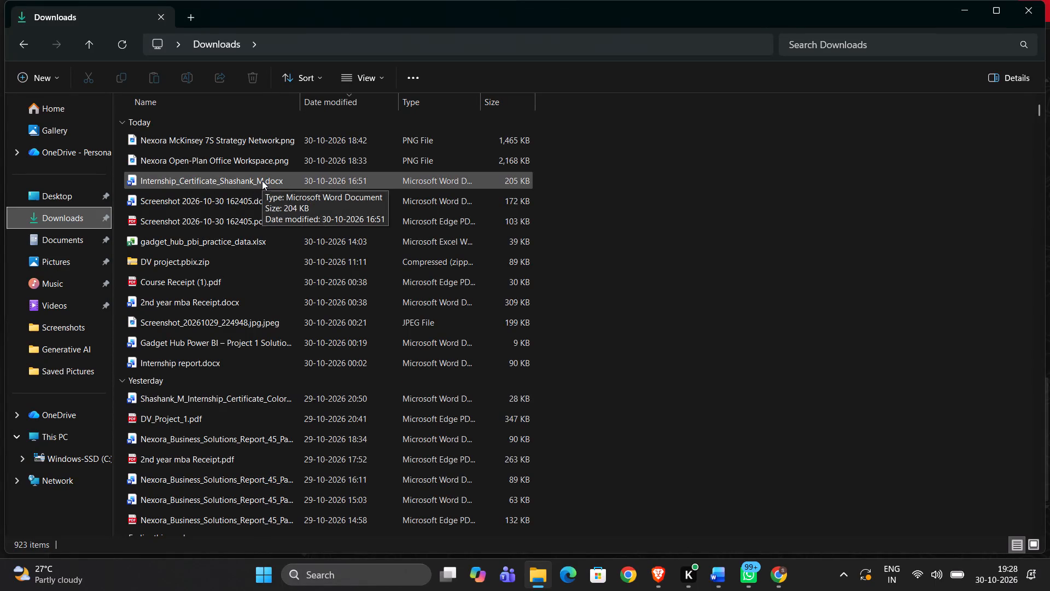
Open today's internship certificate Word document from the Downloads folder and look over the certificate on its page.
double_click(262, 181)
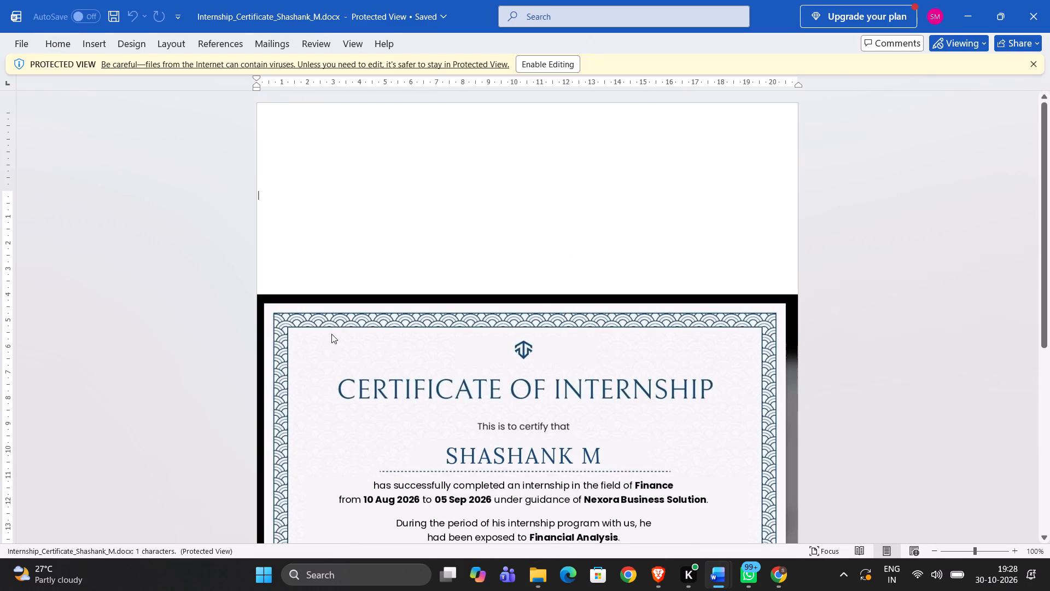
scroll(331, 334, "down", 2)
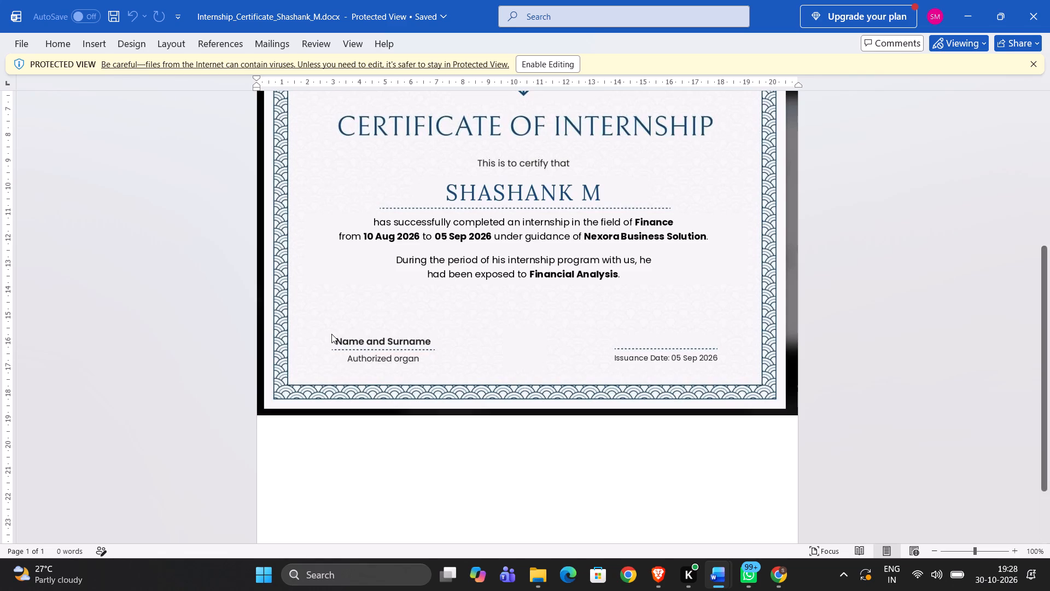
scroll(331, 334, "up", 2)
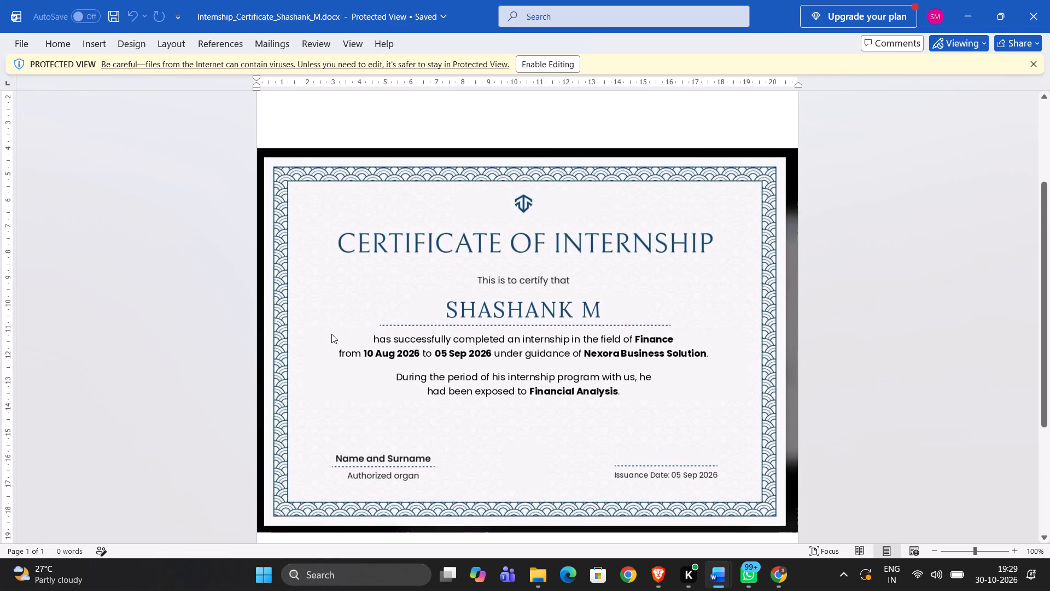
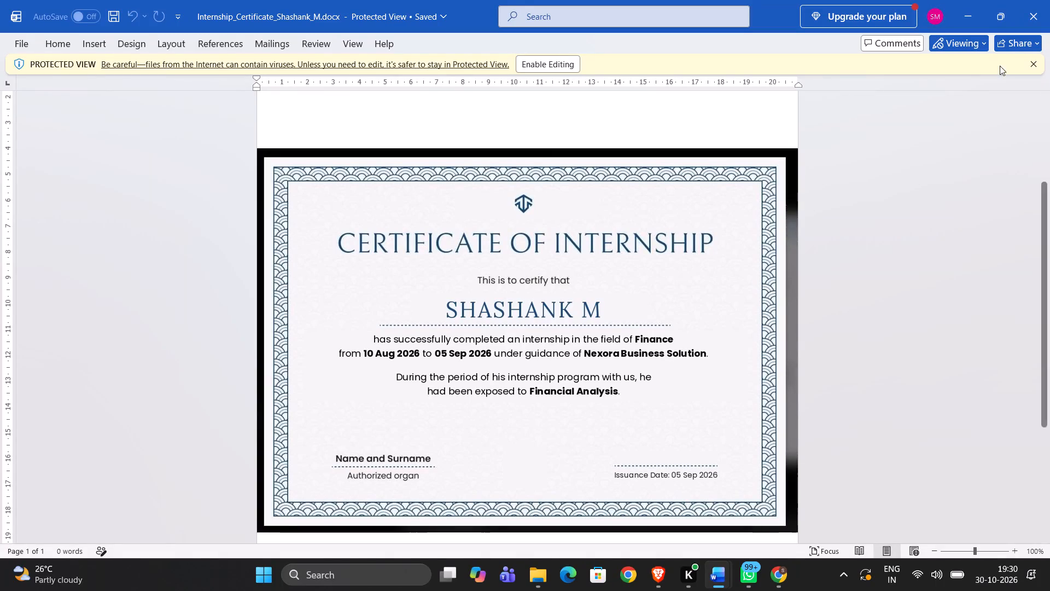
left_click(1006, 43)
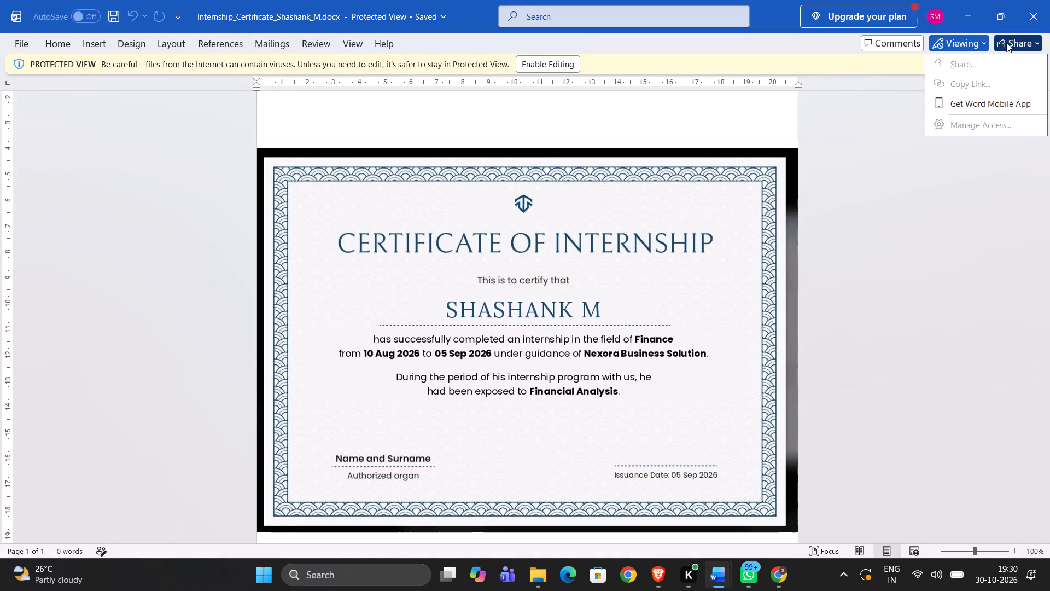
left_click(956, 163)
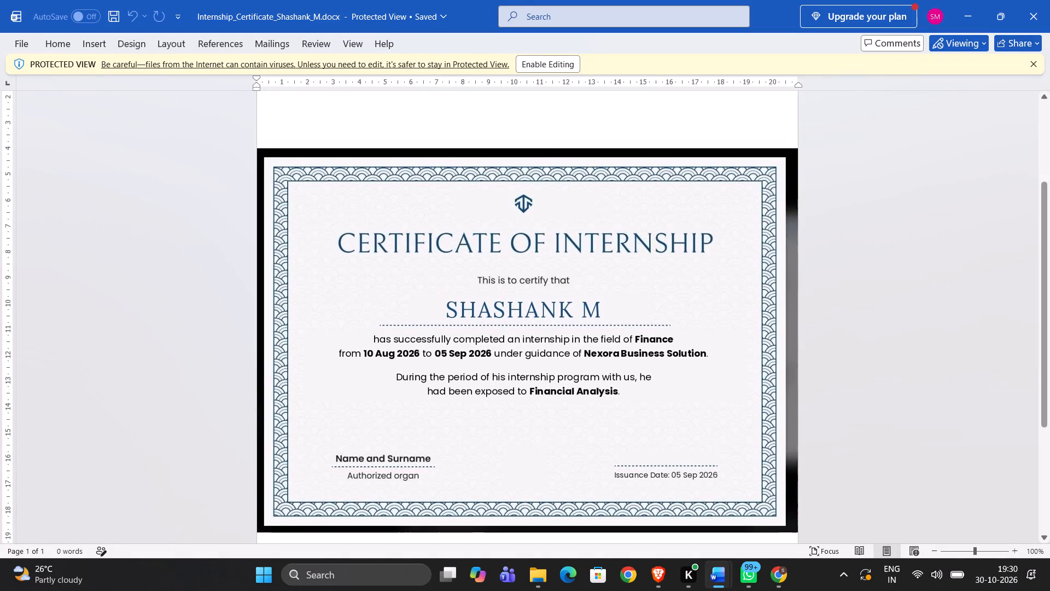
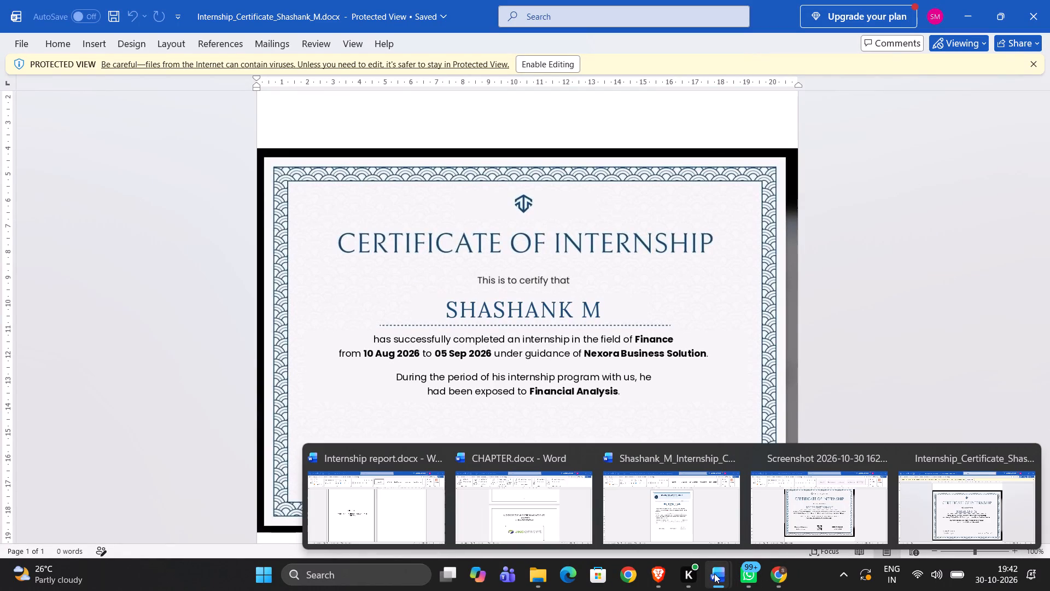
left_click(531, 569)
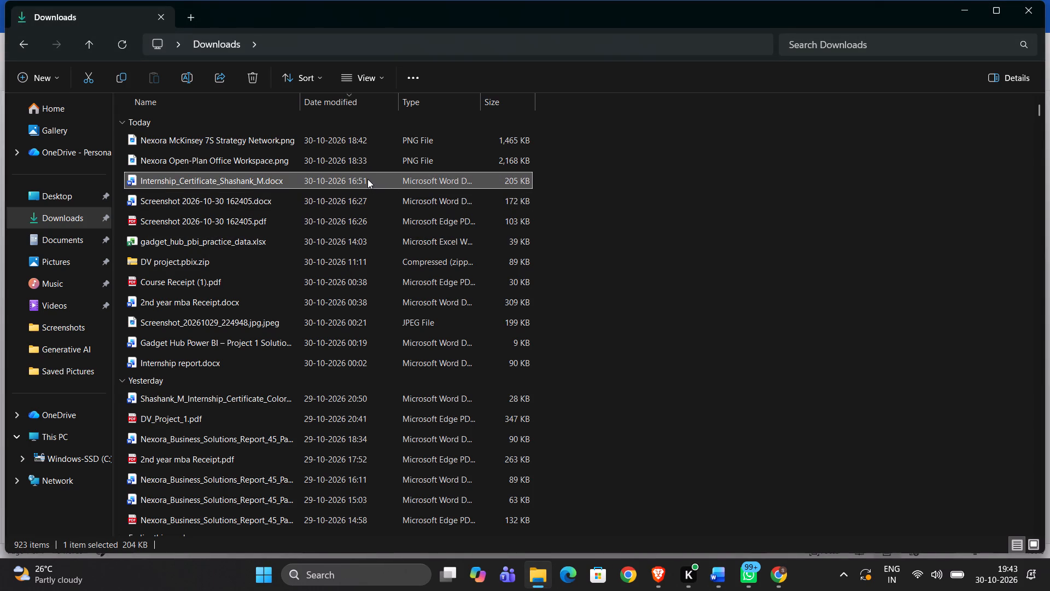
left_click(354, 175)
right_click(368, 176)
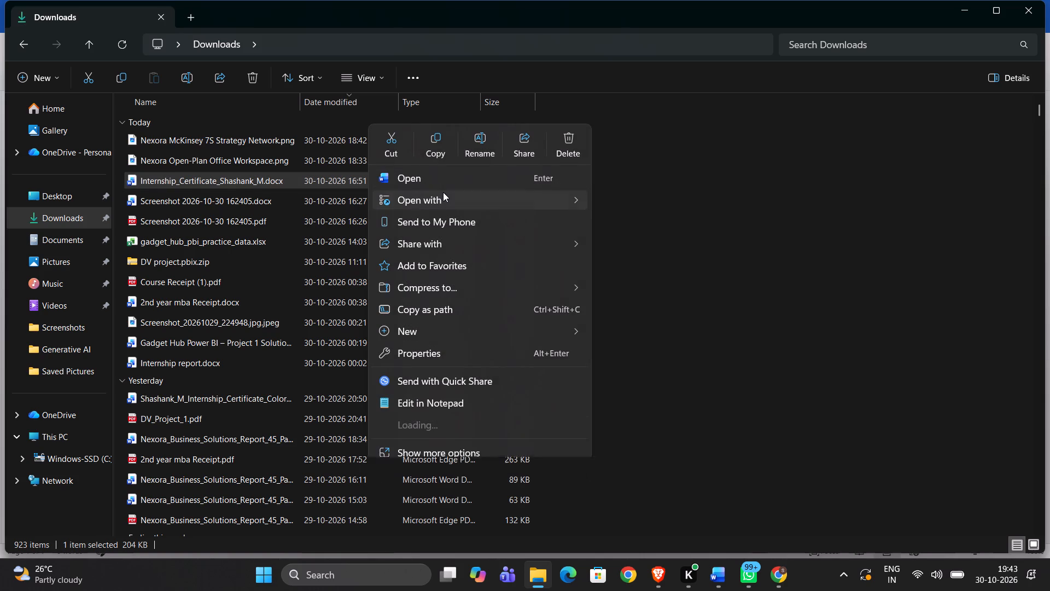
left_click(451, 236)
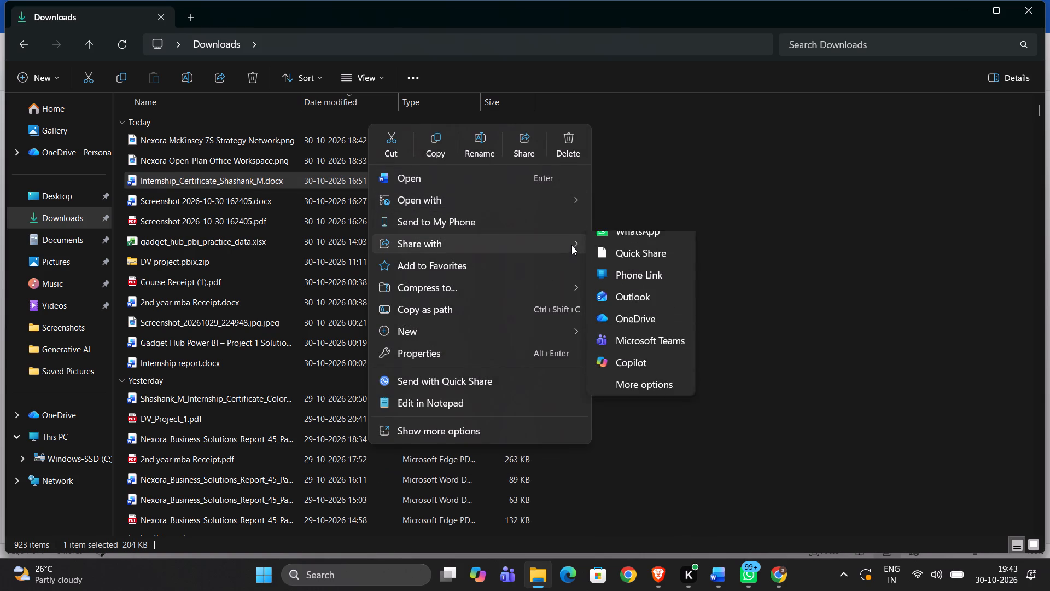
left_click(613, 247)
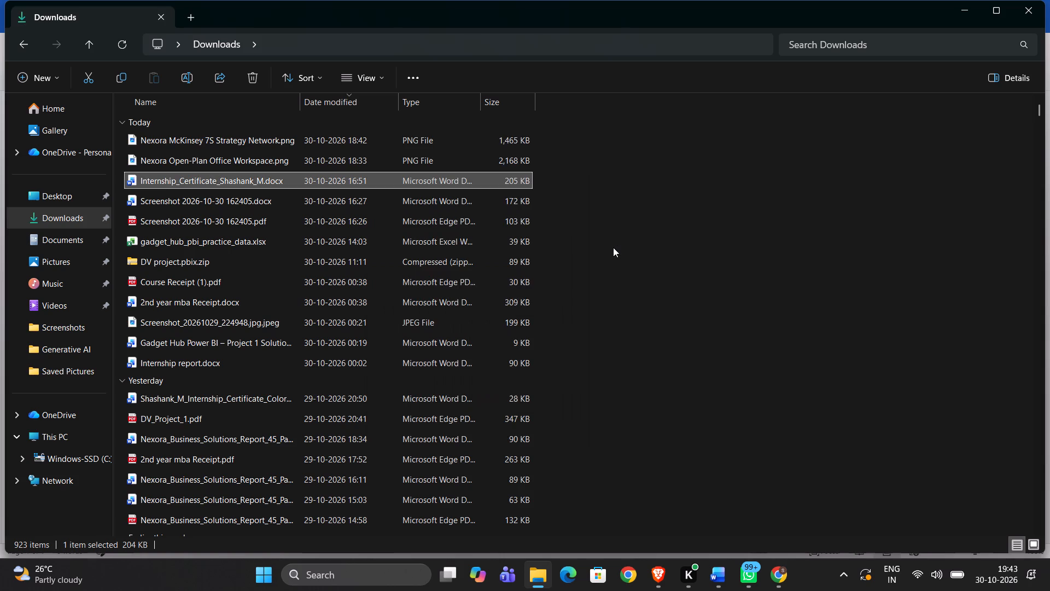
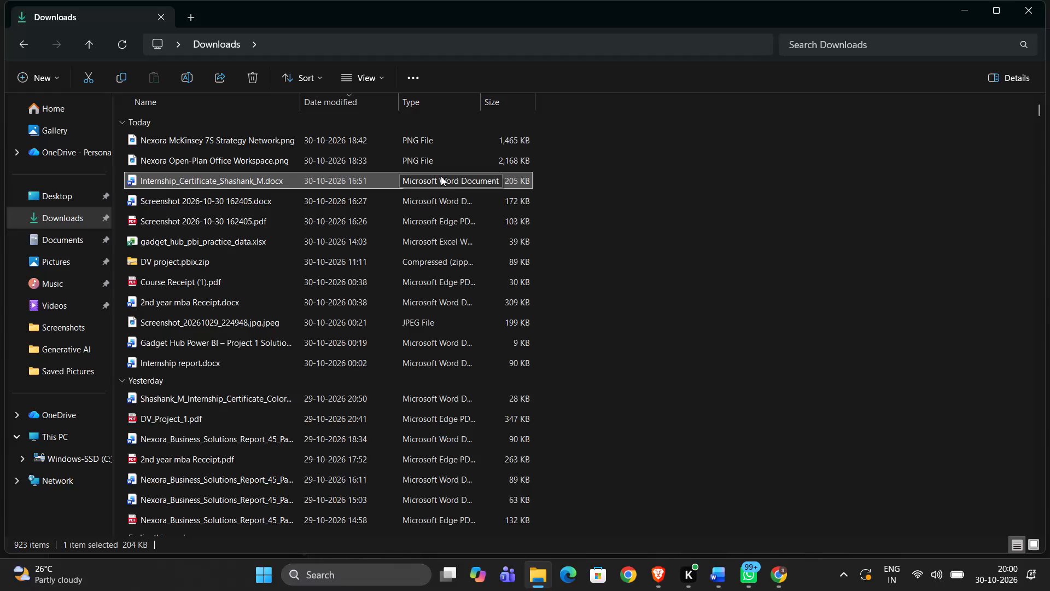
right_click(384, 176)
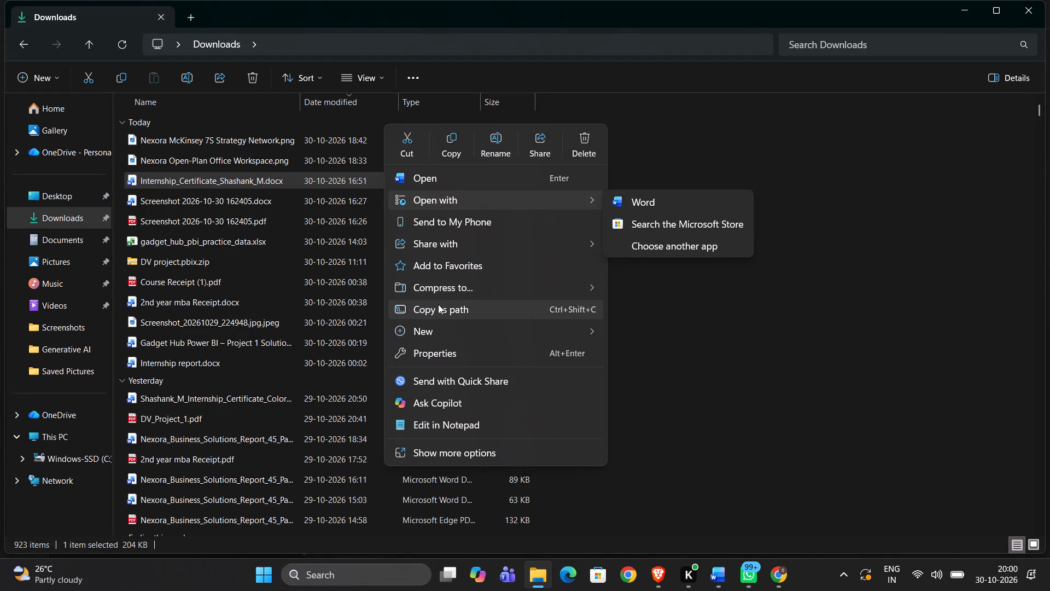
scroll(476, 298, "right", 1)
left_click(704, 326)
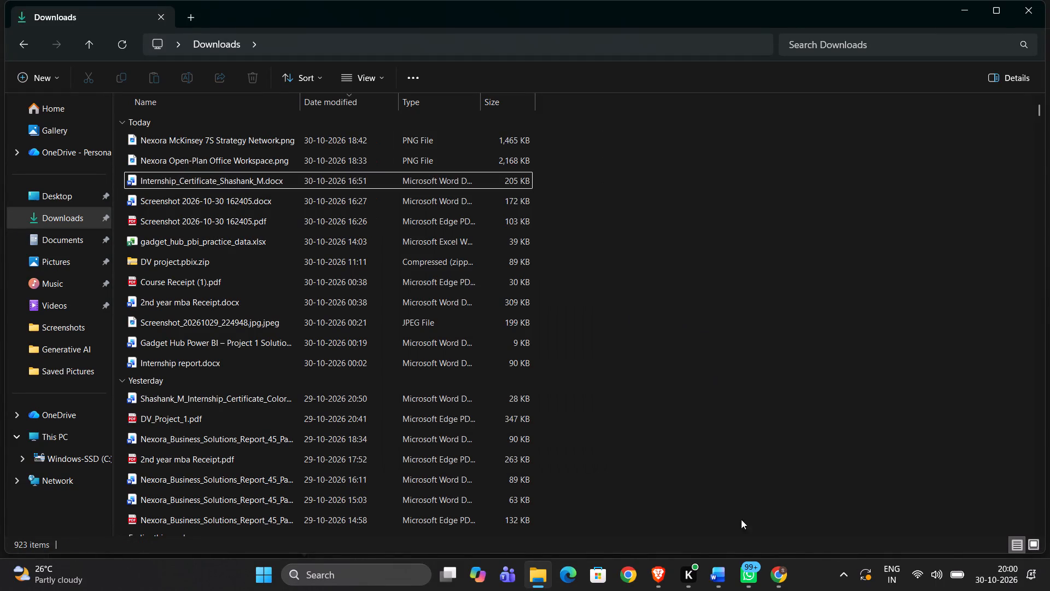
Switch to Word and bring up the Internship report.docx document.
left_click(723, 561)
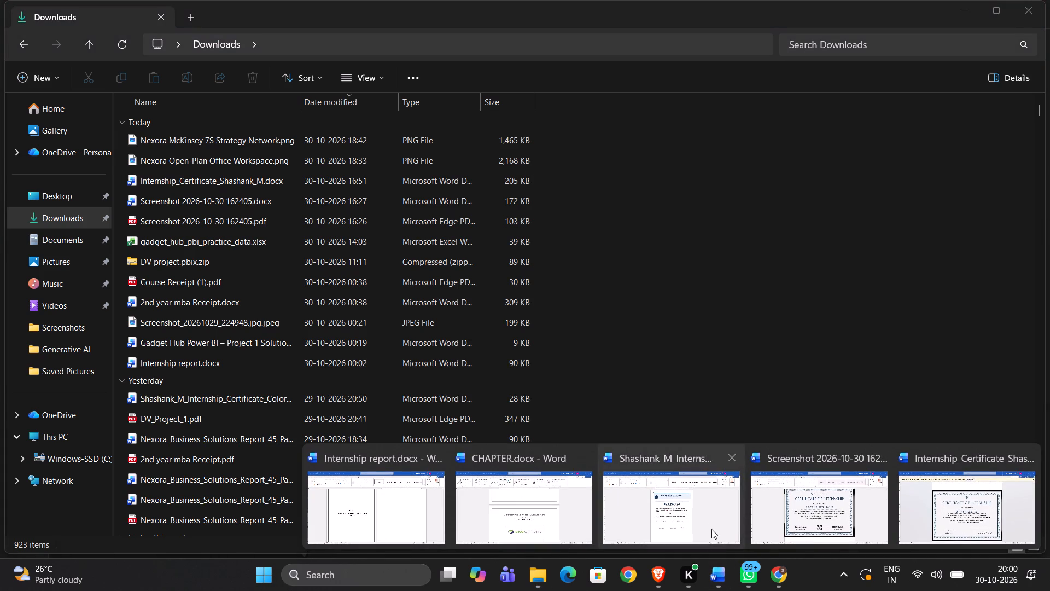
left_click(418, 512)
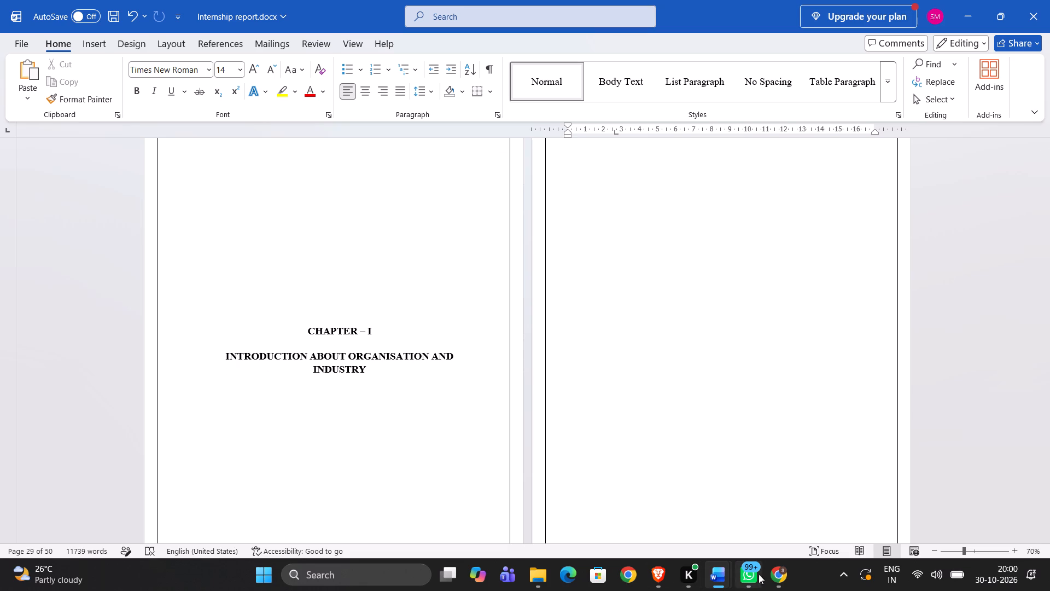
Switch to File Explorer and look through the recent files in the Downloads folder.
left_click(538, 573)
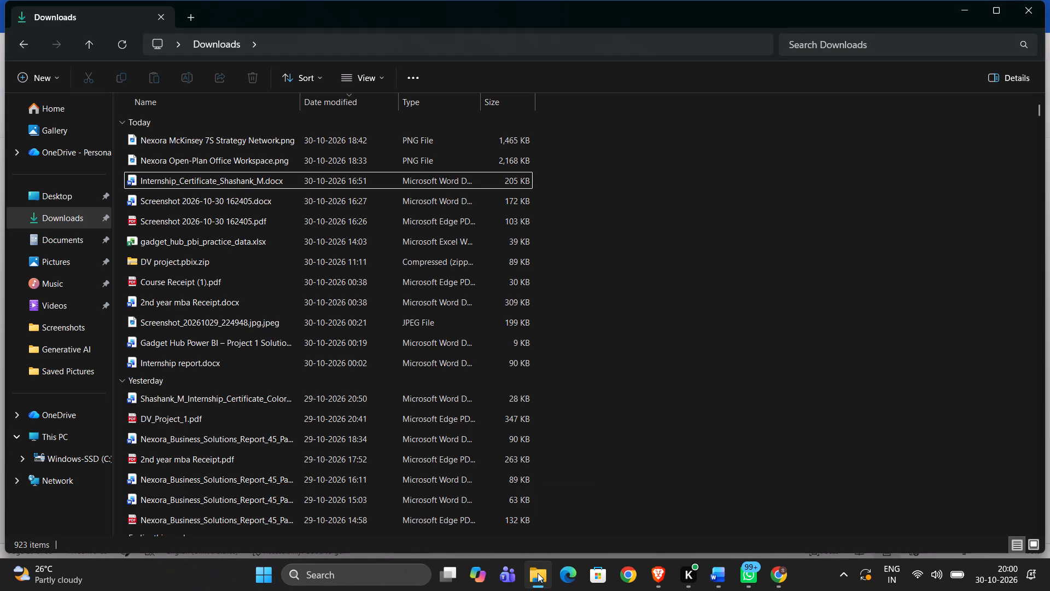
left_click(567, 572)
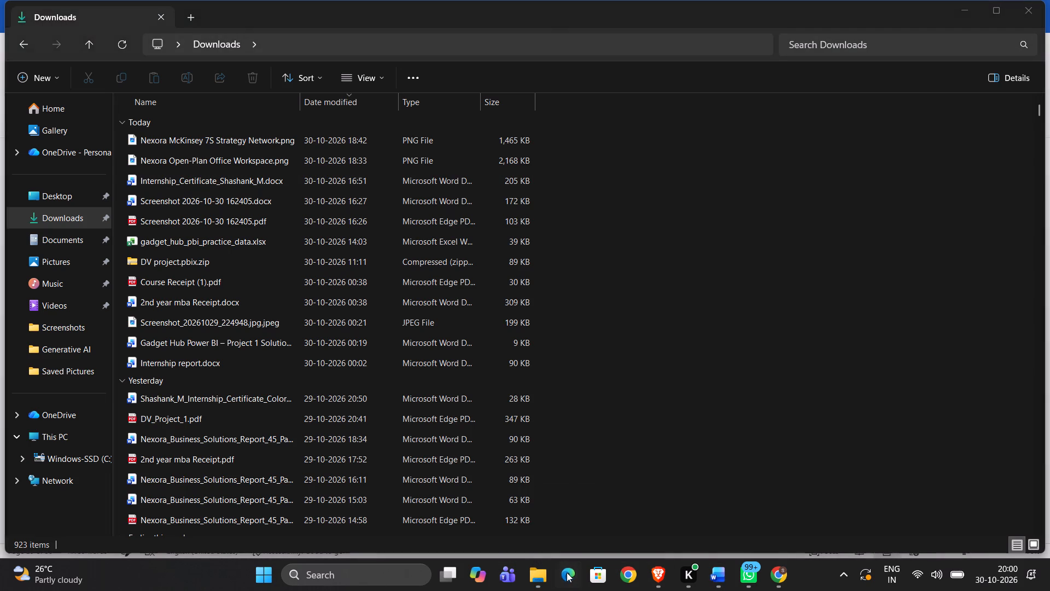
left_click(534, 577)
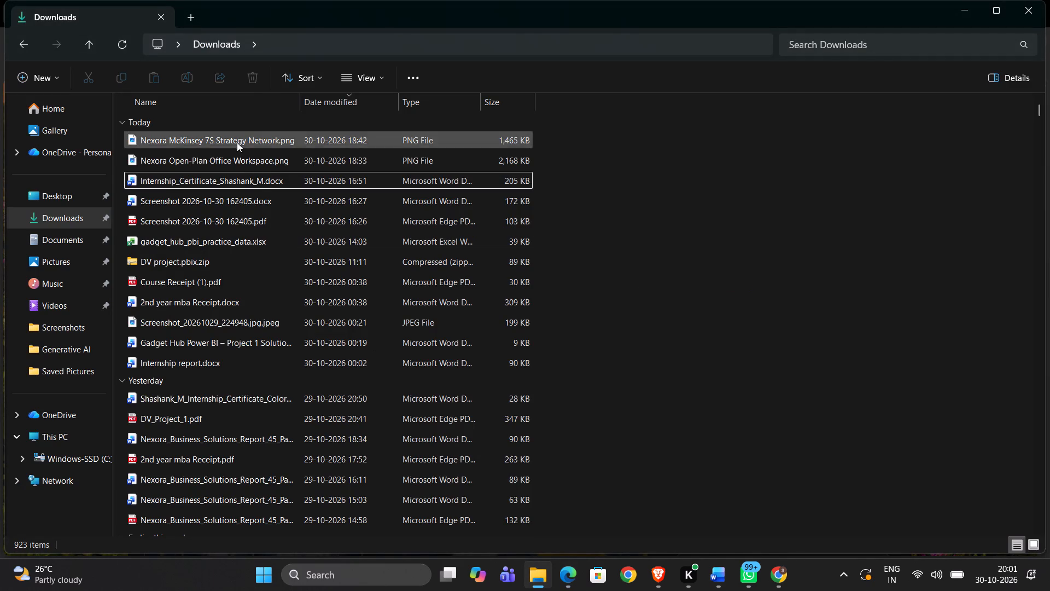
scroll(211, 227, "up", 4)
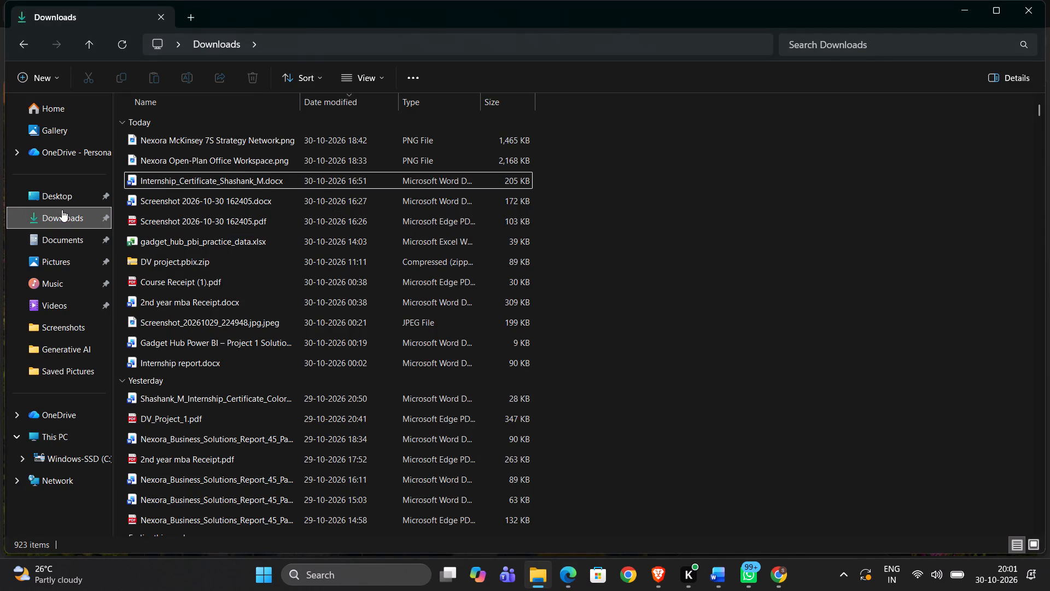
left_click(62, 210)
scroll(200, 201, "up", 3)
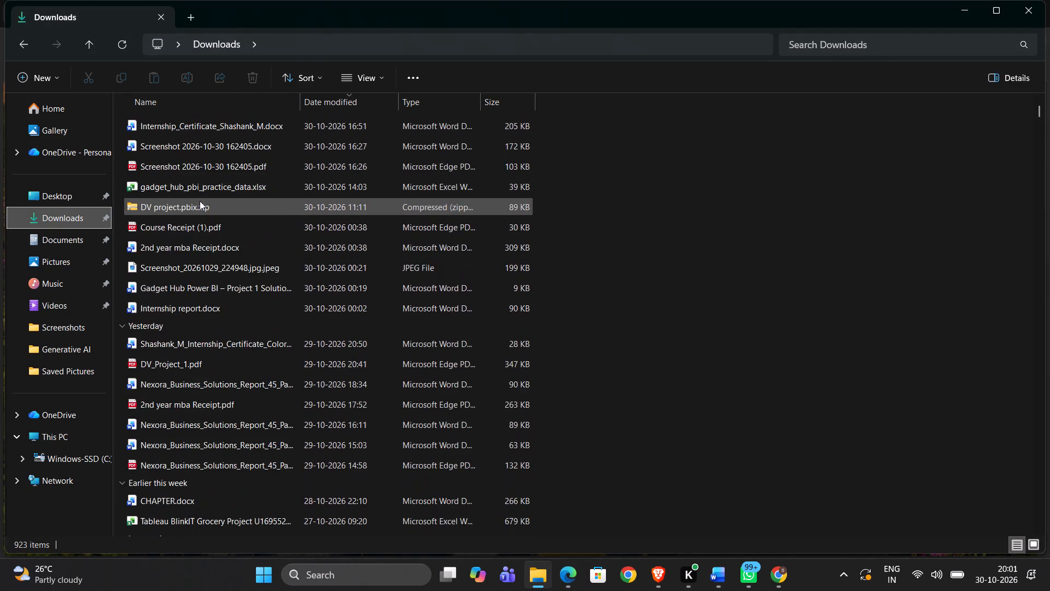
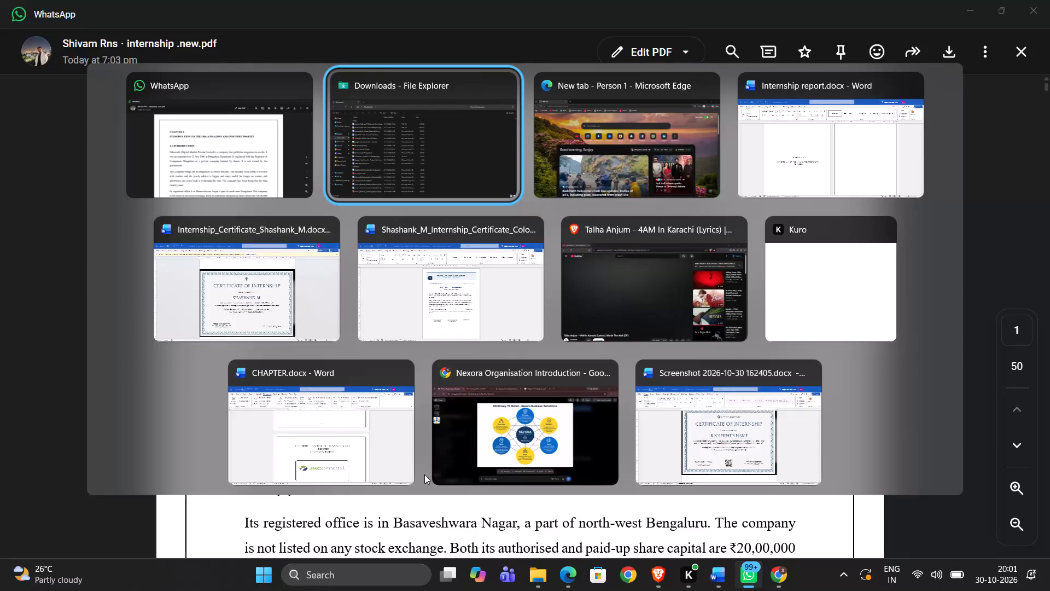
Switch to Internship report.docx in Word and delete the word "ABOUT" from the Chapter I title on its title page.
key("alt+Tab")
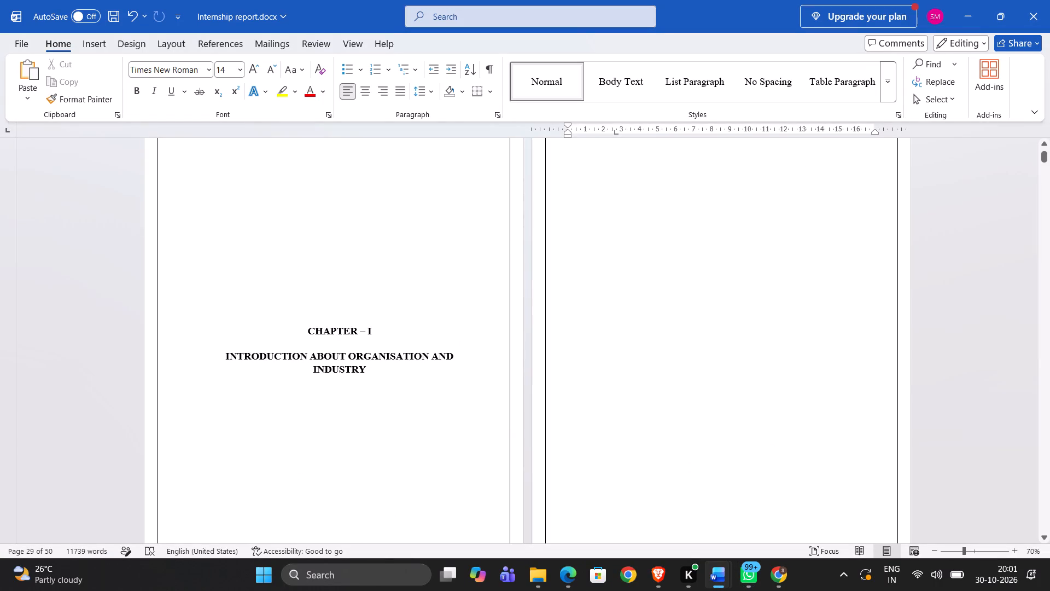
left_click(345, 355)
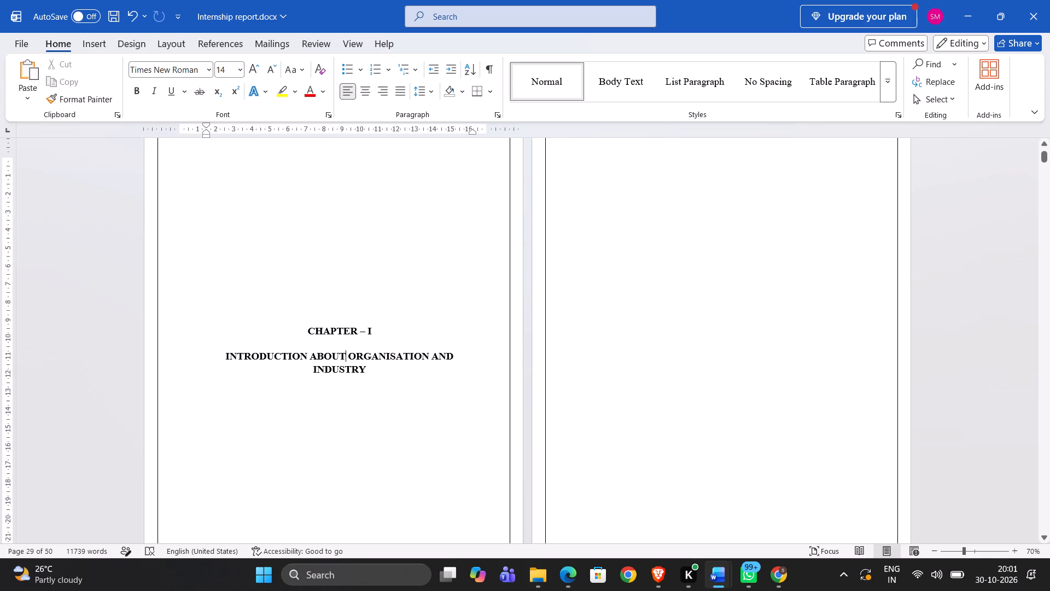
key("BackSpace")
key("BackSpace")
key("BackSpace")
key("BackSpace")
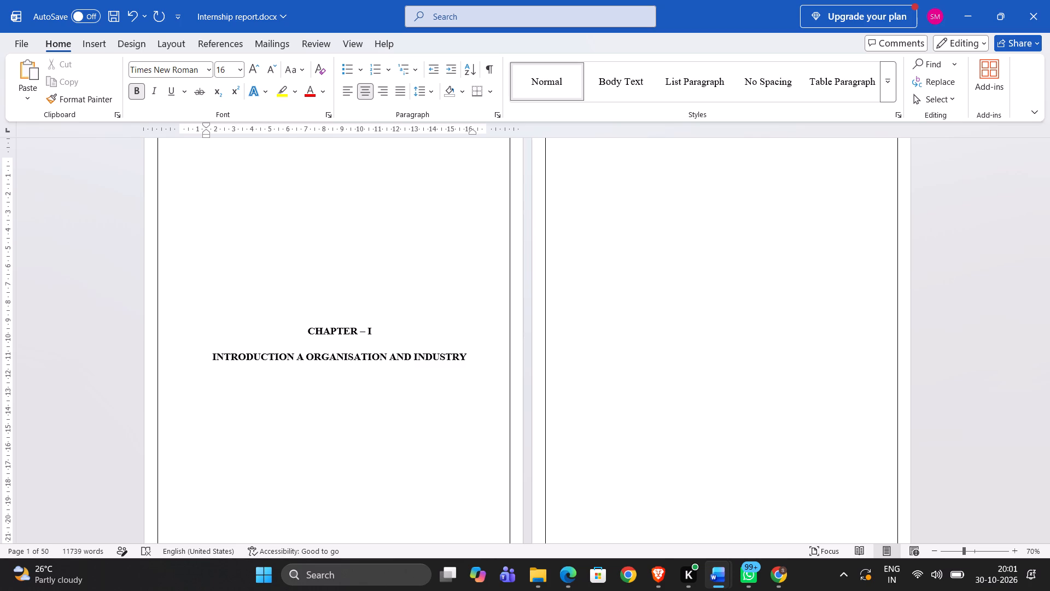
Change the Chapter I title to "INTRODUCTION TO ORGANISATION AND INDUSTRY PROFILE".
key("ctrl+z")
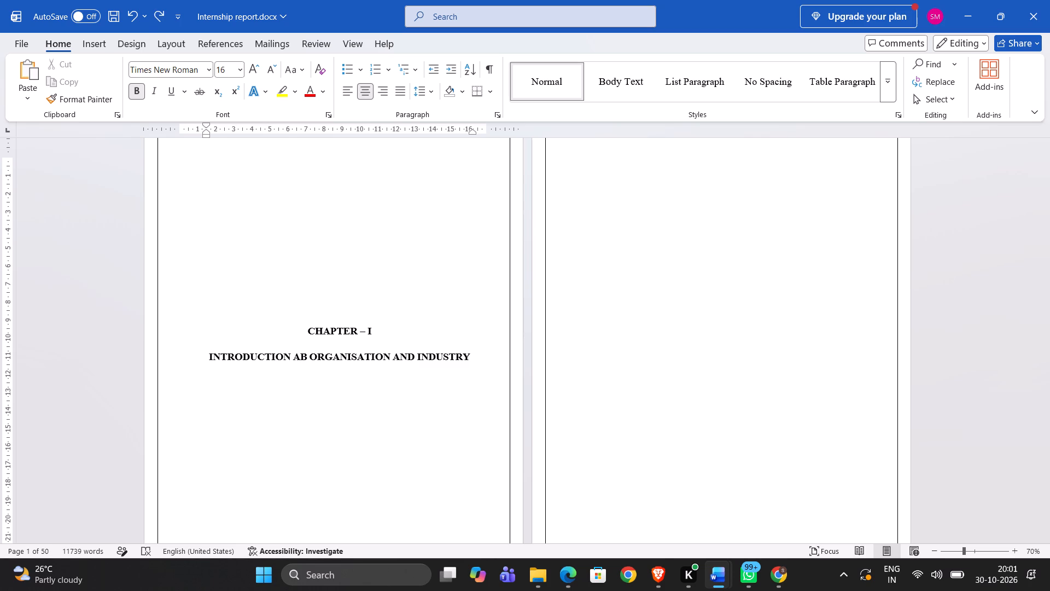
key("BackSpace")
key("BackSpace")
key("t")
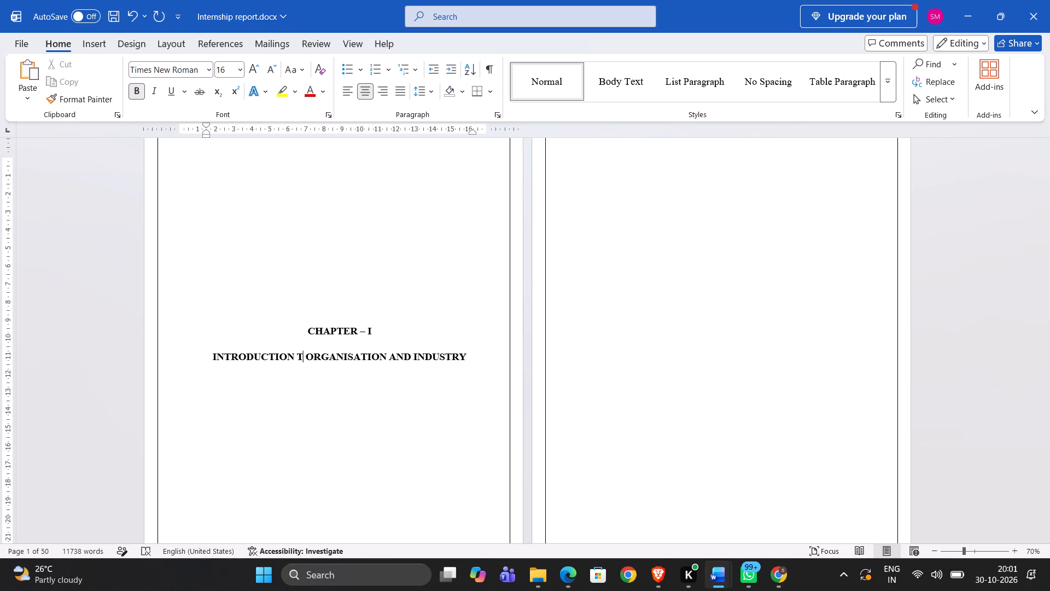
key("o")
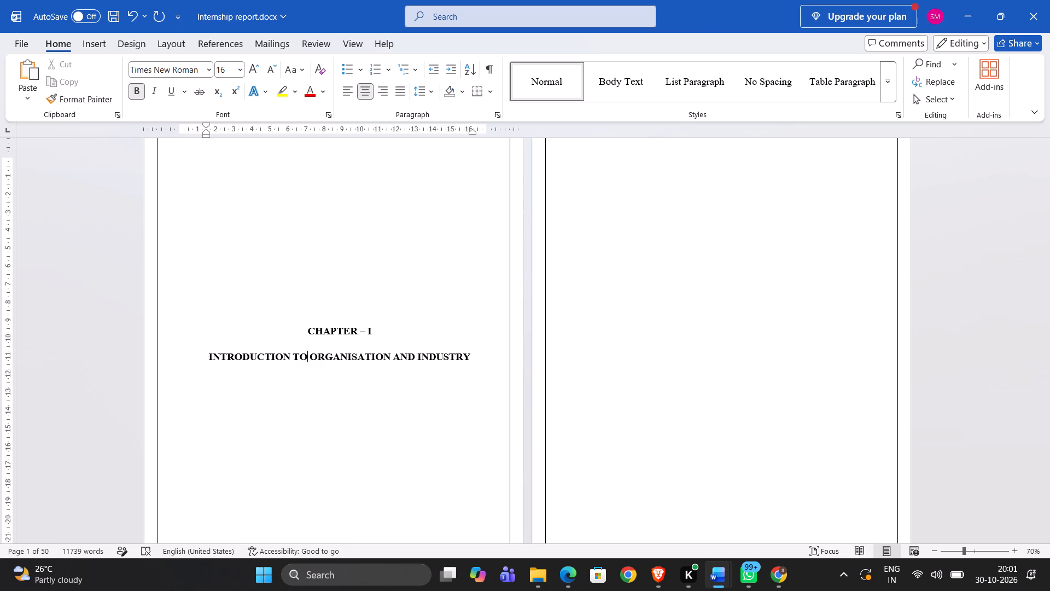
key("space")
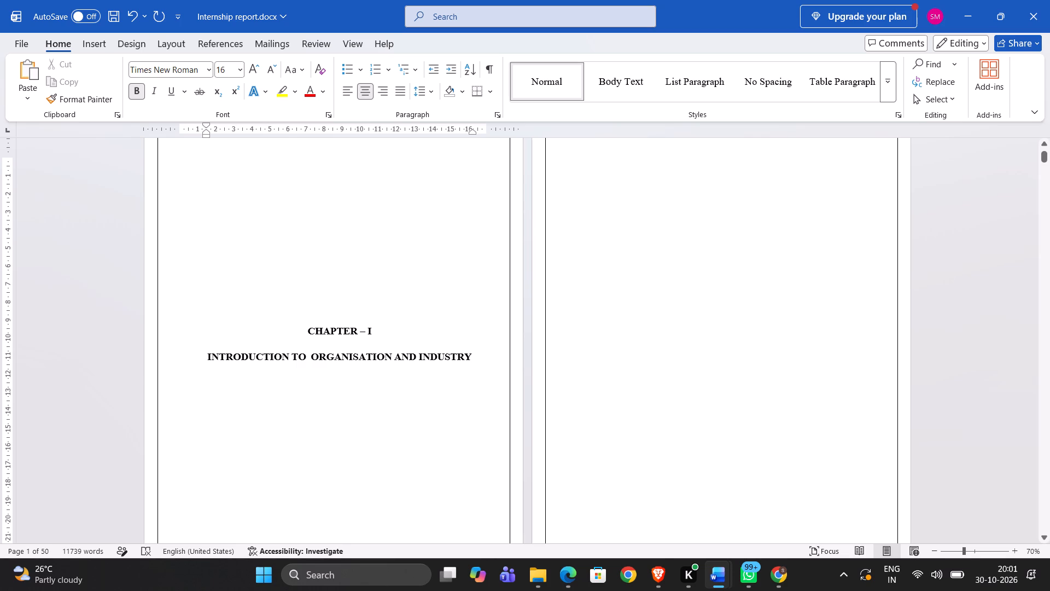
left_click(293, 356)
key("space")
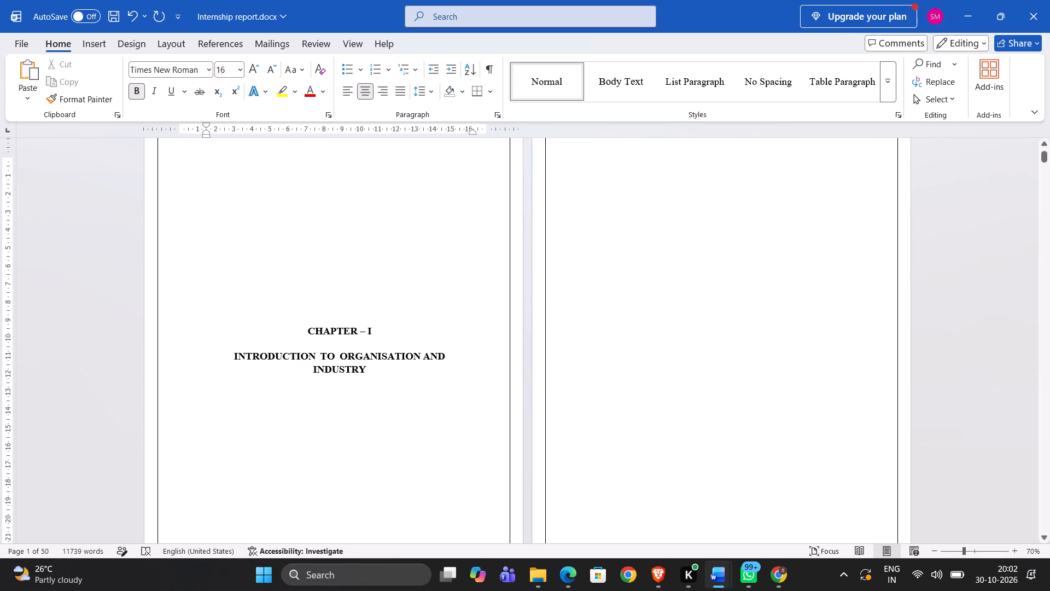
left_click(385, 380)
key("space")
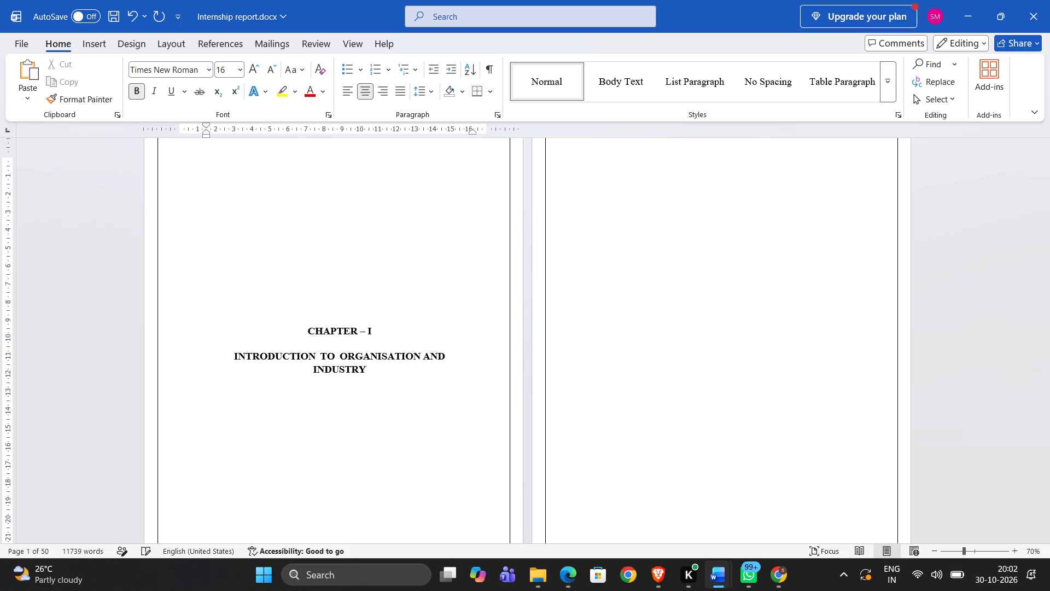
type("PRO")
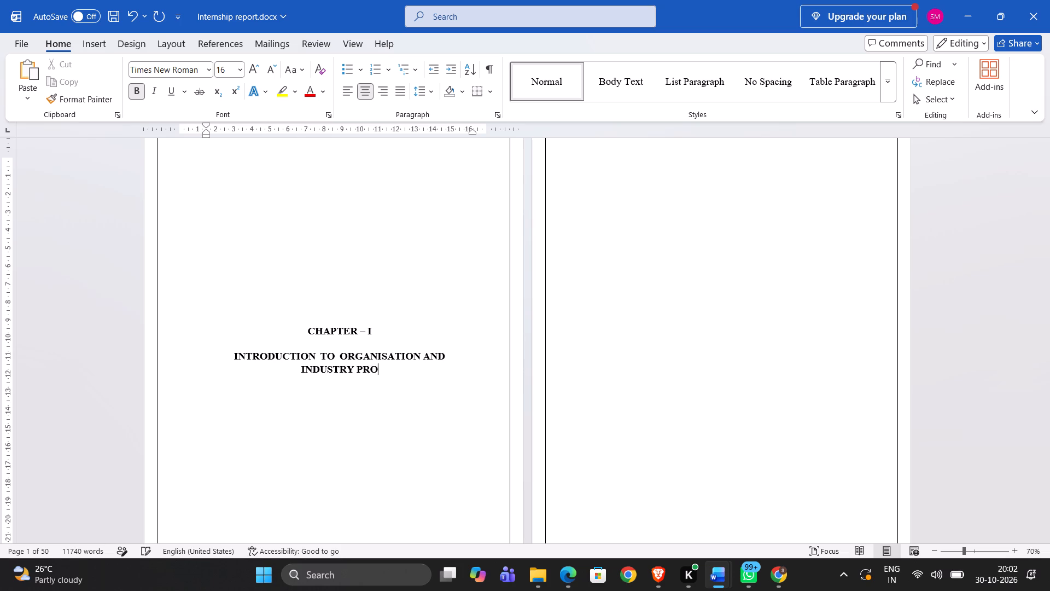
type("FIL")
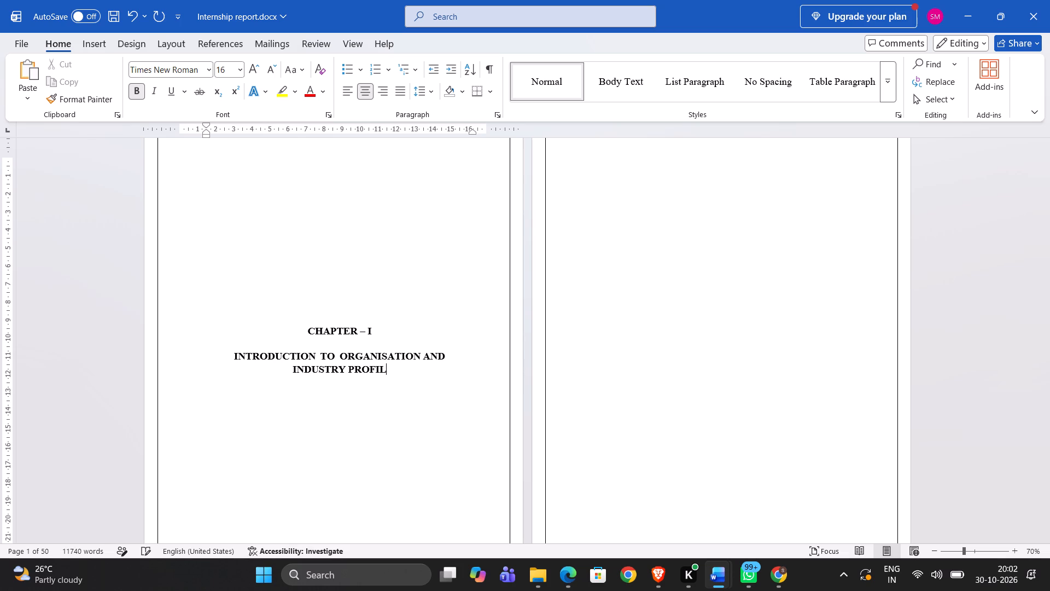
key("e")
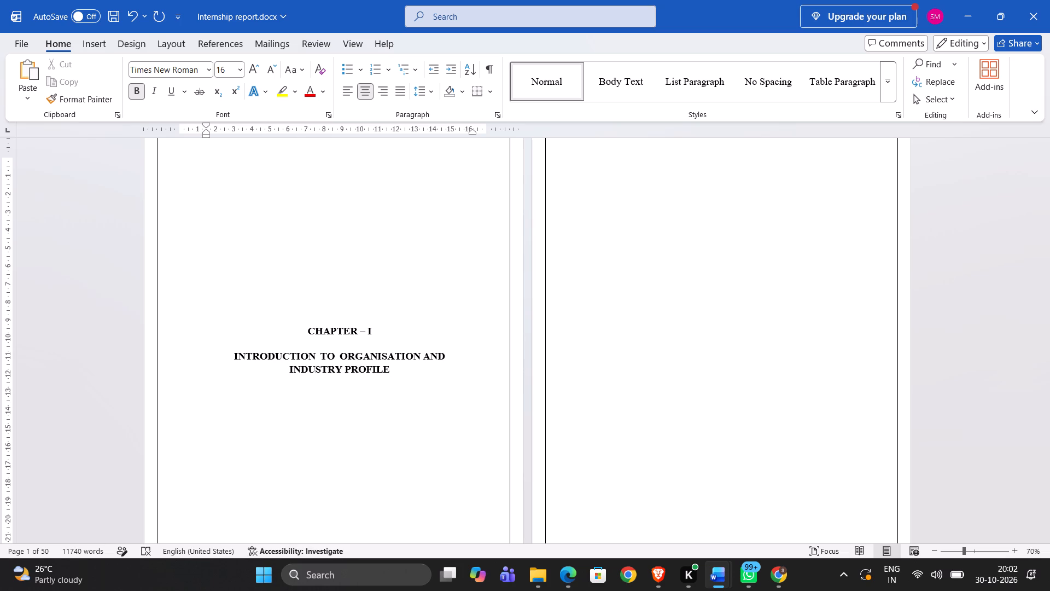
Delete the blank page between the Chapter I title page and section 1.1.
scroll(385, 380, "down", 2)
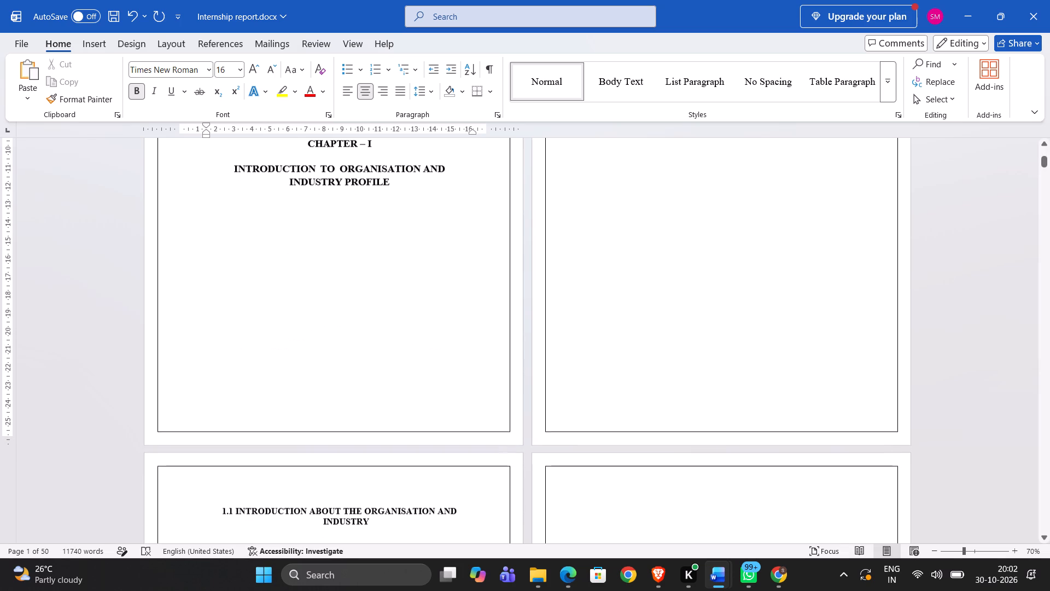
scroll(385, 380, "up", 5)
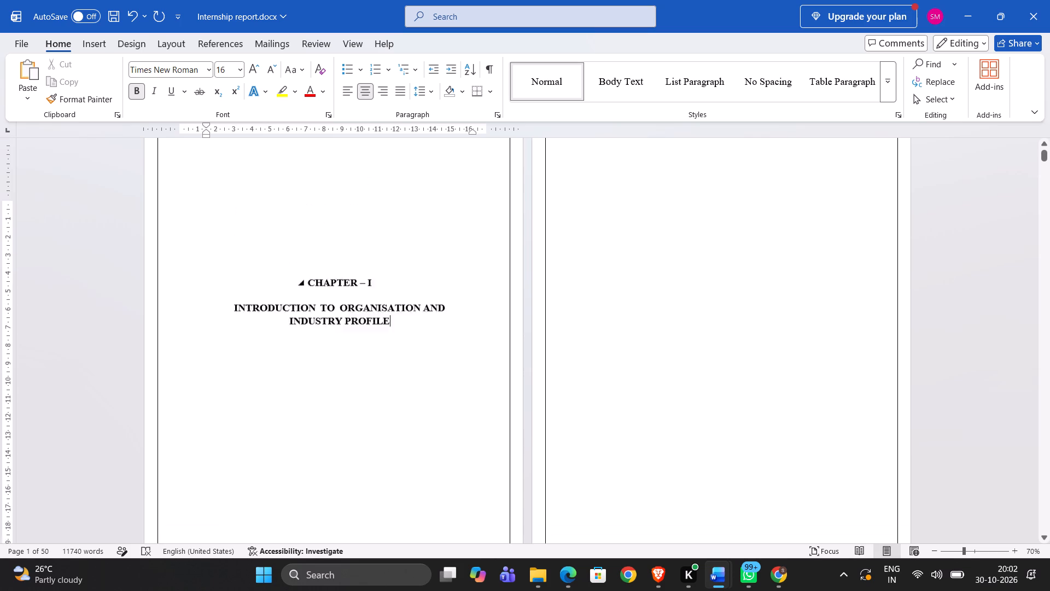
scroll(385, 380, "down", 7)
scroll(385, 380, "up", 3)
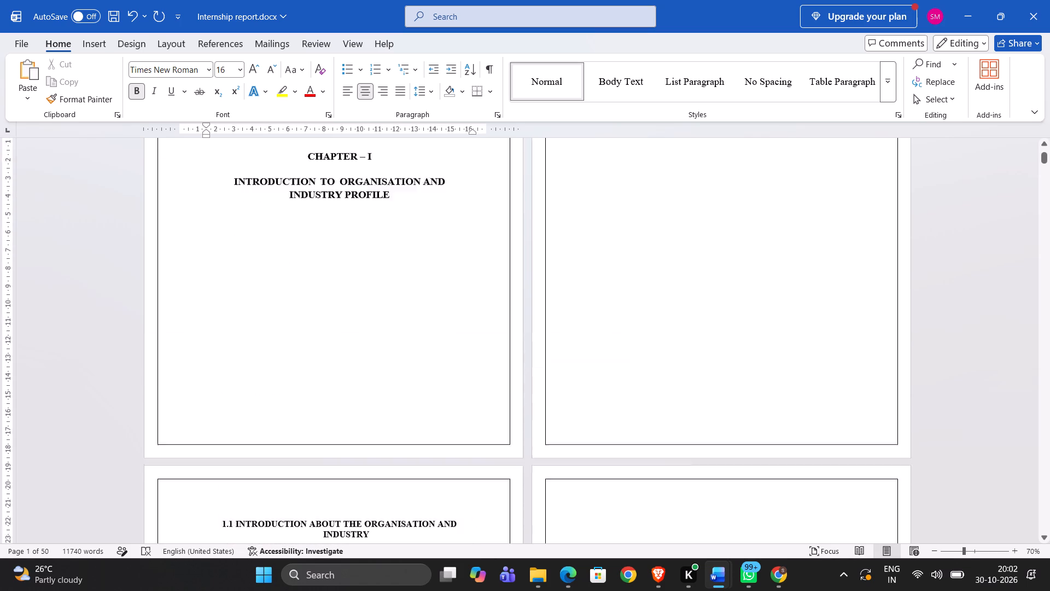
scroll(385, 380, "up", 1)
scroll(385, 380, "down", 7)
scroll(385, 380, "up", 6)
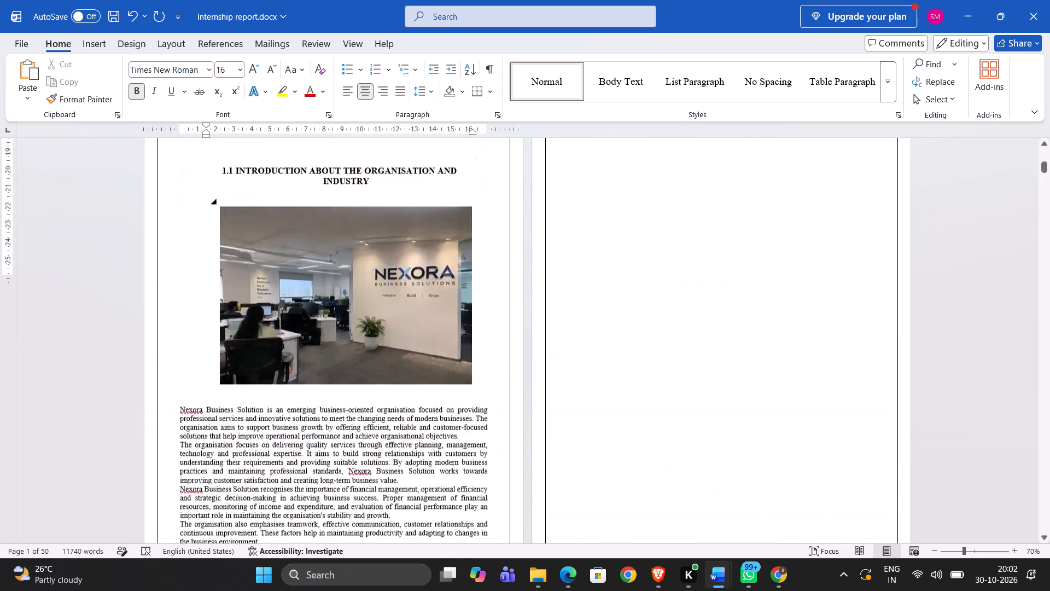
scroll(385, 380, "up", 1)
left_click(629, 337)
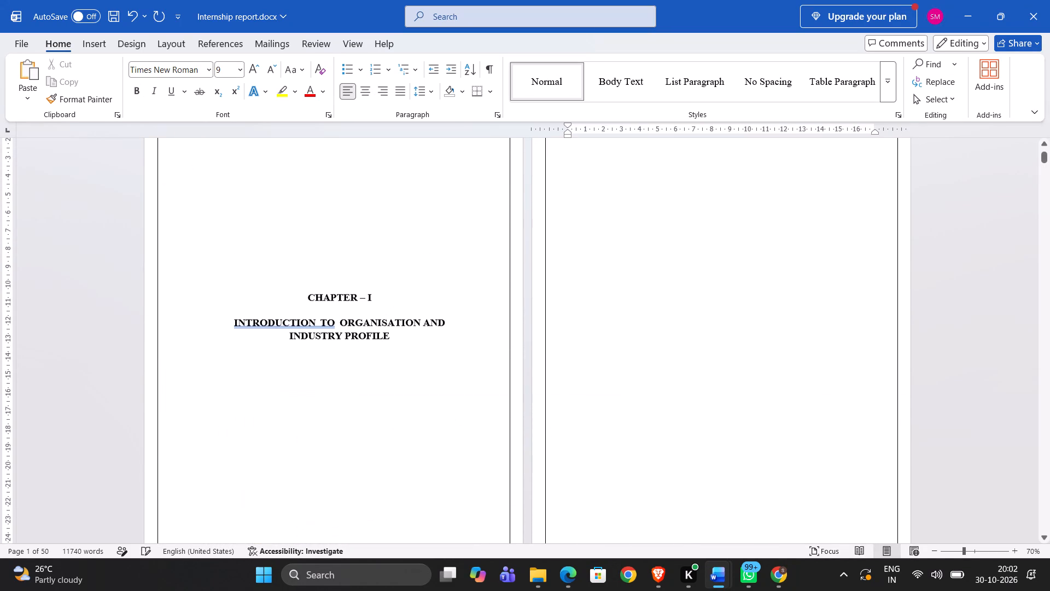
key("Delete")
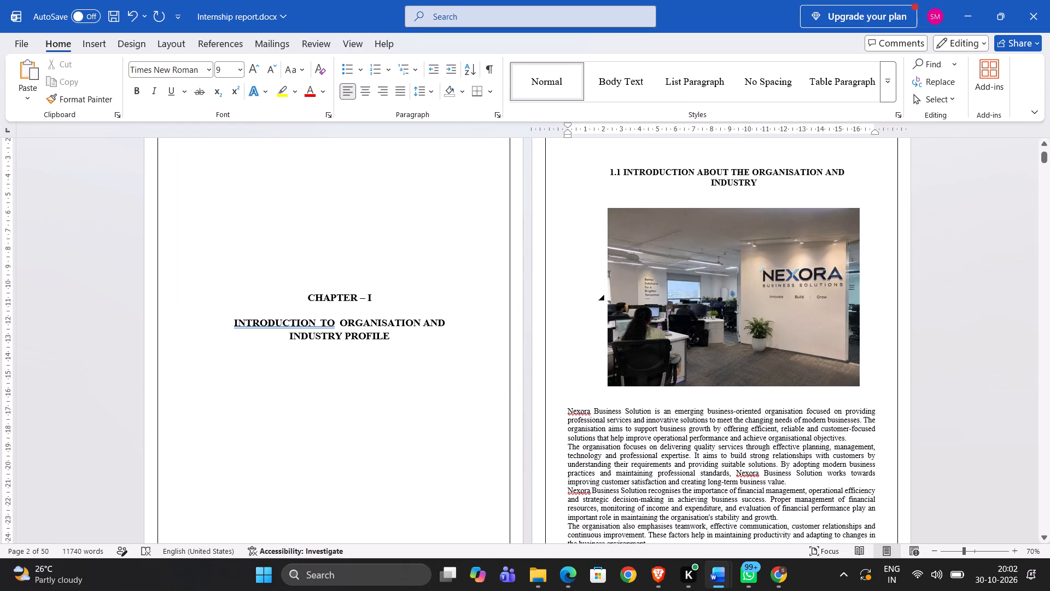
Examine how the text of section 1.1 flows across its pages up to section 1.2 Market Size and Segmentation.
scroll(629, 337, "down", 6)
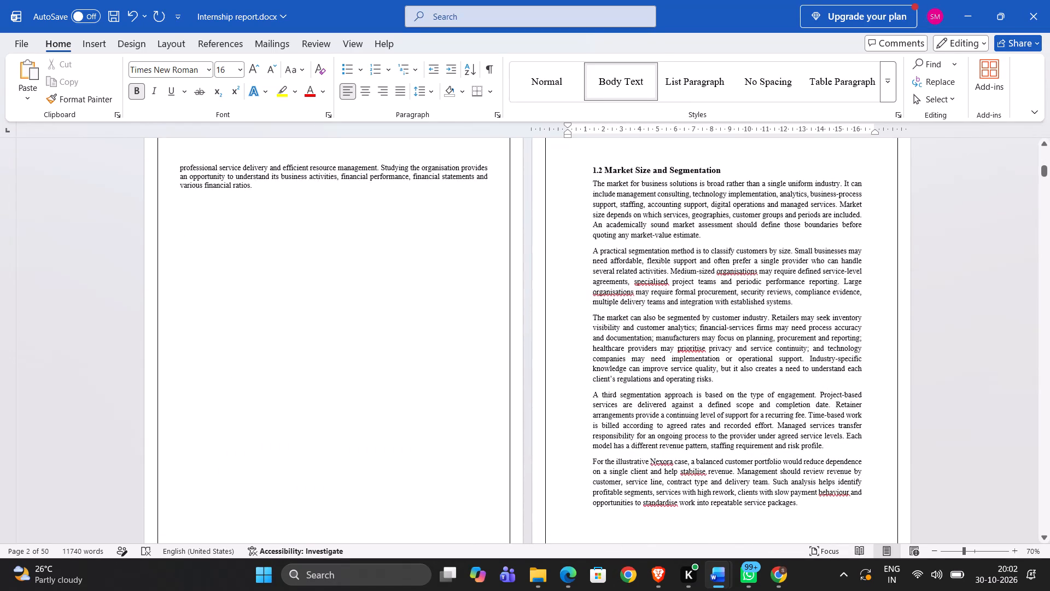
scroll(629, 337, "up", 5)
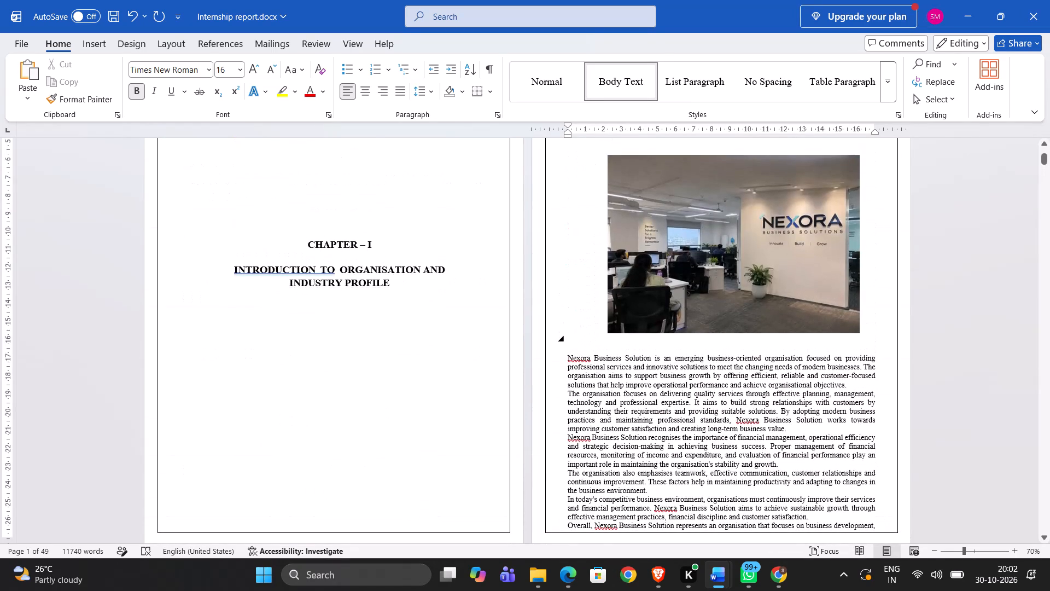
scroll(629, 337, "up", 1)
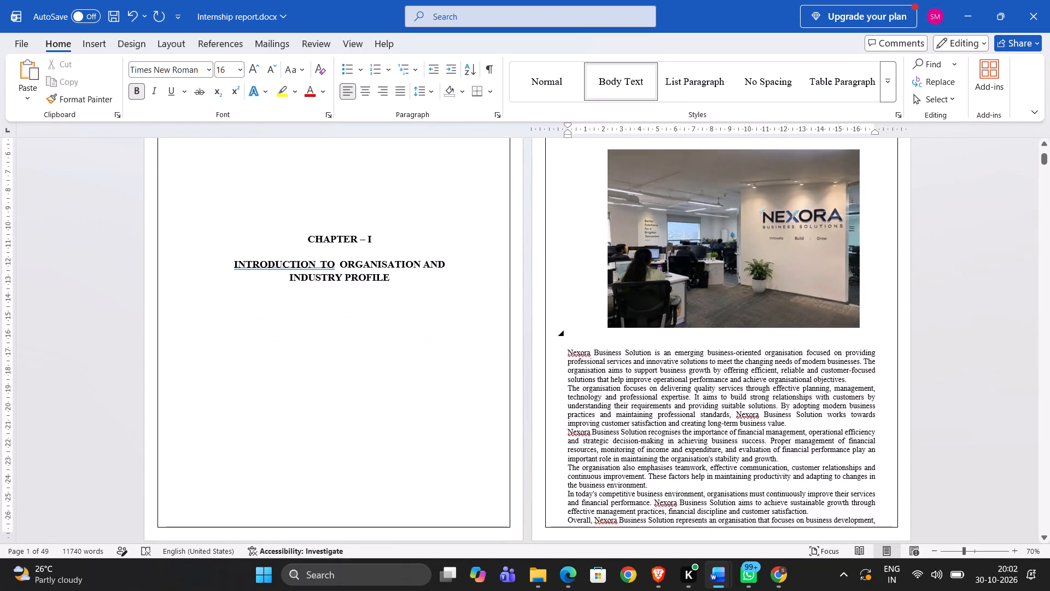
scroll(629, 337, "up", 1)
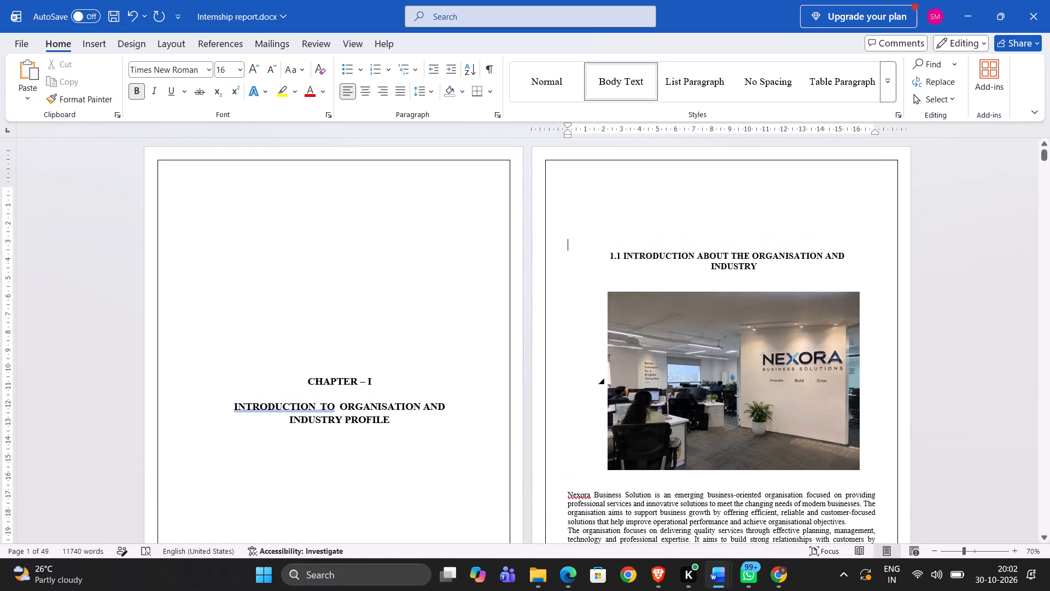
scroll(629, 337, "up", 1)
scroll(629, 337, "down", 1)
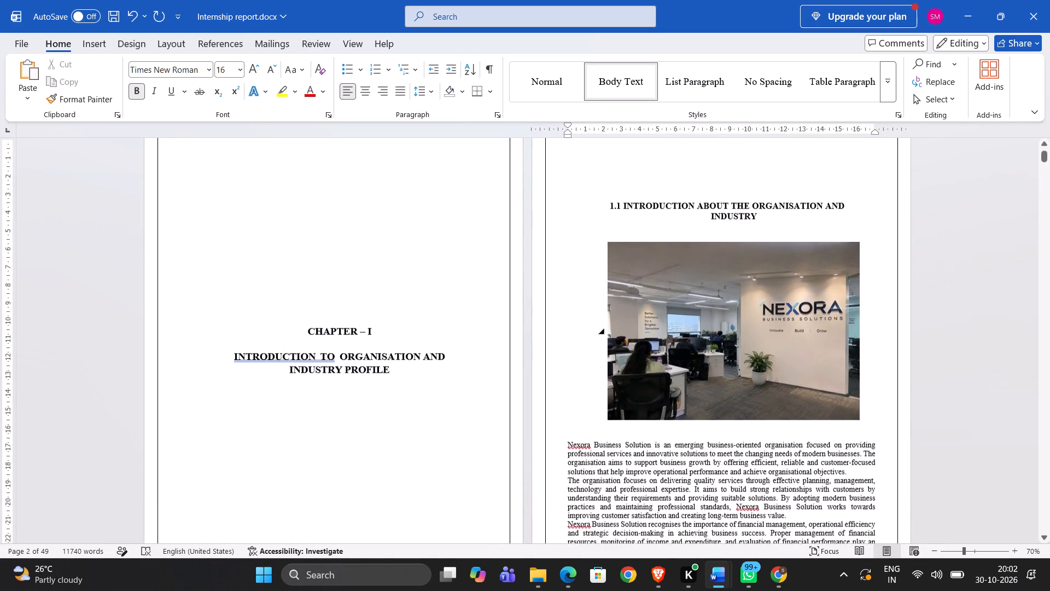
scroll(629, 337, "down", 2)
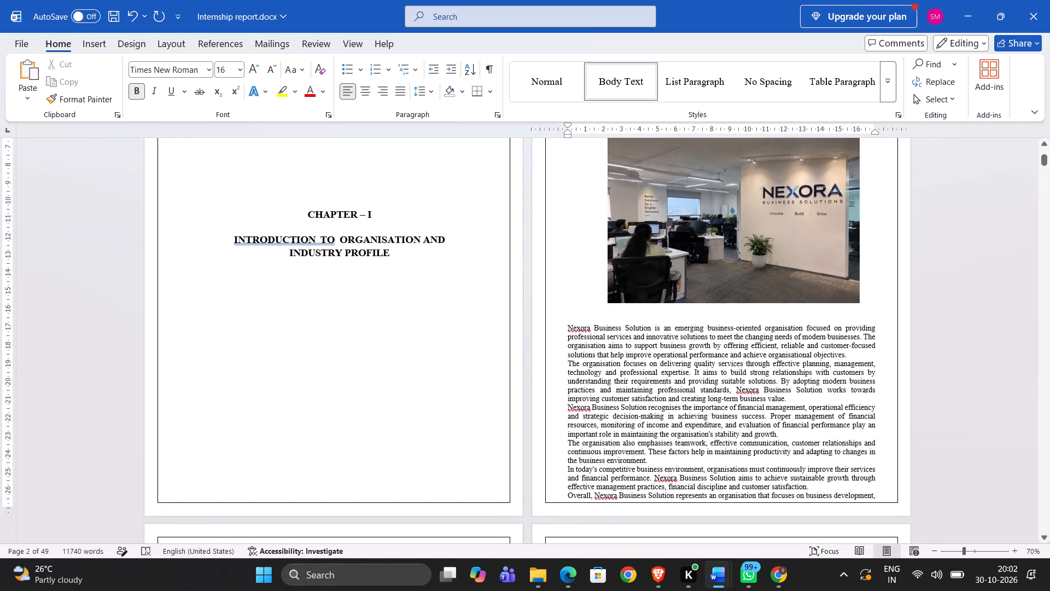
scroll(629, 337, "down", 3)
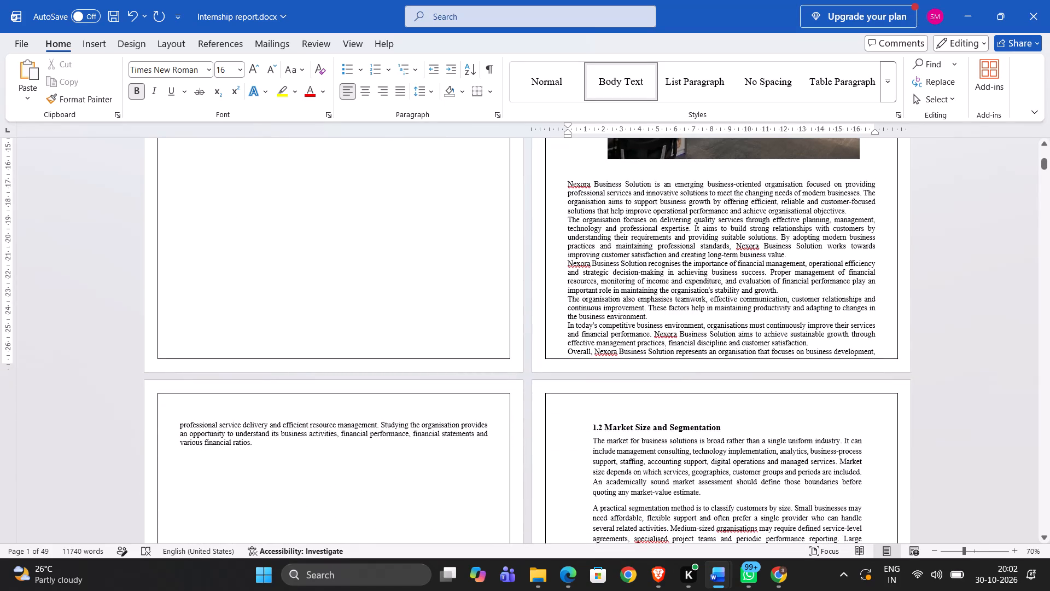
scroll(629, 337, "up", 1)
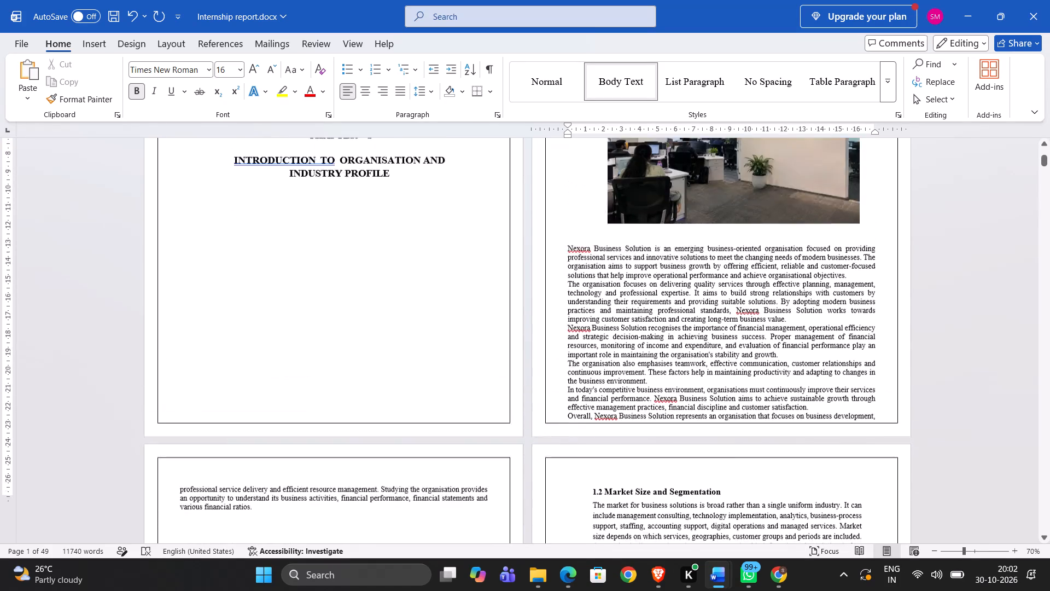
scroll(629, 337, "up", 1)
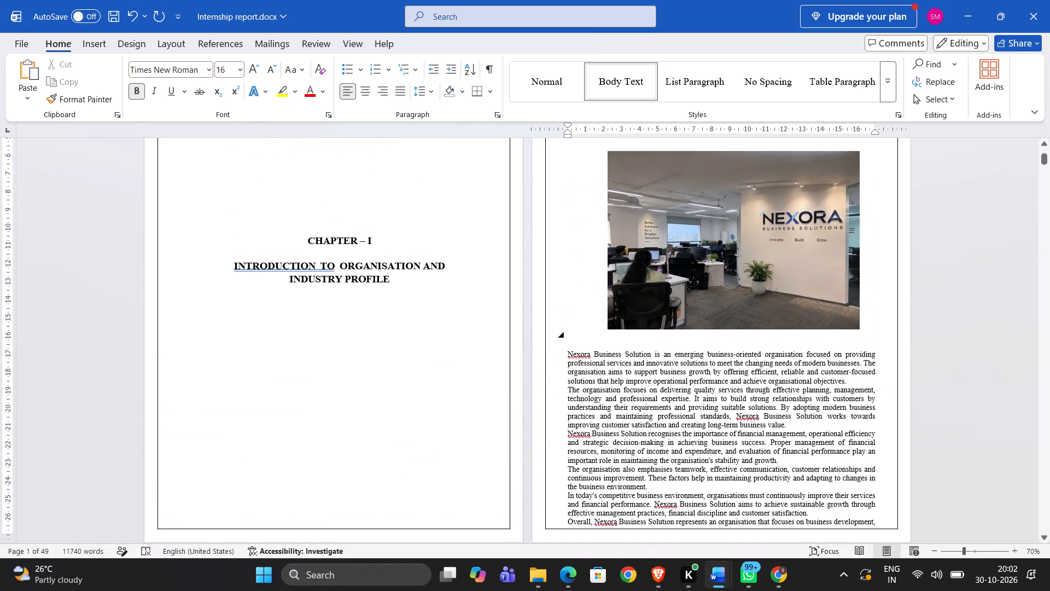
scroll(629, 337, "up", 1)
scroll(629, 337, "down", 2)
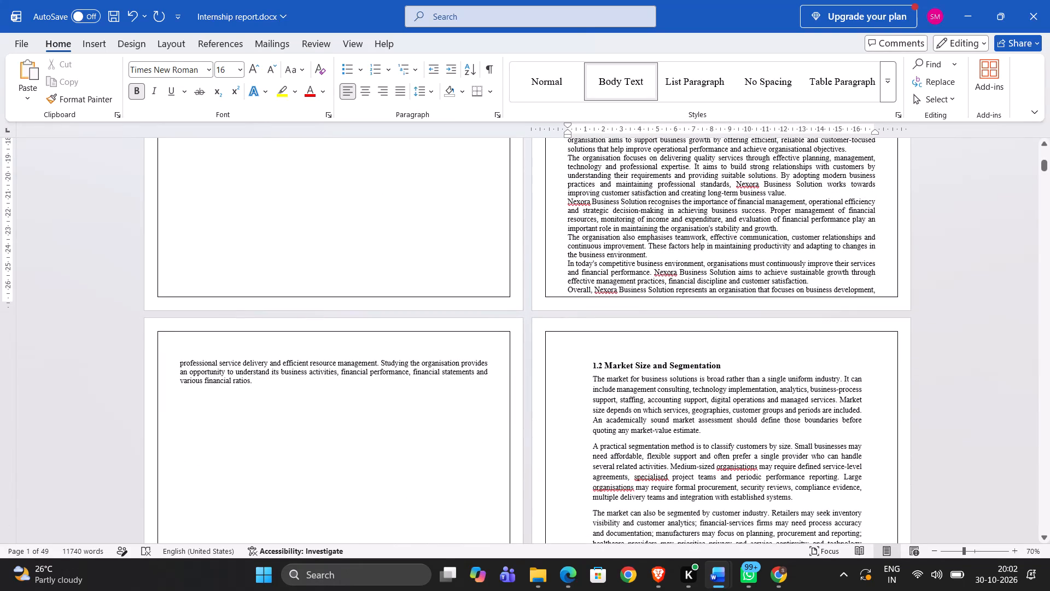
scroll(629, 337, "down", 1)
scroll(629, 337, "up", 1)
scroll(629, 337, "down", 1)
scroll(629, 337, "up", 1)
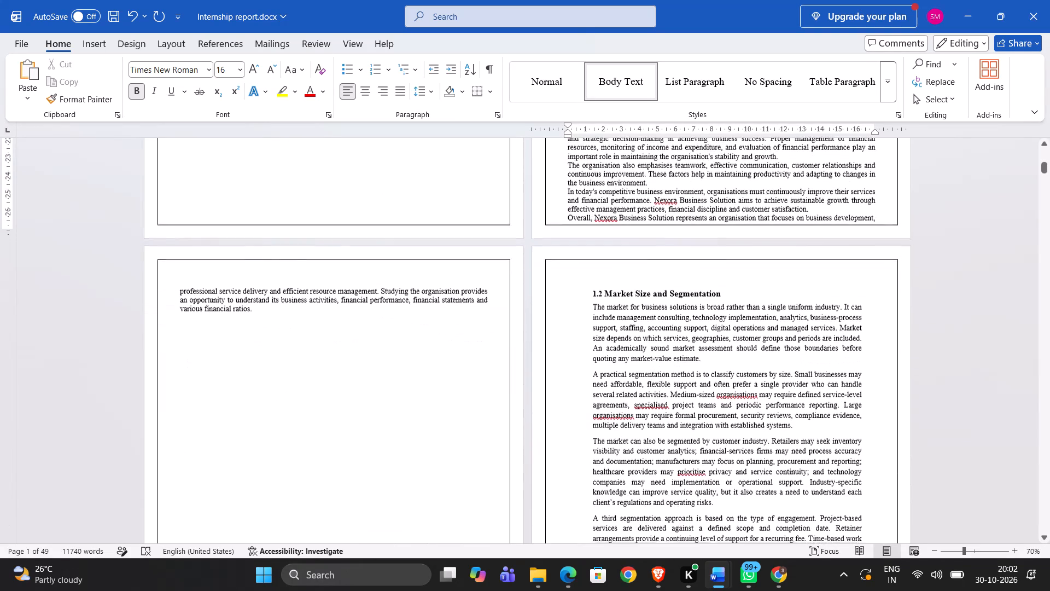
scroll(629, 337, "up", 1)
scroll(629, 337, "down", 1)
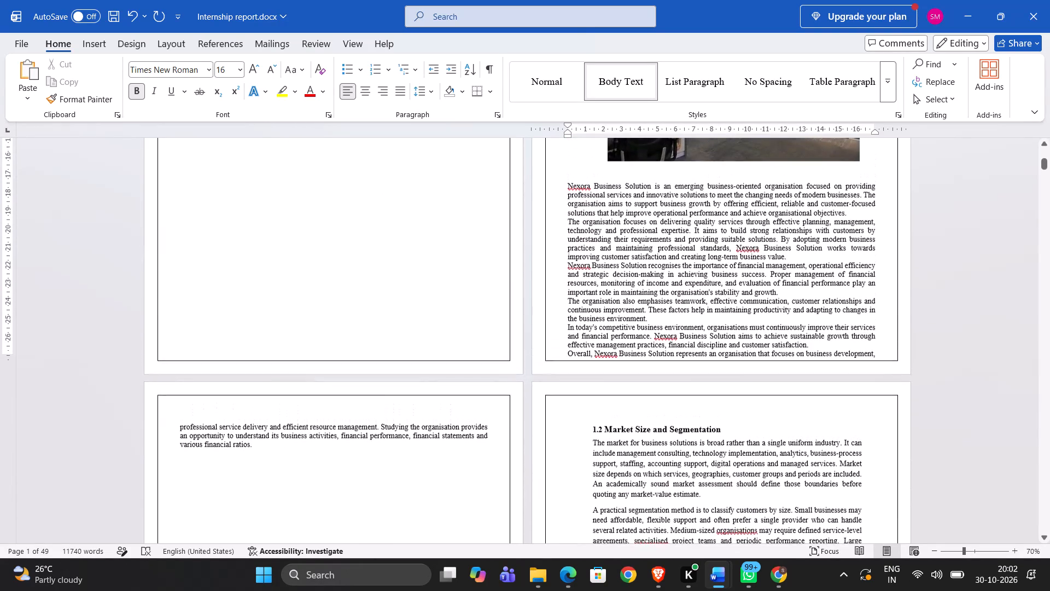
scroll(629, 337, "down", 1)
scroll(629, 337, "up", 1)
scroll(629, 337, "right", 1)
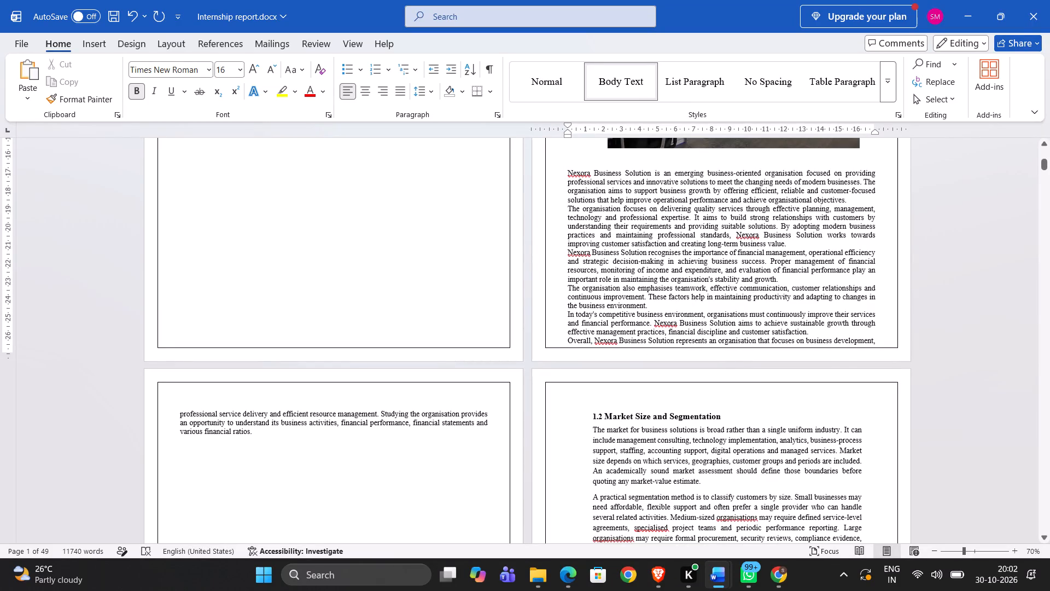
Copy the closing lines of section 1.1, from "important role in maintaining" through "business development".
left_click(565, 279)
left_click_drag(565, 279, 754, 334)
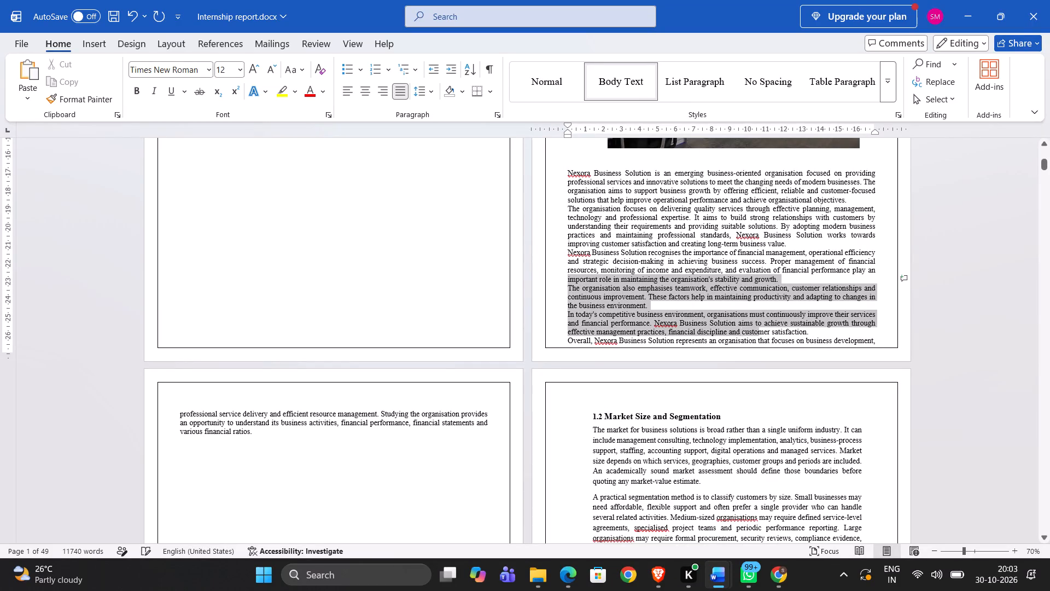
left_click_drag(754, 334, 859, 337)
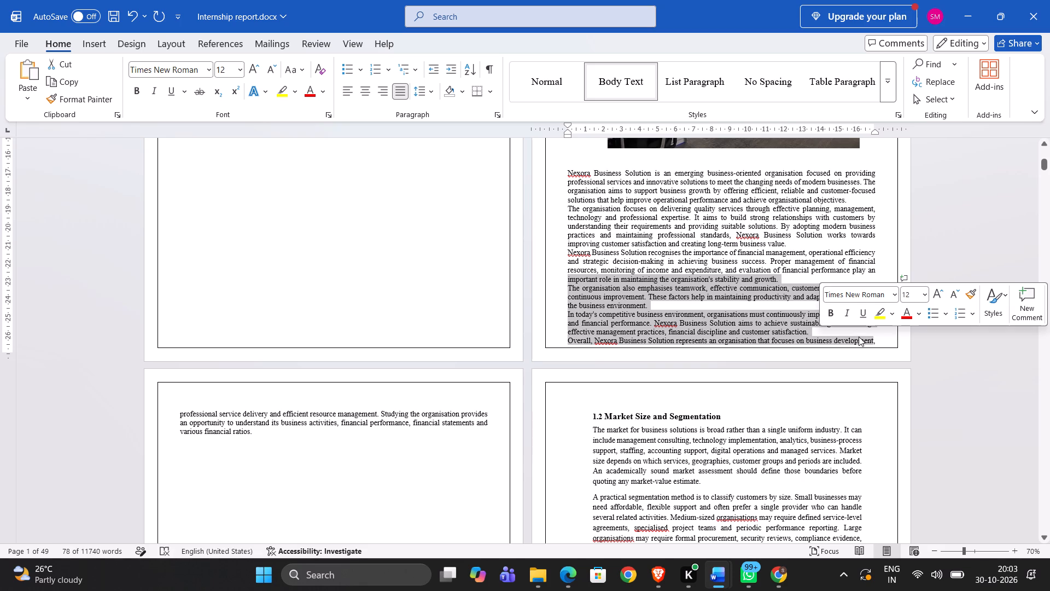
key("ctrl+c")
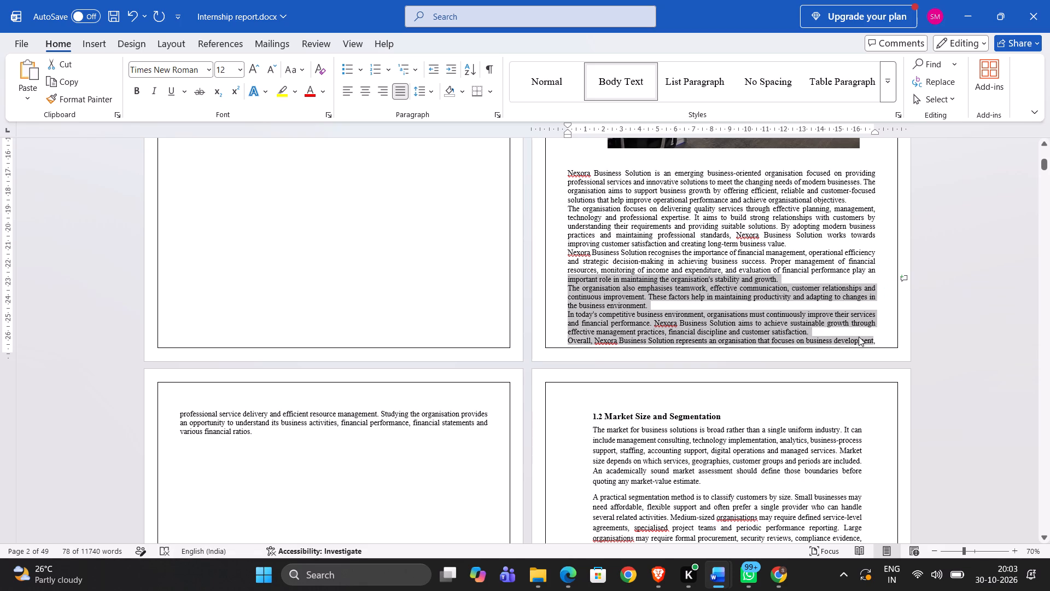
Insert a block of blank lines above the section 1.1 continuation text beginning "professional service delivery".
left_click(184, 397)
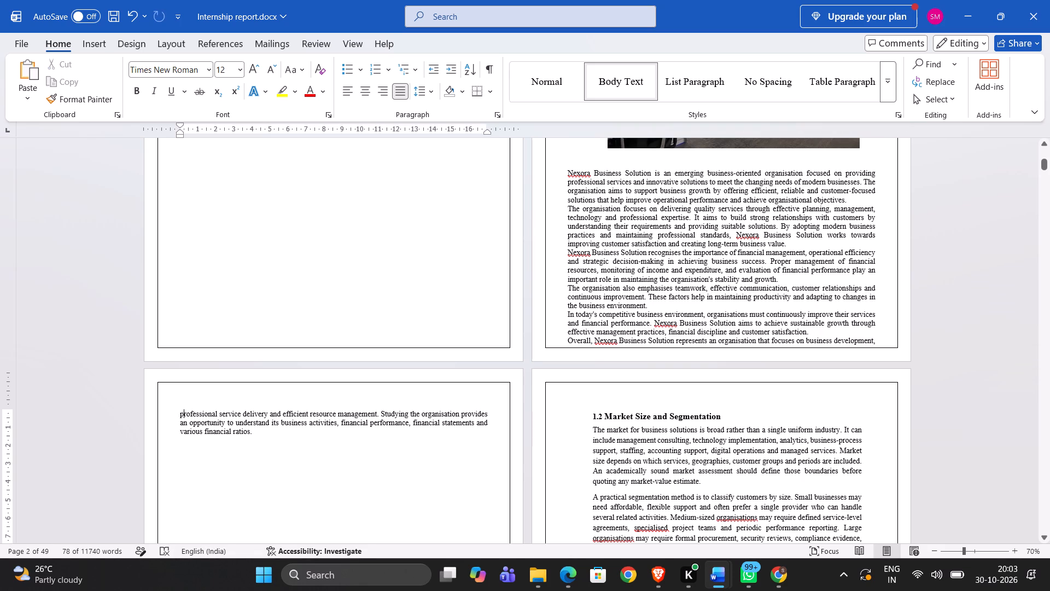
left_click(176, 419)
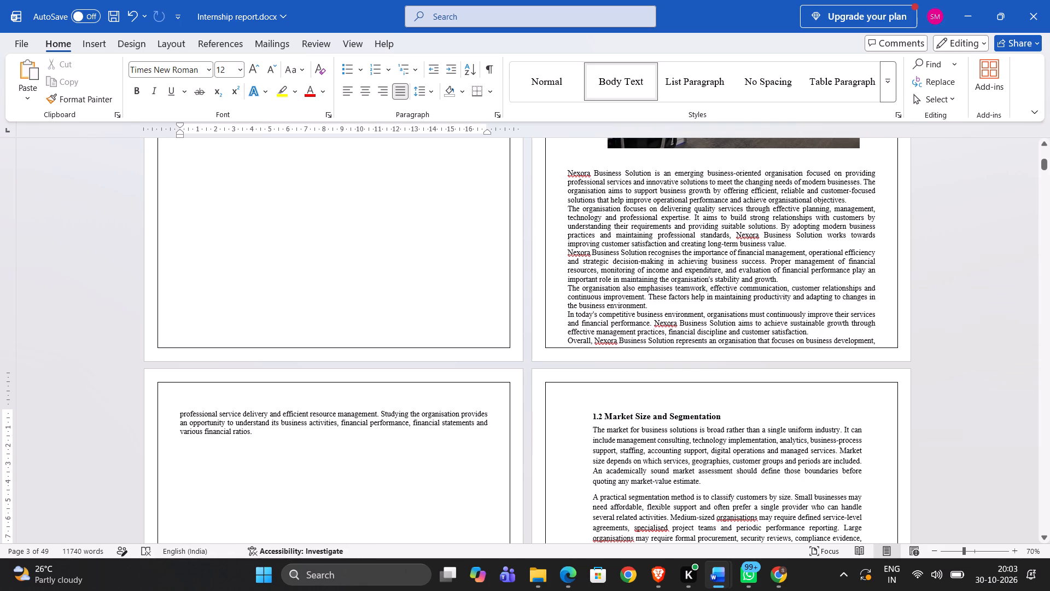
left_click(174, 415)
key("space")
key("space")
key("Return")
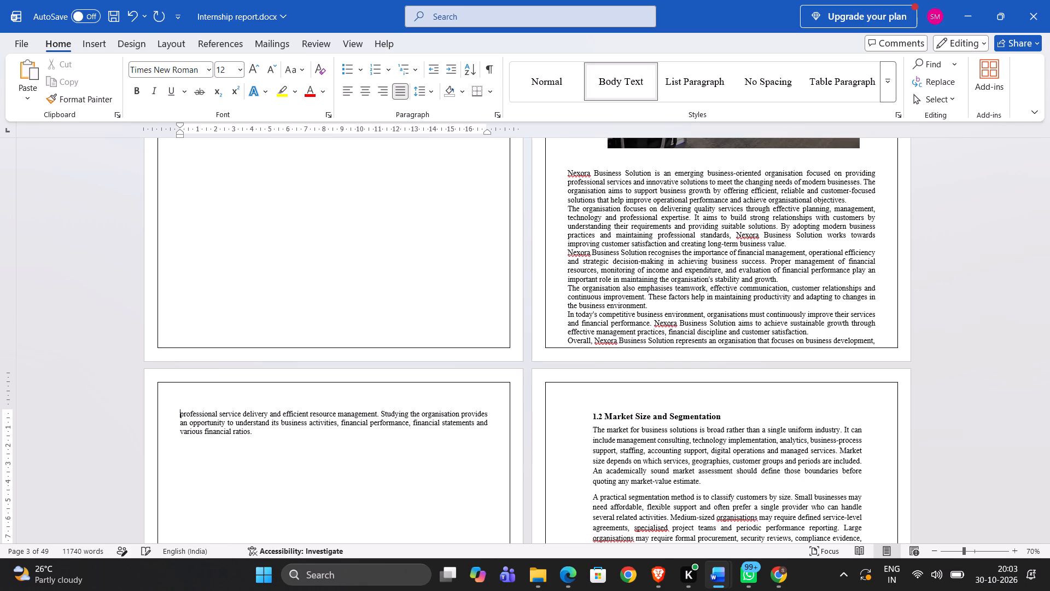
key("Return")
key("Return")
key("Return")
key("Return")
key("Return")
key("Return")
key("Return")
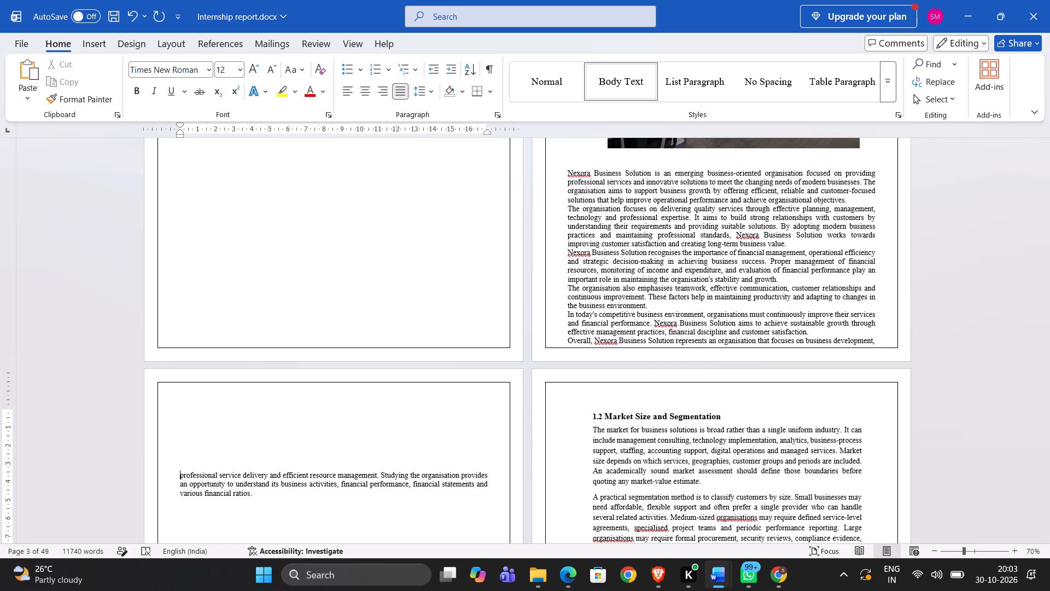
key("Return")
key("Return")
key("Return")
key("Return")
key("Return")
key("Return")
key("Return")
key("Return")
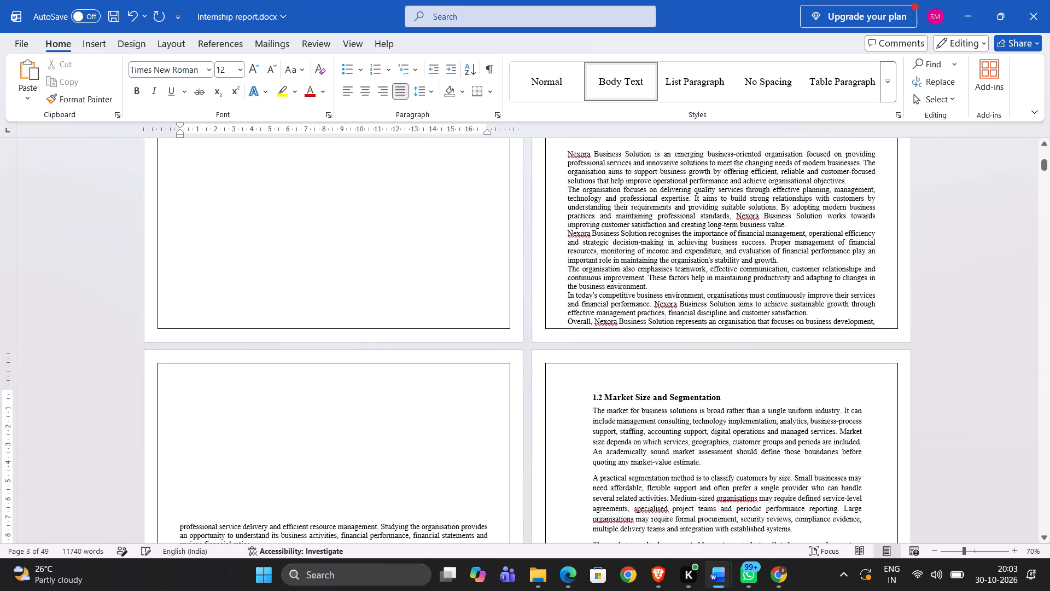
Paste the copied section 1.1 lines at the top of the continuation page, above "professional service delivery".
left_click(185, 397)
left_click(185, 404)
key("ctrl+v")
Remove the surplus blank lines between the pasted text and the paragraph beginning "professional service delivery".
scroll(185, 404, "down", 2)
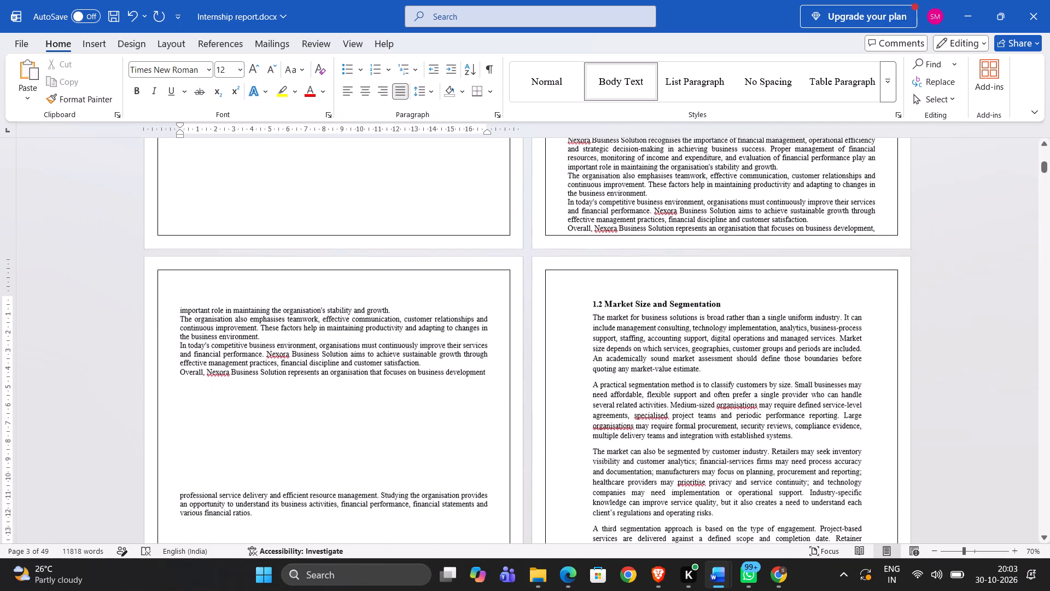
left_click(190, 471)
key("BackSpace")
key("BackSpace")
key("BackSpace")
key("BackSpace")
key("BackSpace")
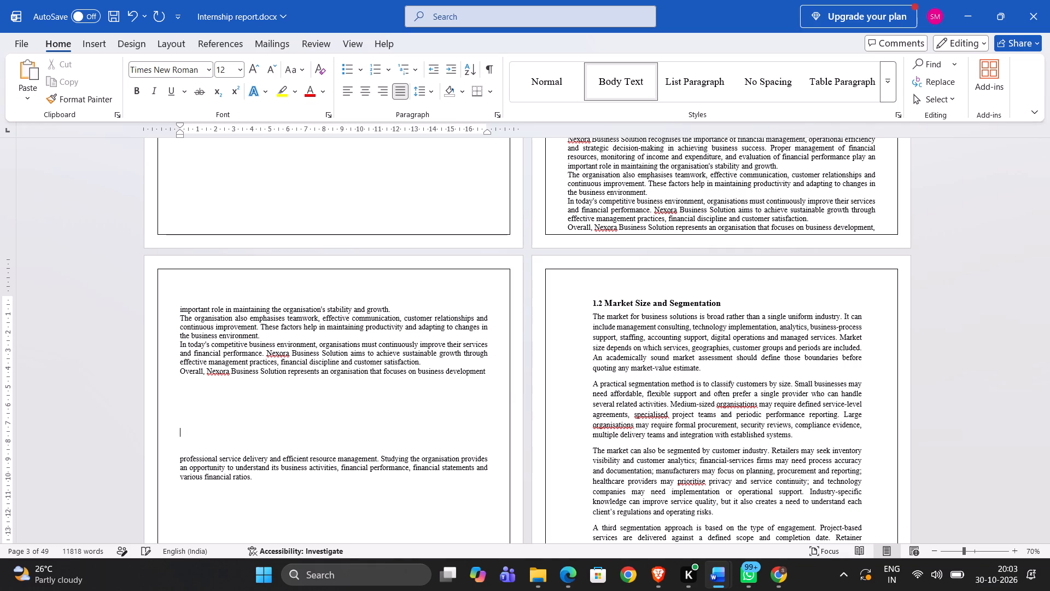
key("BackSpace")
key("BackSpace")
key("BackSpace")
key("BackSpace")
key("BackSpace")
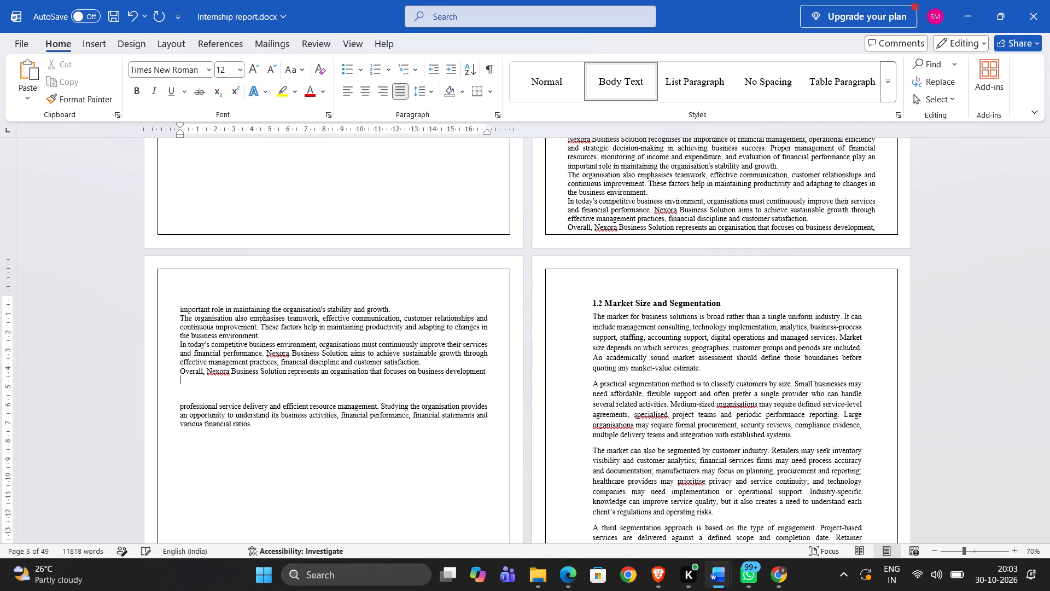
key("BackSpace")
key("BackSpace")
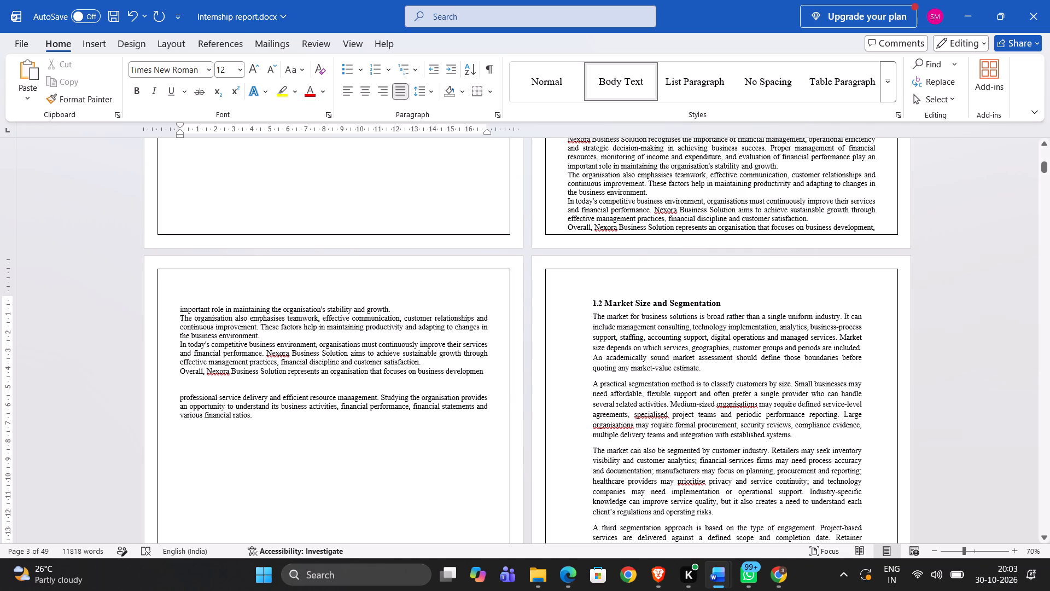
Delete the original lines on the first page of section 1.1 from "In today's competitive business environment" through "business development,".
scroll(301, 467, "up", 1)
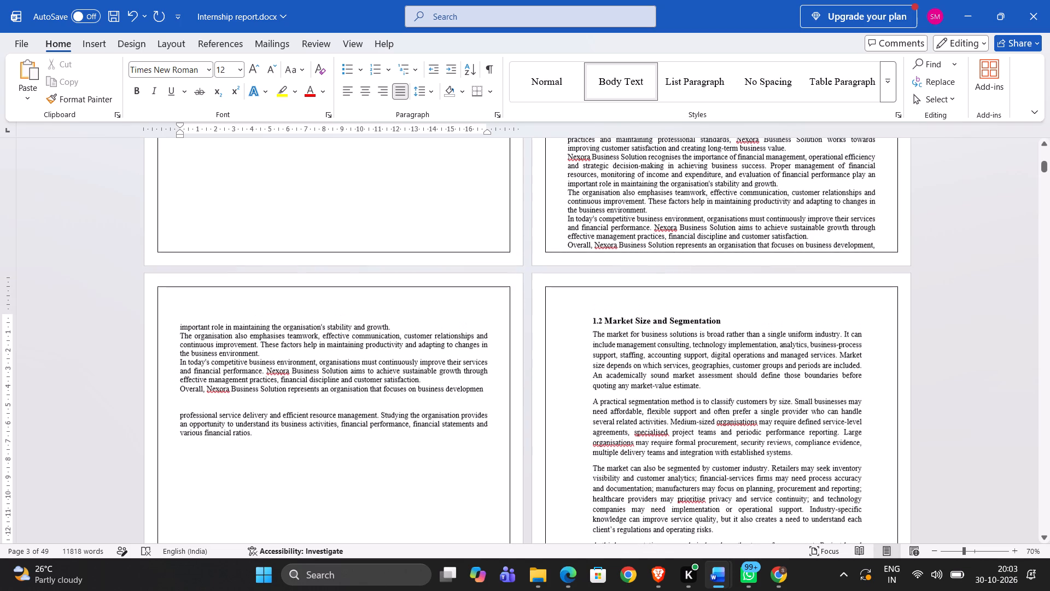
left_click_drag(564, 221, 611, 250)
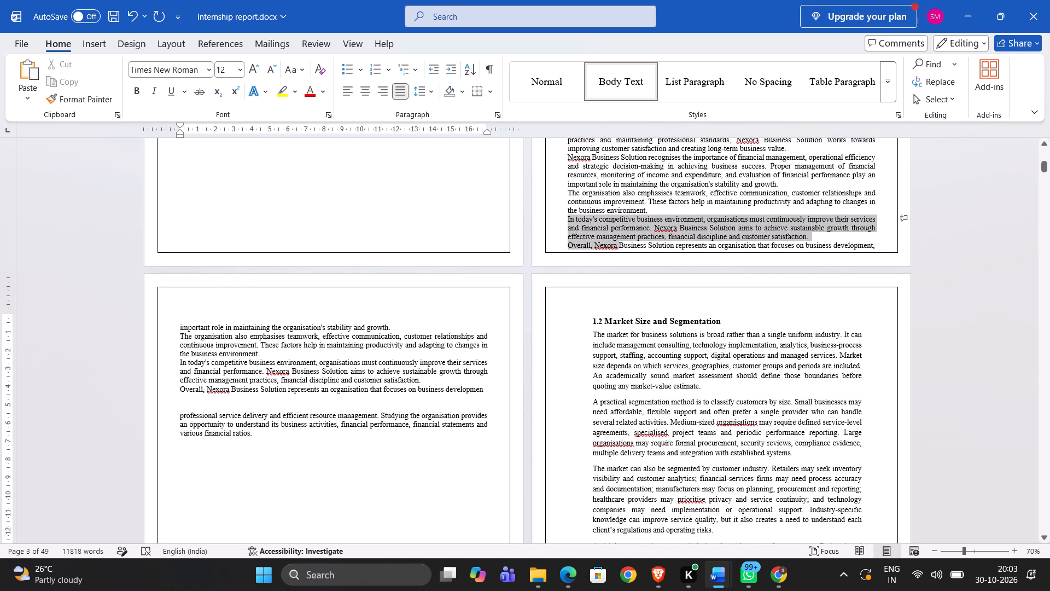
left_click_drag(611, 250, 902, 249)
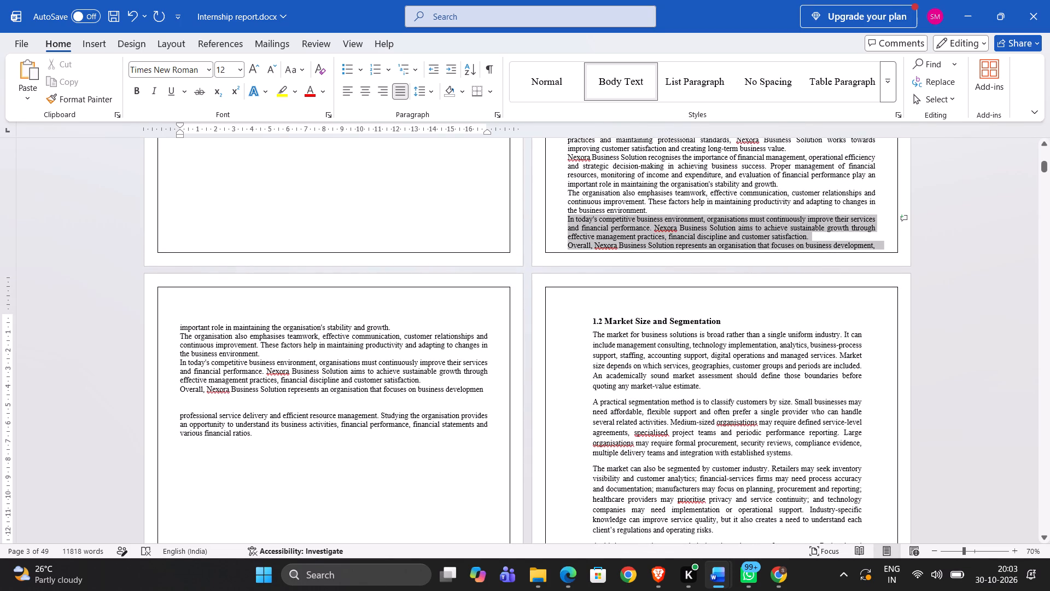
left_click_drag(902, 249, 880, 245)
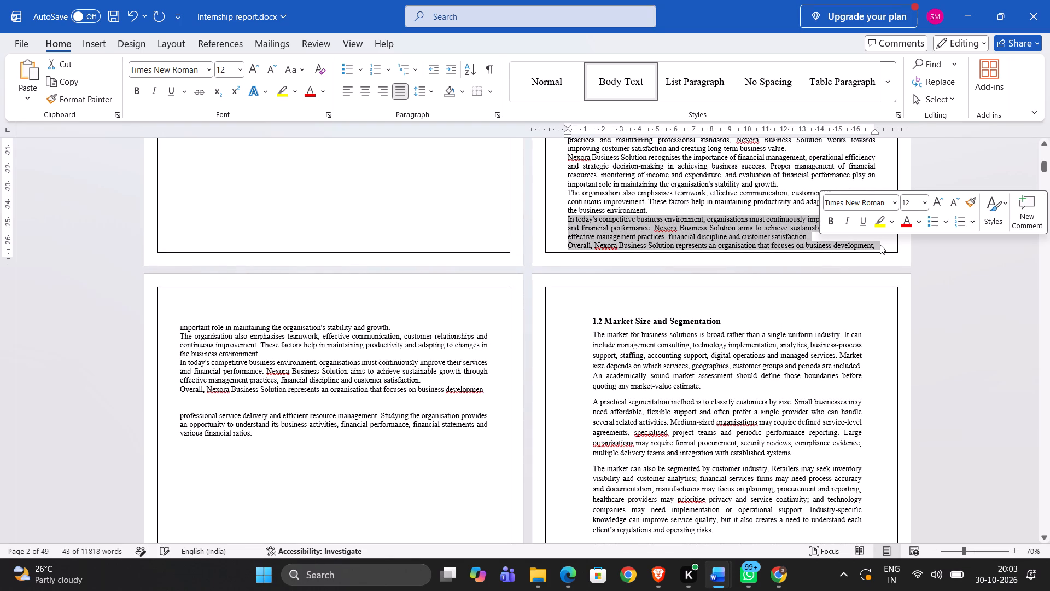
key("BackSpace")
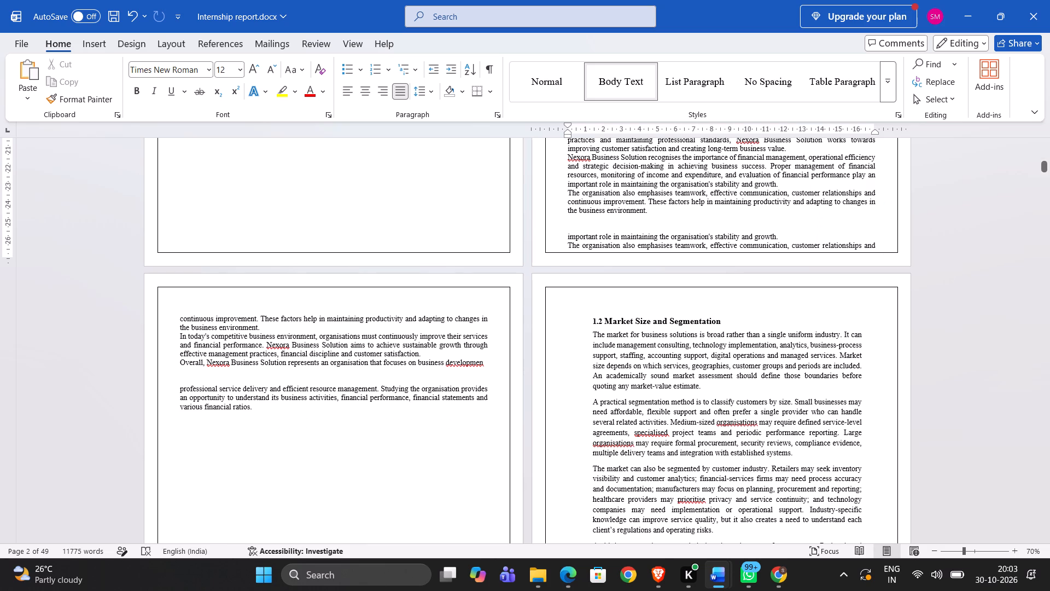
Examine how the section 1.1 text runs from its first page onto the continuation page before section 1.2.
scroll(880, 245, "down", 1)
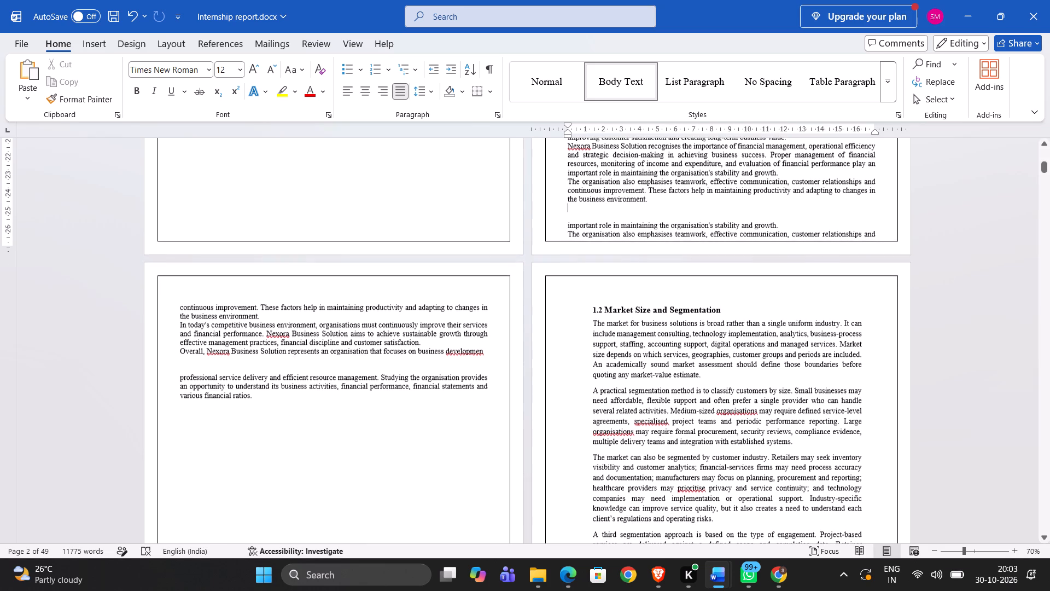
scroll(880, 245, "down", 2)
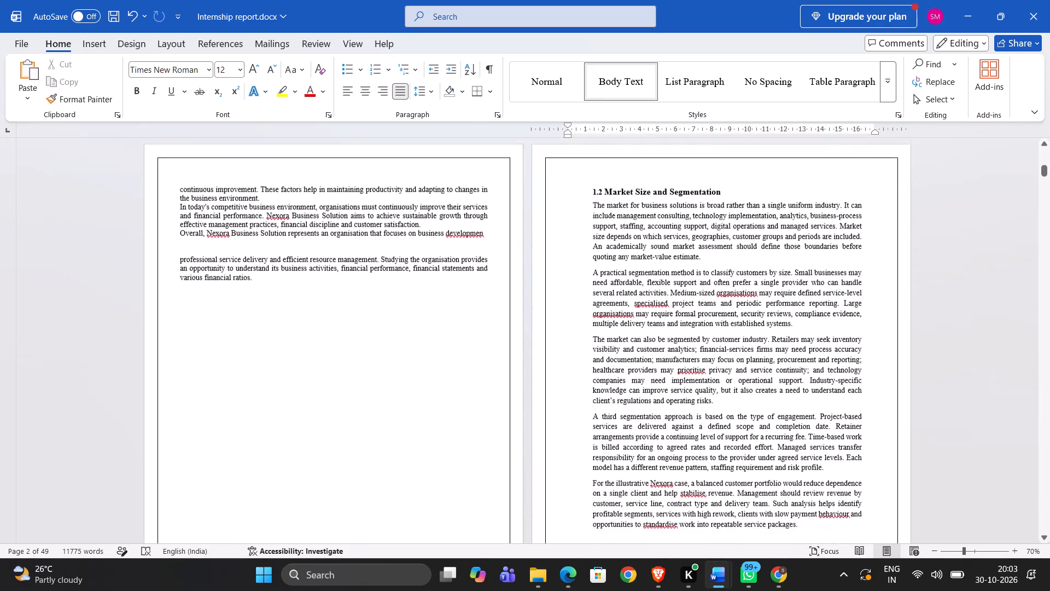
scroll(880, 245, "down", 2)
scroll(880, 245, "up", 1)
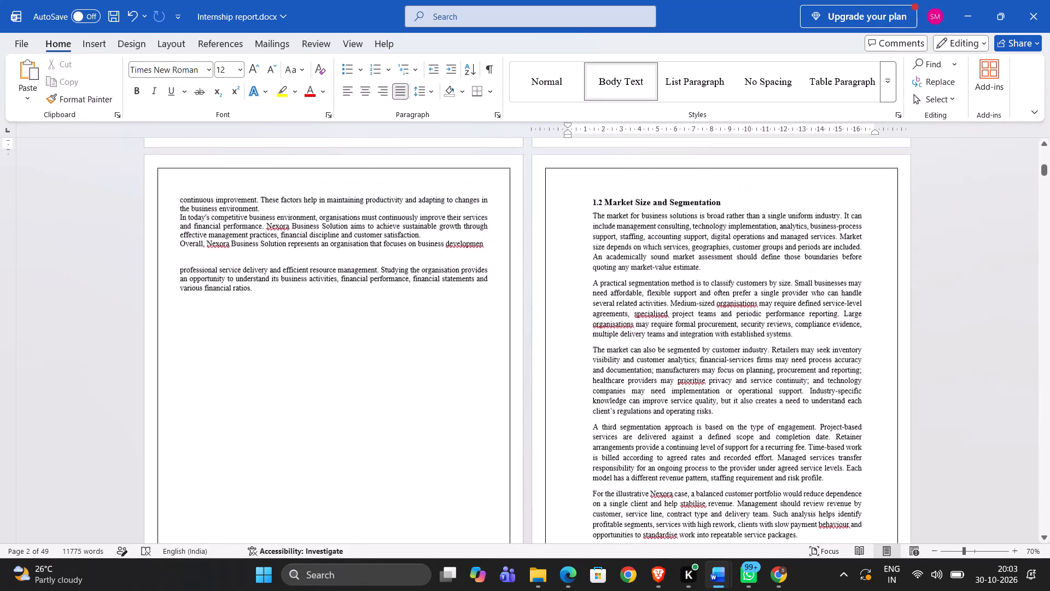
scroll(880, 245, "up", 1)
scroll(880, 245, "right", 1)
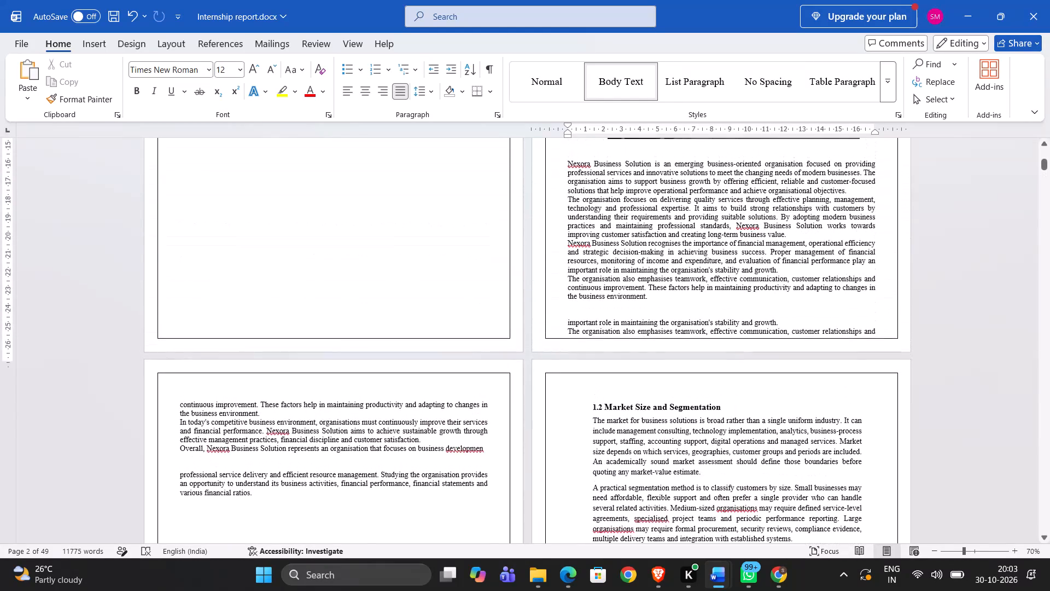
scroll(880, 245, "right", 1)
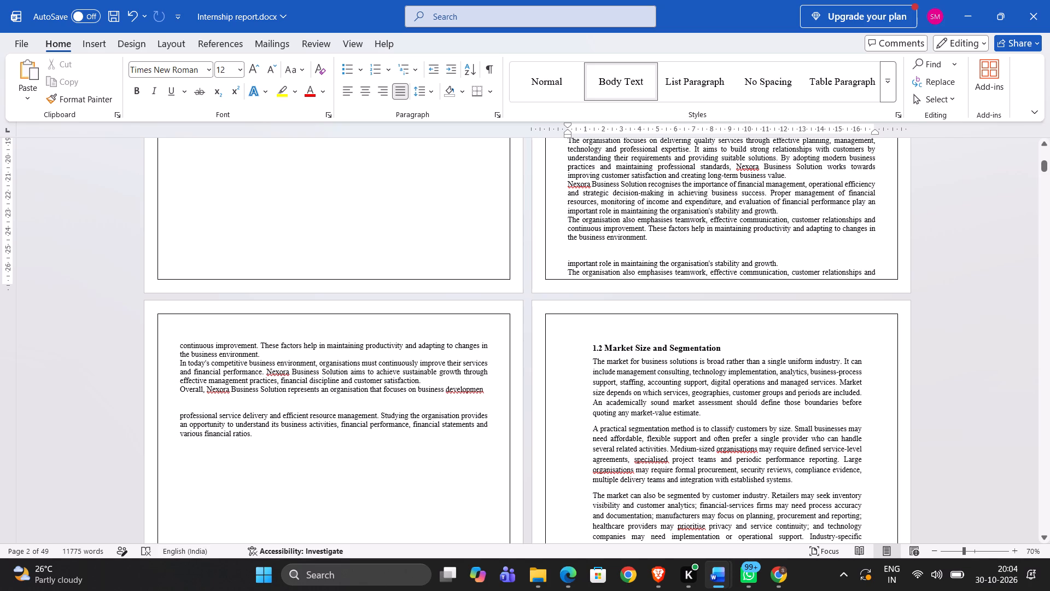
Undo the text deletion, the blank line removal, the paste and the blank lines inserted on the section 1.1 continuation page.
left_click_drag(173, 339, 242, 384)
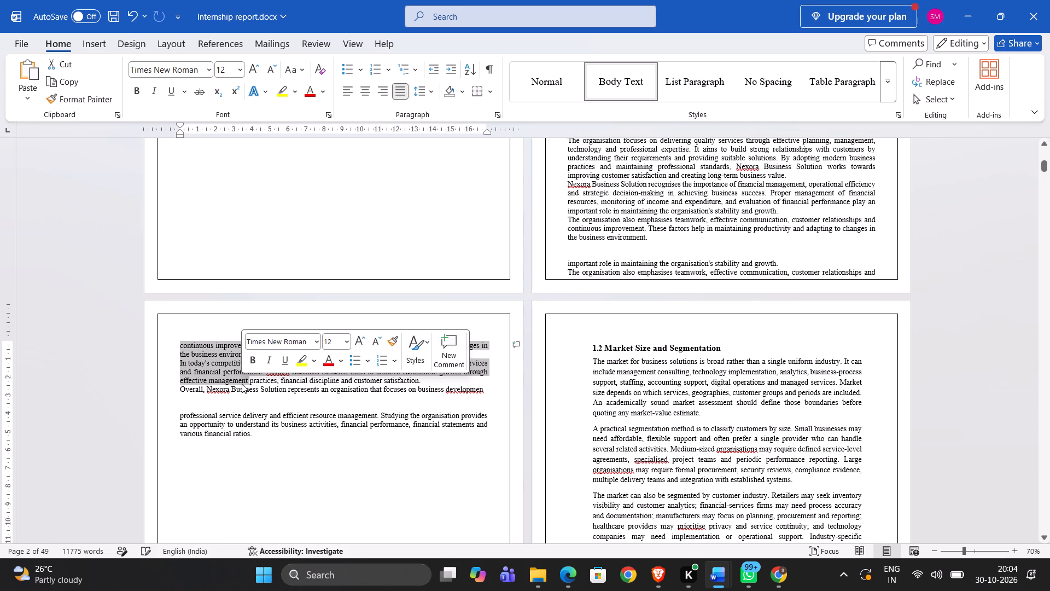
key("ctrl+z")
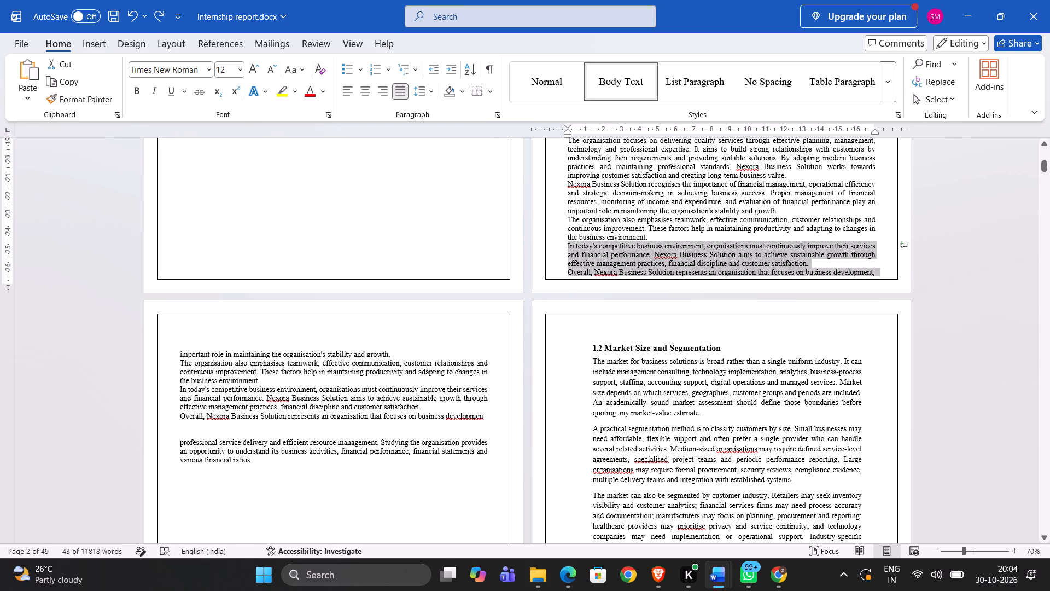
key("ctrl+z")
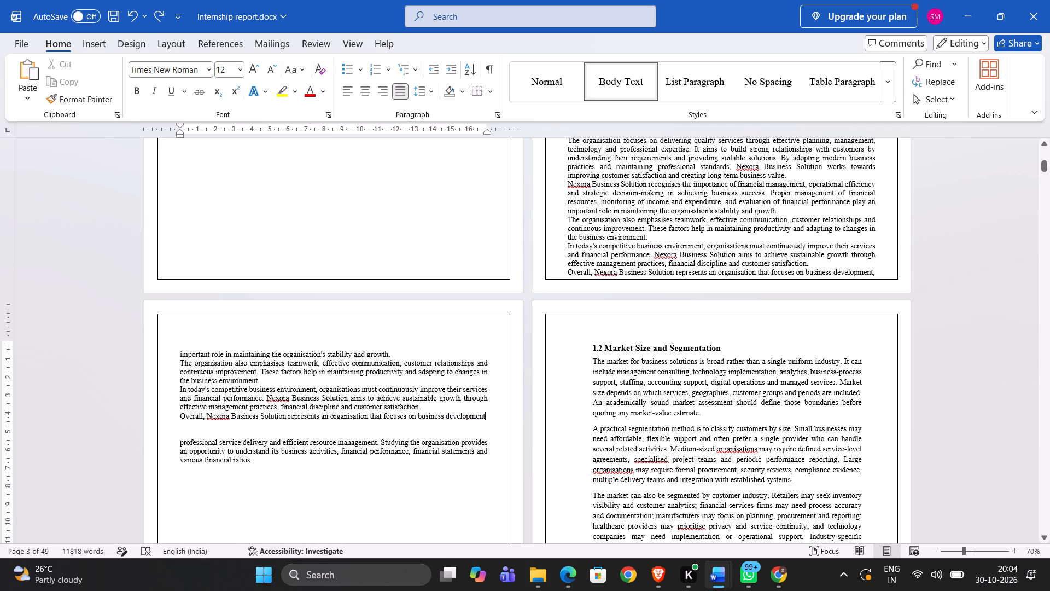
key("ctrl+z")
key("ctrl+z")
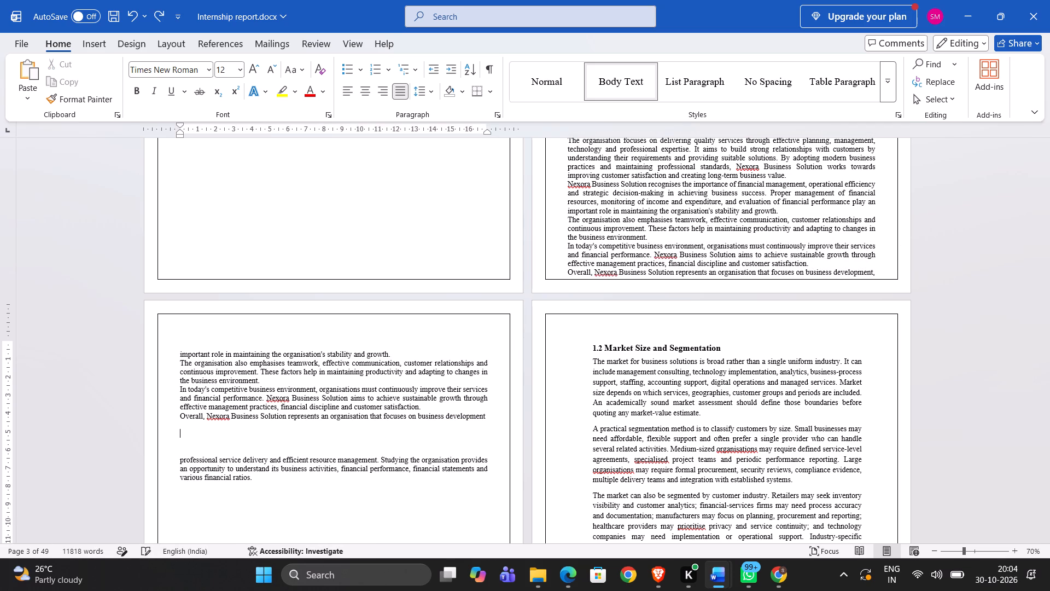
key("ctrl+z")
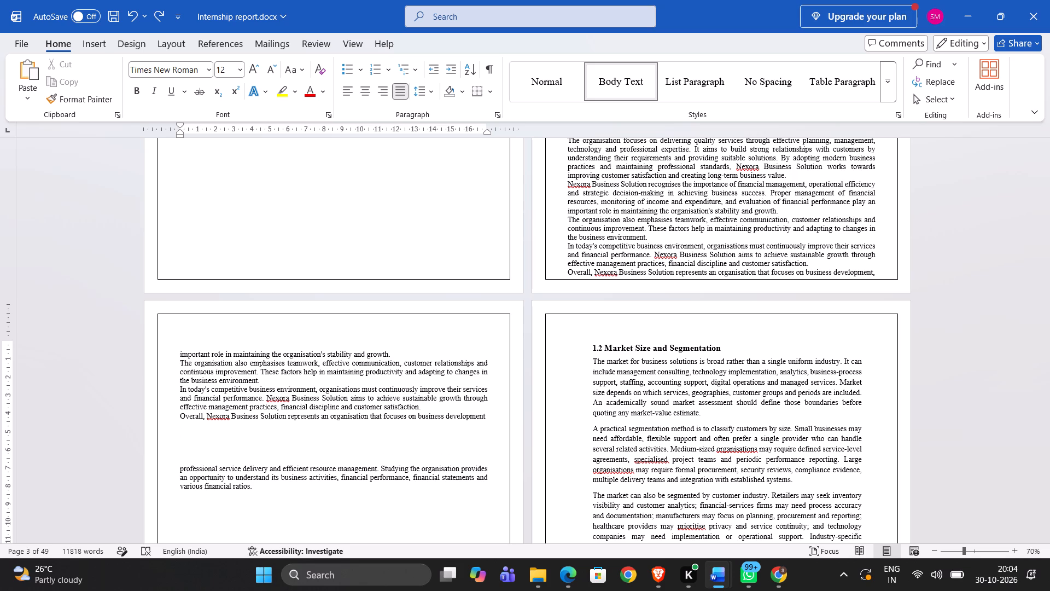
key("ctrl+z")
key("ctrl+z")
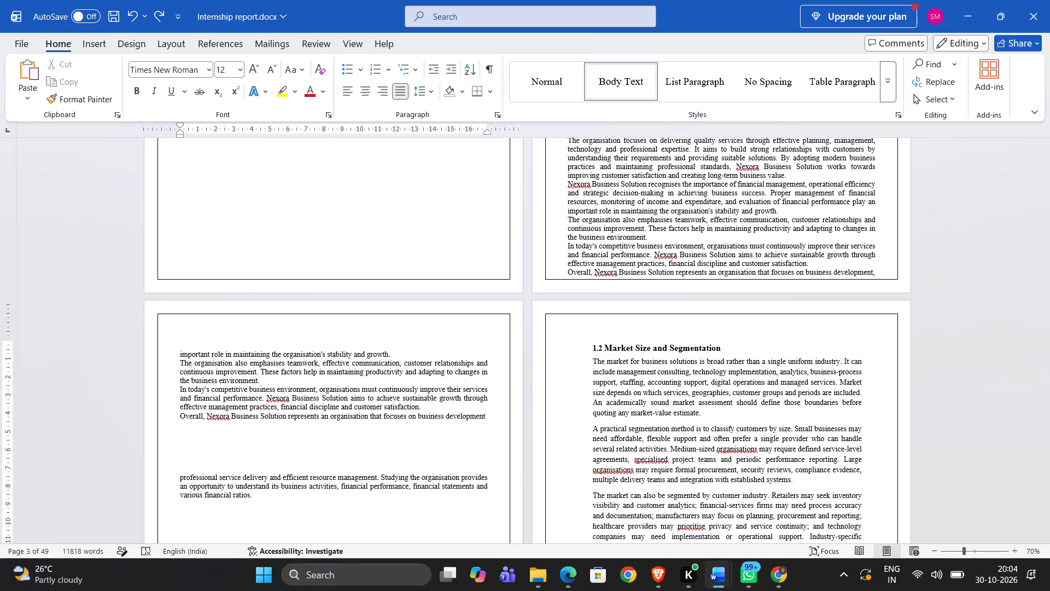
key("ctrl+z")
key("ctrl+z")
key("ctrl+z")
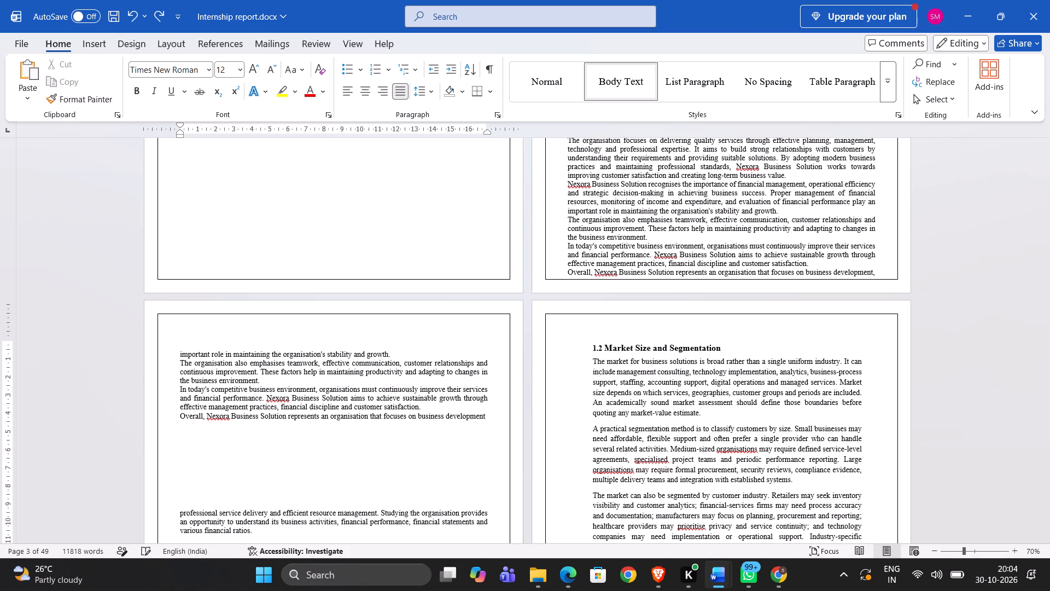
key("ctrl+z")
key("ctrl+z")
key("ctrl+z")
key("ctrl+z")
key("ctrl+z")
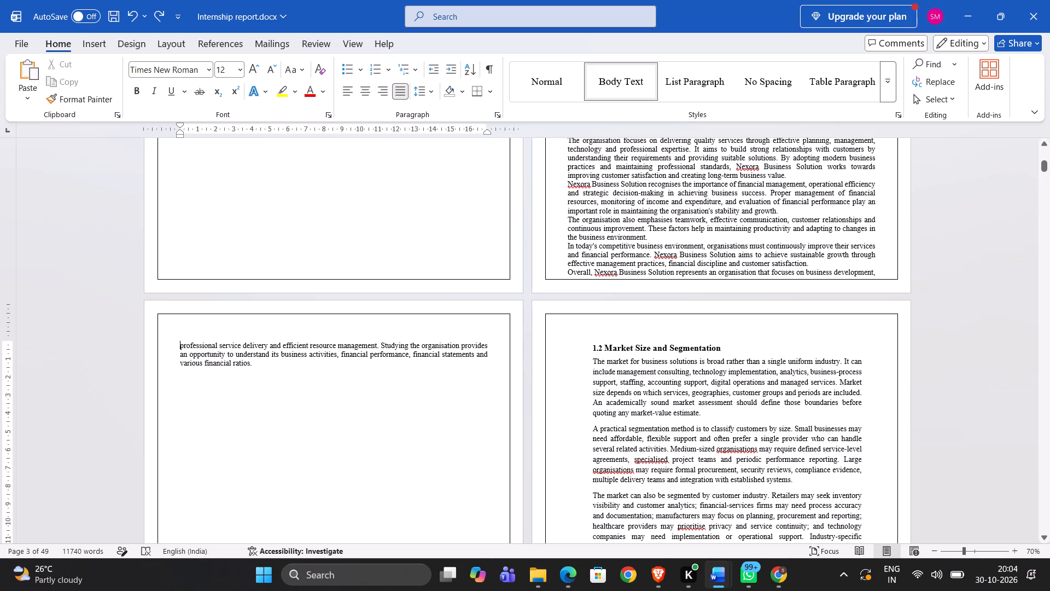
Insert ten blank lines above the section 1.1 continuation text beginning "professional service delivery".
key("Return")
key("Return")
key("Return")
key("Return")
key("Return")
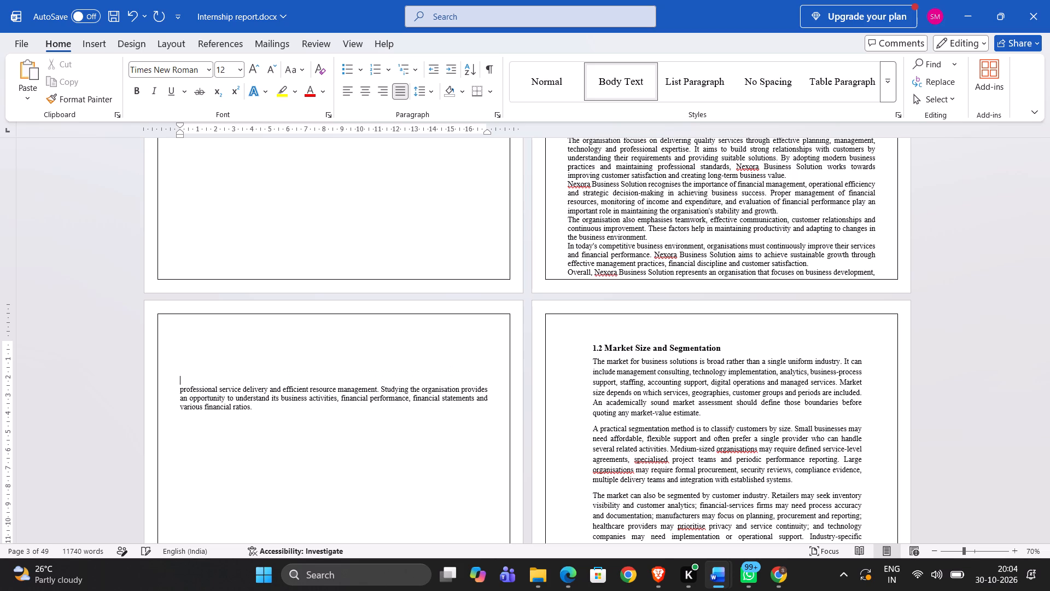
key("Return")
key("Return")
key("Return")
key("Return")
key("Return")
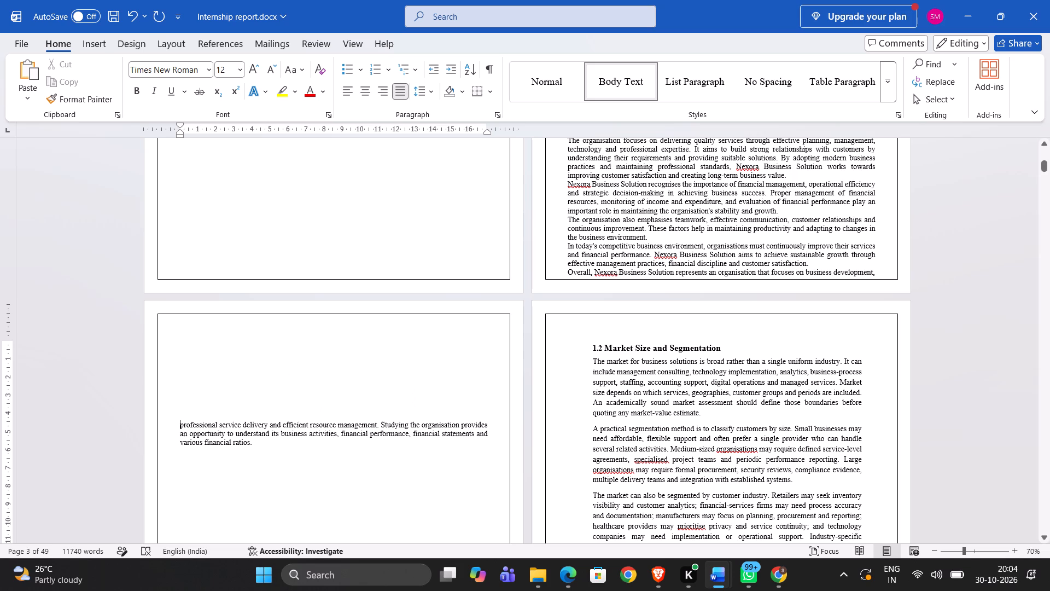
Copy the section 1.1 lines from "In today's competitive business environment" through "business development," into the blank space atop the continuation page.
left_click_drag(565, 245, 691, 262)
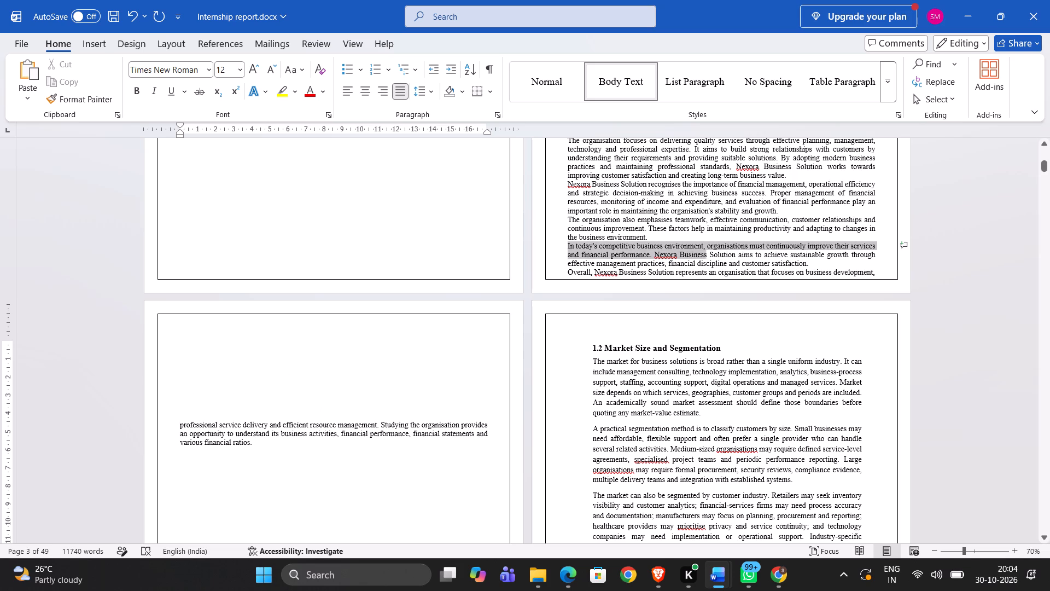
left_click_drag(691, 262, 887, 265)
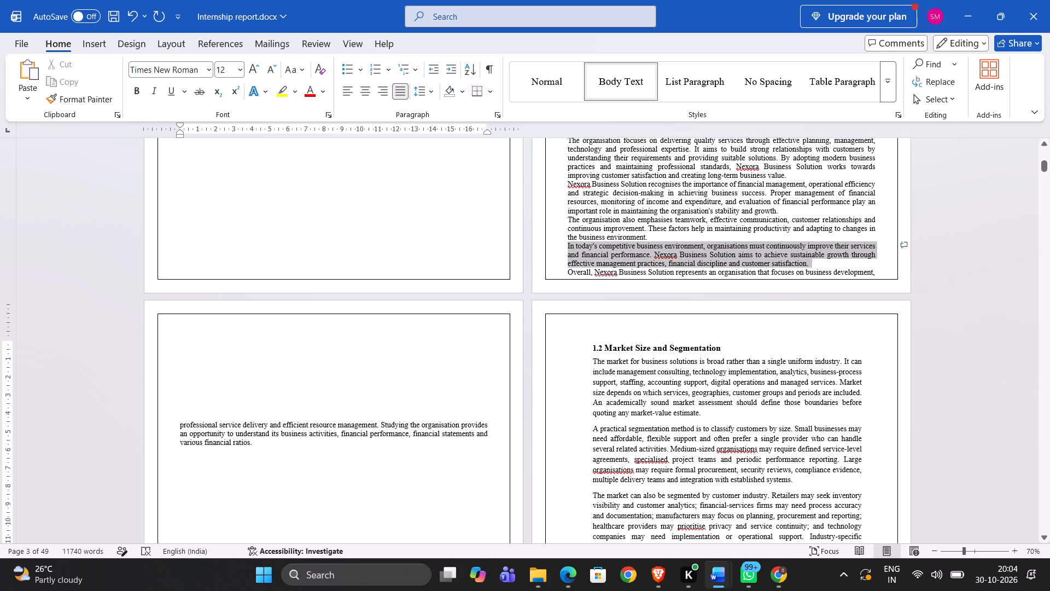
left_click_drag(887, 265, 884, 271)
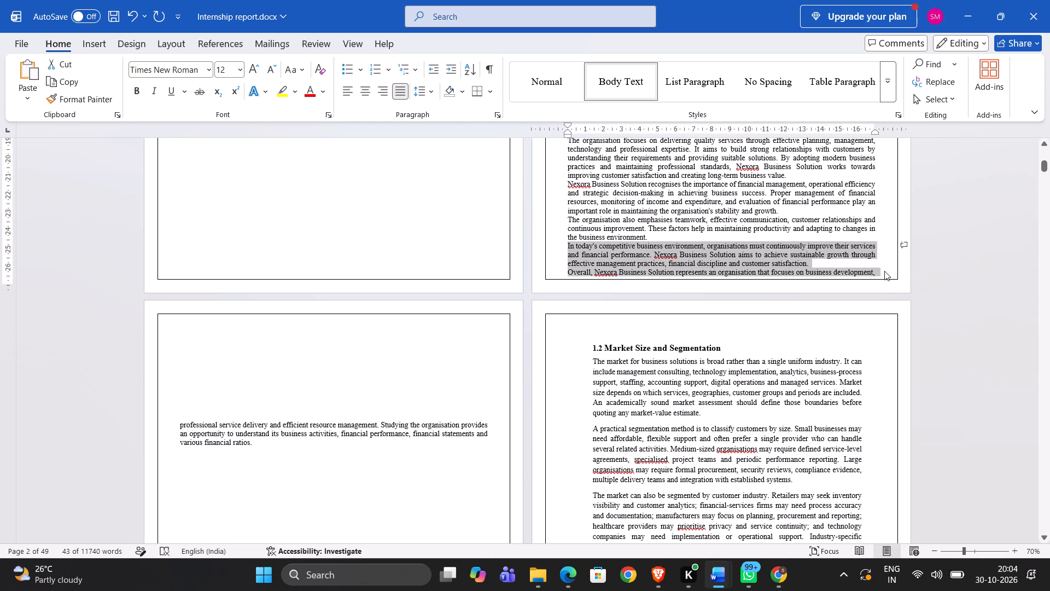
key("ctrl+c")
left_click(187, 359)
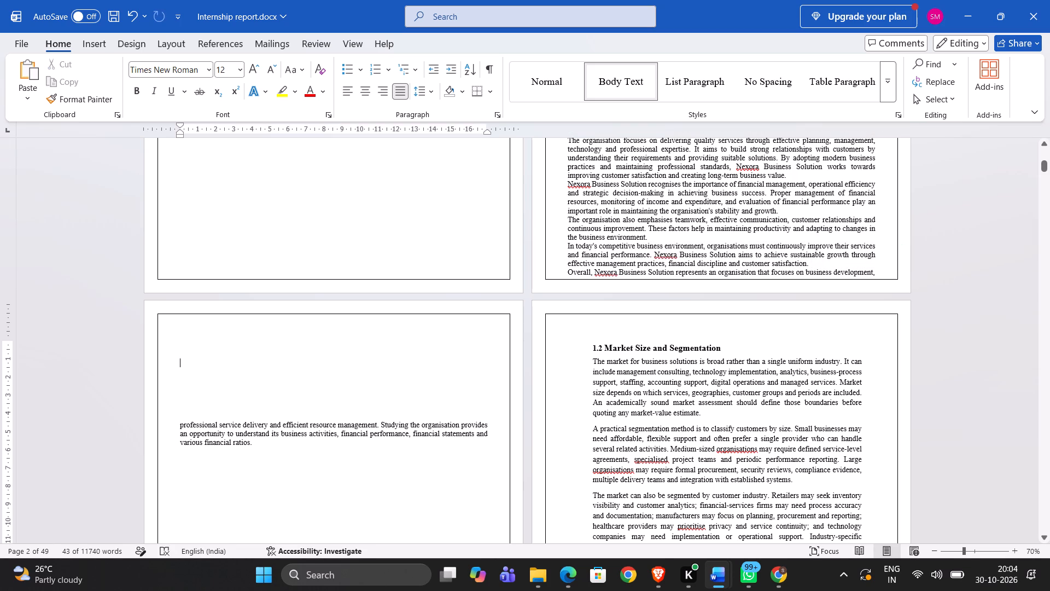
key("ctrl+v")
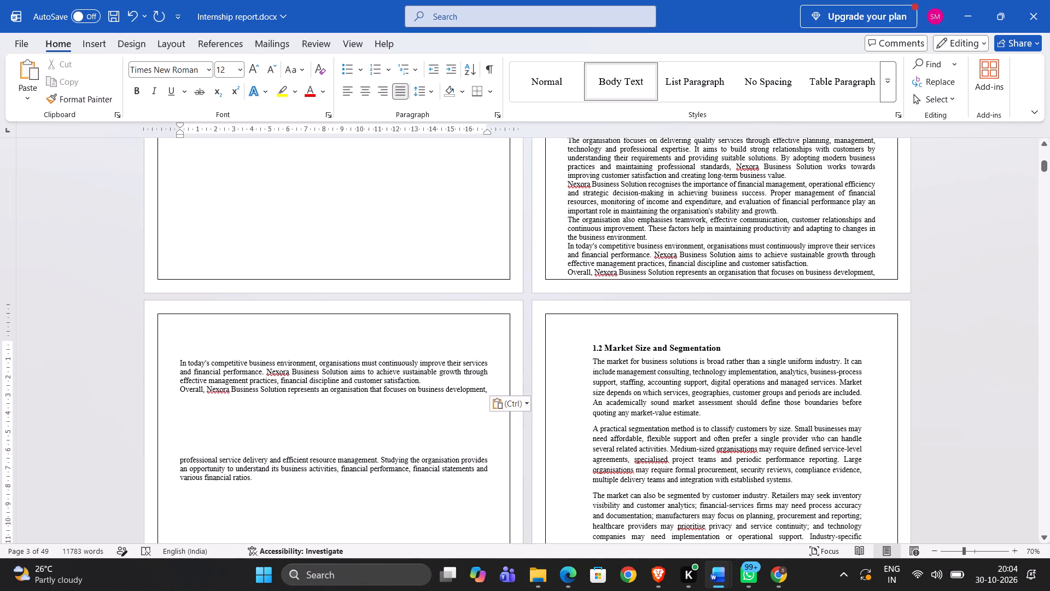
Remove the blank lines between the pasted "business development," line and "professional service delivery" so the paragraph runs on continuously.
left_click(179, 447)
key("BackSpace")
key("BackSpace")
key("BackSpace")
key("BackSpace")
key("BackSpace")
key("BackSpace")
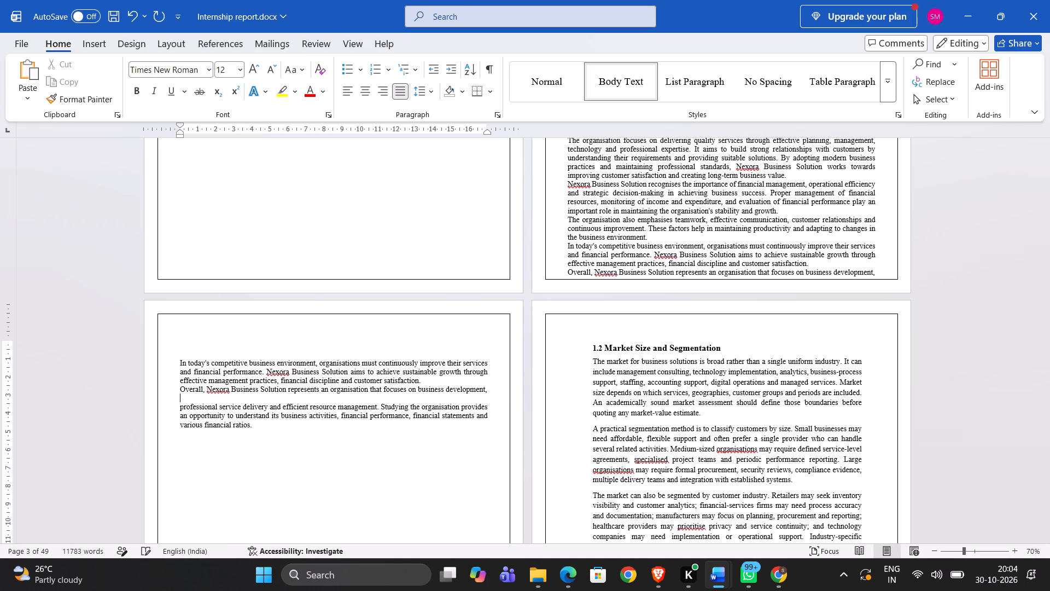
key("BackSpace")
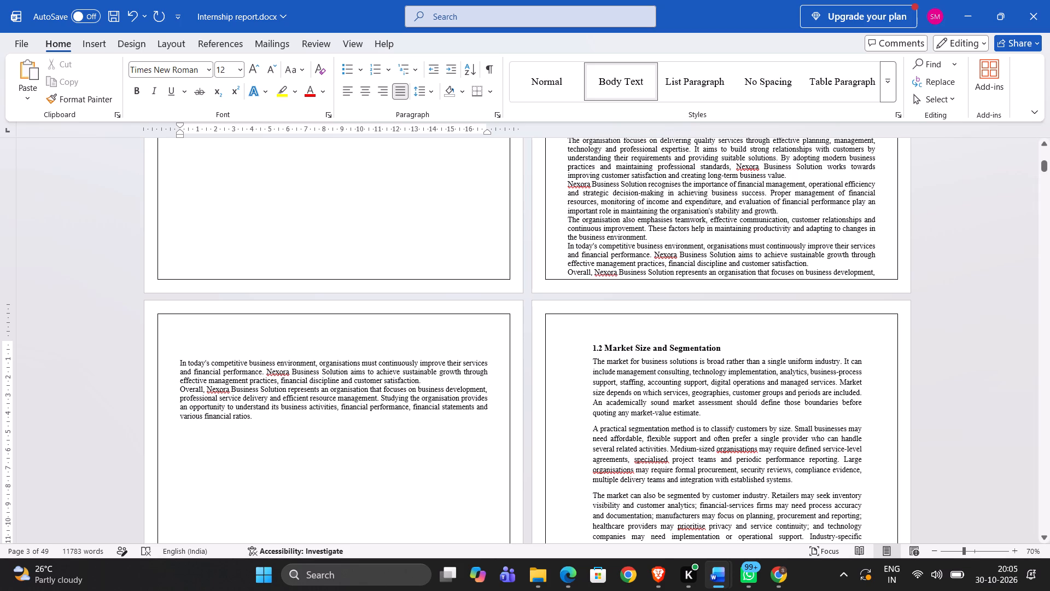
Delete the original lines on the first page of section 1.1 from "In today's competitive business environment" through "business development,".
left_click_drag(566, 246, 865, 271)
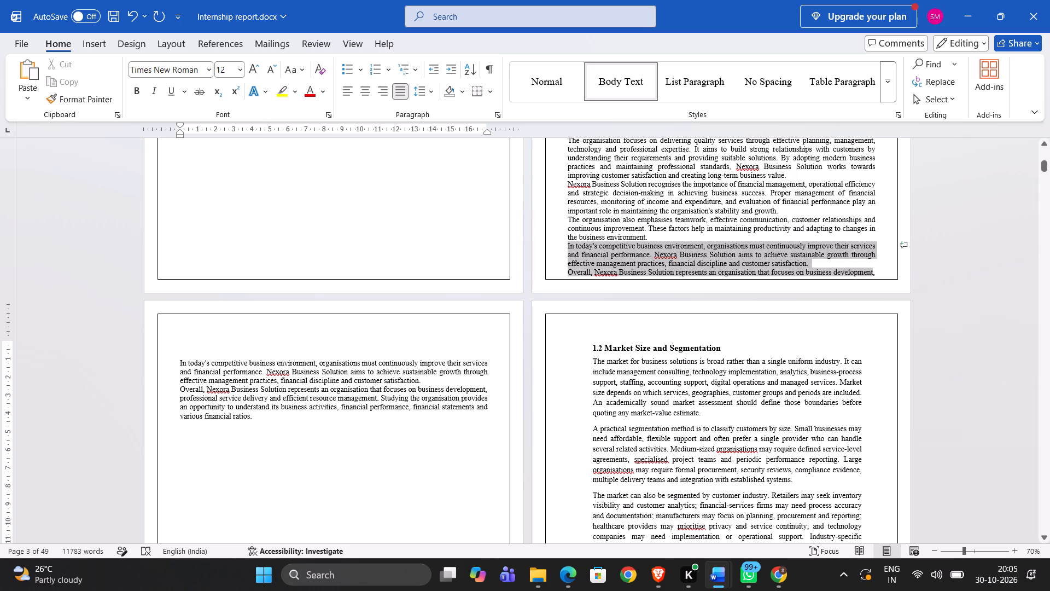
left_click_drag(865, 271, 873, 271)
left_click_drag(873, 271, 877, 271)
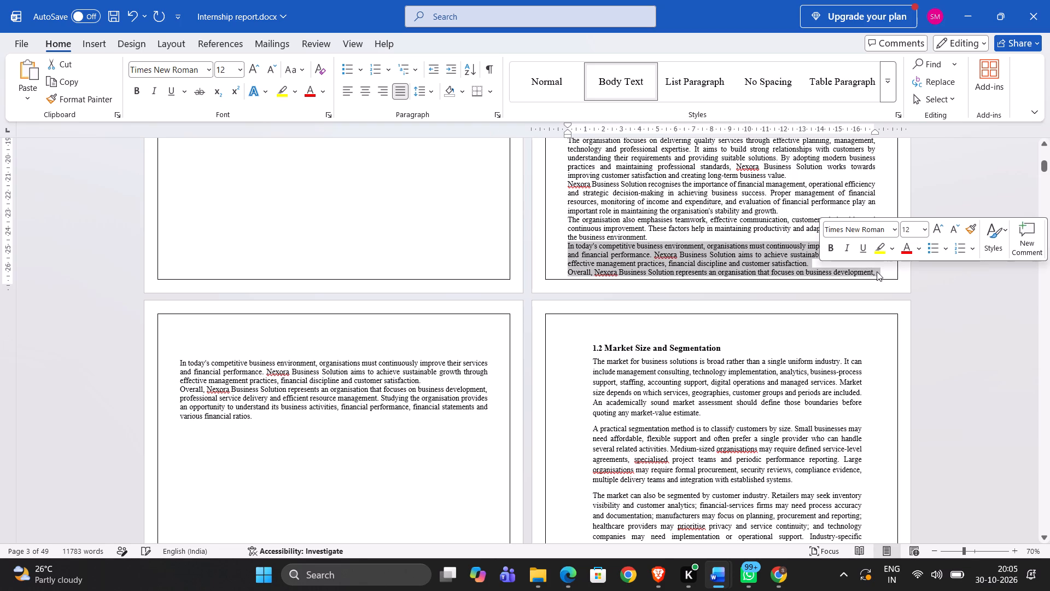
key("BackSpace")
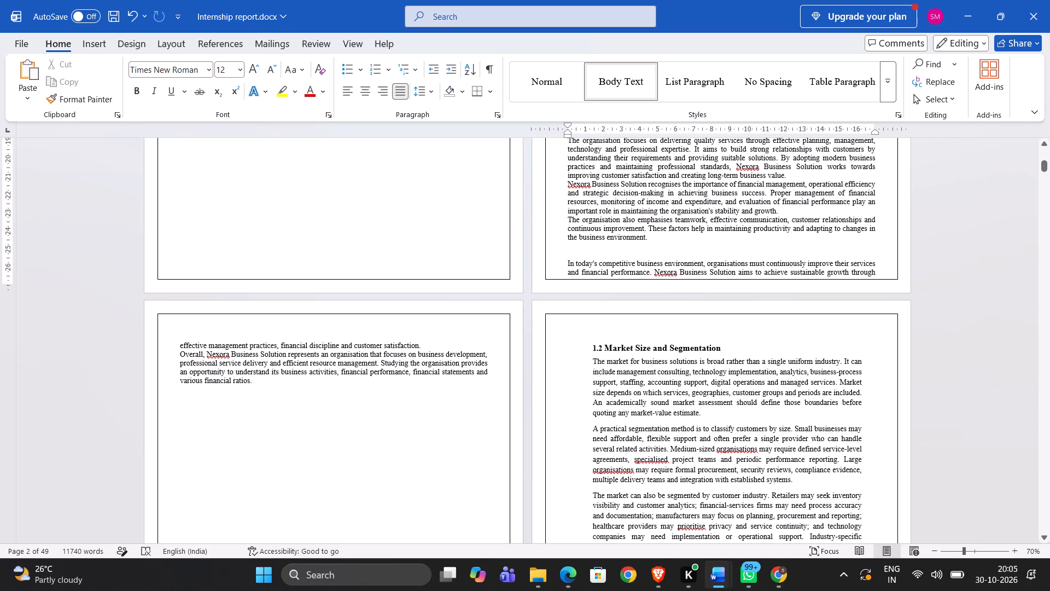
Add a space and two line breaks after "the business environment." to push "In today's competitive business environment" onto the continuation page.
key("space")
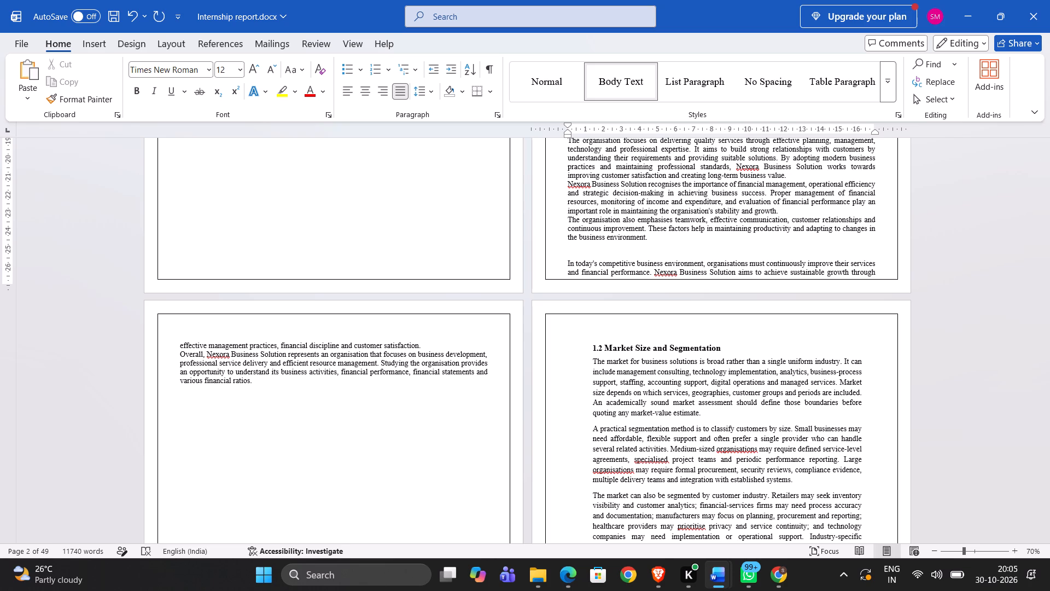
key("Return")
key("Return")
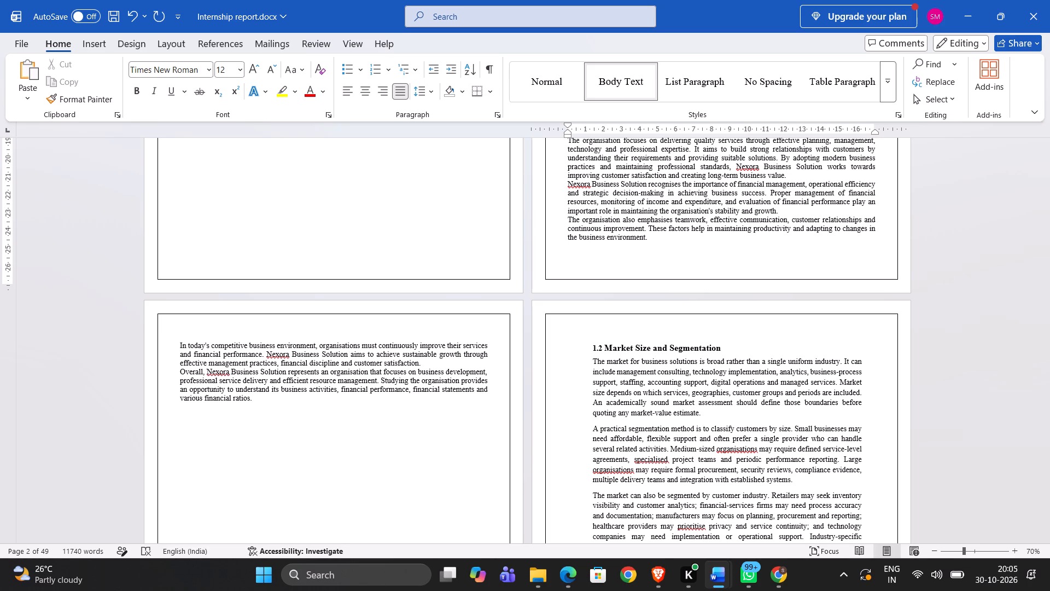
Examine the layout of the Chapter I title page, the section 1.1 pages and the start of section 1.2.
scroll(579, 247, "down", 1)
scroll(579, 247, "up", 2)
scroll(579, 247, "down", 3)
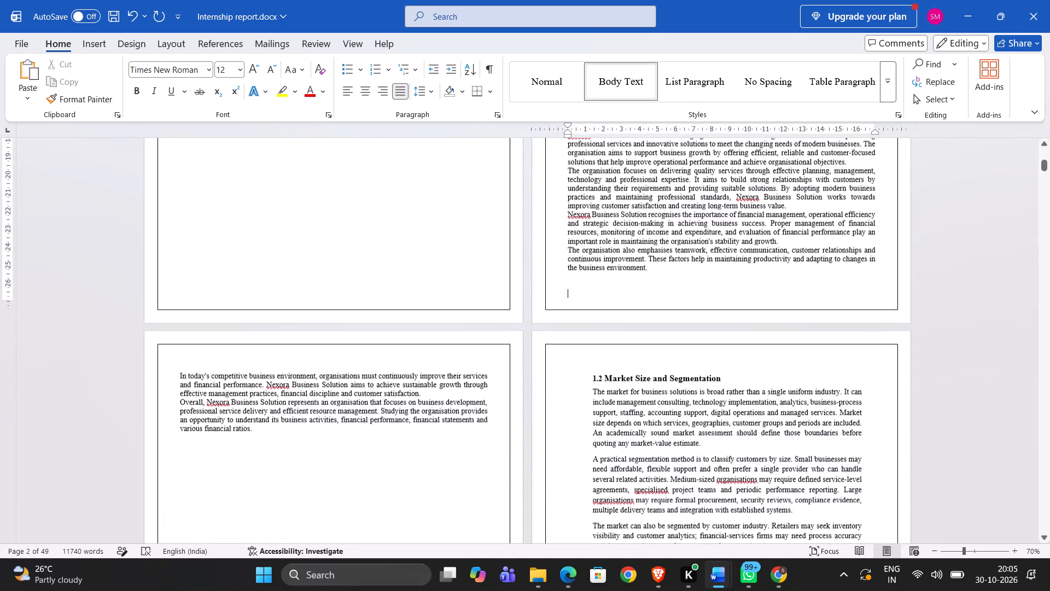
scroll(579, 247, "down", 4)
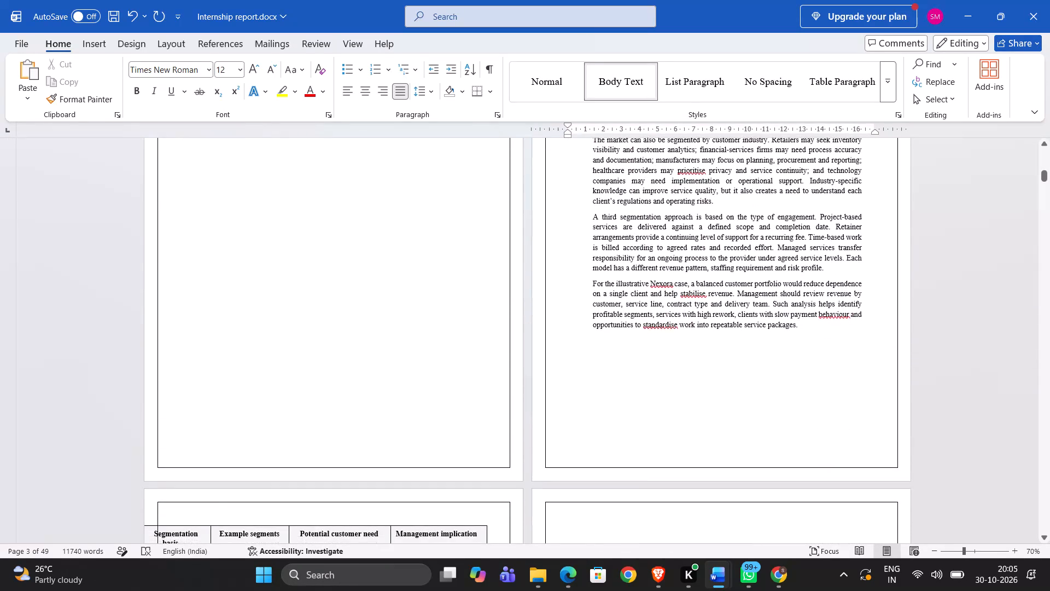
scroll(579, 247, "up", 1)
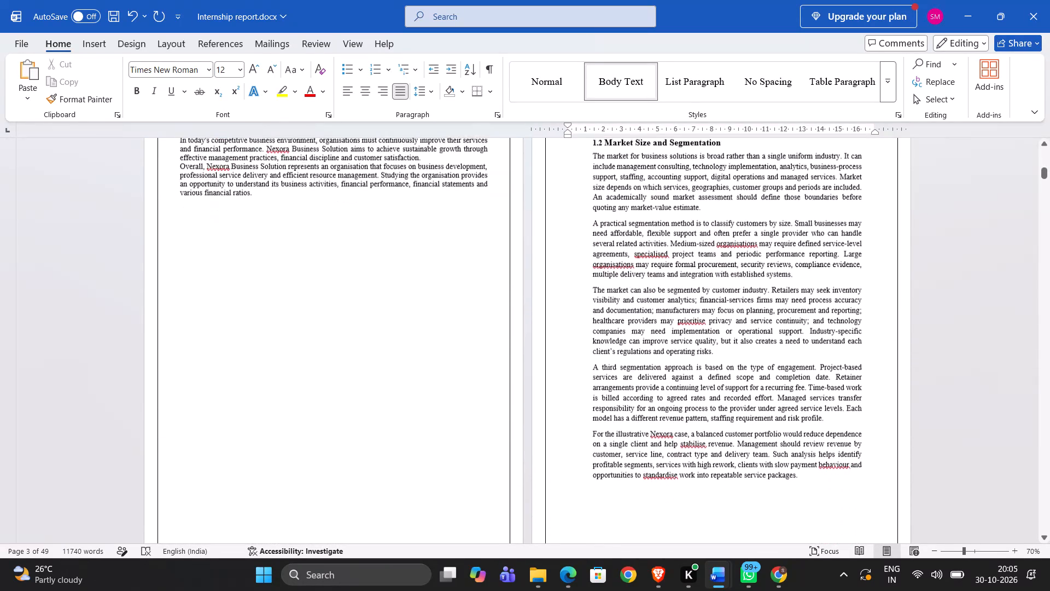
scroll(579, 247, "up", 1)
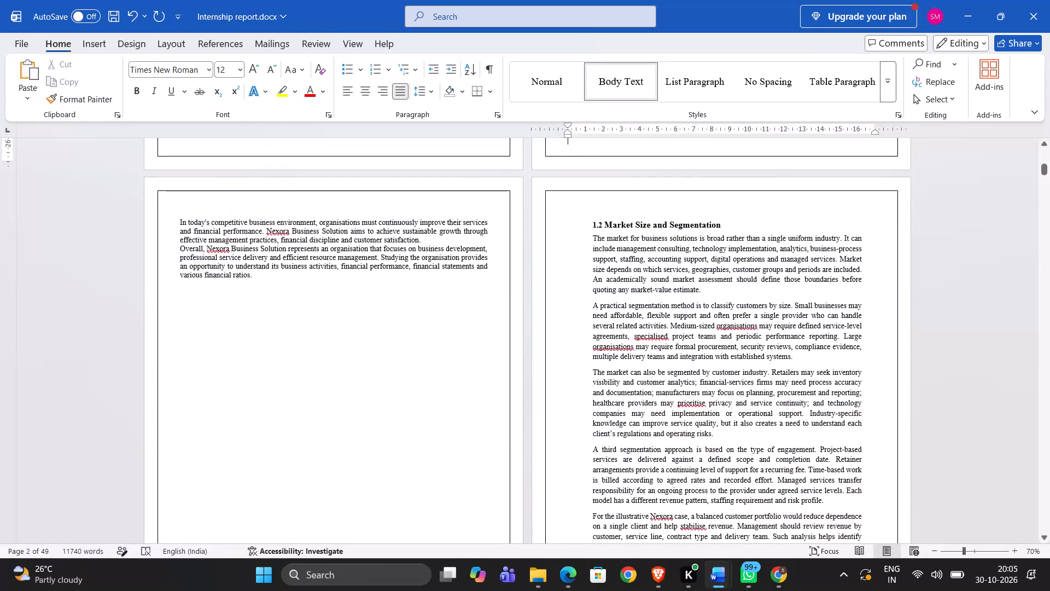
scroll(579, 247, "up", 1)
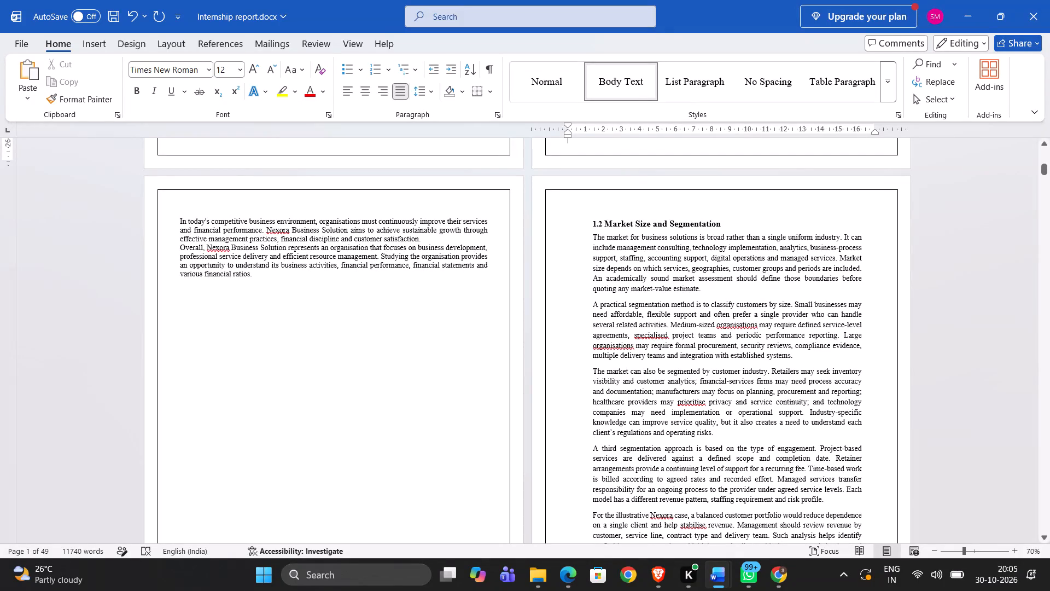
left_click(587, 219)
left_click(587, 219)
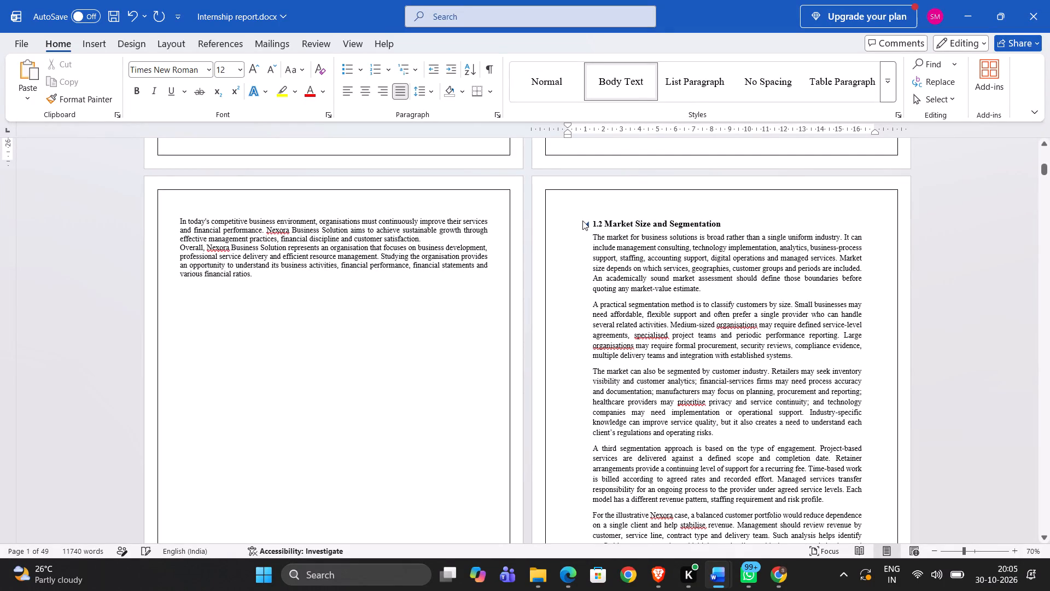
left_click(577, 220)
left_click(577, 220)
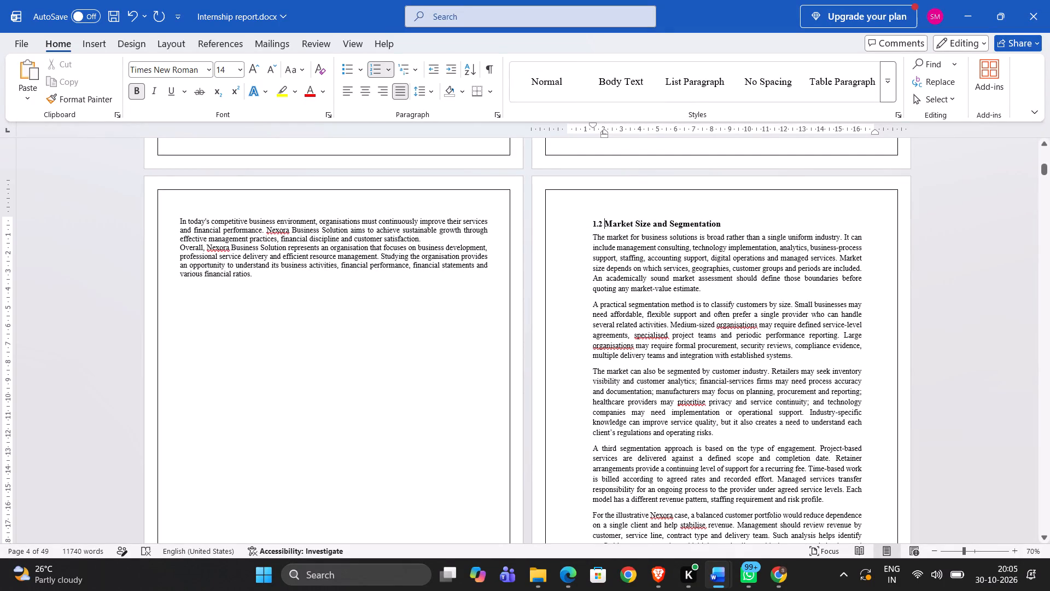
key("Left")
key("Left")
key("Left")
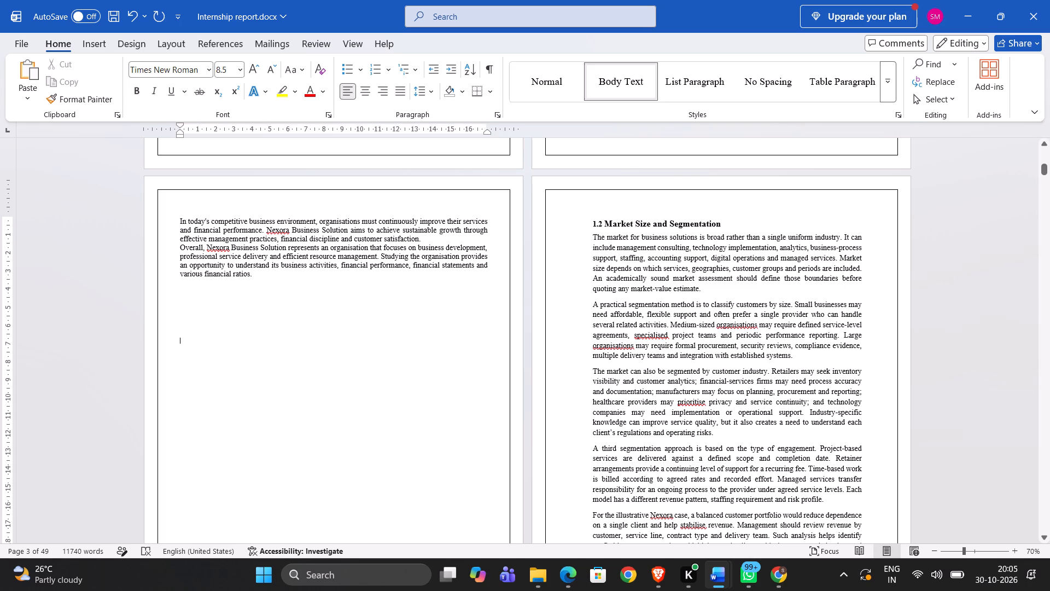
scroll(577, 220, "up", 1)
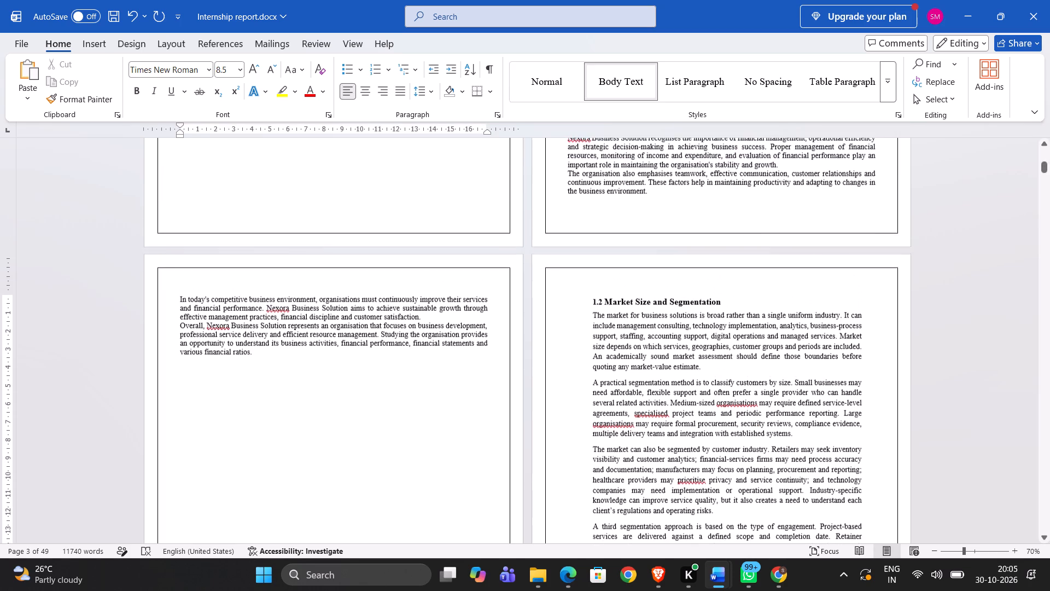
scroll(577, 220, "up", 1)
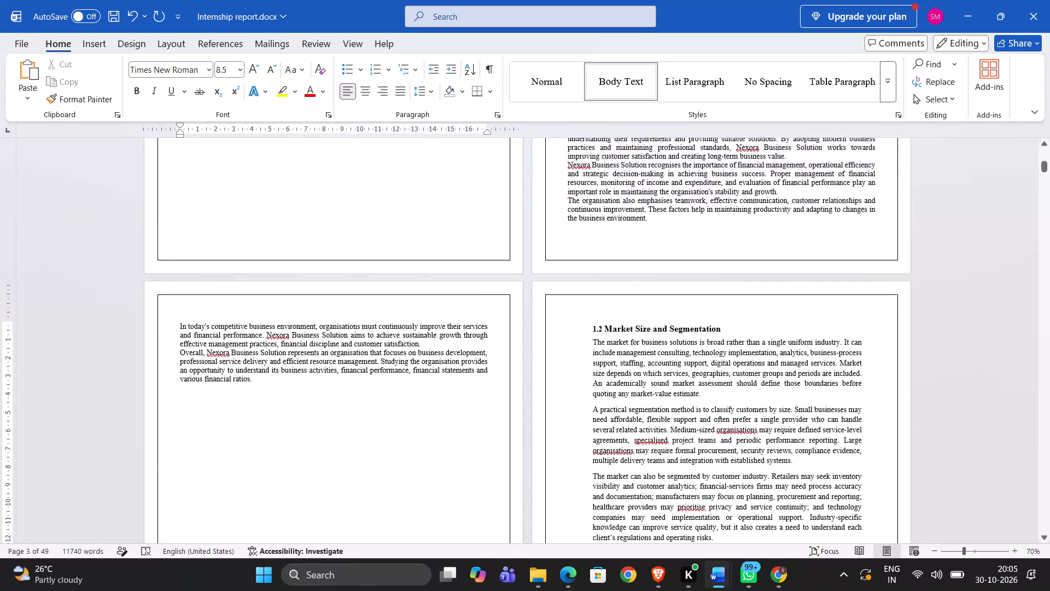
scroll(577, 220, "up", 1)
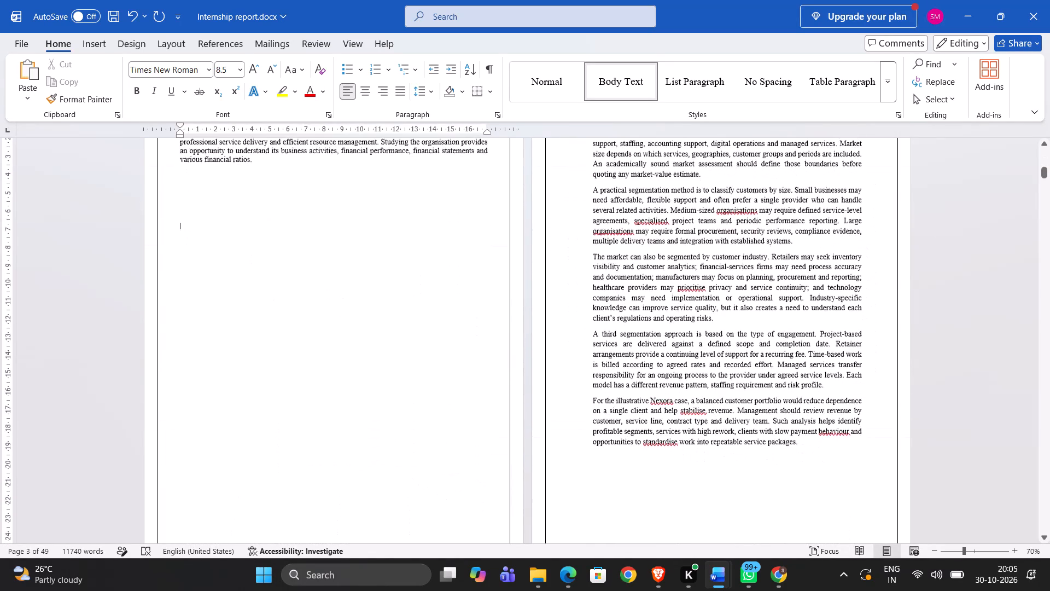
scroll(577, 220, "up", 1)
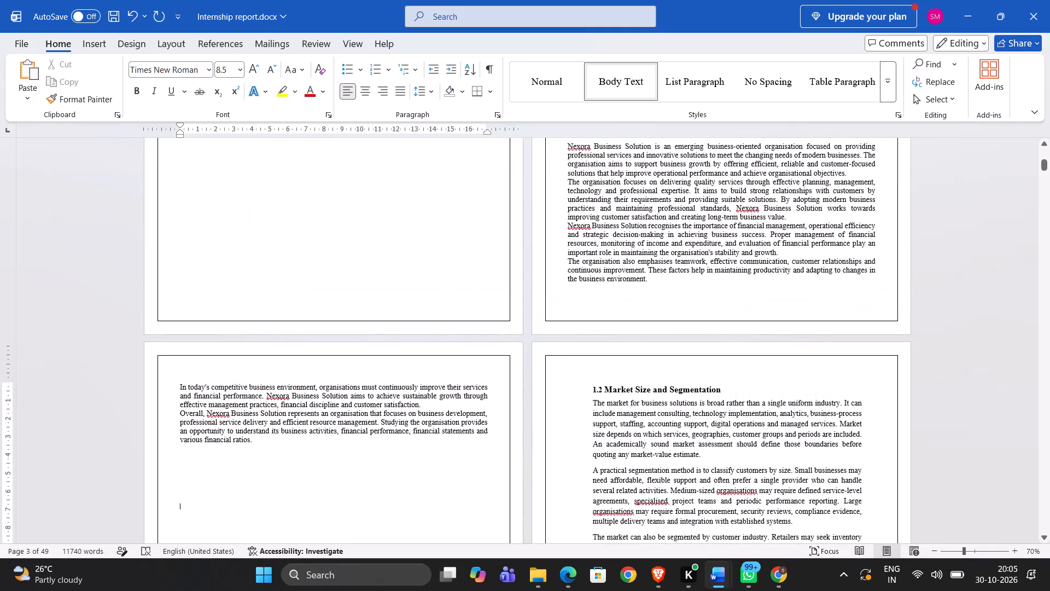
scroll(538, 413, "up", 2)
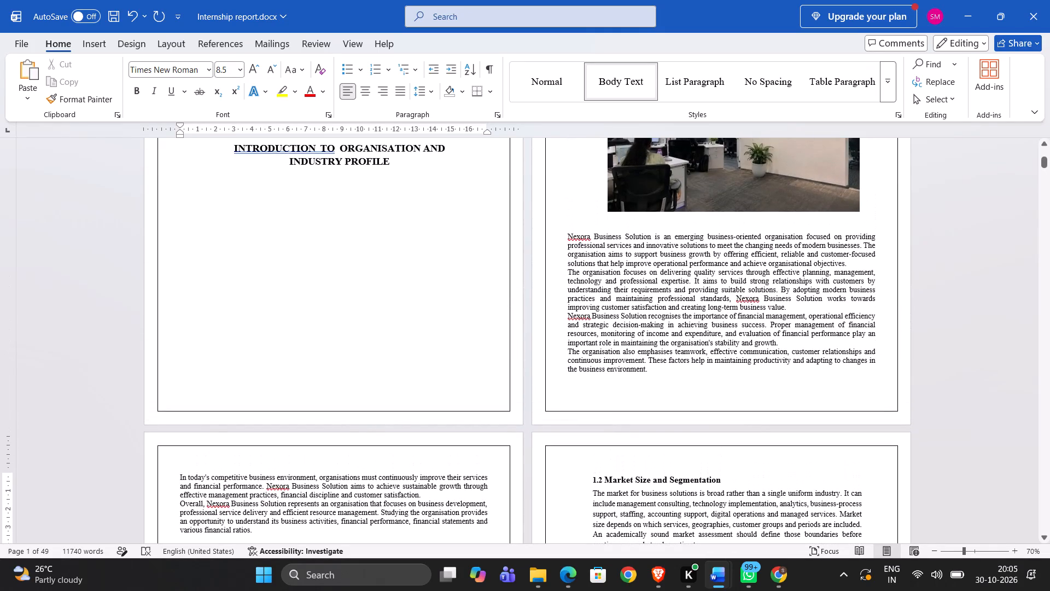
scroll(538, 413, "down", 1)
scroll(538, 413, "up", 1)
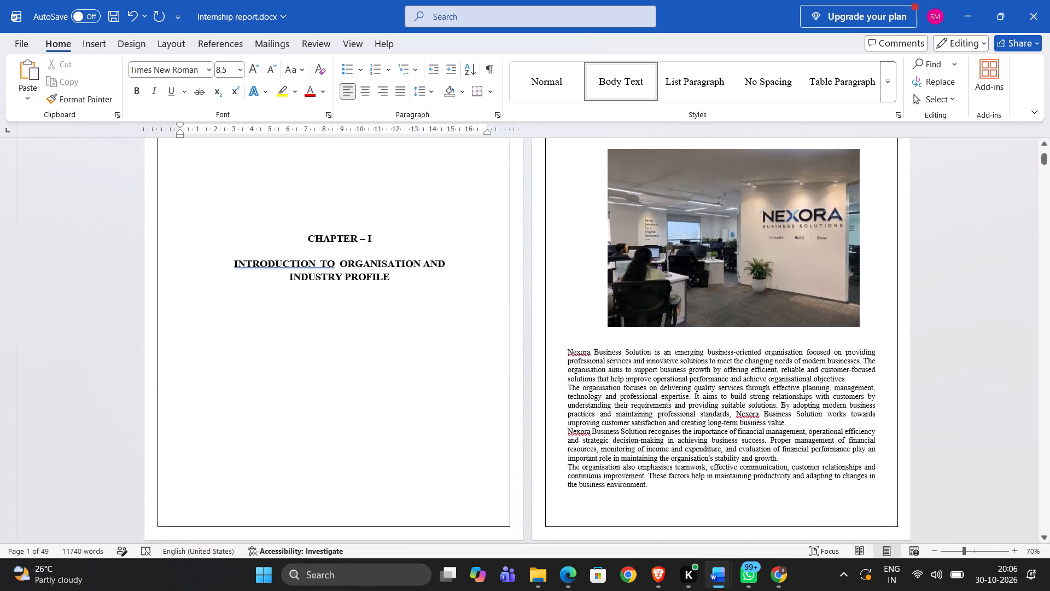
scroll(538, 413, "down", 1)
scroll(538, 413, "up", 1)
scroll(538, 413, "down", 1)
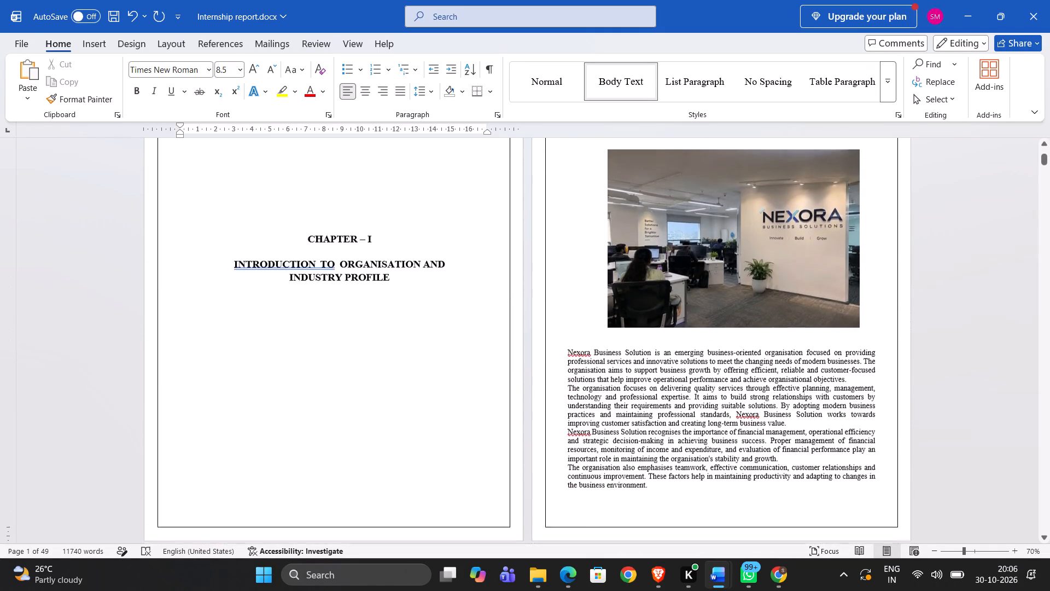
Move the customer segmentation table before section 1.3 sideways so its left edge lines up with the text margin inside the page border.
scroll(538, 413, "down", 5)
scroll(538, 413, "right", 1)
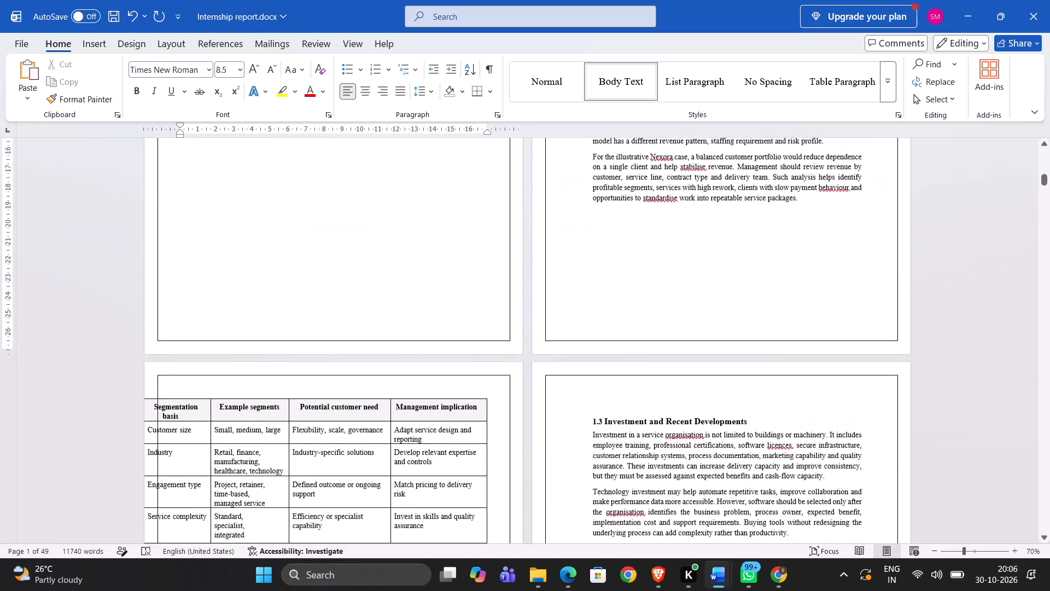
scroll(538, 413, "right", 1)
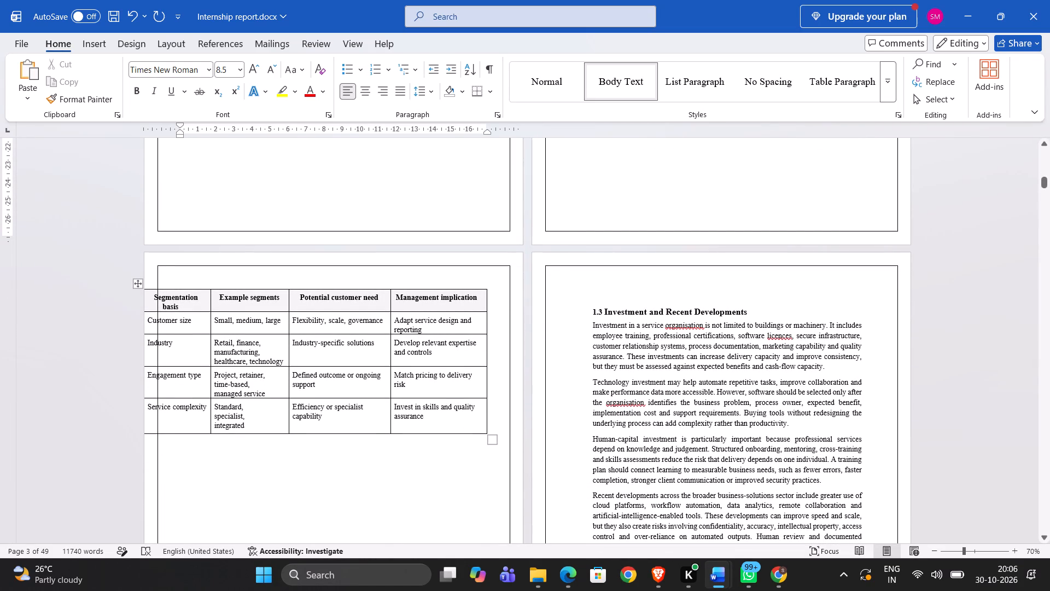
left_click_drag(140, 290, 159, 288)
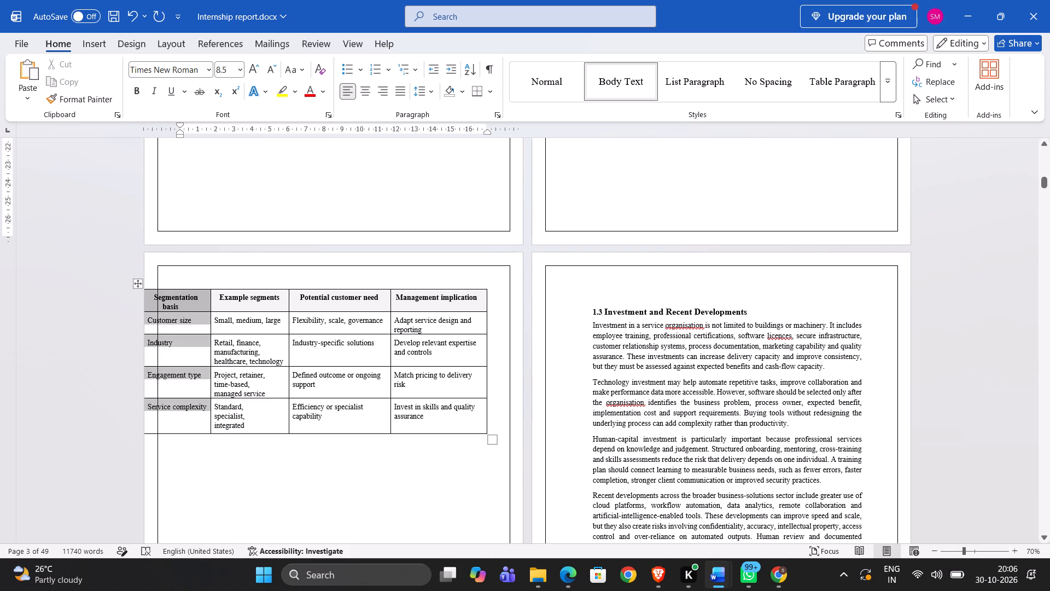
left_click_drag(159, 288, 141, 285)
left_click_drag(141, 285, 149, 283)
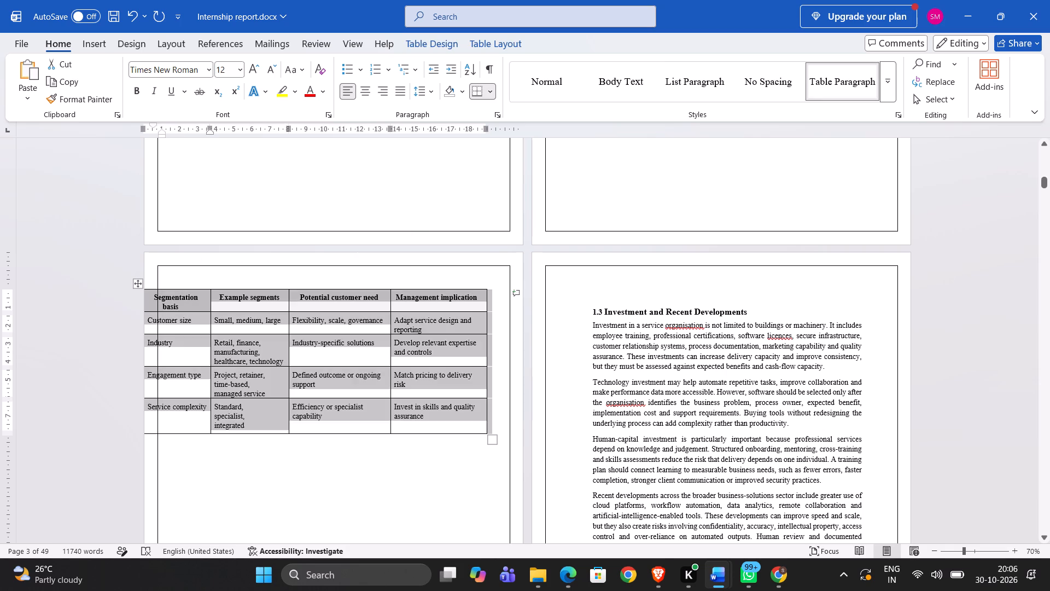
left_click_drag(149, 283, 167, 283)
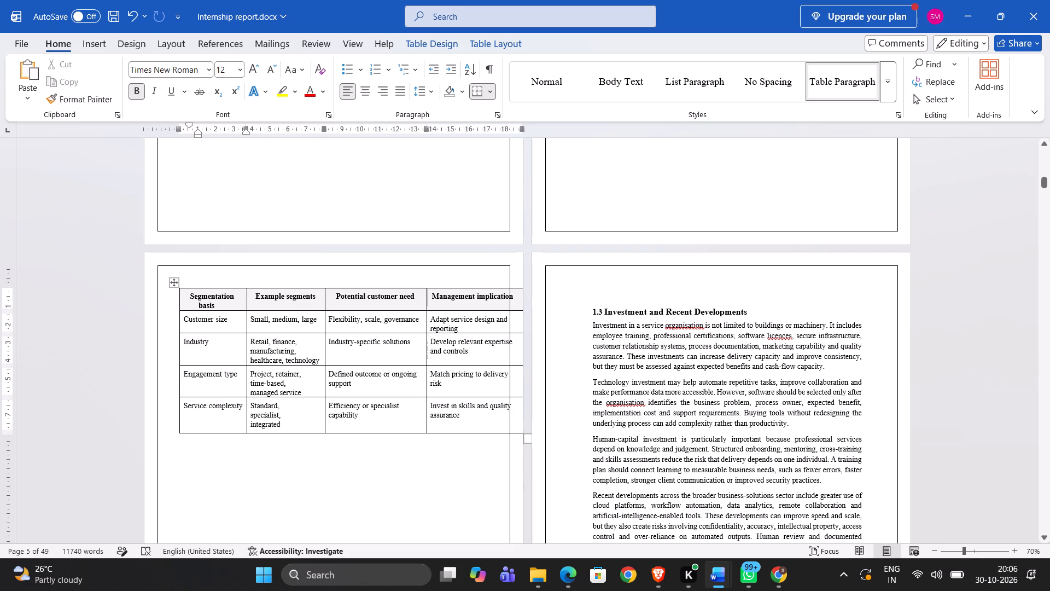
Move the customer segmentation table before section 1.3 sideways until all four columns fit between the page's side borders.
left_click_drag(171, 282, 170, 282)
left_click_drag(170, 282, 147, 284)
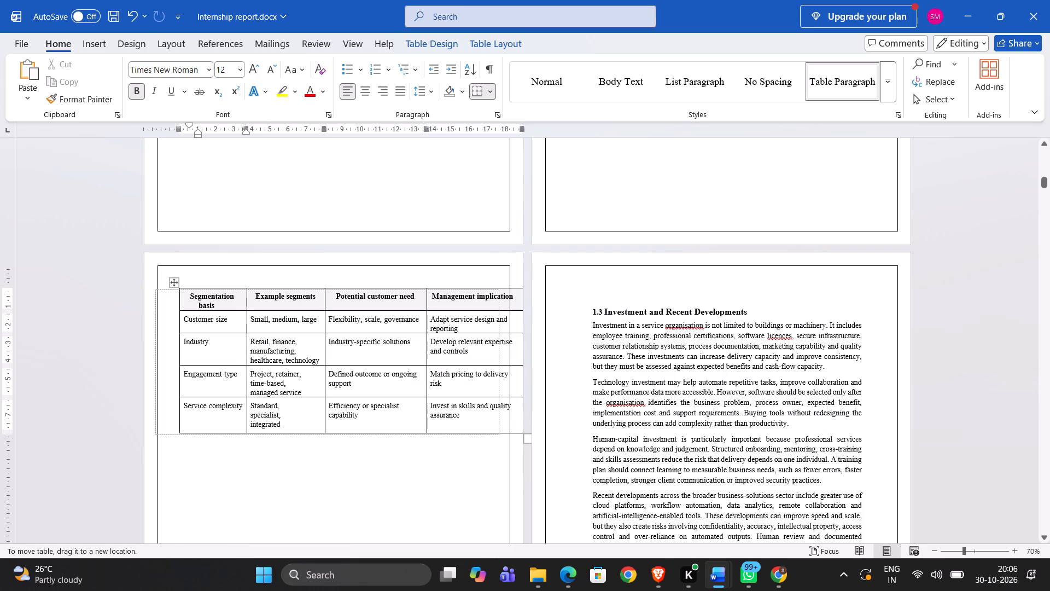
left_click_drag(147, 284, 154, 284)
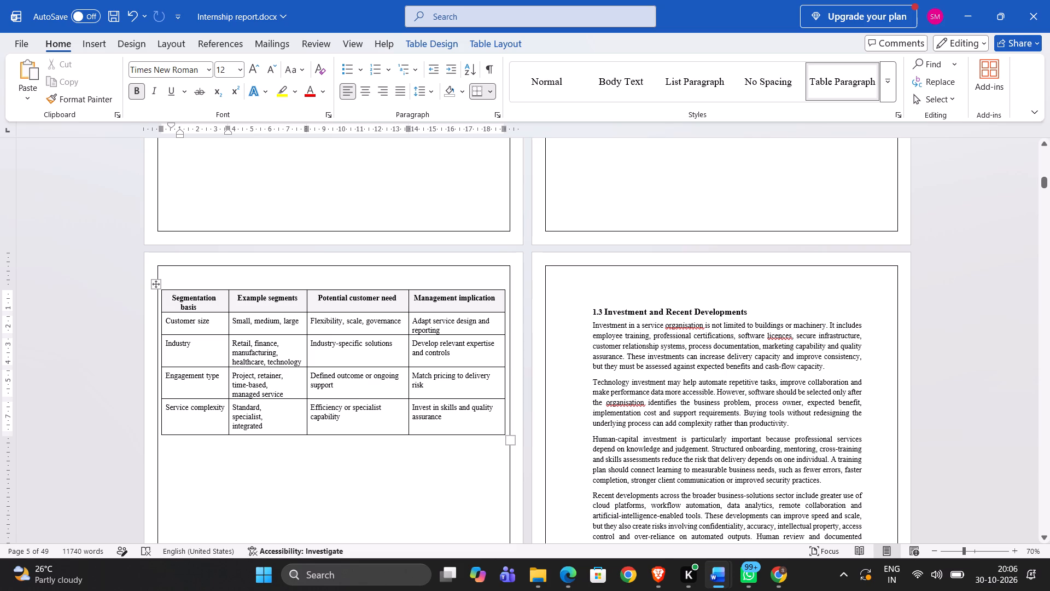
Examine the section 1.2 pages, the segmentation table page and sections 1.3 to 1.5 for layout and empty space.
scroll(306, 462, "up", 1)
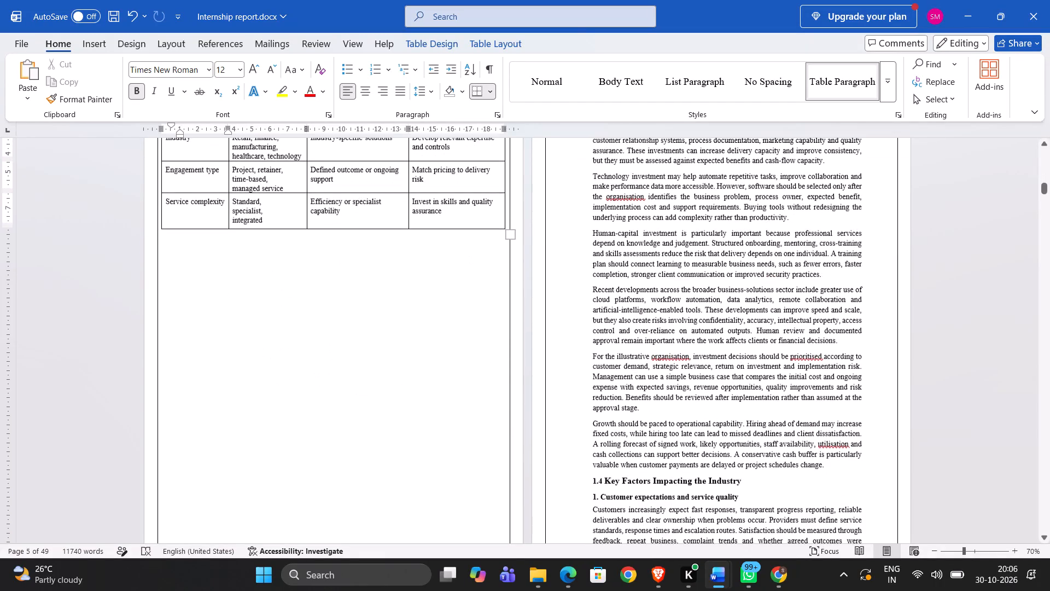
scroll(306, 462, "up", 3)
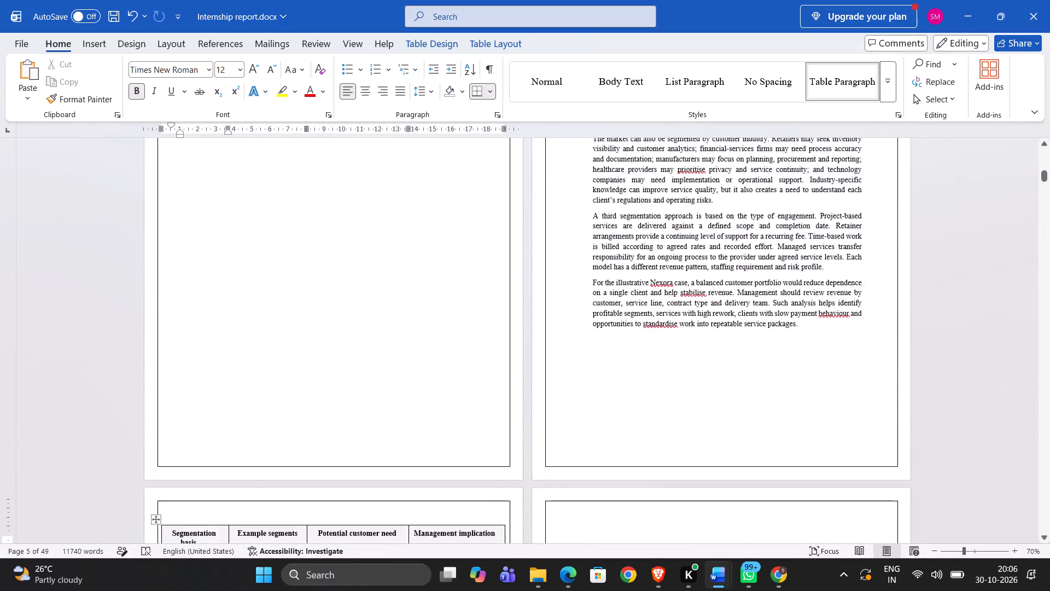
scroll(306, 462, "up", 1)
scroll(306, 462, "down", 5)
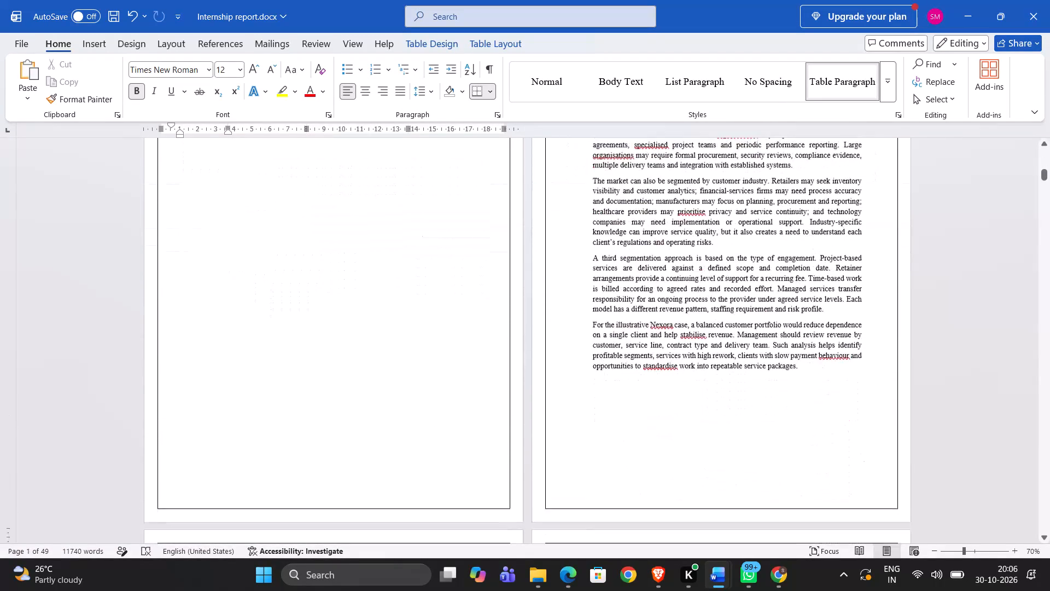
scroll(306, 462, "down", 2)
scroll(306, 462, "up", 1)
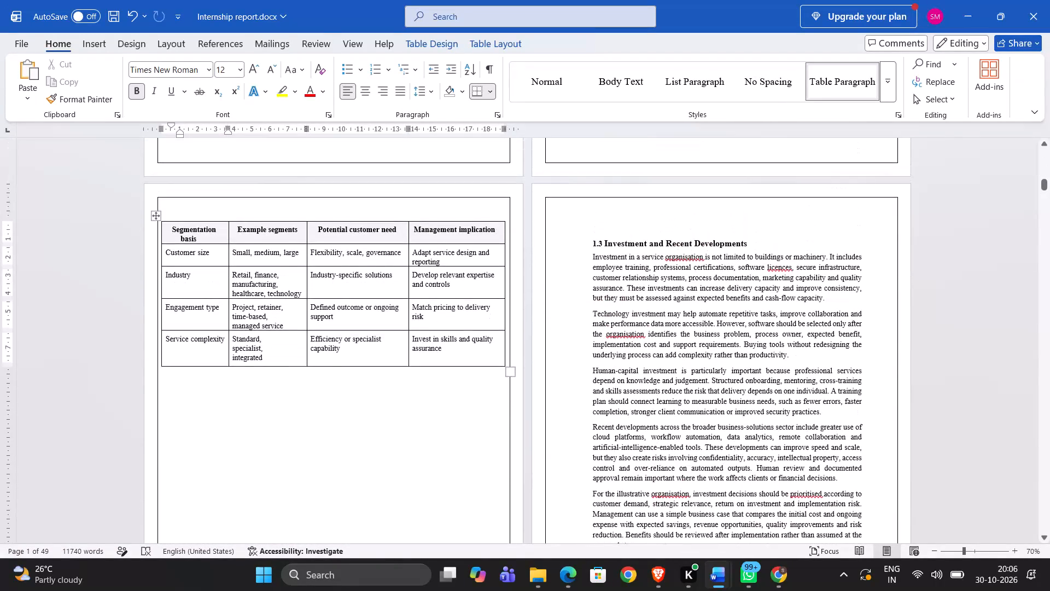
scroll(306, 462, "up", 1)
scroll(306, 462, "down", 3)
scroll(306, 462, "up", 1)
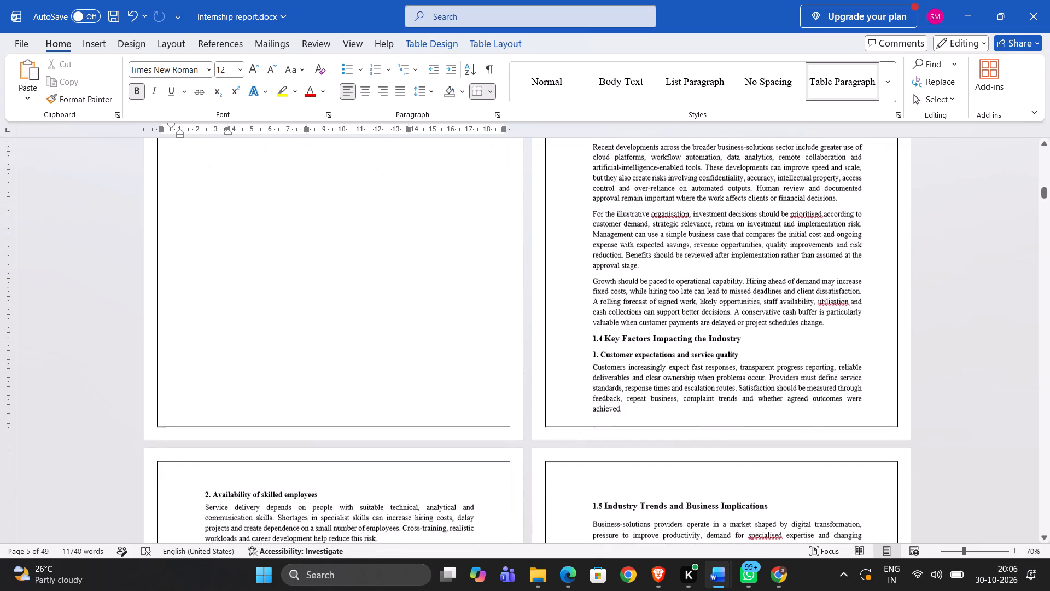
scroll(306, 462, "up", 2)
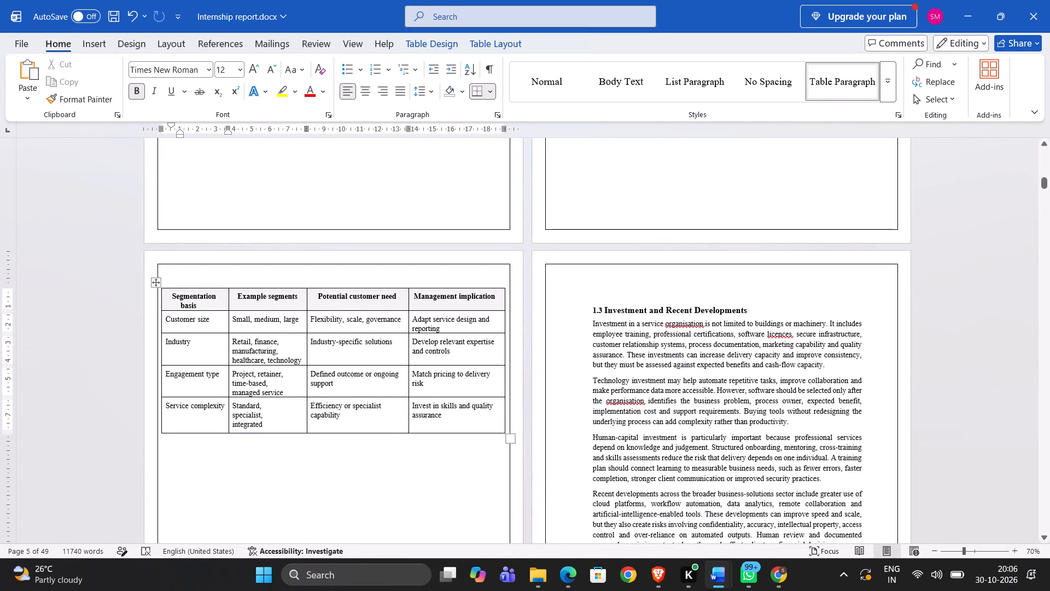
Move the customer segmentation table down towards the middle of its page, keeping it between the side borders.
left_click_drag(336, 289, 332, 299)
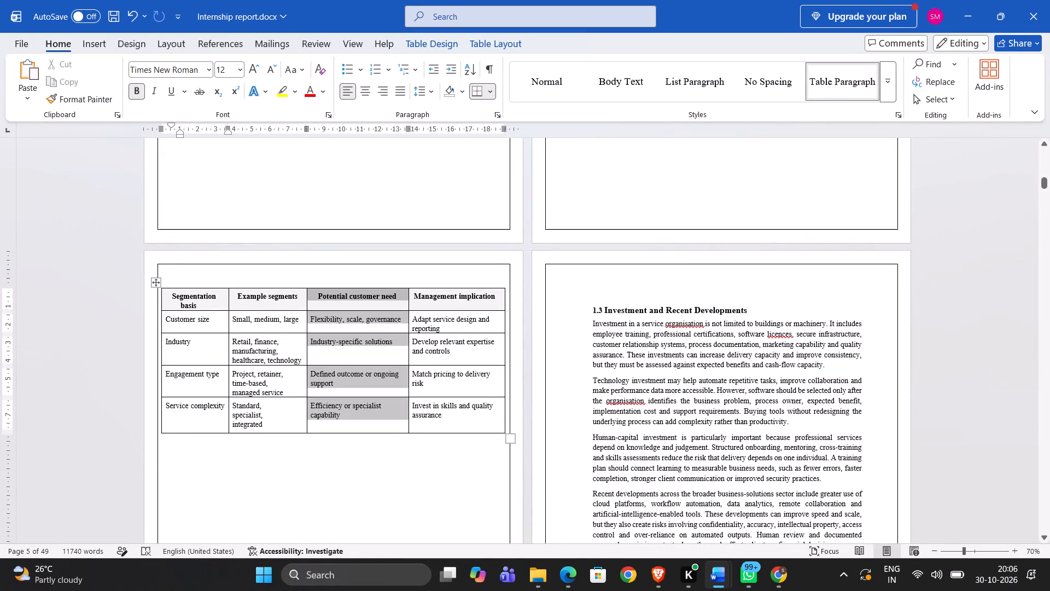
left_click_drag(332, 299, 333, 297)
left_click_drag(294, 536, 234, 419)
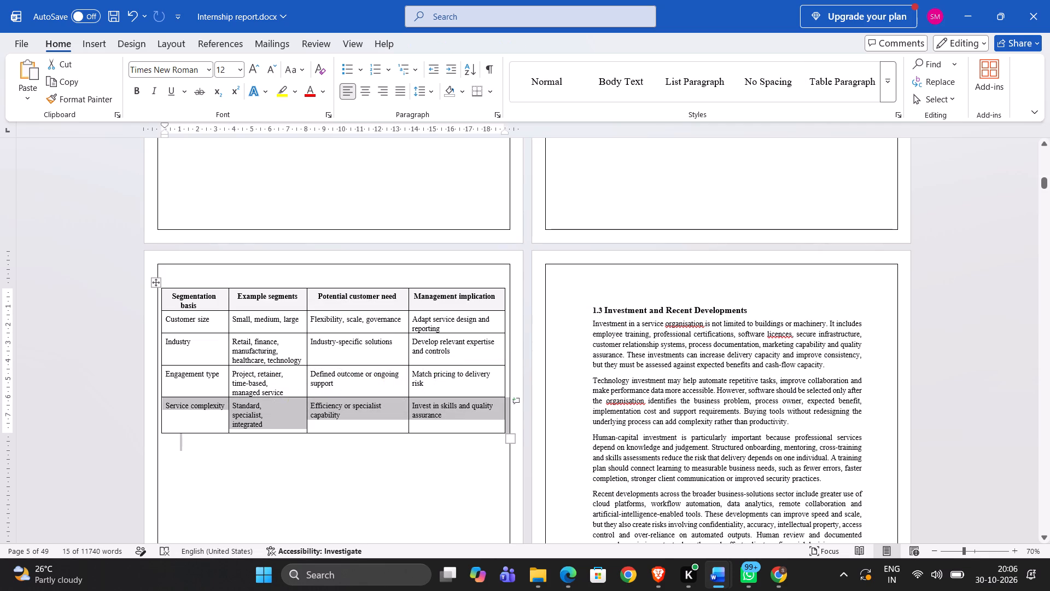
left_click_drag(155, 283, 159, 422)
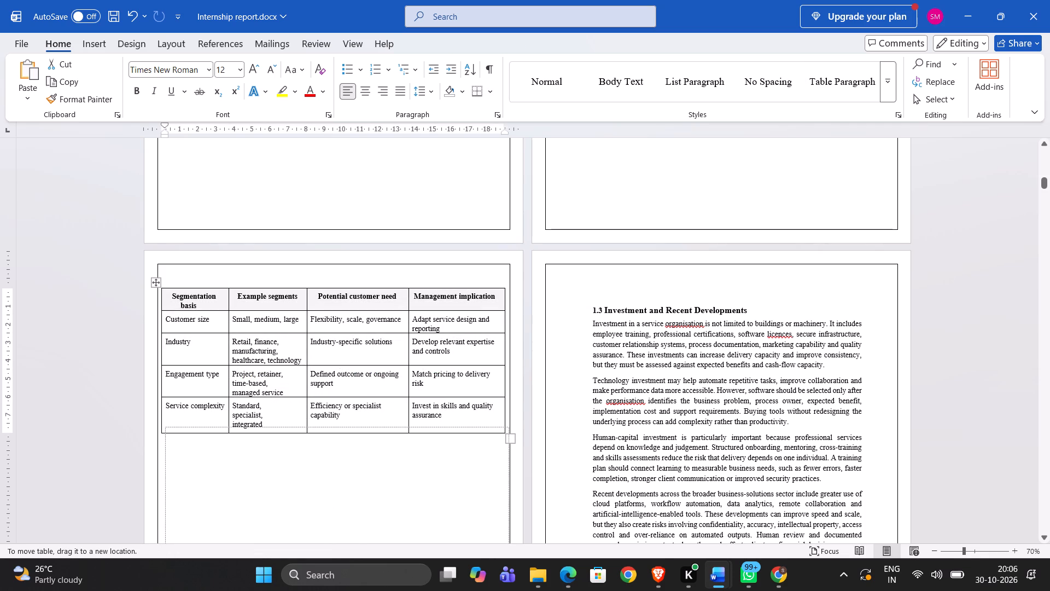
left_click_drag(159, 422, 154, 418)
scroll(244, 329, "down", 3)
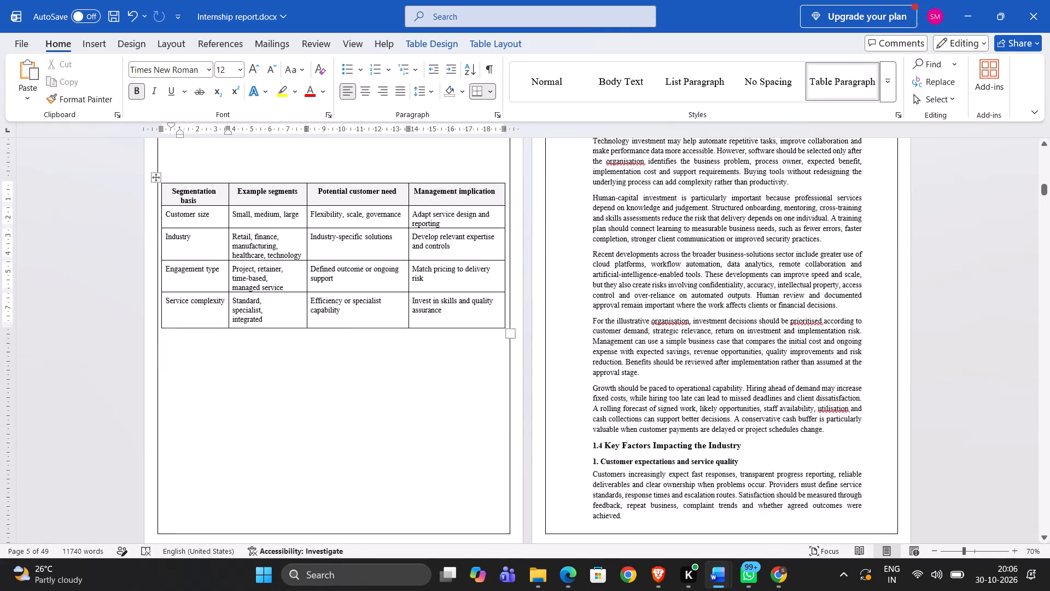
scroll(244, 329, "up", 2)
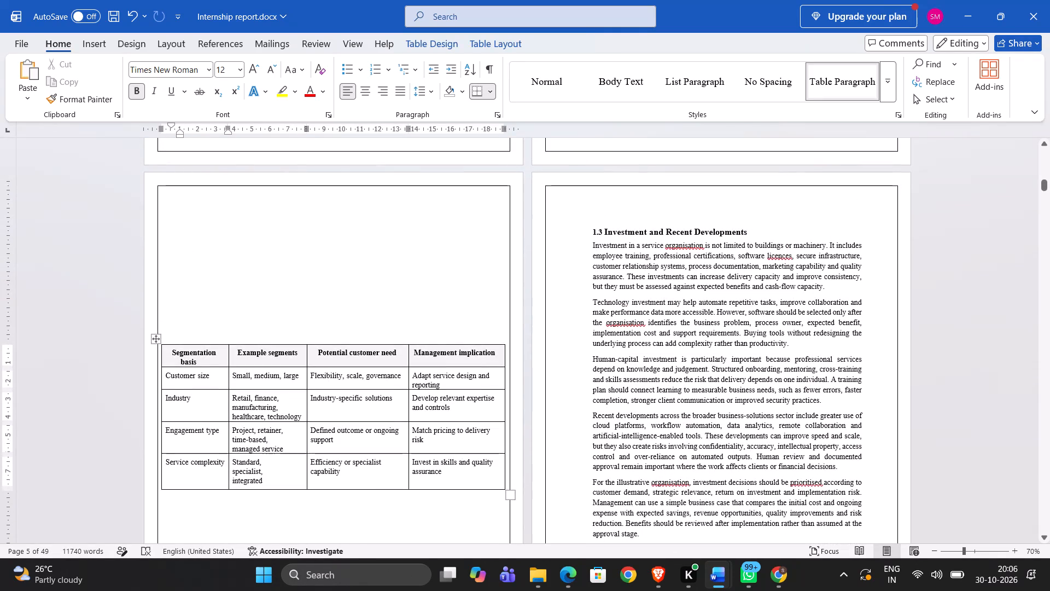
left_click_drag(159, 335, 159, 333)
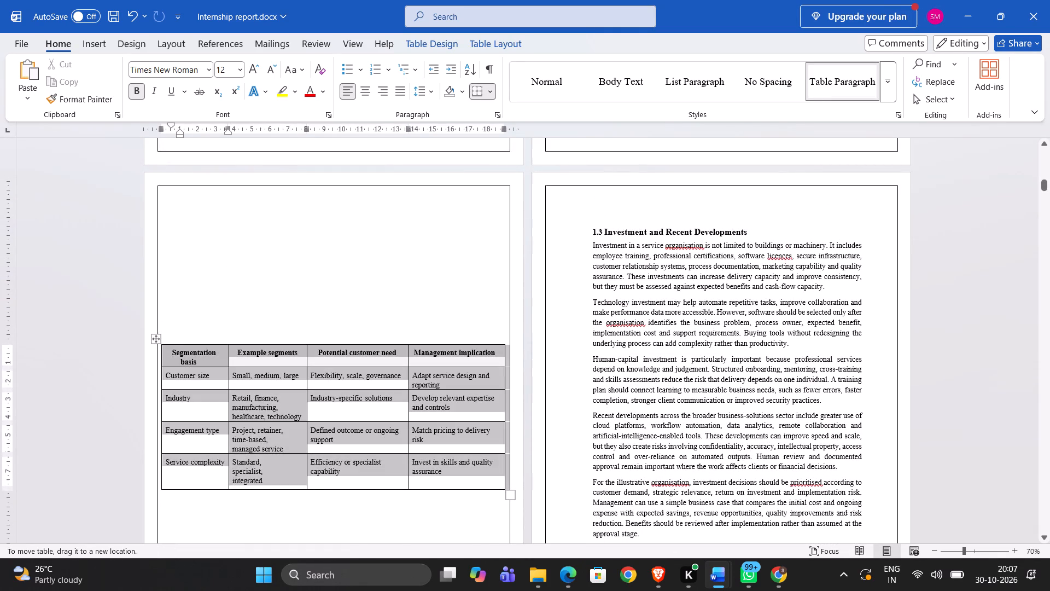
Move the customer segmentation table slightly up its page, keeping all four columns between the side borders.
left_click_drag(159, 333, 158, 292)
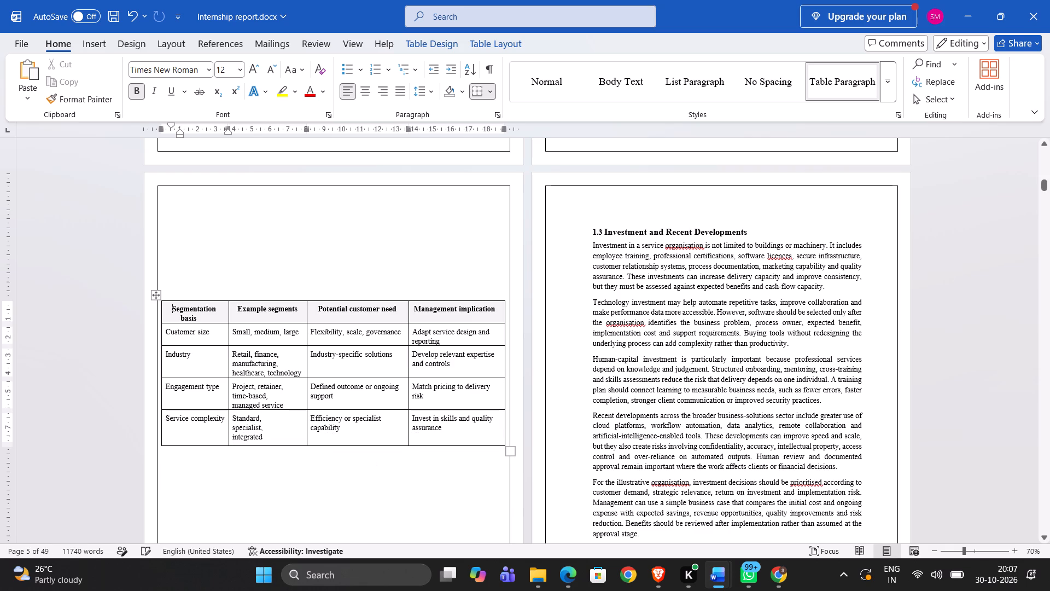
left_click(229, 468)
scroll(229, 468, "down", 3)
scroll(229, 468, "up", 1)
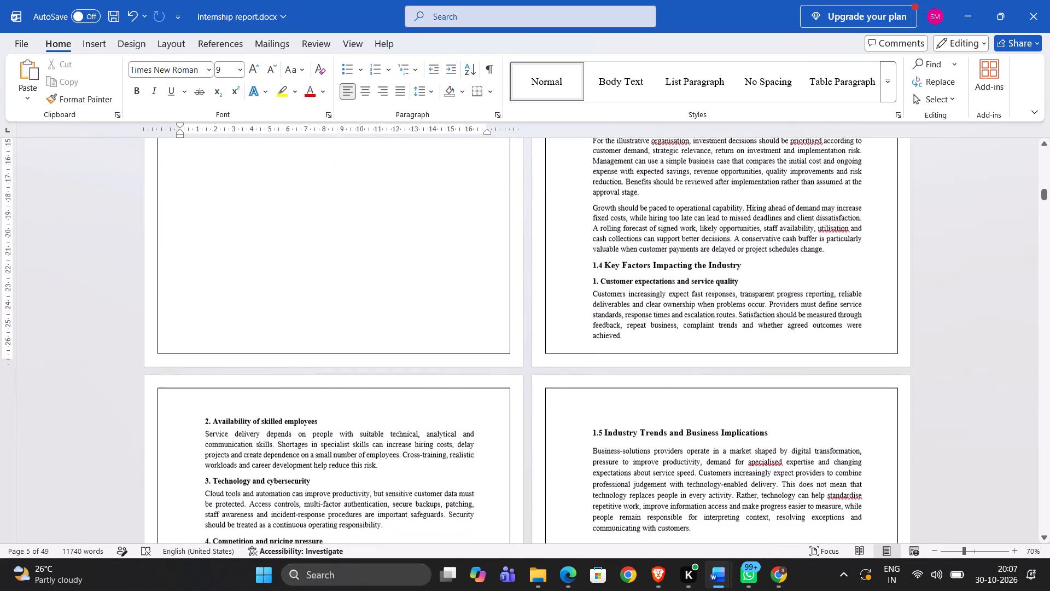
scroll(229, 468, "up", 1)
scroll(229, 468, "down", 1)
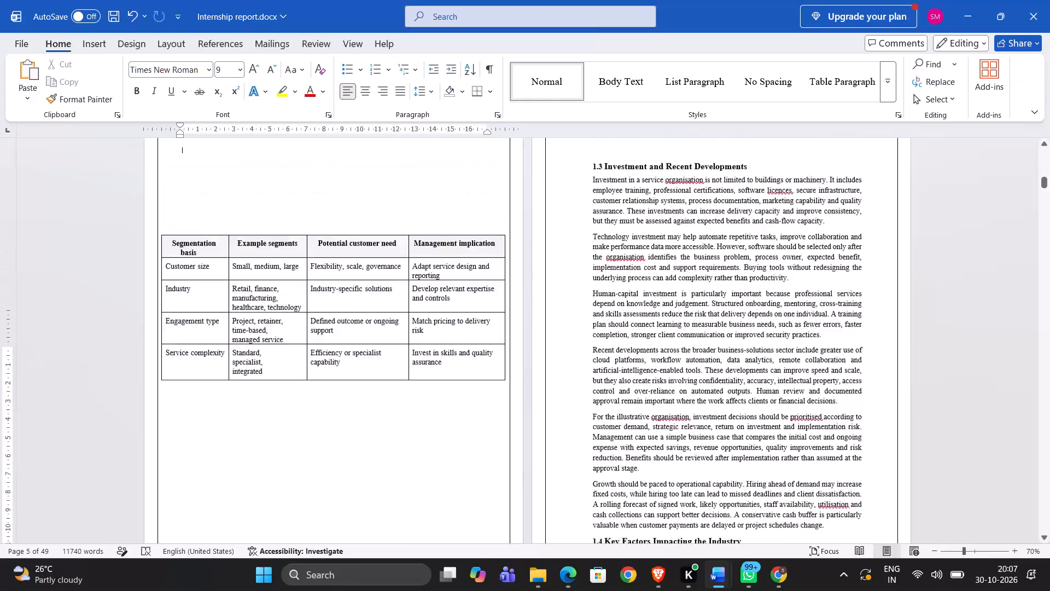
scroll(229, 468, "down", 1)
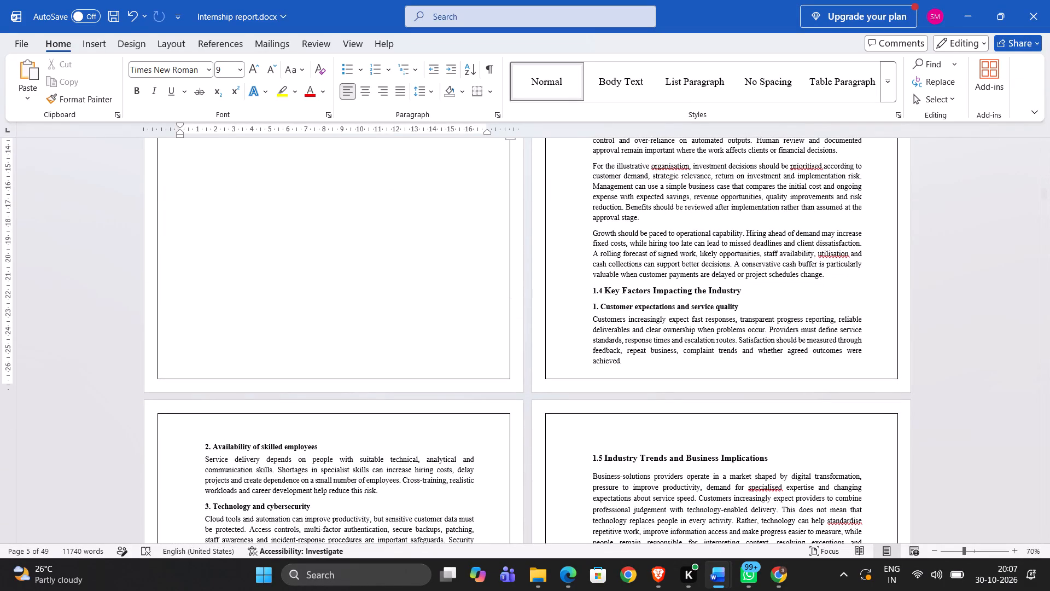
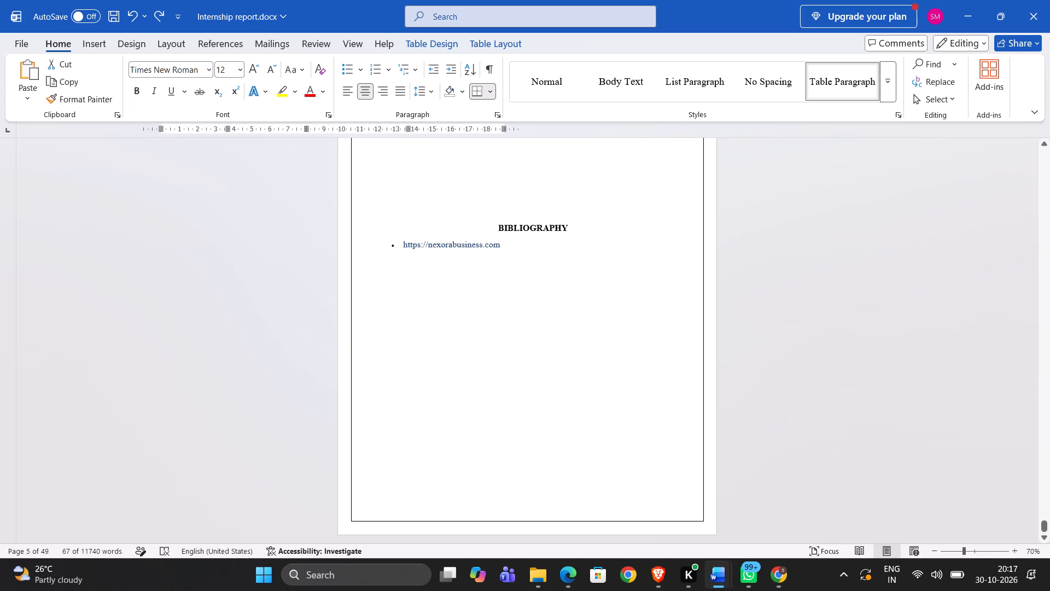
left_click(99, 40)
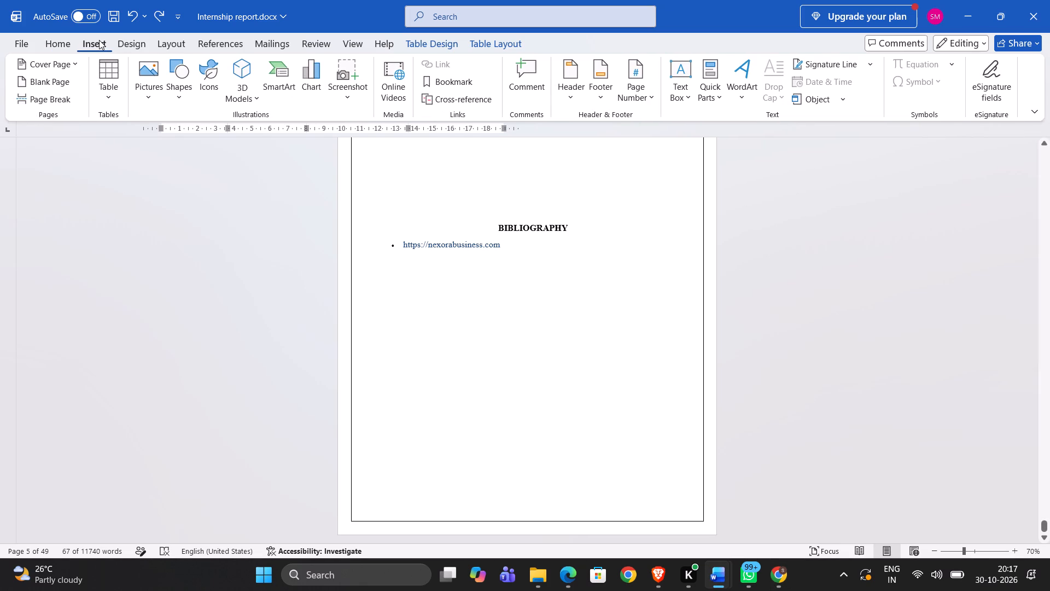
left_click(62, 84)
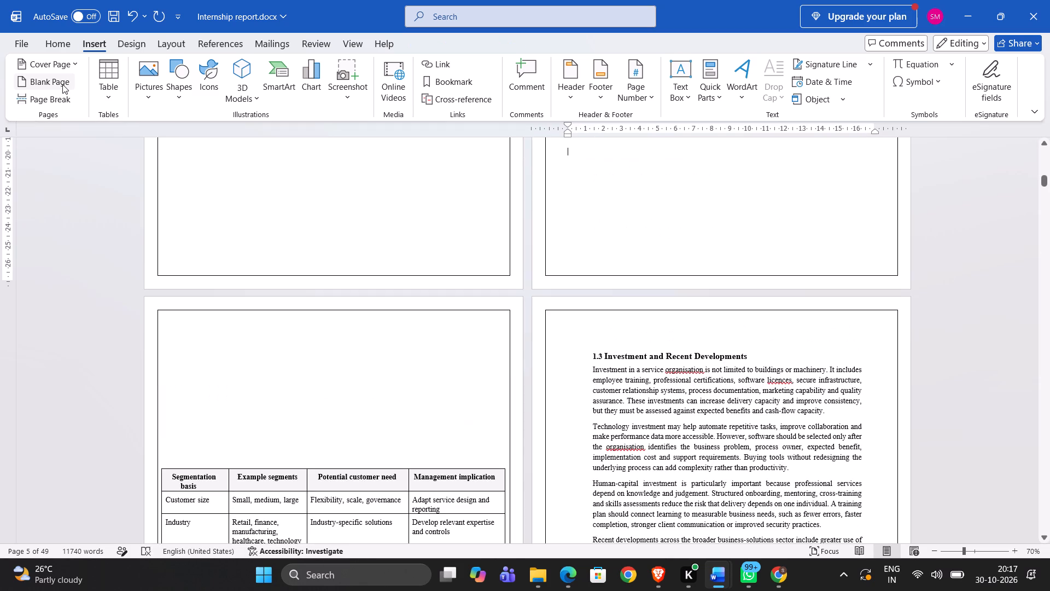
Look through the report as far as the Bibliography for a blank page to hold the weekly report.
scroll(227, 229, "down", 5)
scroll(227, 229, "up", 2)
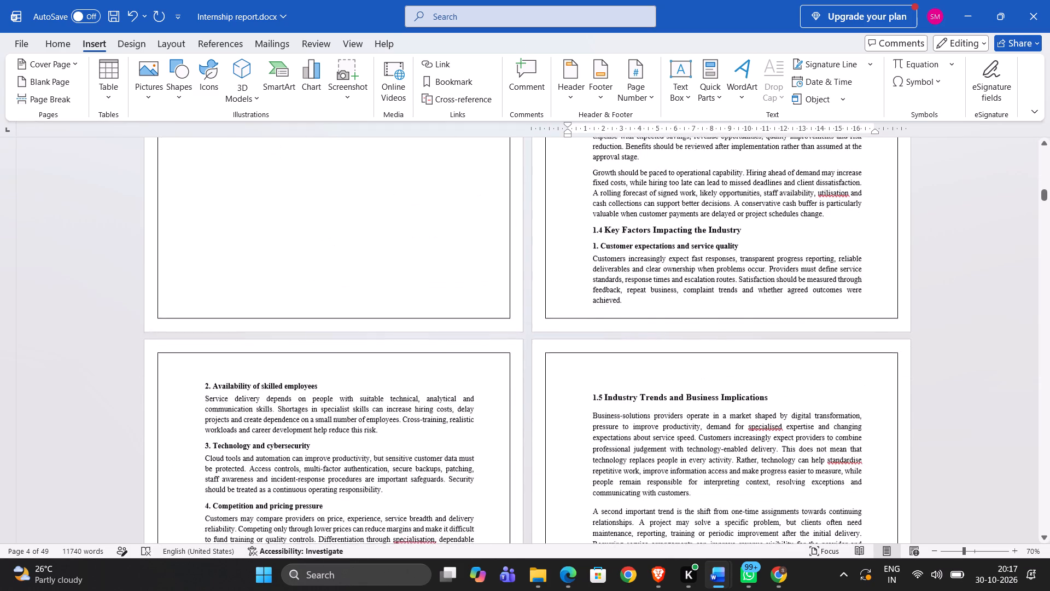
scroll(227, 229, "up", 12)
scroll(227, 229, "down", 4)
scroll(227, 229, "up", 8)
scroll(227, 229, "down", 8)
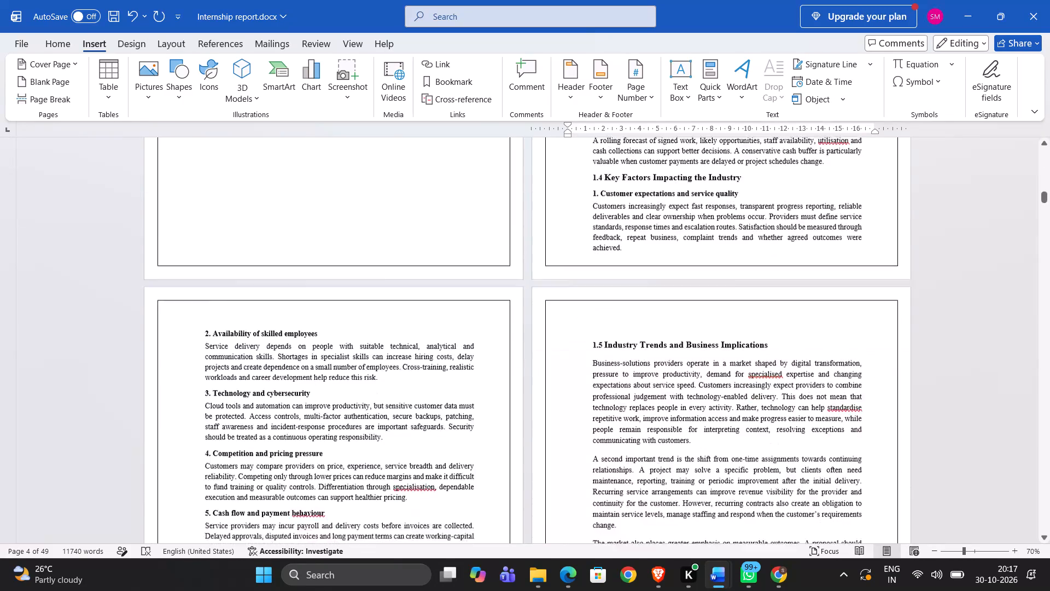
scroll(227, 229, "down", 10)
scroll(227, 229, "down", 11)
scroll(227, 229, "down", 10)
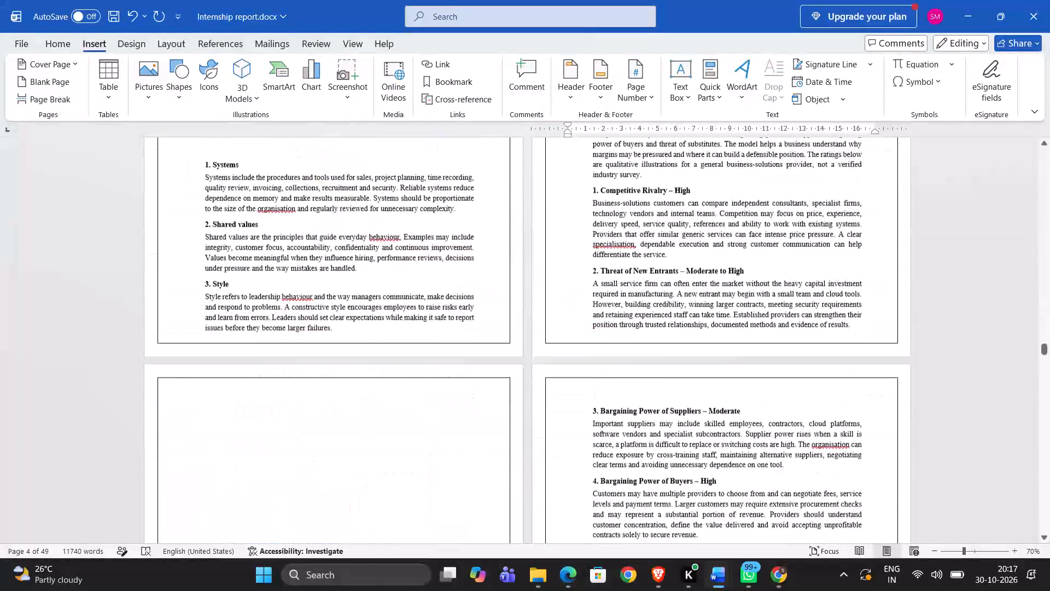
scroll(227, 229, "down", 20)
scroll(227, 229, "down", 20)
scroll(227, 229, "down", 20)
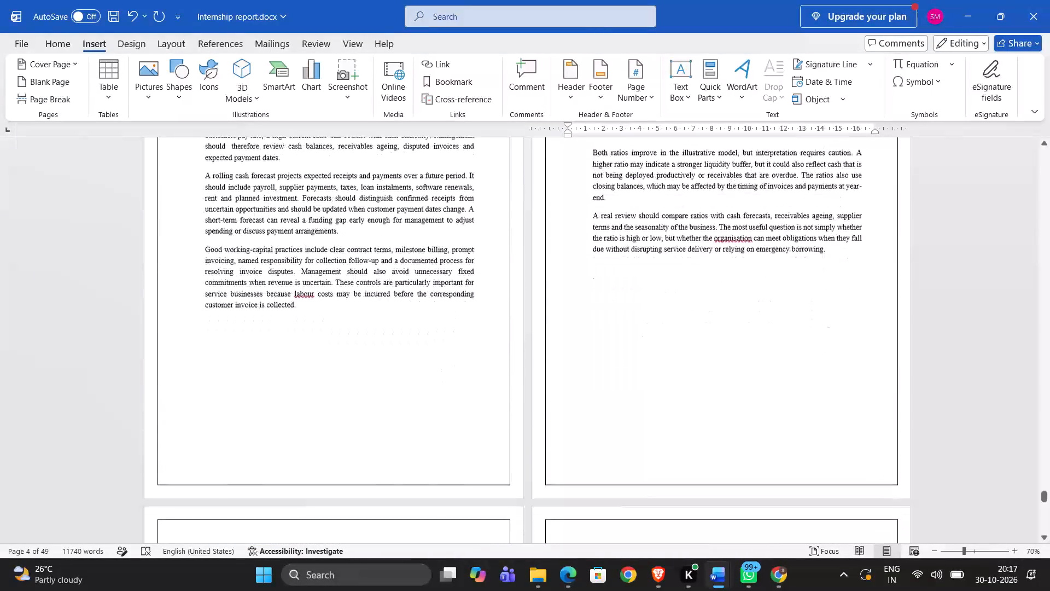
scroll(227, 229, "down", 7)
scroll(227, 229, "up", 3)
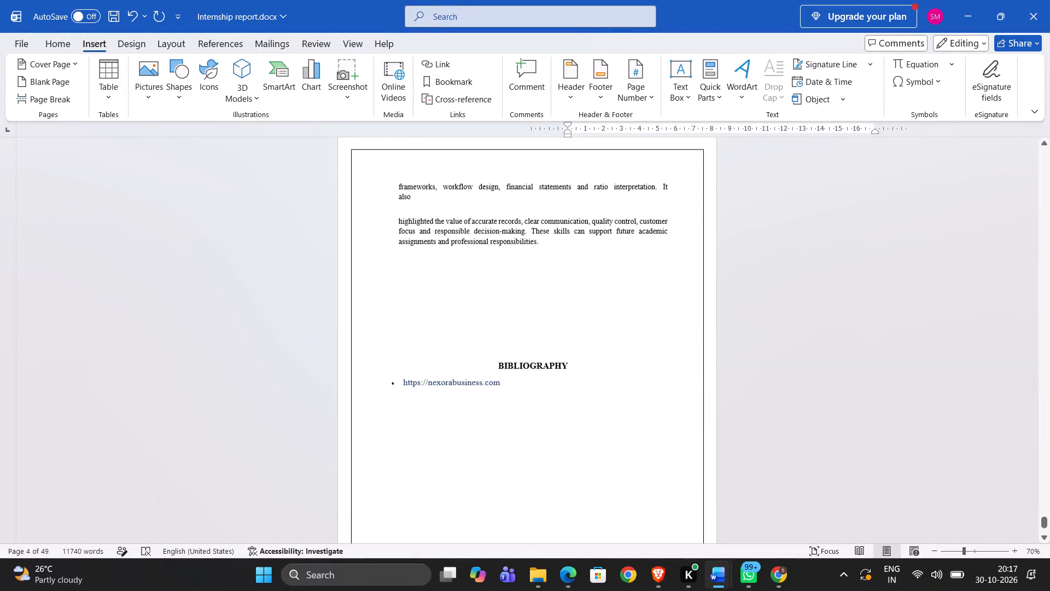
scroll(227, 229, "up", 7)
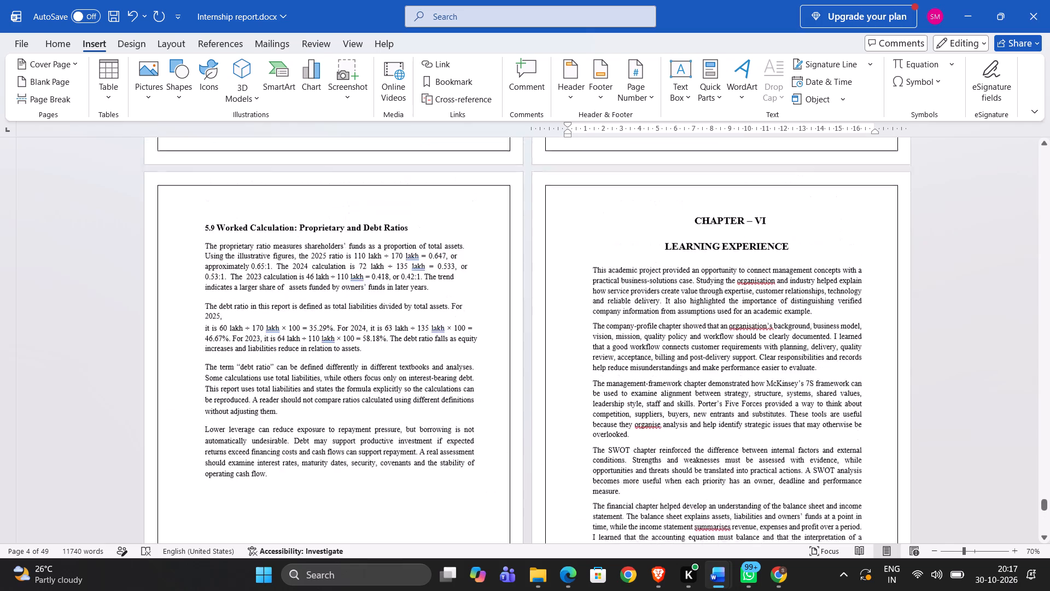
scroll(227, 229, "up", 2)
Paste the copied internship weekly report onto the empty page in the middle of Chapter III's Porter's Five Forces section.
scroll(227, 229, "down", 4, "ctrl")
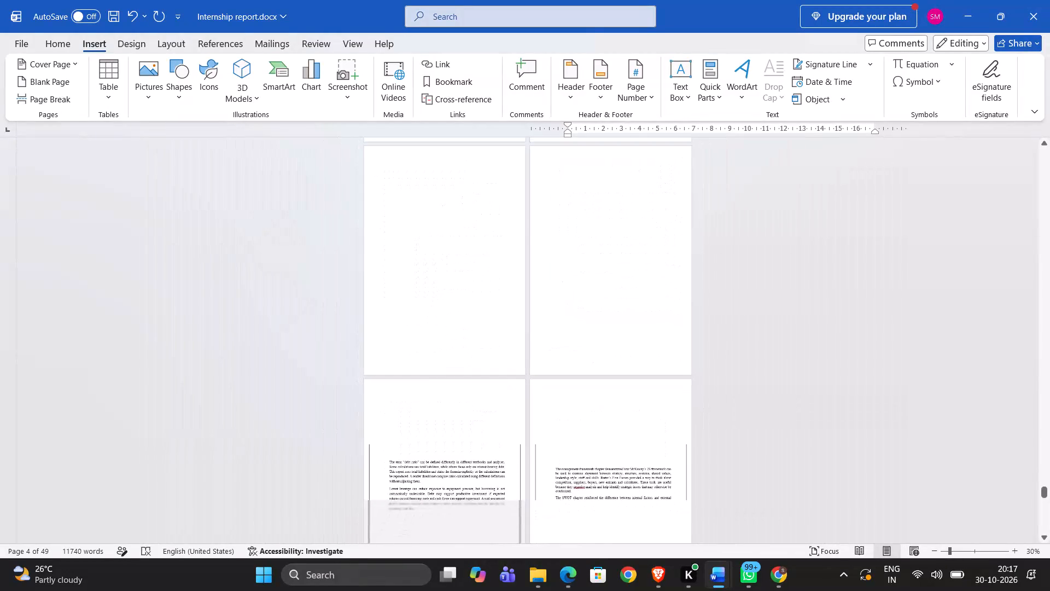
scroll(227, 229, "up", 2)
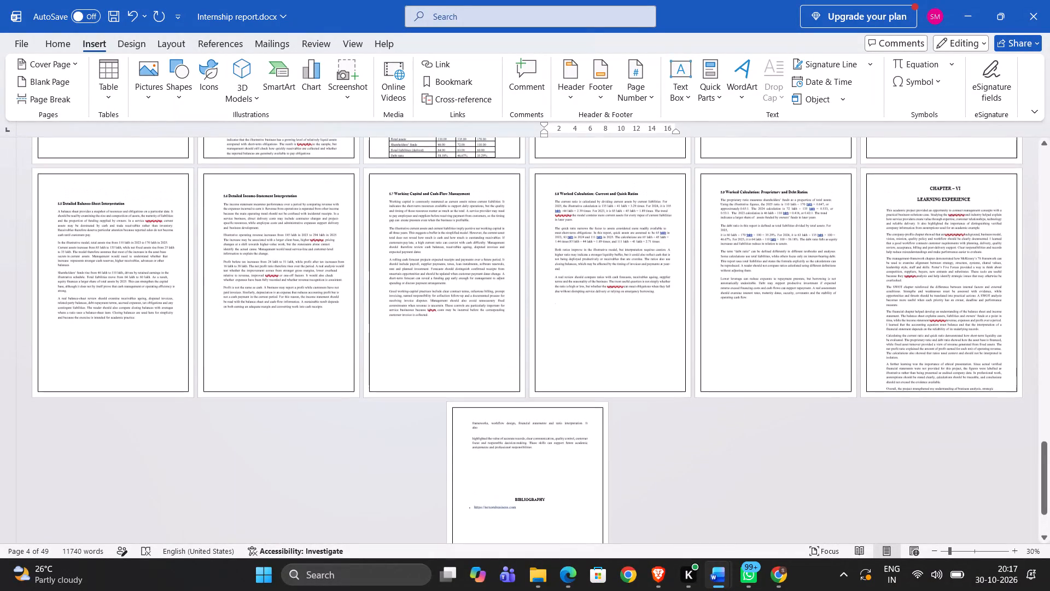
scroll(227, 229, "up", 5)
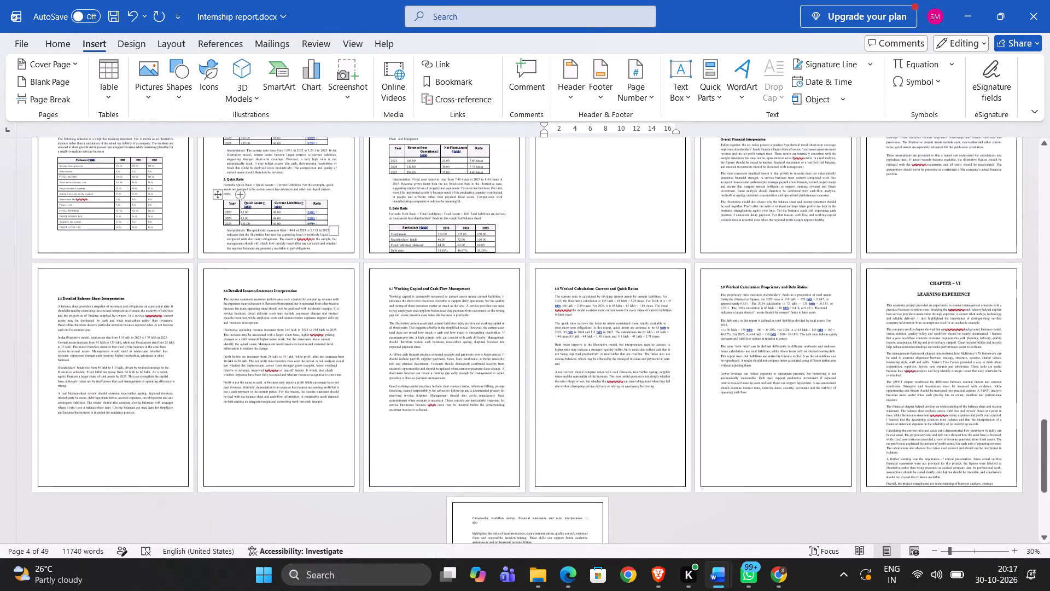
scroll(227, 229, "up", 6)
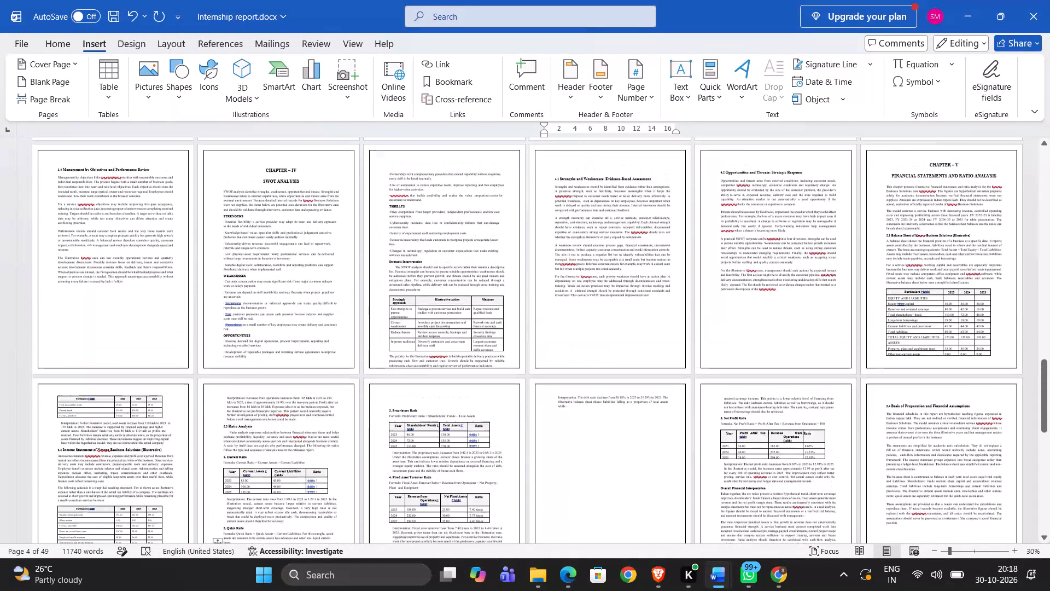
scroll(227, 229, "up", 8)
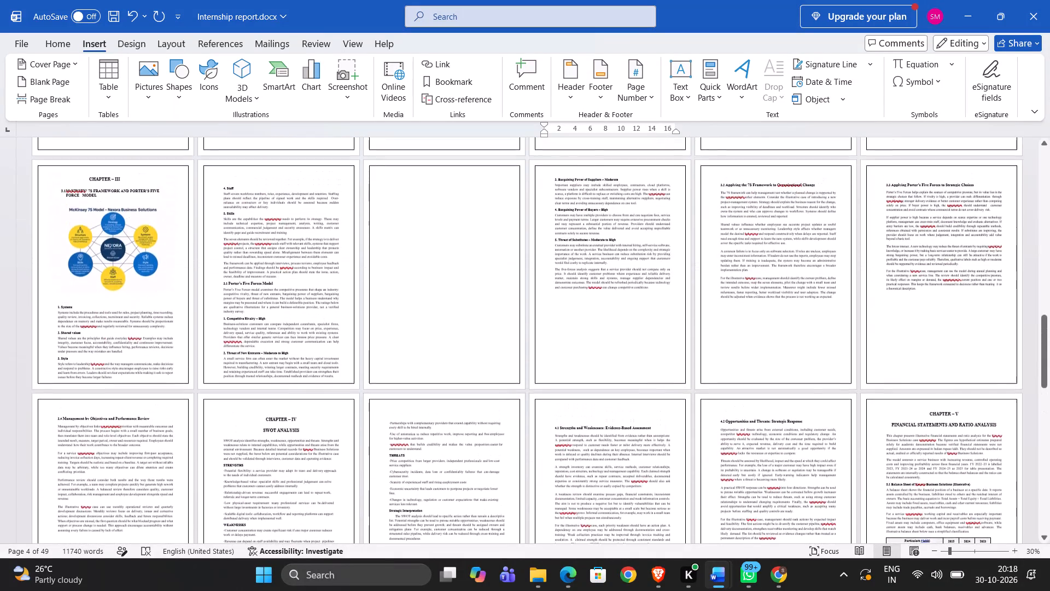
scroll(227, 229, "up", 1)
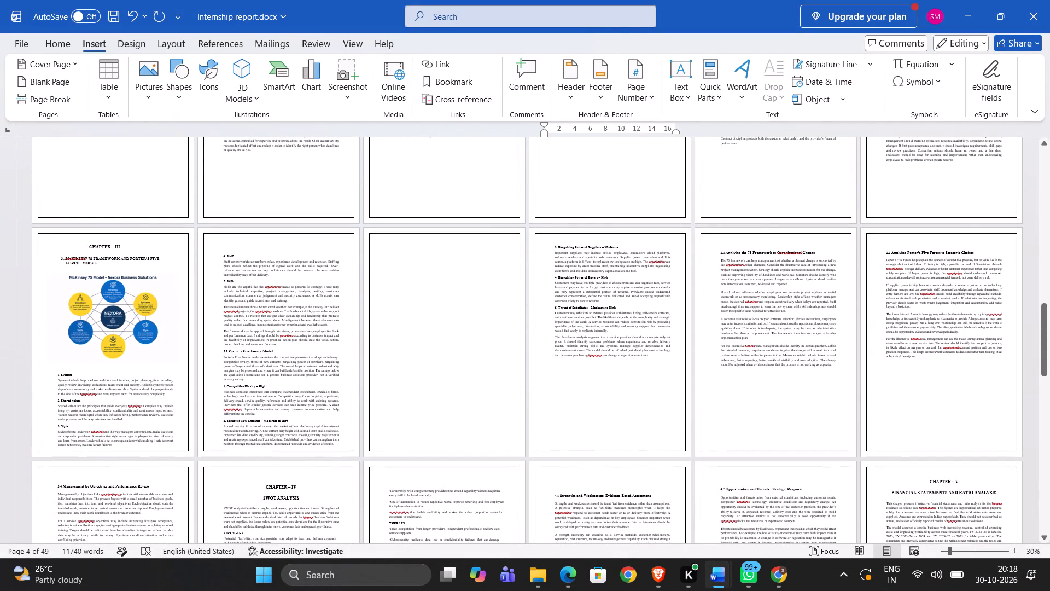
left_click(380, 256)
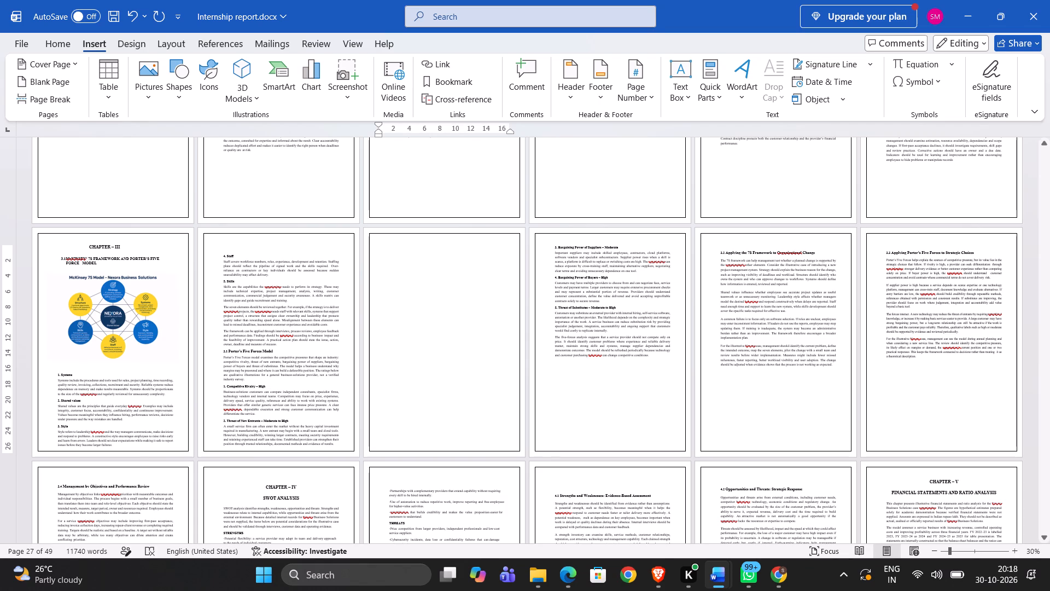
left_click(381, 248)
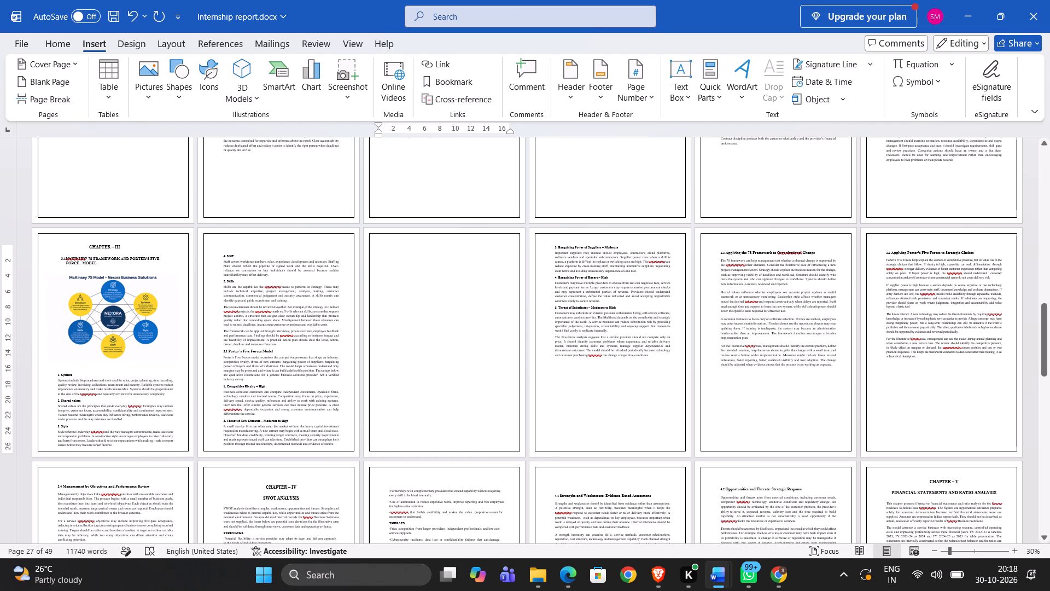
key("ctrl+v")
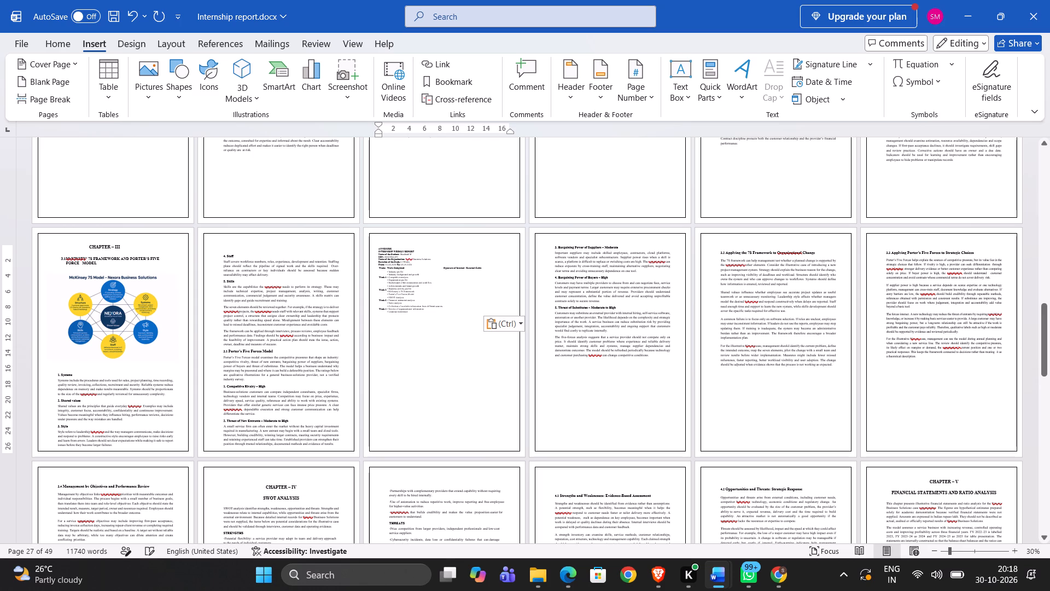
scroll(421, 339, "up", 8, "ctrl")
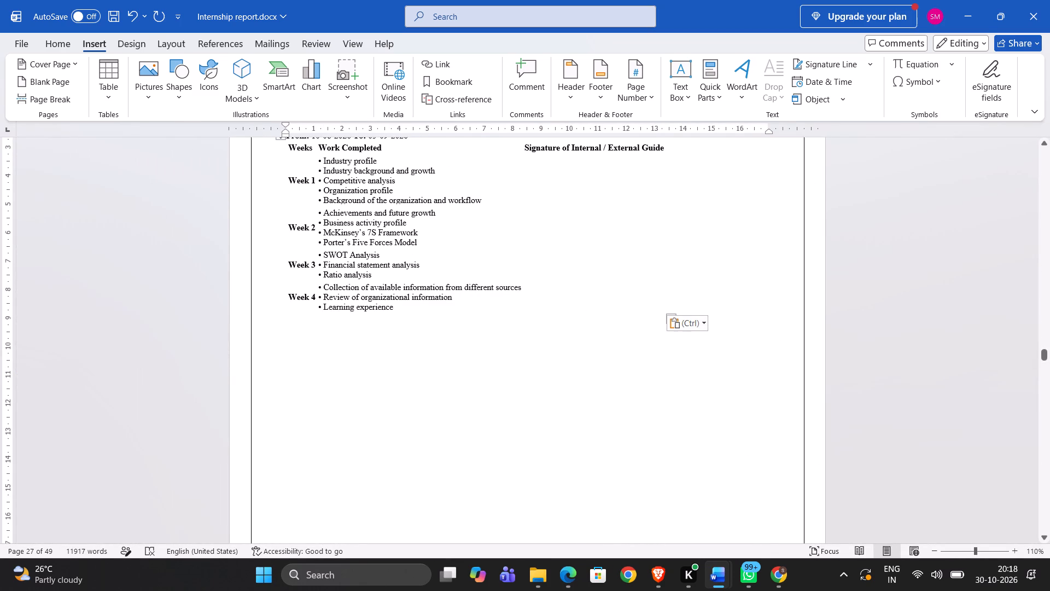
scroll(482, 358, "up", 1, "ctrl")
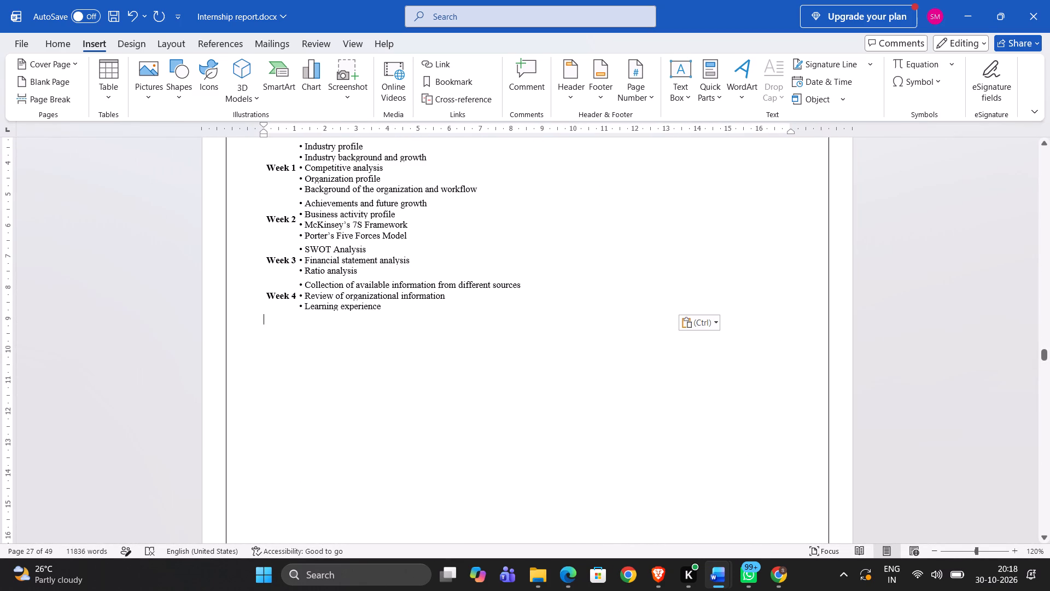
Copy the annexure heading and the student and organization detail lines above the weekly table, and delete them from the page.
scroll(482, 358, "down", 1)
scroll(482, 358, "up", 2)
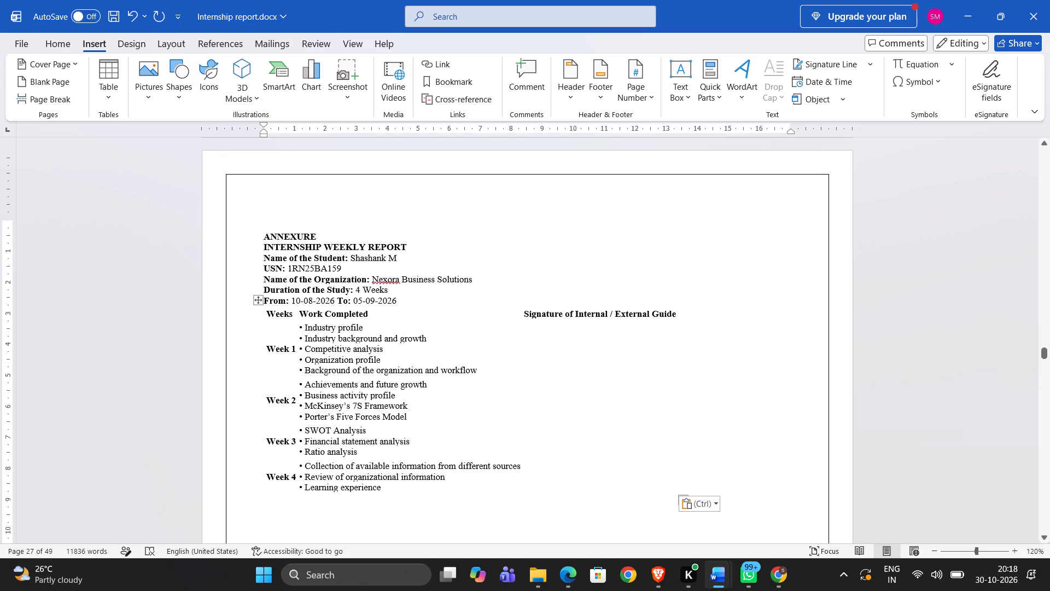
left_click_drag(257, 228, 350, 286)
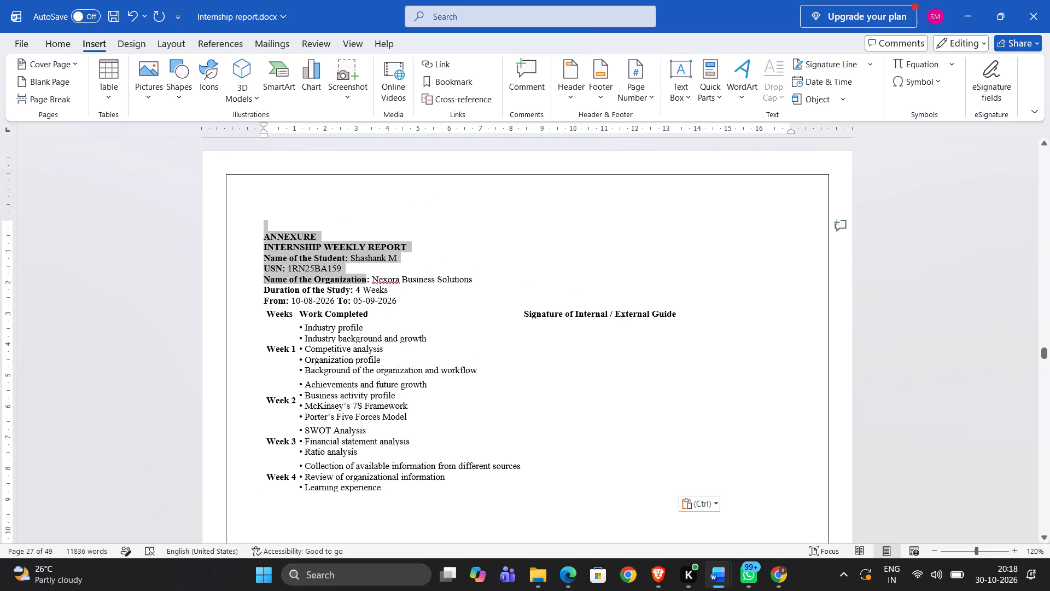
left_click_drag(350, 286, 401, 298)
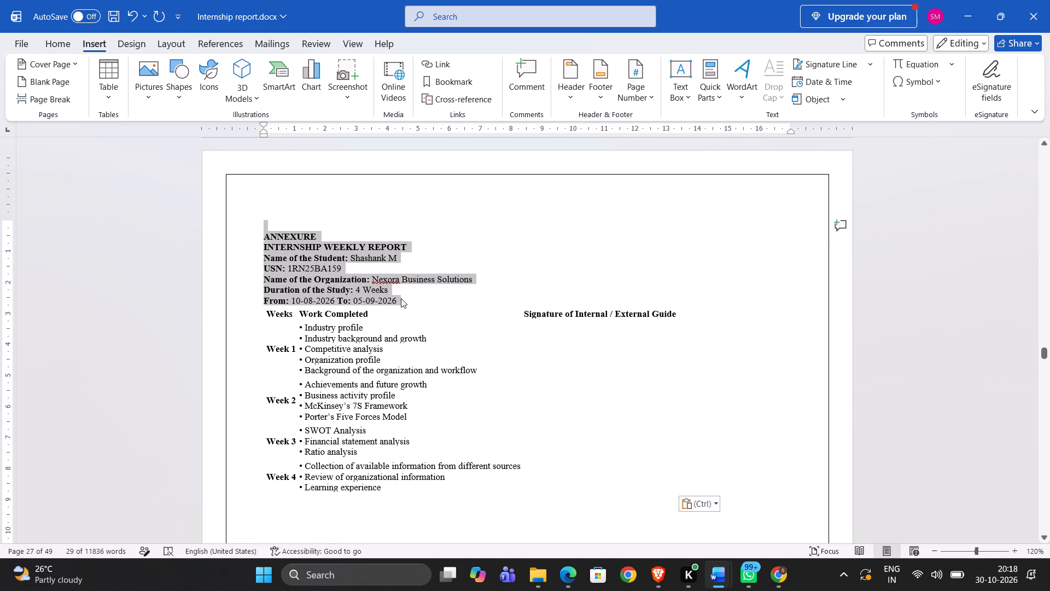
key("ctrl+c")
left_click(492, 351)
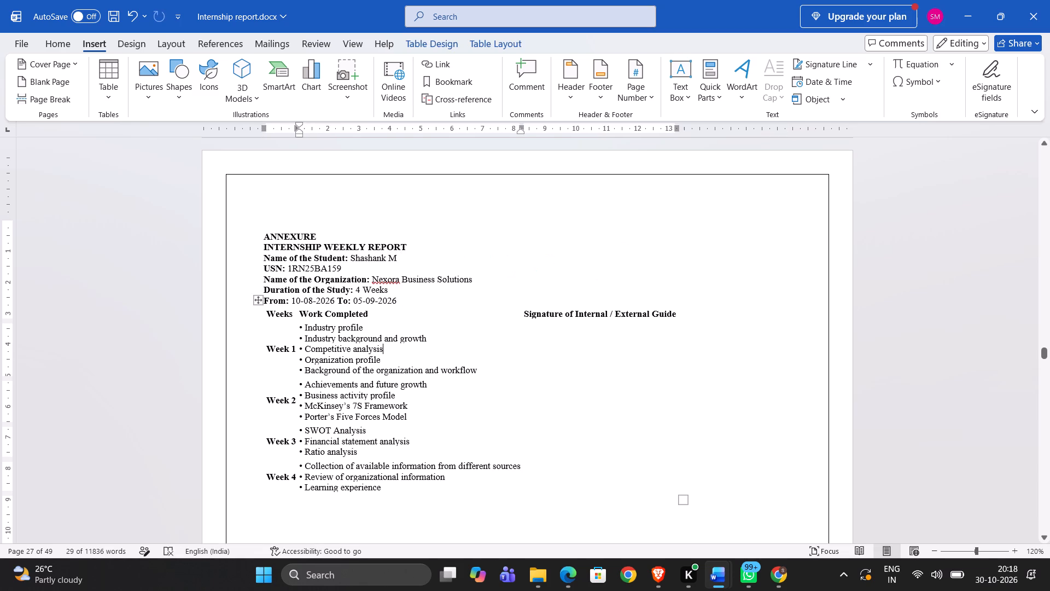
left_click_drag(411, 300, 272, 218)
key("BackSpace")
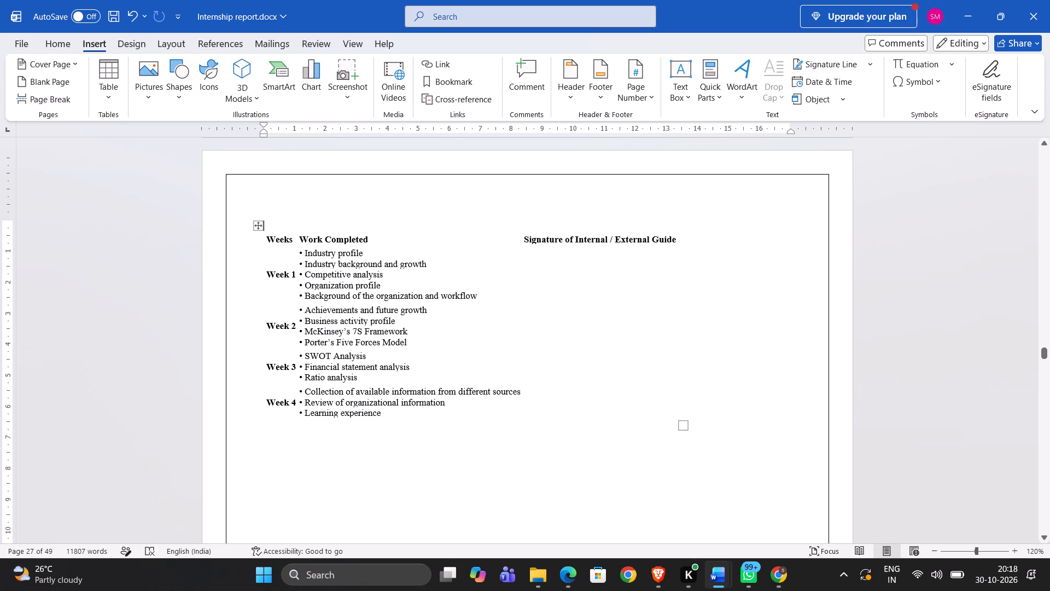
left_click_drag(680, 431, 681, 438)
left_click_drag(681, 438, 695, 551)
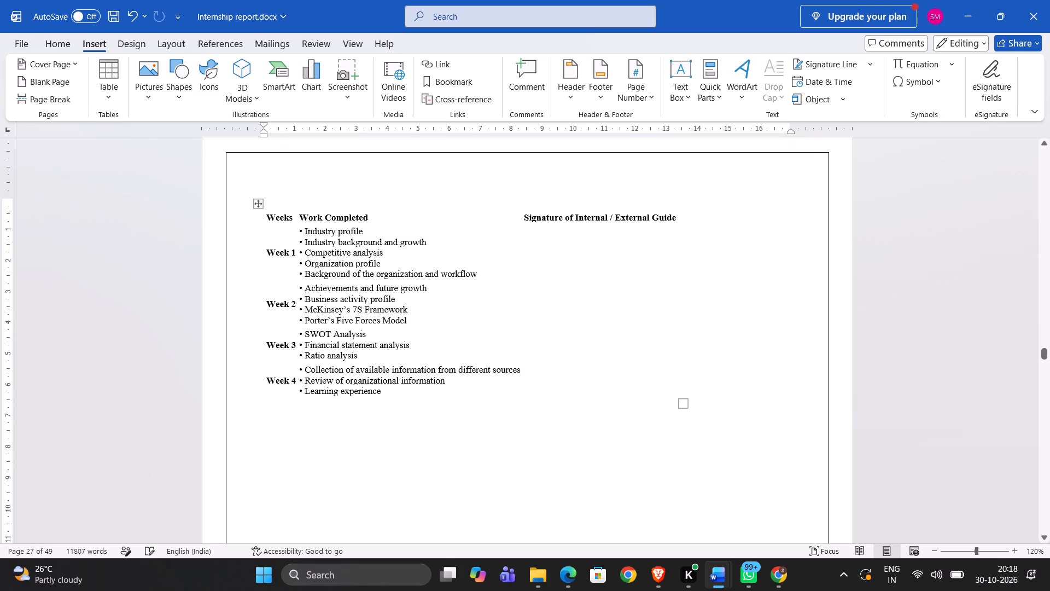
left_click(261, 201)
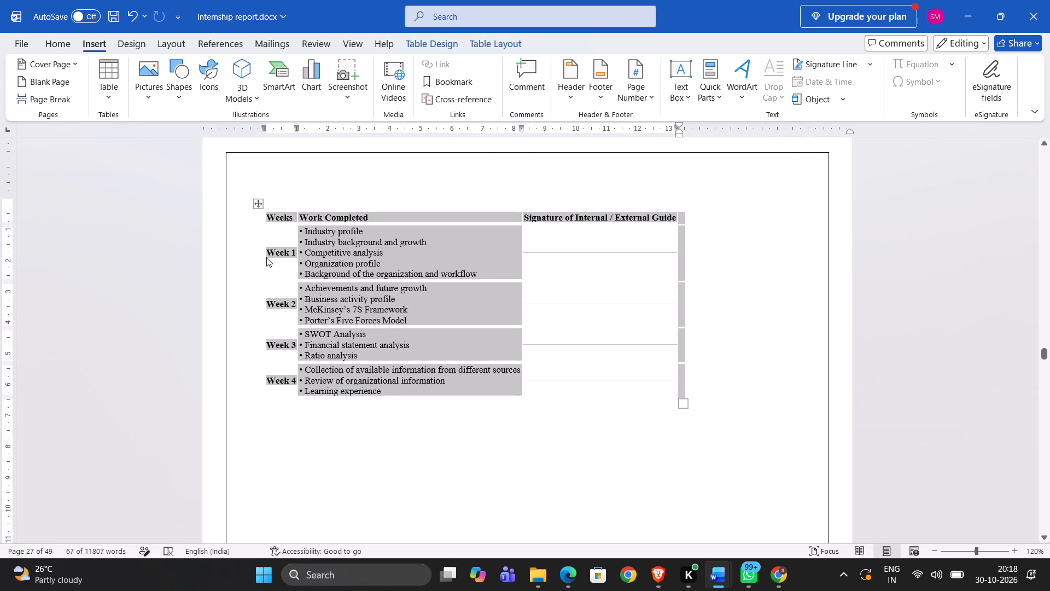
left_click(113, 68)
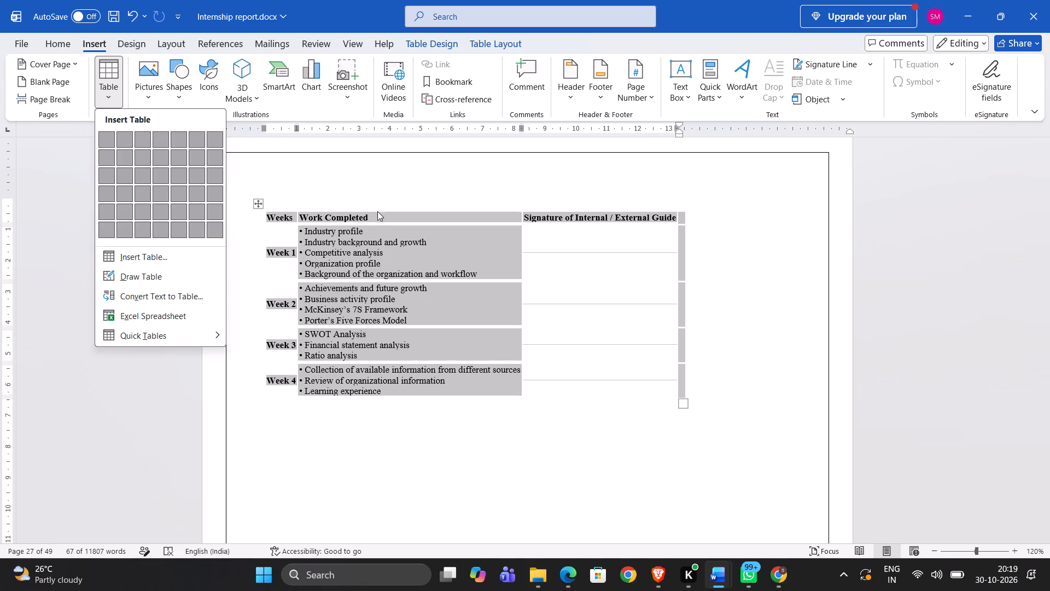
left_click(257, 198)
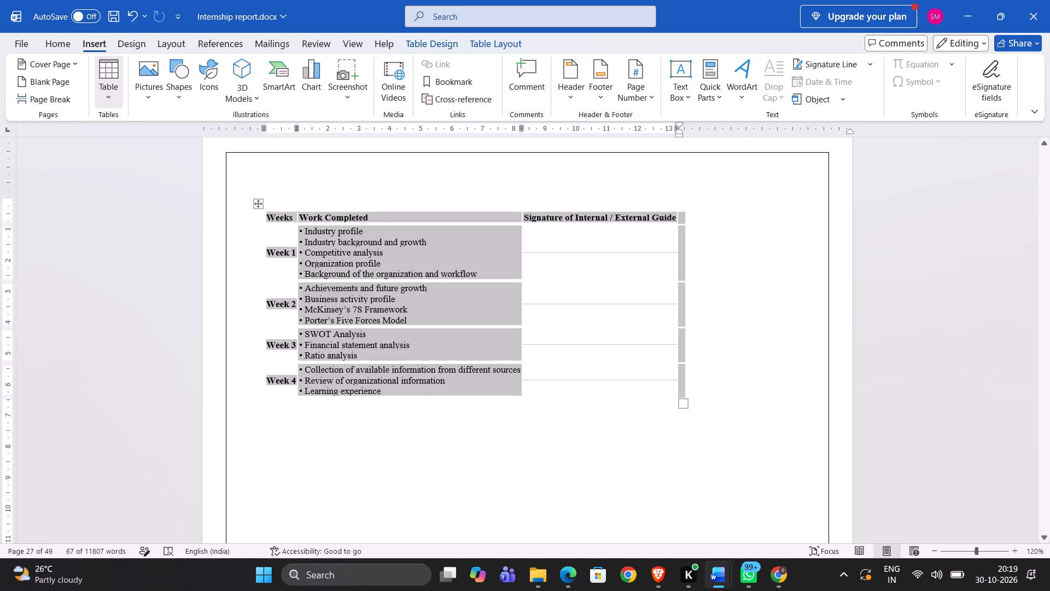
Move the whole weekly work table slightly down the page.
left_click_drag(257, 202, 259, 226)
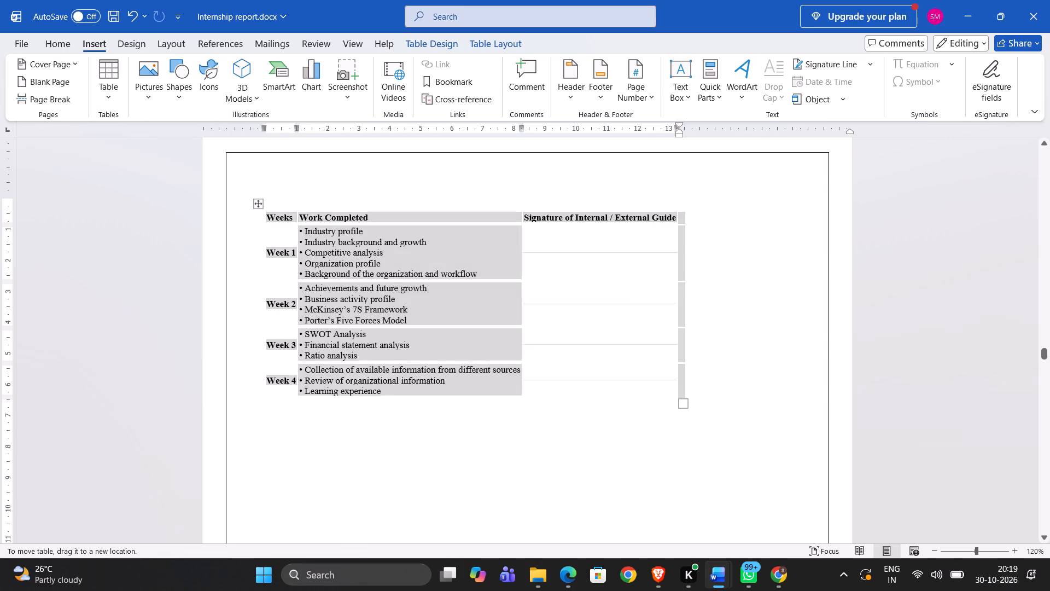
left_click_drag(259, 226, 259, 230)
Insert a 1x1 table on the empty line above the weekly work table.
left_click(353, 194)
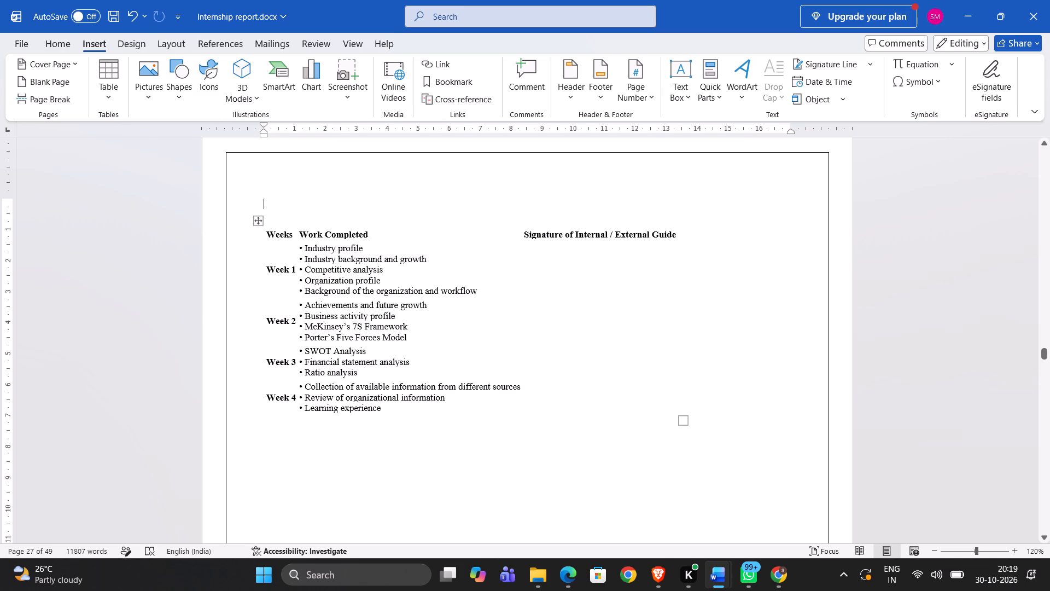
left_click(116, 81)
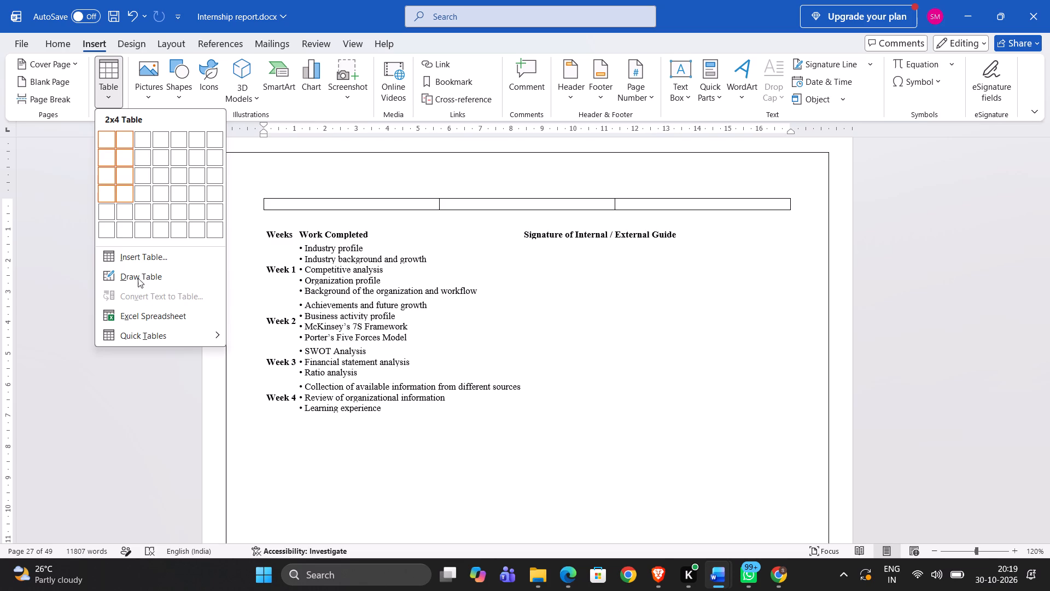
left_click(106, 140)
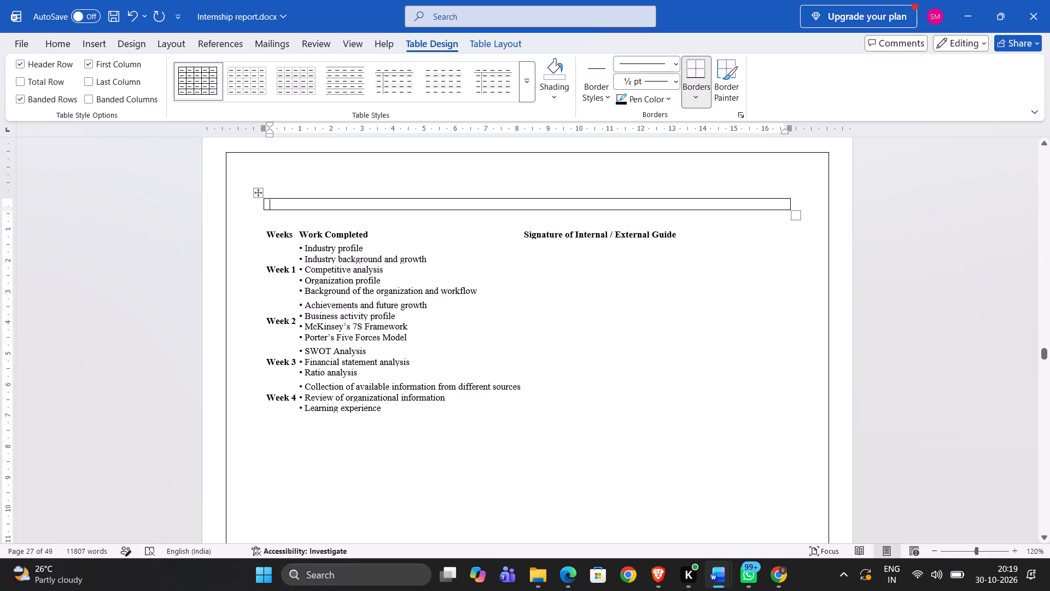
scroll(450, 73, "left", 3)
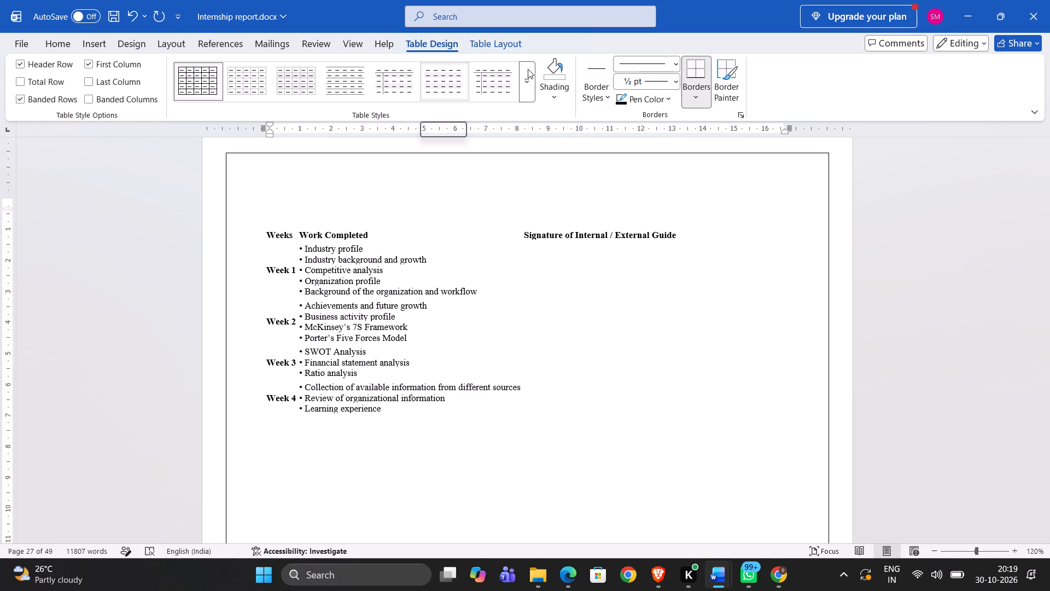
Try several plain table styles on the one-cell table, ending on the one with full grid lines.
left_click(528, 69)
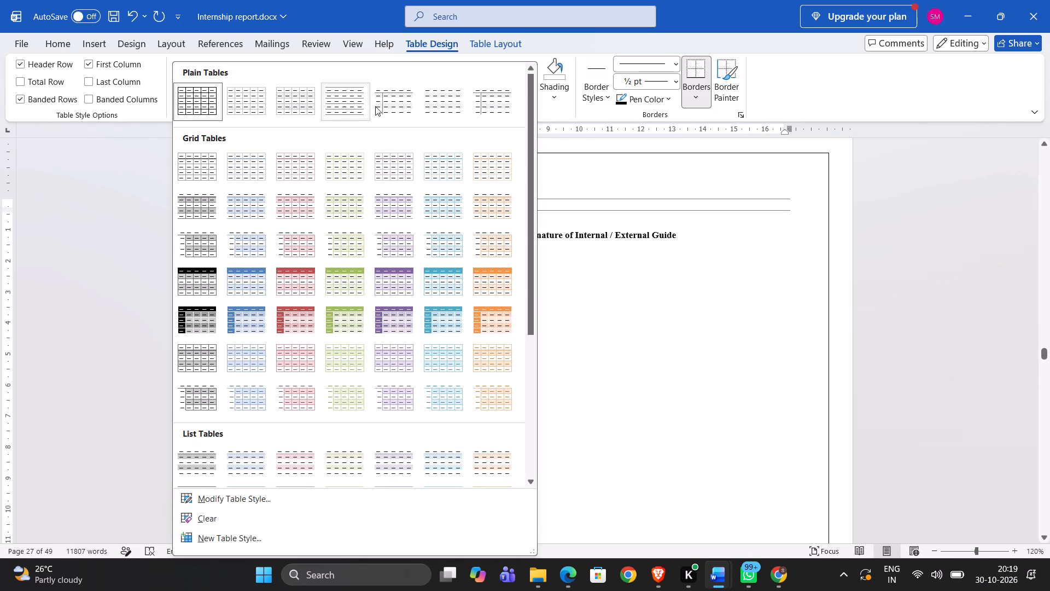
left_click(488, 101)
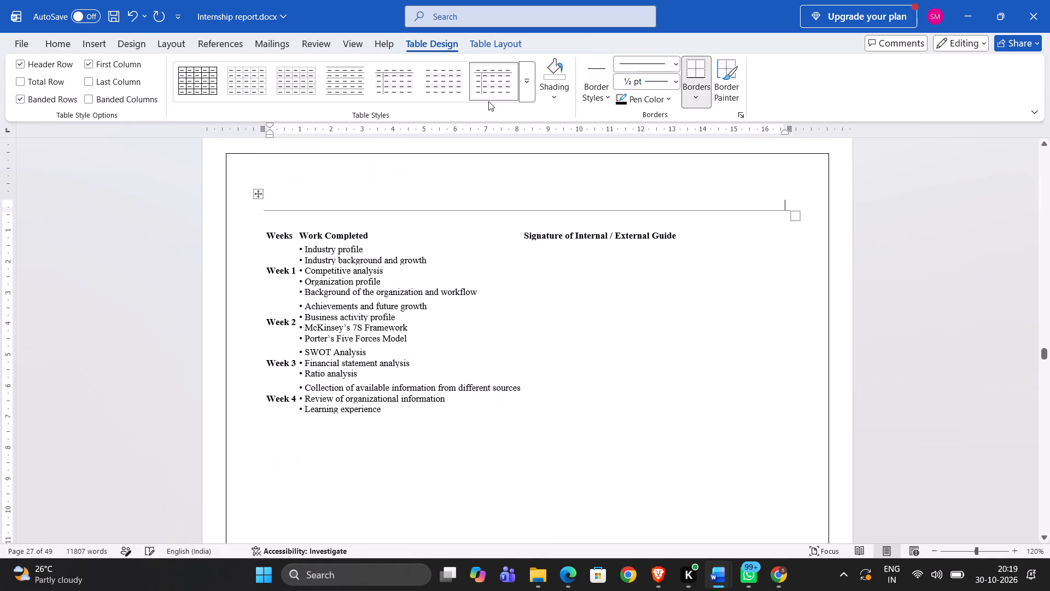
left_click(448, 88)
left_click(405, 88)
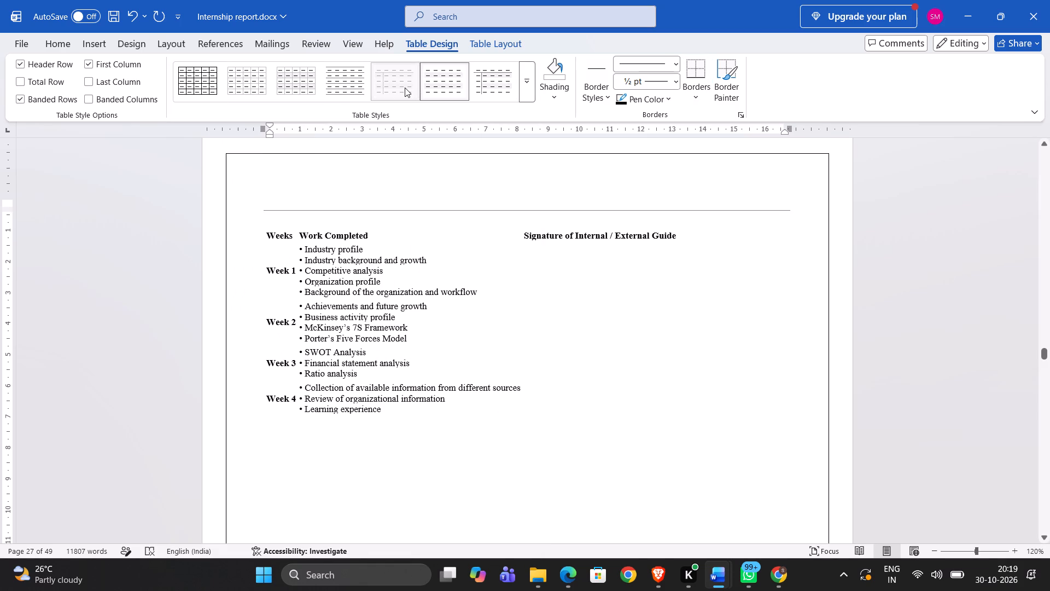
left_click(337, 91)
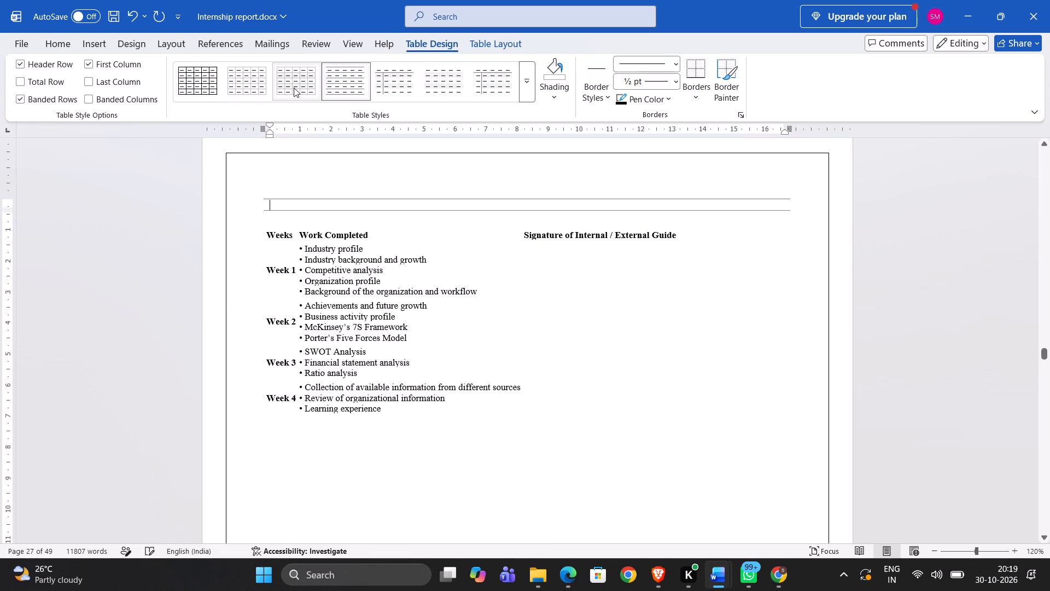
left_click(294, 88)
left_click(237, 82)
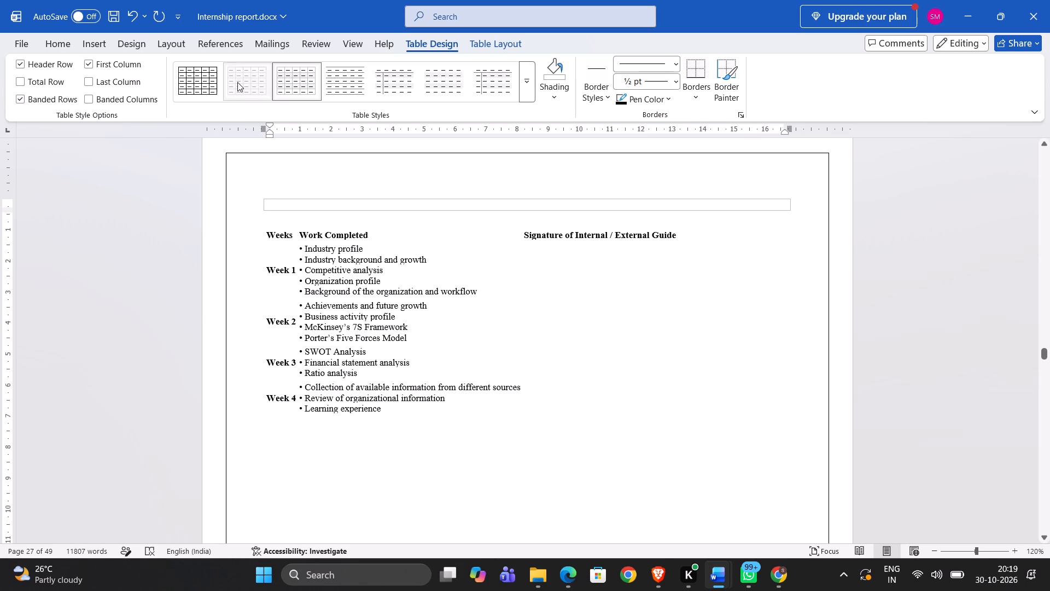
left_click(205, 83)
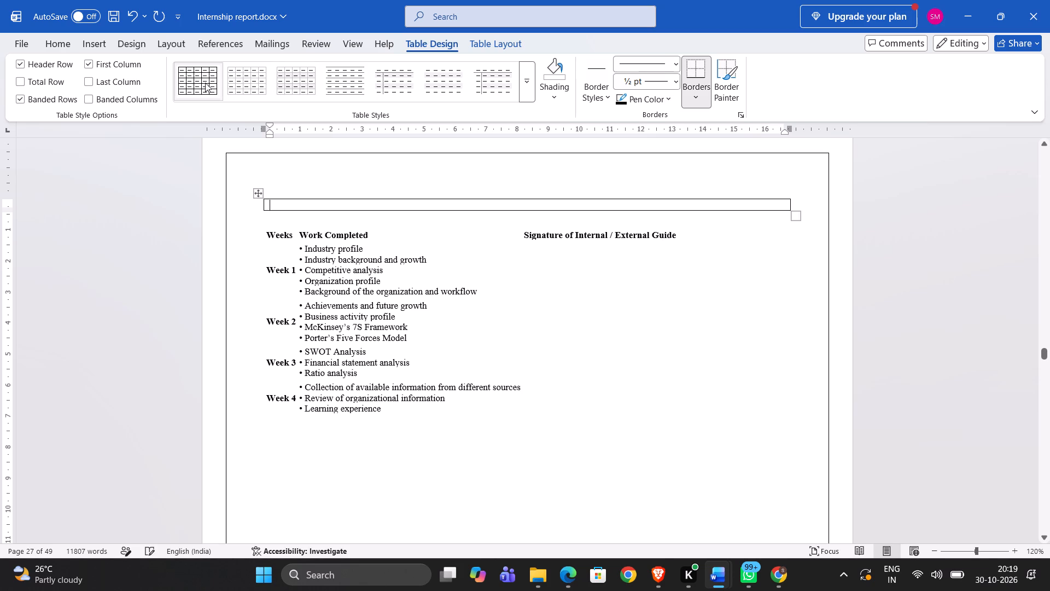
Browse the grid and list table styles and clear the style of the one-cell table.
left_click(525, 89)
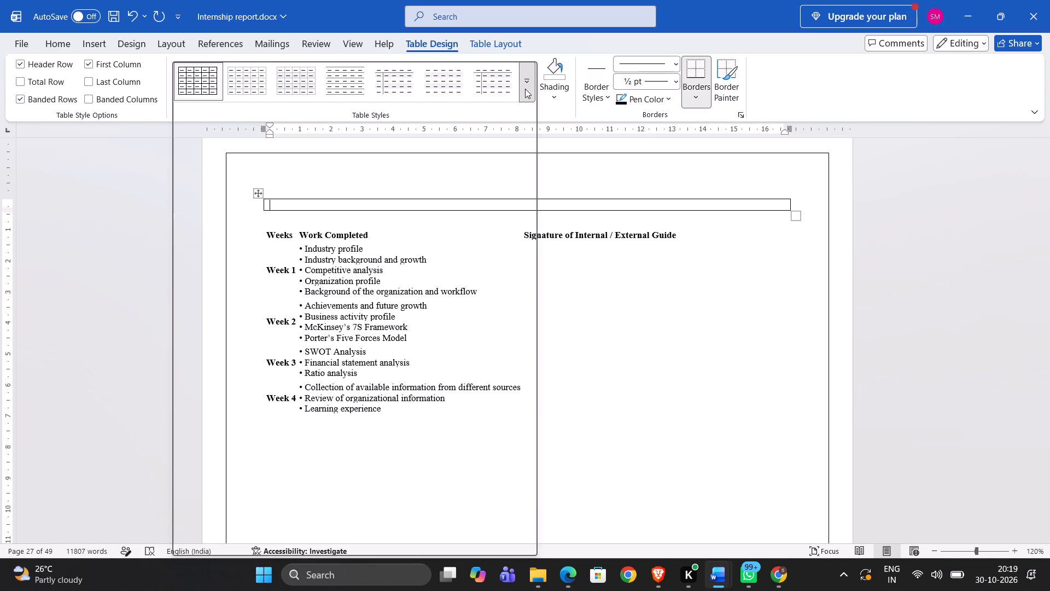
scroll(380, 336, "down", 4)
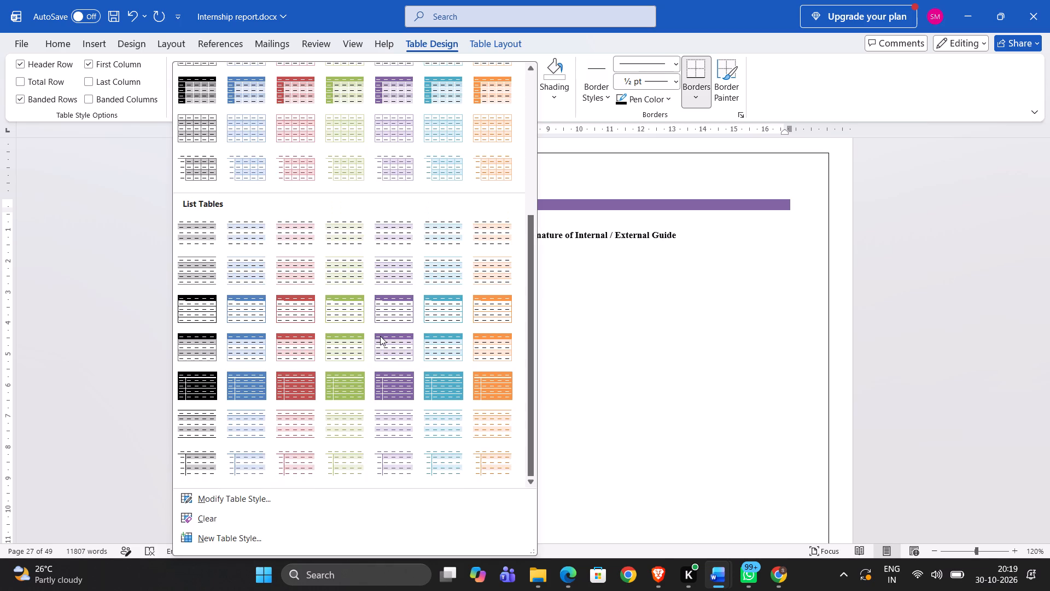
scroll(380, 336, "down", 3)
scroll(380, 336, "up", 1)
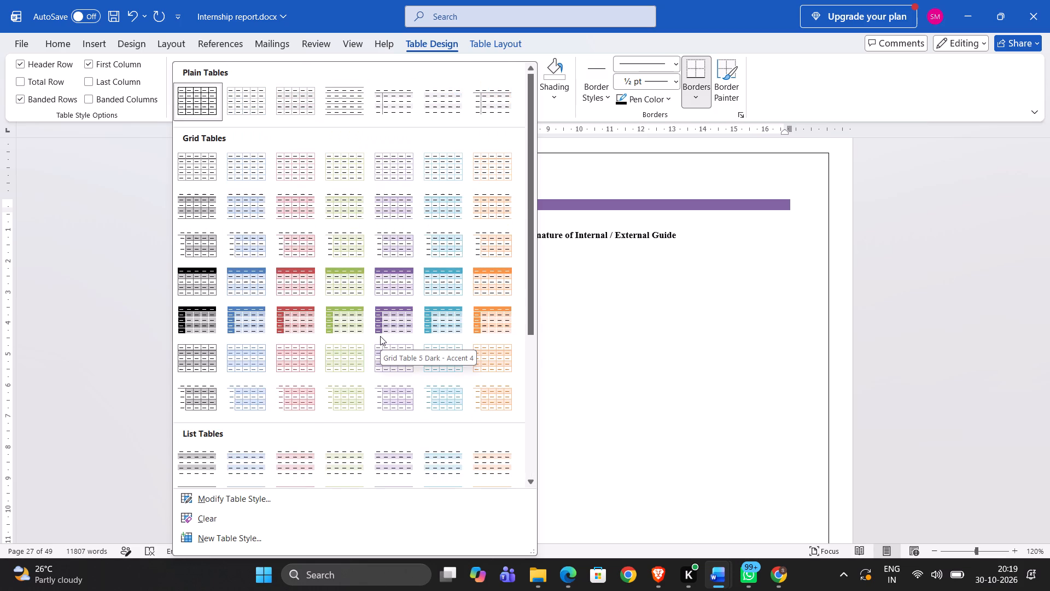
scroll(380, 336, "down", 2)
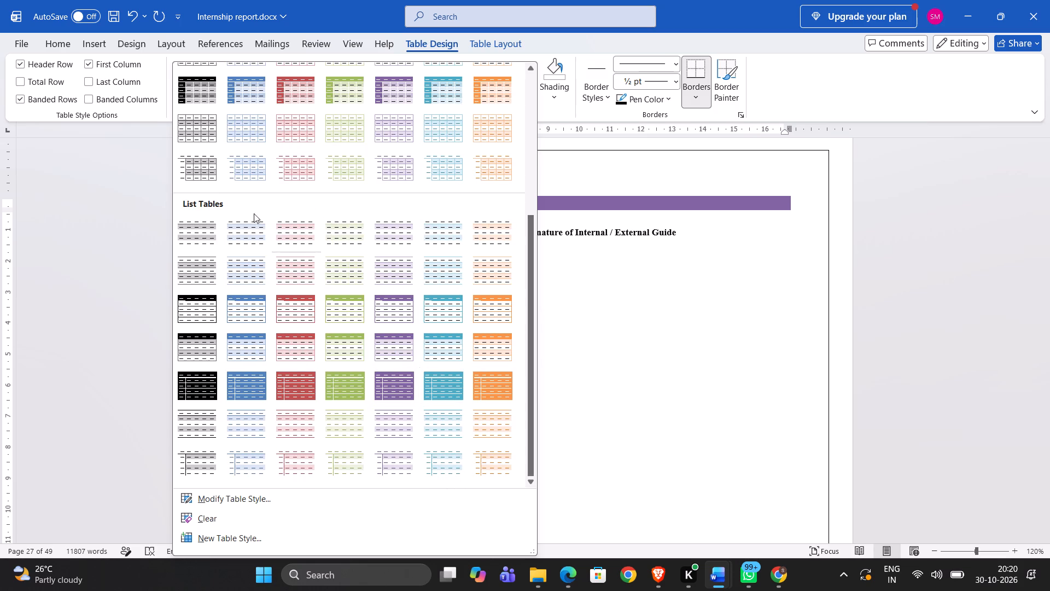
scroll(247, 210, "up", 6)
scroll(247, 210, "down", 2)
scroll(246, 222, "up", 20)
scroll(246, 222, "up", 1)
scroll(246, 222, "down", 4)
left_click(202, 518)
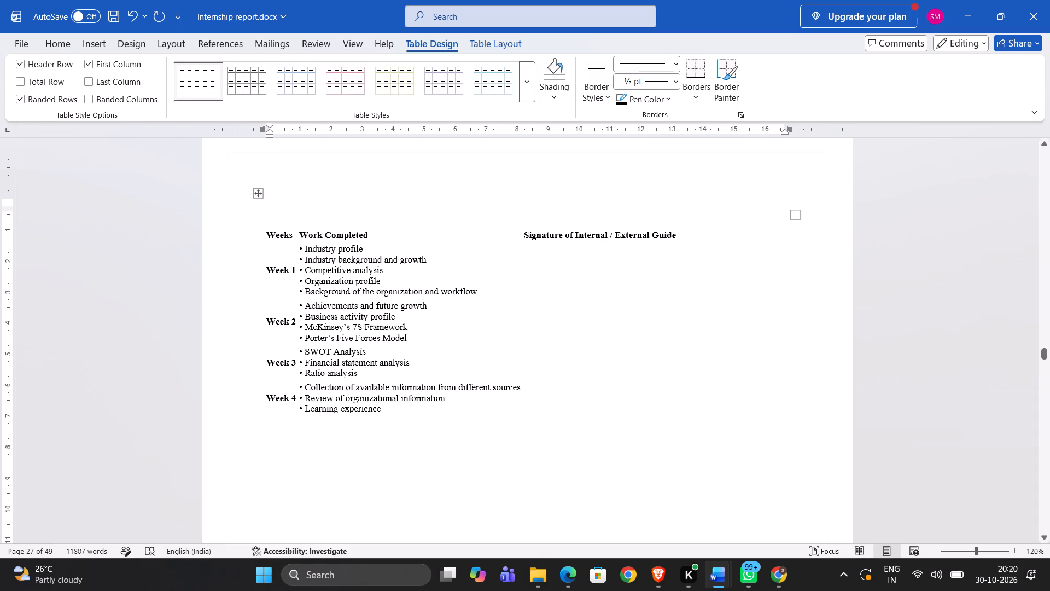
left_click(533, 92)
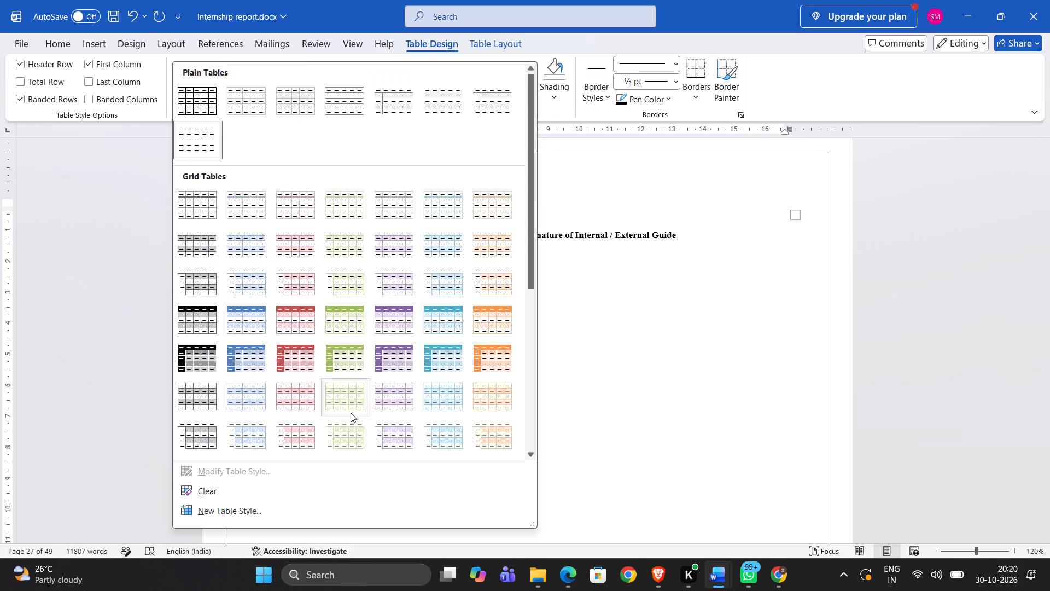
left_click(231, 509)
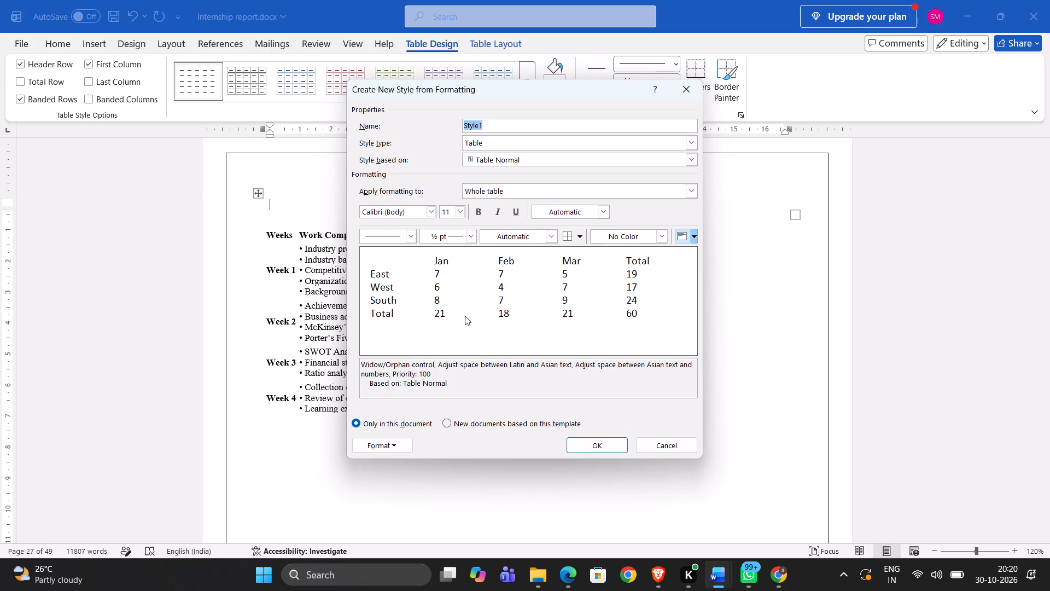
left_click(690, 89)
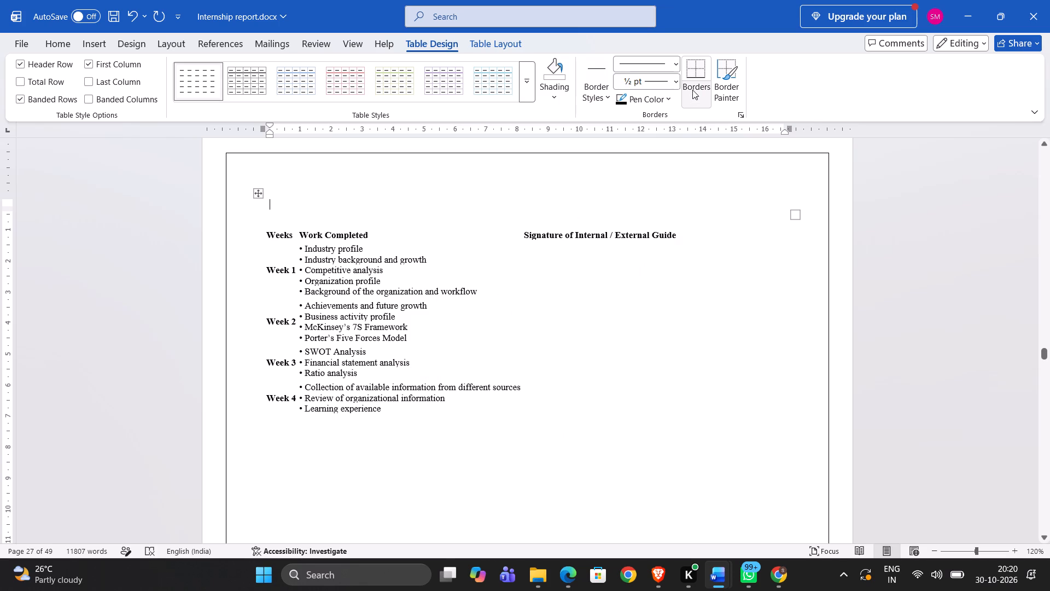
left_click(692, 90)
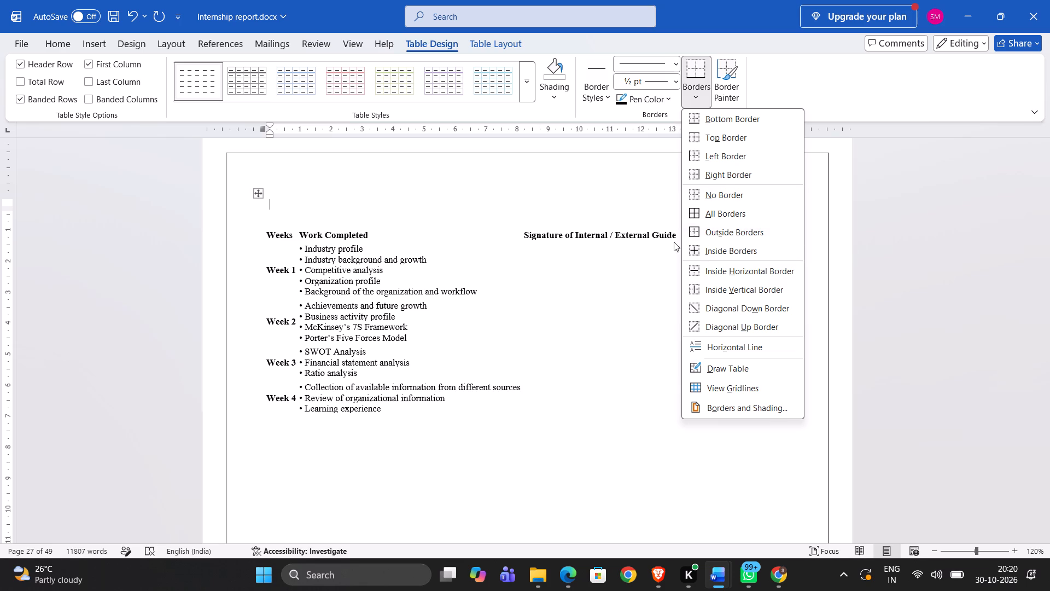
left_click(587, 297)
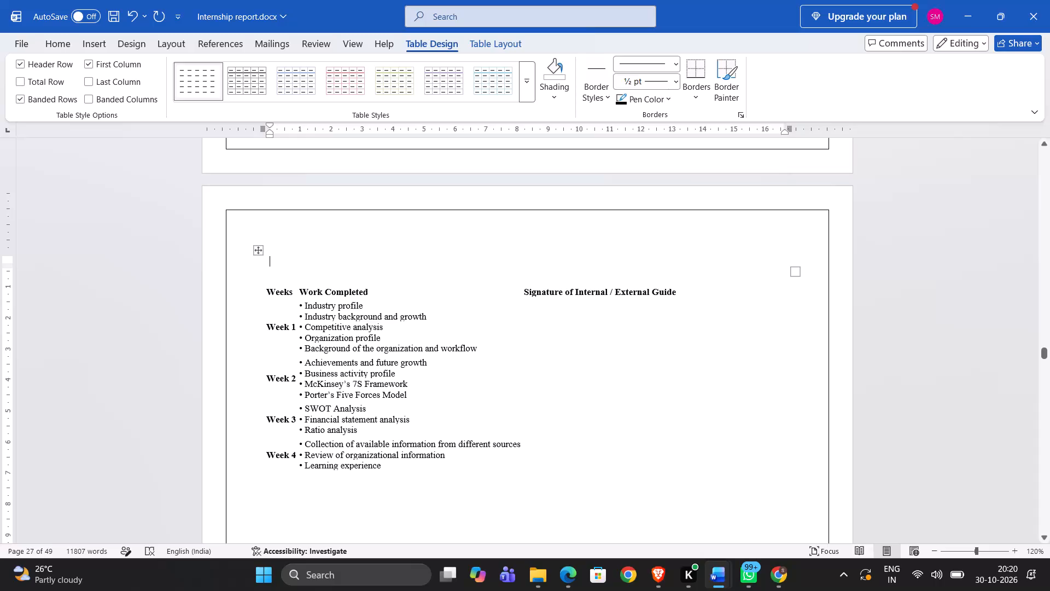
Delete the whole weekly work table, including its Weeks, Work Completed and Signature of Internal / External Guide columns.
scroll(487, 321, "down", 4)
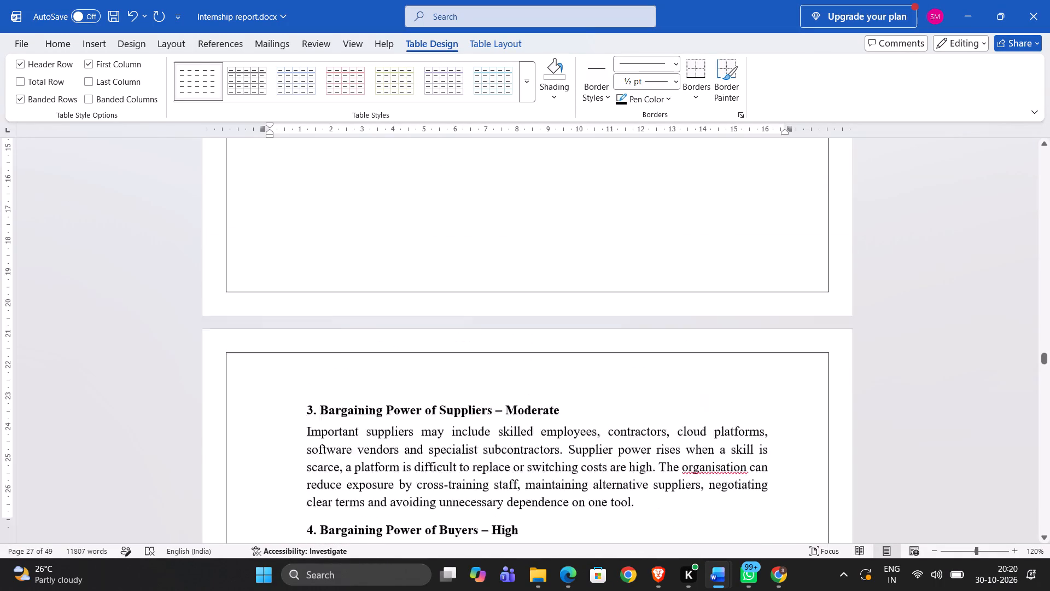
scroll(487, 321, "down", 1)
scroll(487, 321, "up", 4)
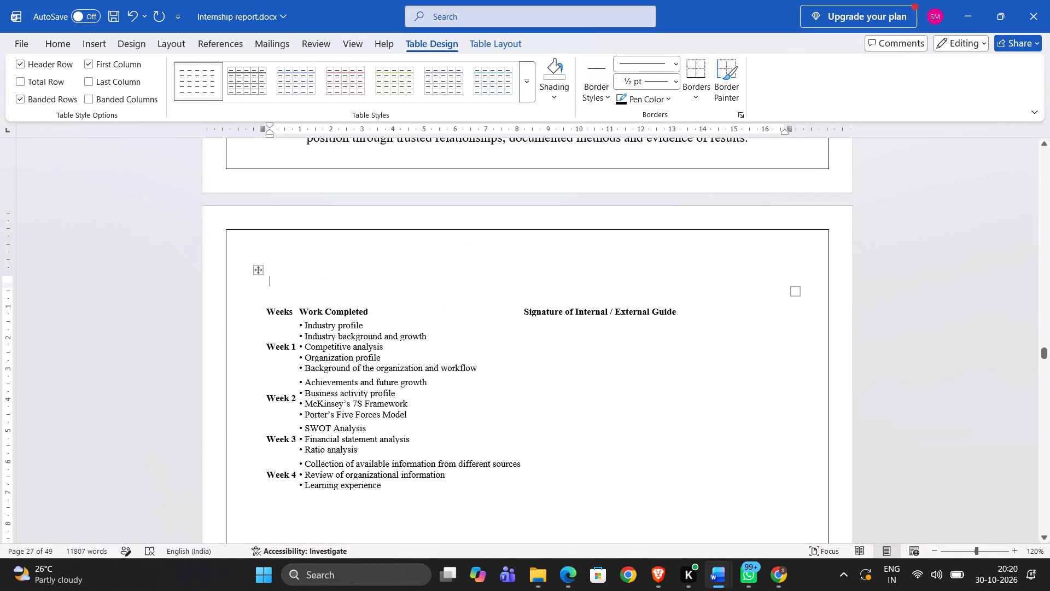
left_click_drag(424, 481, 363, 388)
left_click_drag(363, 388, 284, 299)
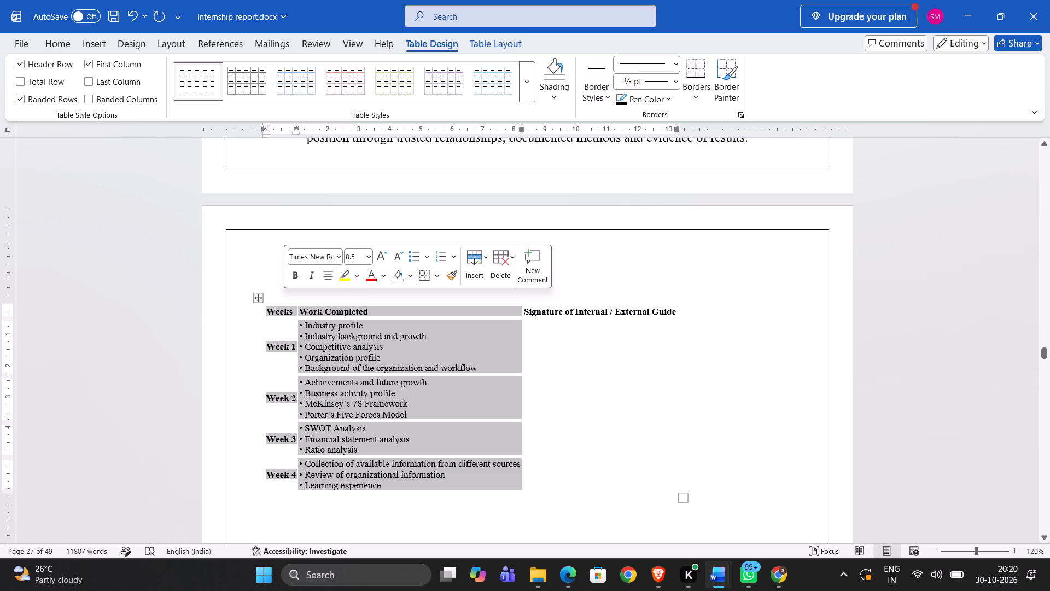
key("Delete")
key("Delete")
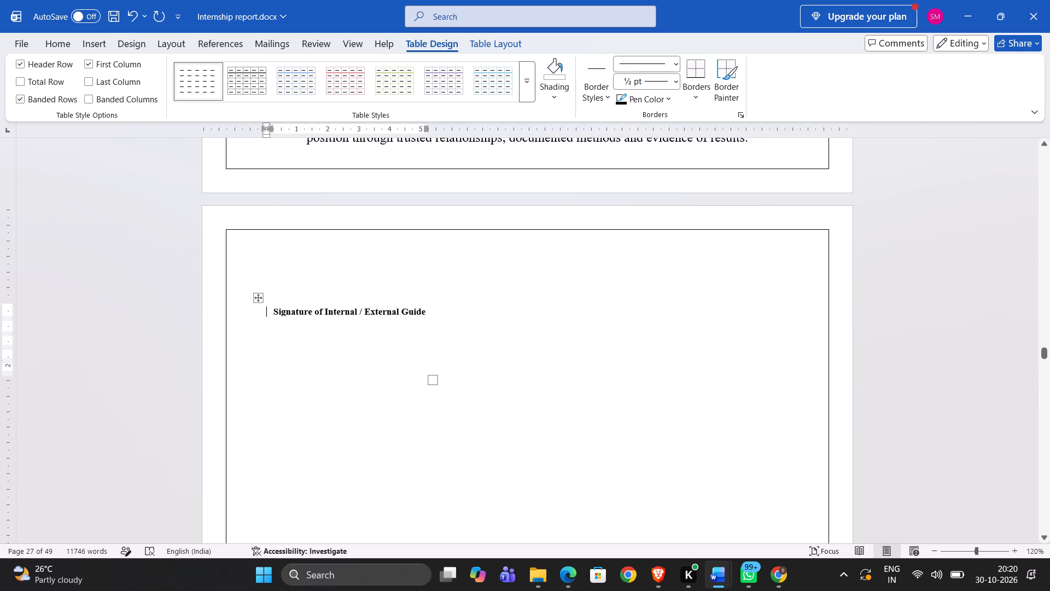
left_click_drag(453, 316, 313, 297)
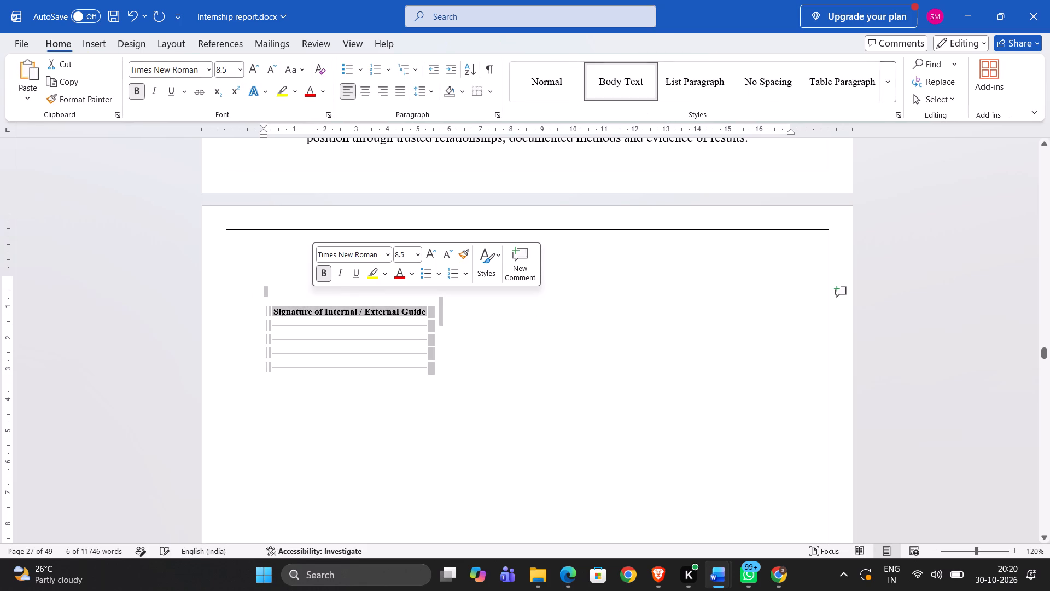
key("Delete")
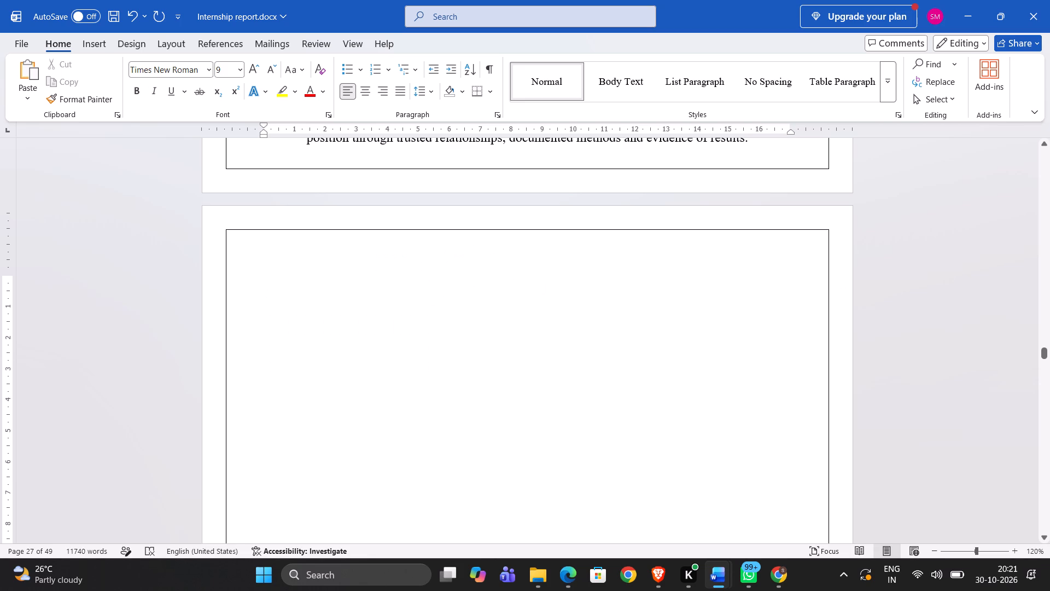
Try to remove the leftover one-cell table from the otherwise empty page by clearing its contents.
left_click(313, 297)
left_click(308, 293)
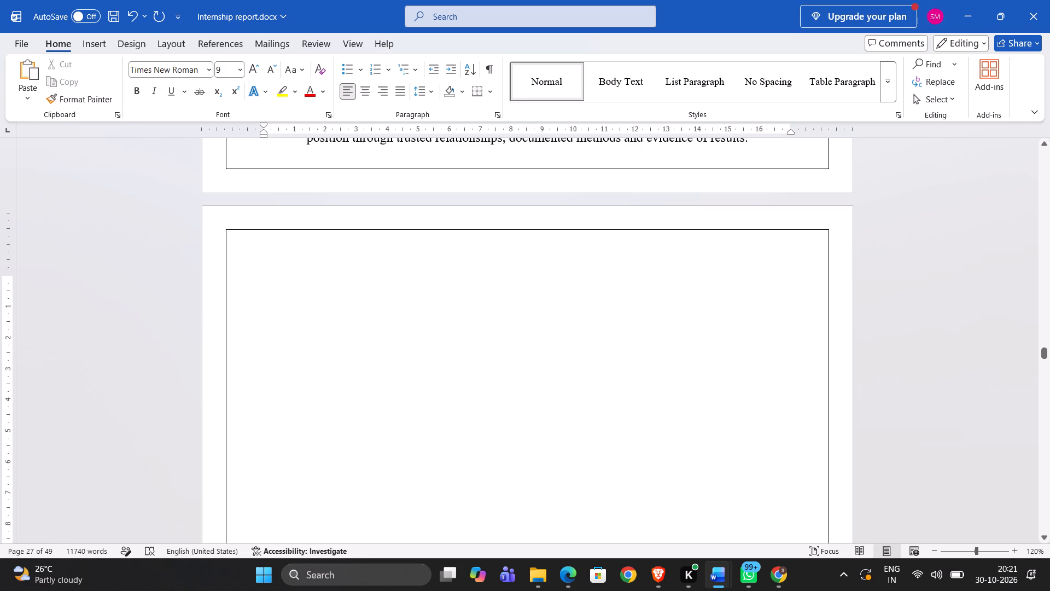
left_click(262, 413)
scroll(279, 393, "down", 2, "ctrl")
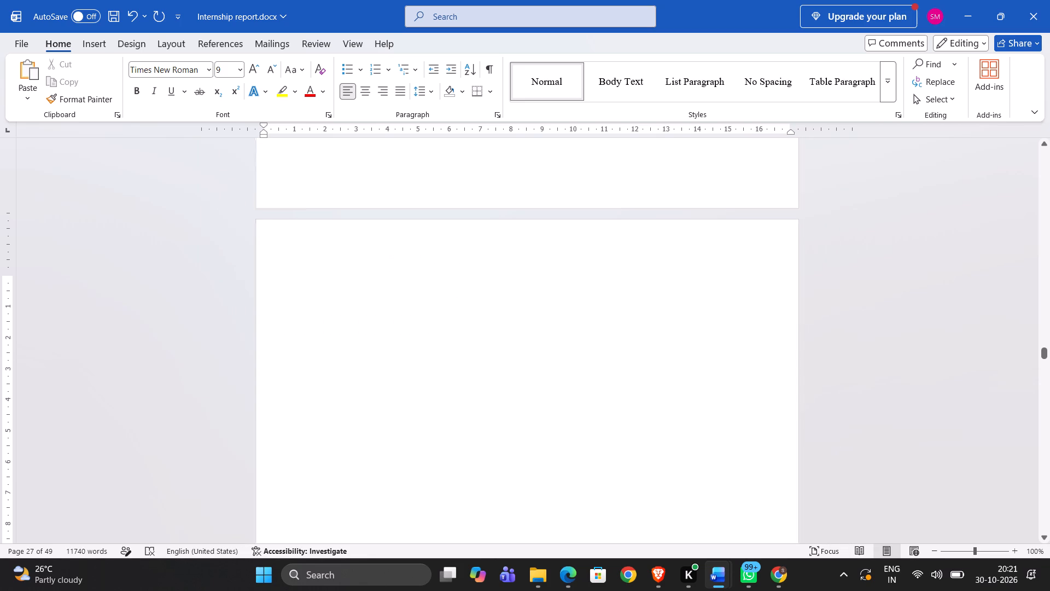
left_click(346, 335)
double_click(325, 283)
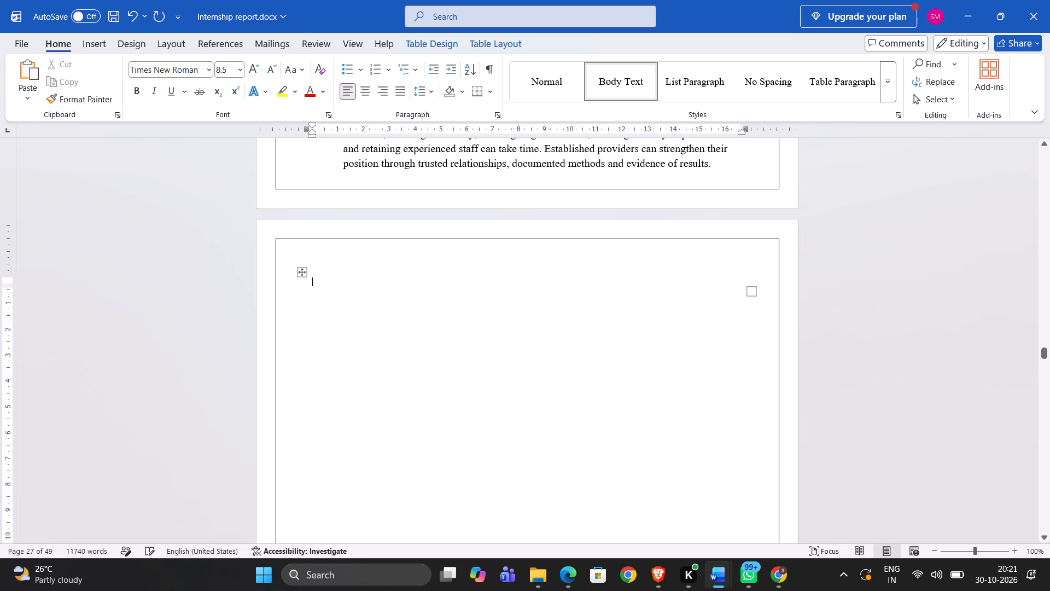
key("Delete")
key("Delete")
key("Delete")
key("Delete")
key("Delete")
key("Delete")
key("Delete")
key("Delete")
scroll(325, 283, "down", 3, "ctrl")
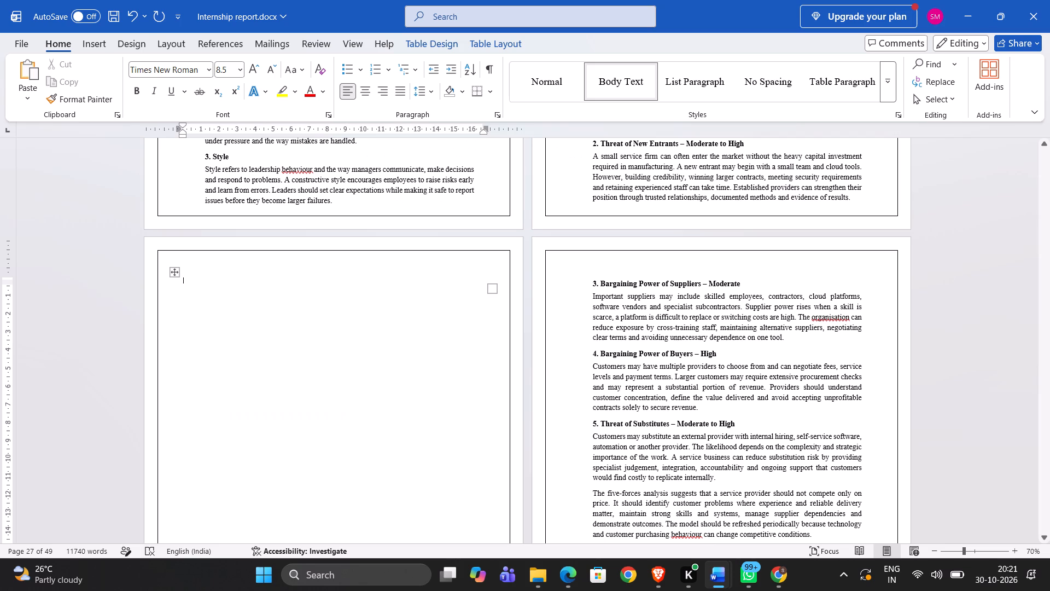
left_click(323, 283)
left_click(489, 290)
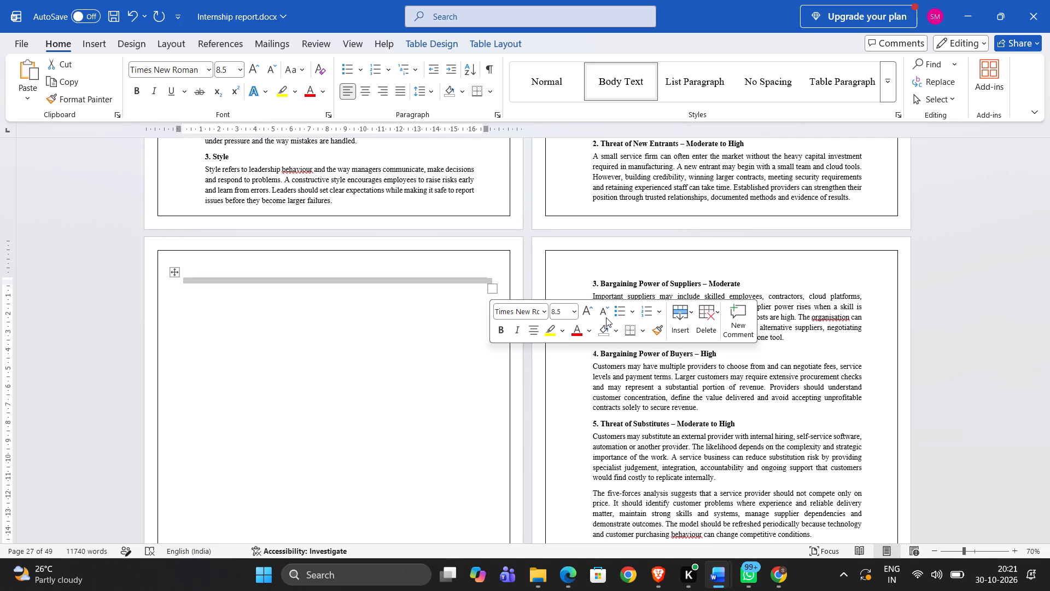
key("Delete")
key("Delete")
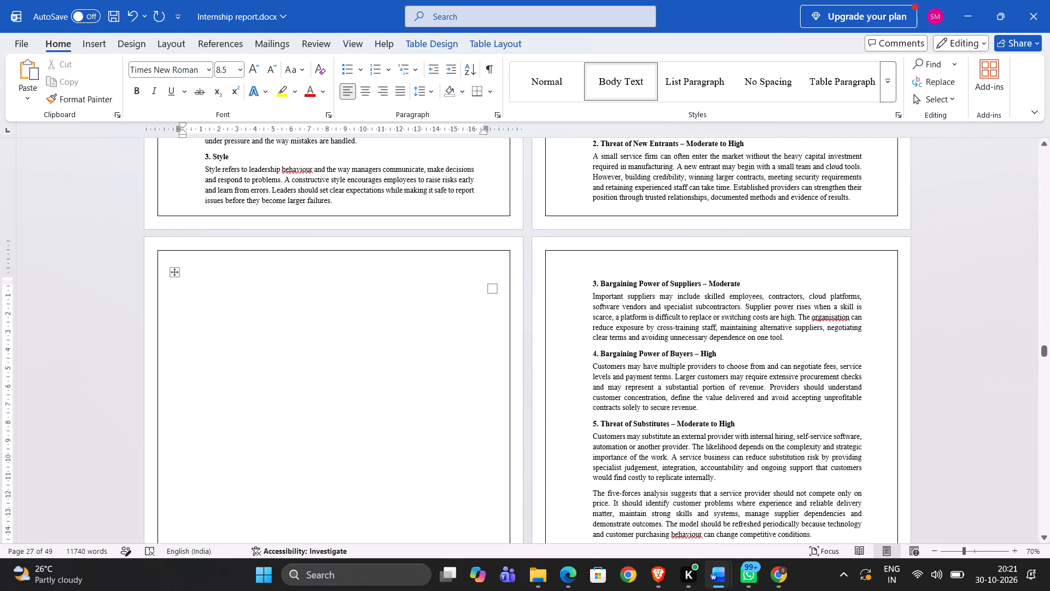
Delete the empty one-cell table itself from the page before Bargaining Power of Suppliers.
left_click(174, 278)
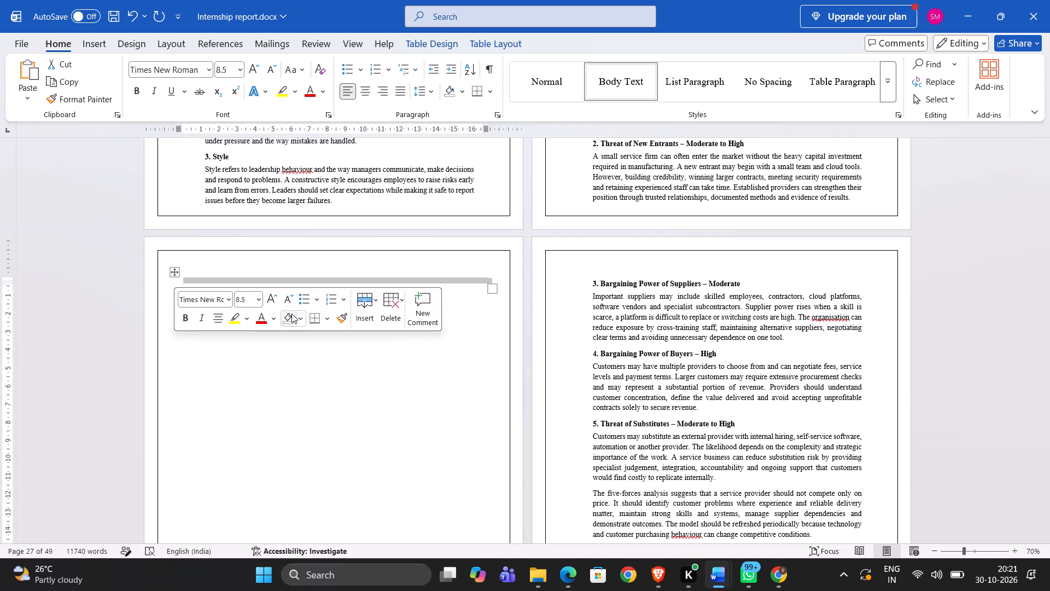
left_click(391, 302)
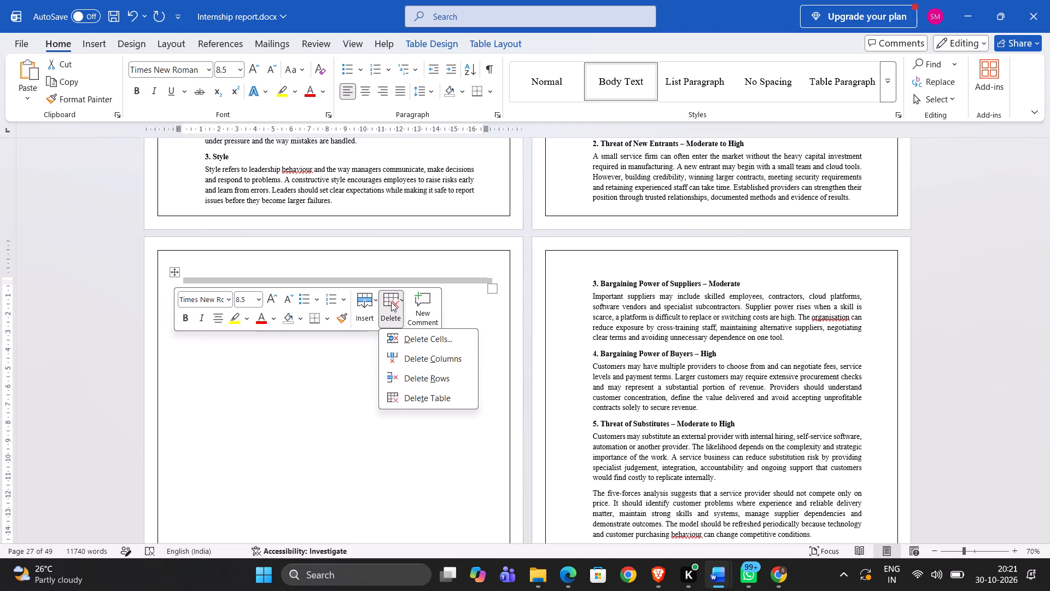
double_click(406, 395)
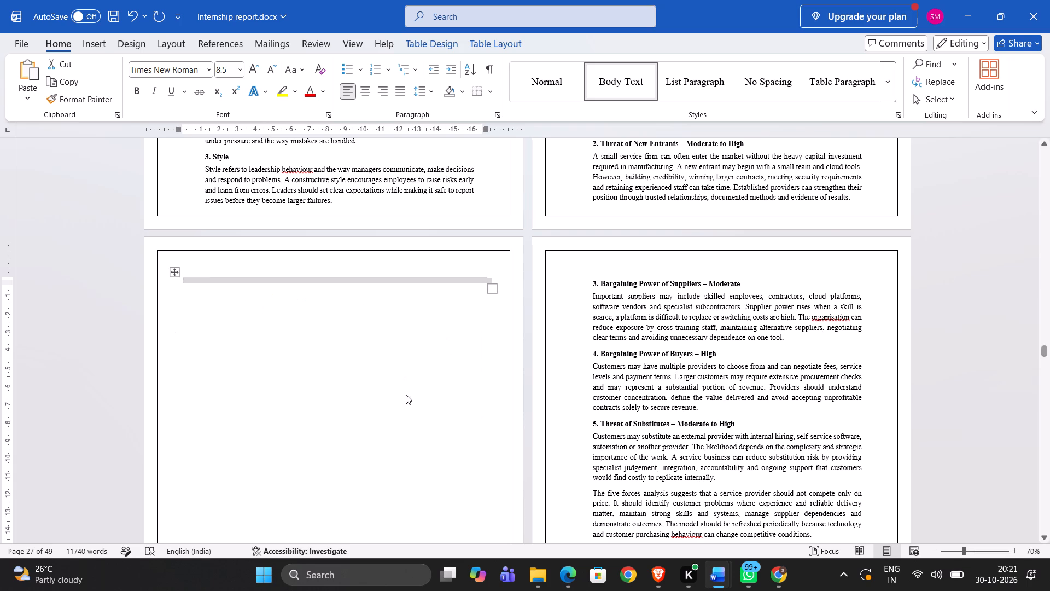
Look through the report up to the Bibliography and insert a blank page at the cursor in the Bargaining Power of Buyers paragraph.
scroll(406, 395, "up", 3)
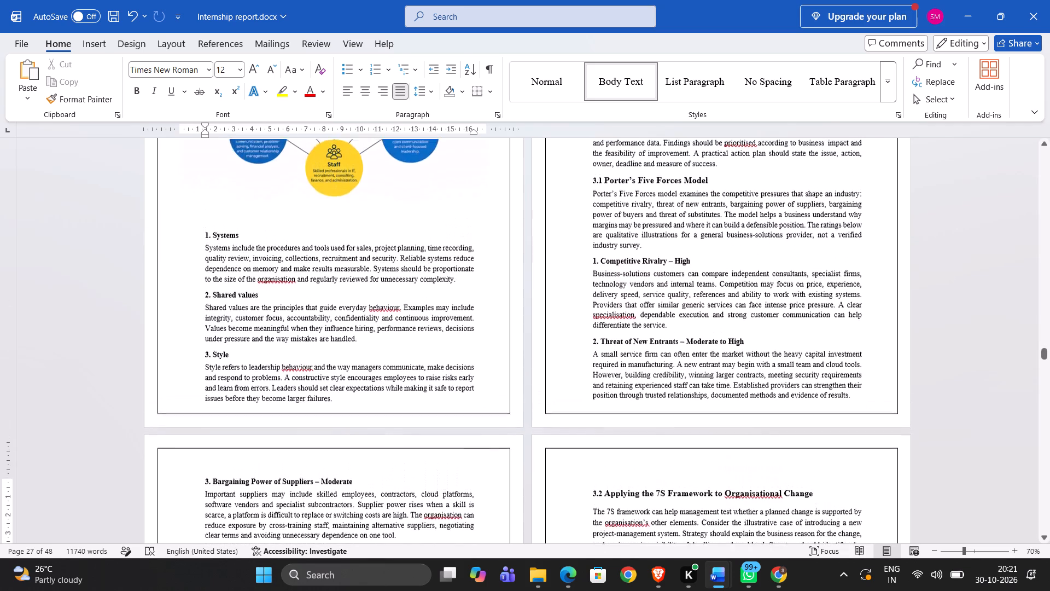
scroll(406, 395, "up", 2)
scroll(406, 395, "down", 2)
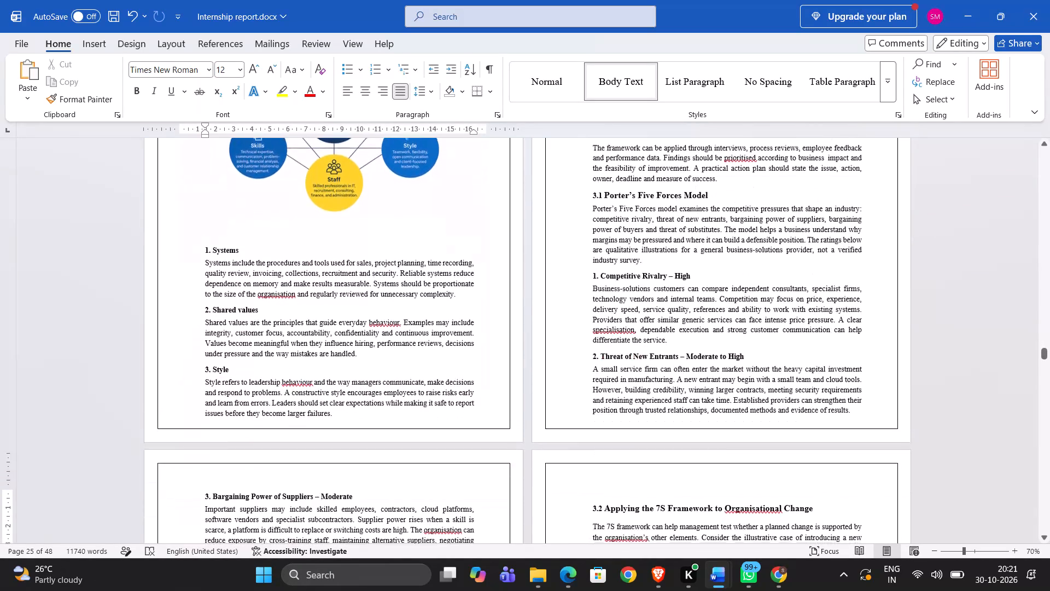
scroll(406, 395, "down", 5)
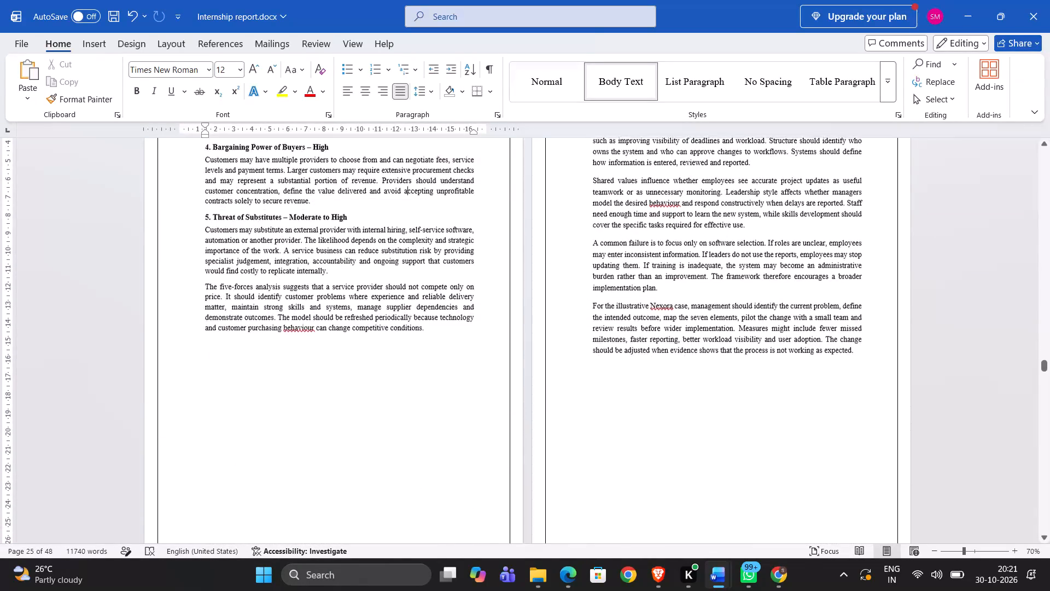
scroll(406, 395, "down", 17)
scroll(406, 395, "down", 20)
scroll(406, 395, "down", 11)
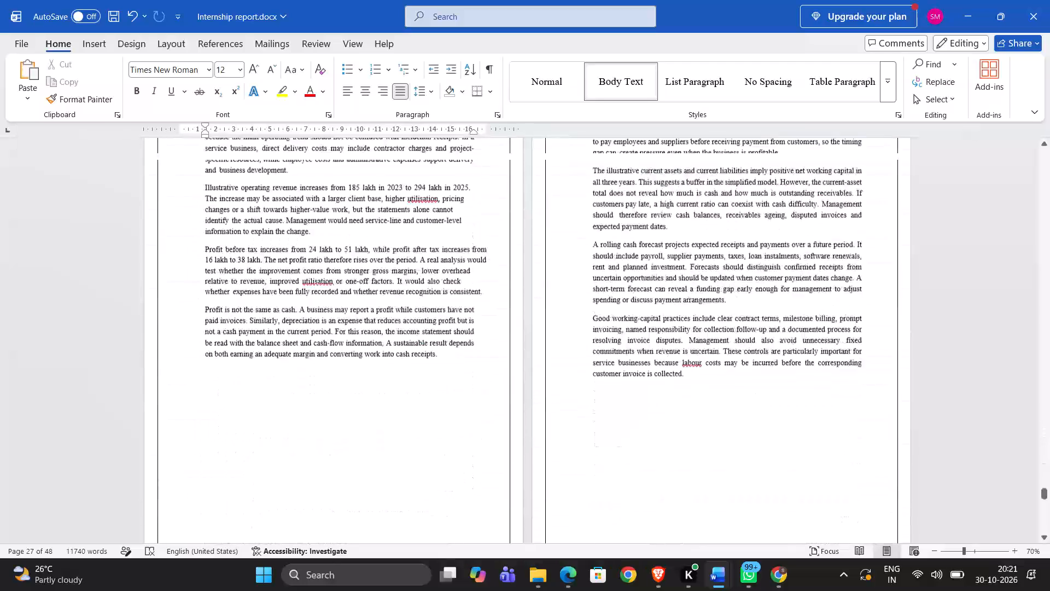
scroll(406, 395, "down", 20)
scroll(406, 395, "down", 18)
scroll(406, 395, "down", 4)
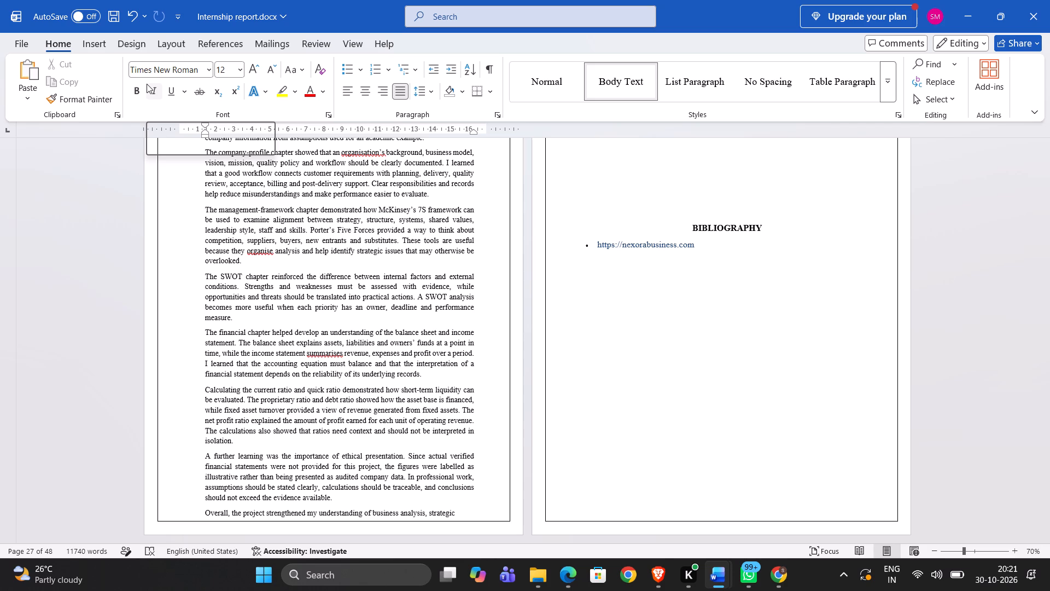
left_click(92, 38)
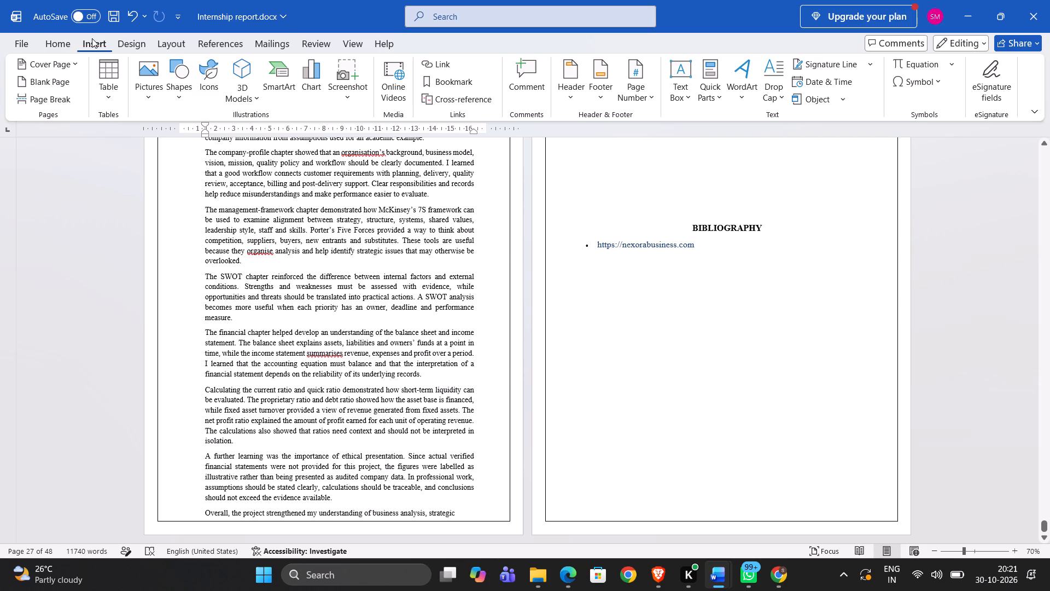
left_click(63, 81)
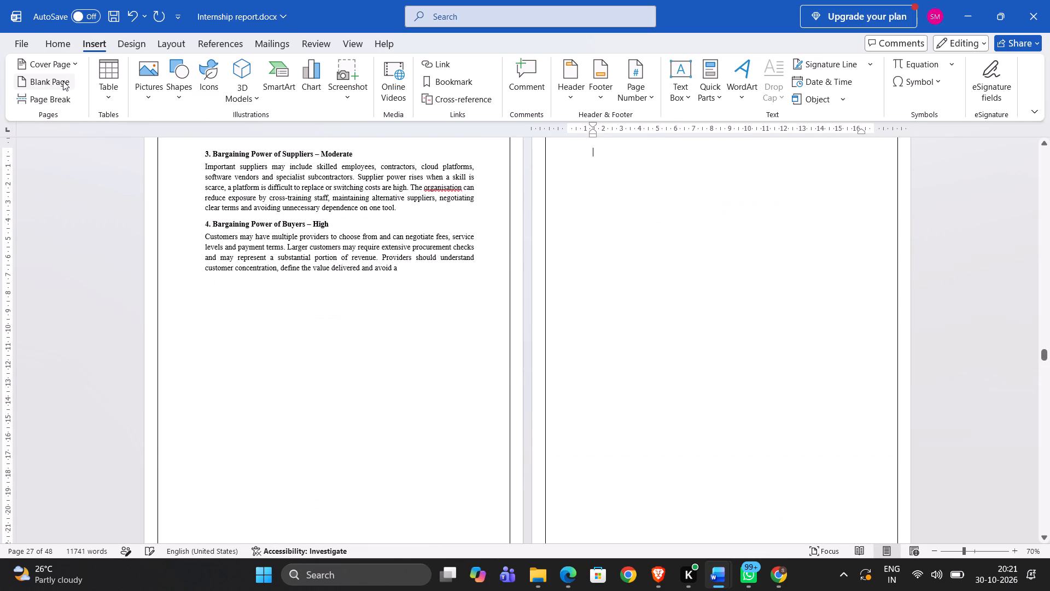
Look over the report's pages before and after Chapter III to locate the newly inserted blank page.
scroll(234, 344, "down", 4, "ctrl")
scroll(234, 344, "right", 1)
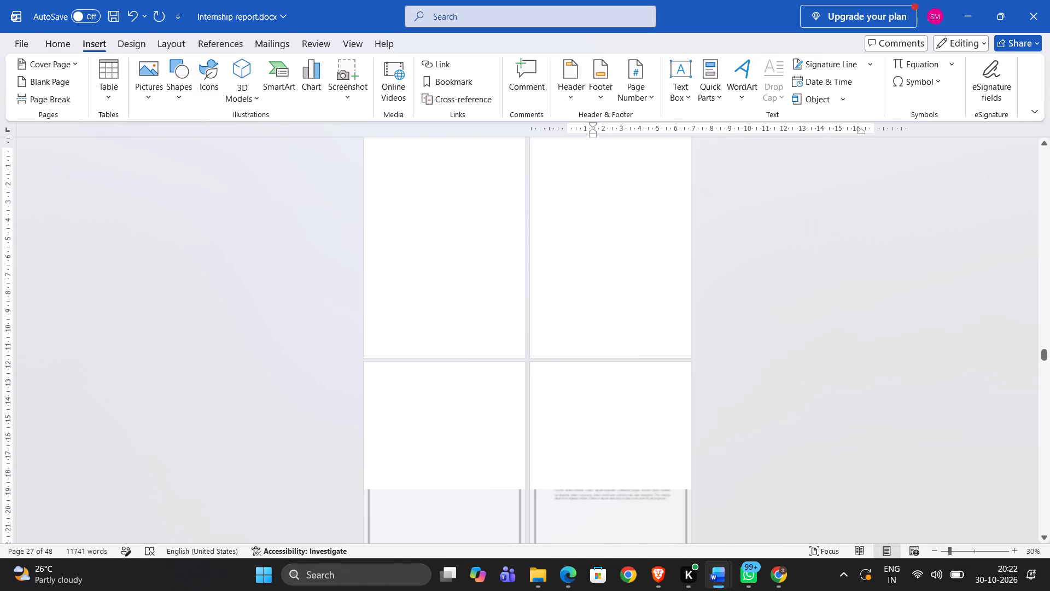
scroll(234, 344, "down", 1, "ctrl")
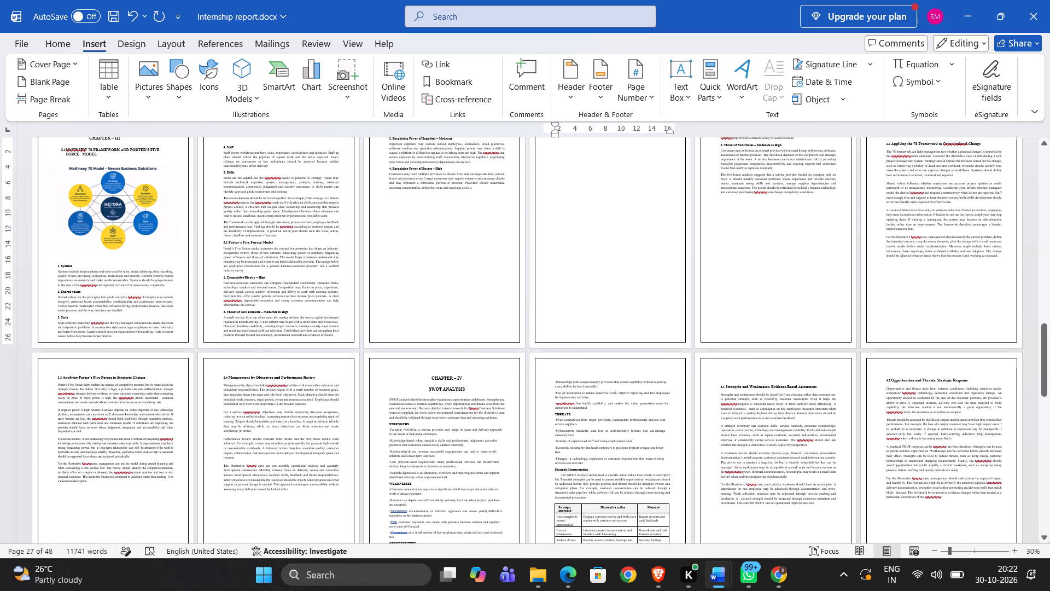
scroll(509, 322, "up", 10)
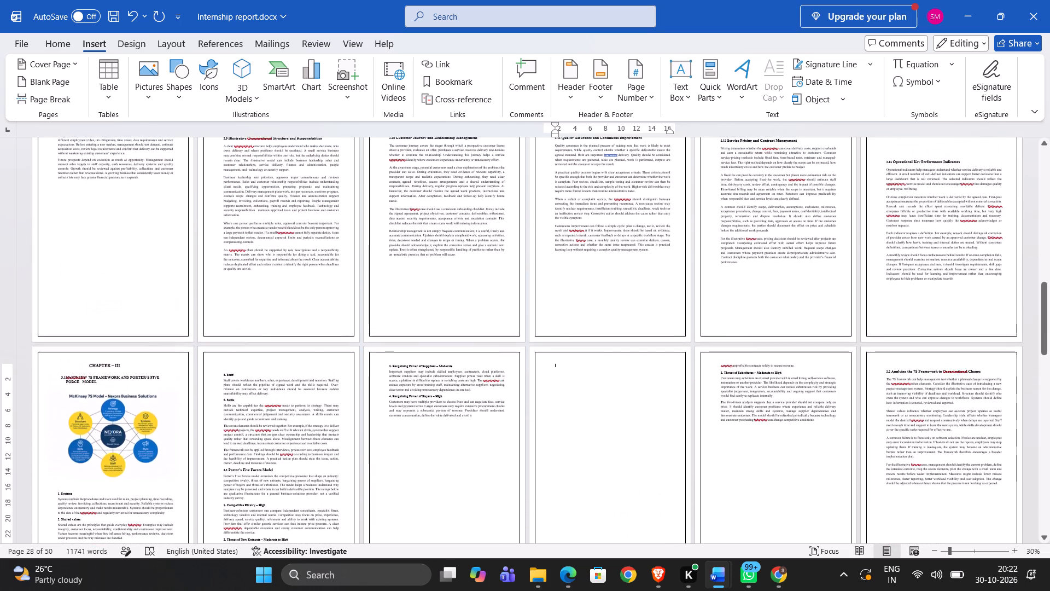
scroll(509, 322, "up", 8)
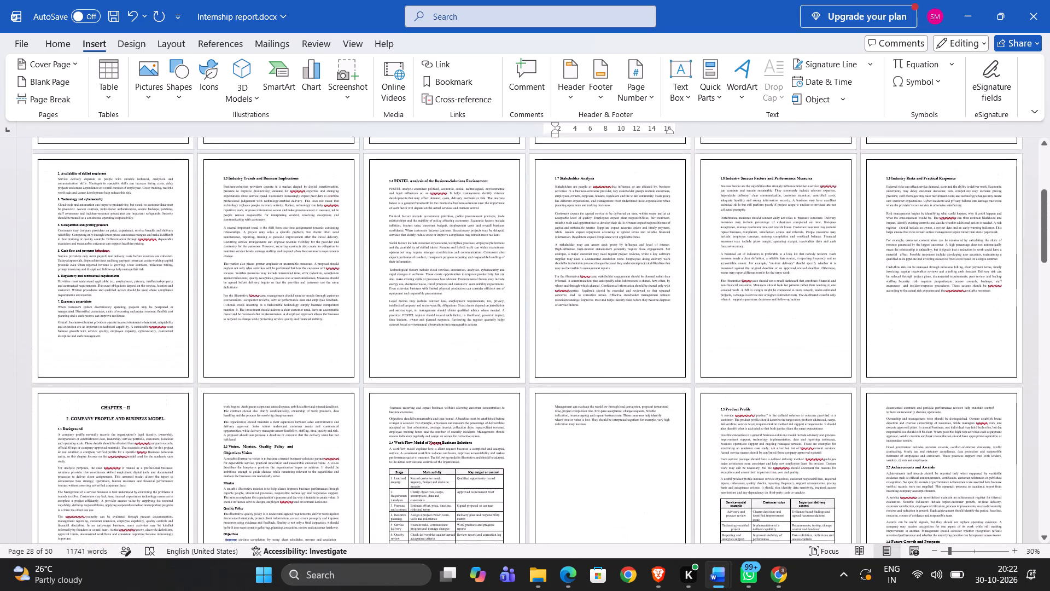
scroll(509, 322, "down", 16)
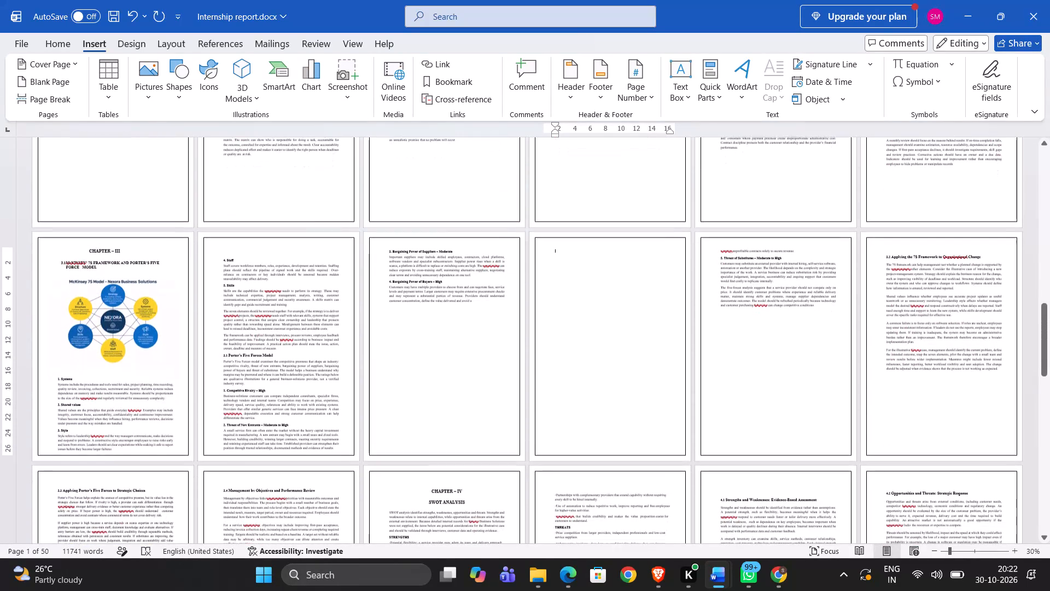
Try to delete the blank page that follows the Bargaining Power of Buyers paragraph.
left_click(602, 252)
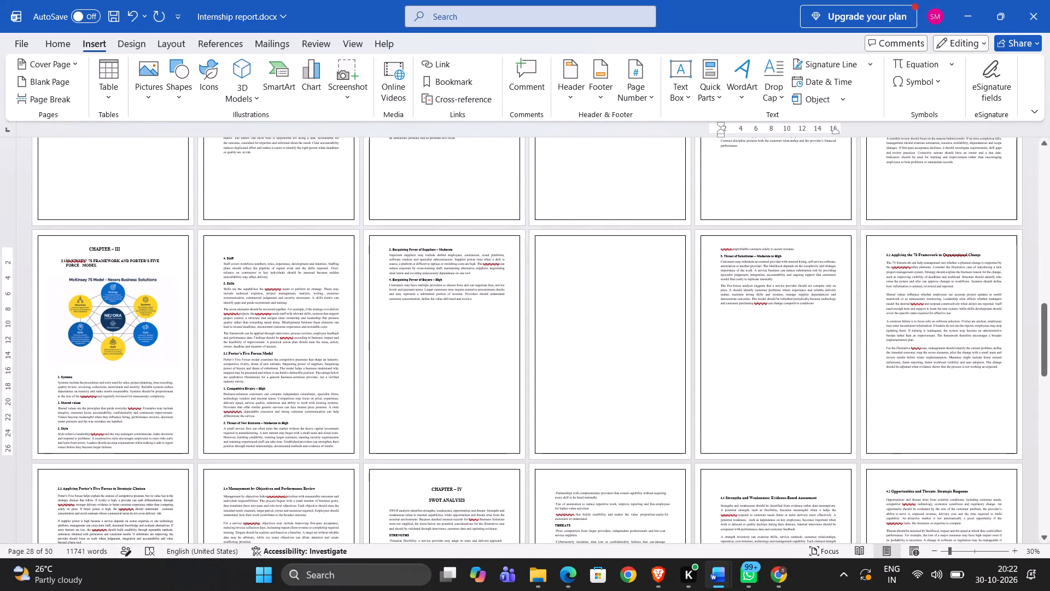
key("Delete")
key("Delete")
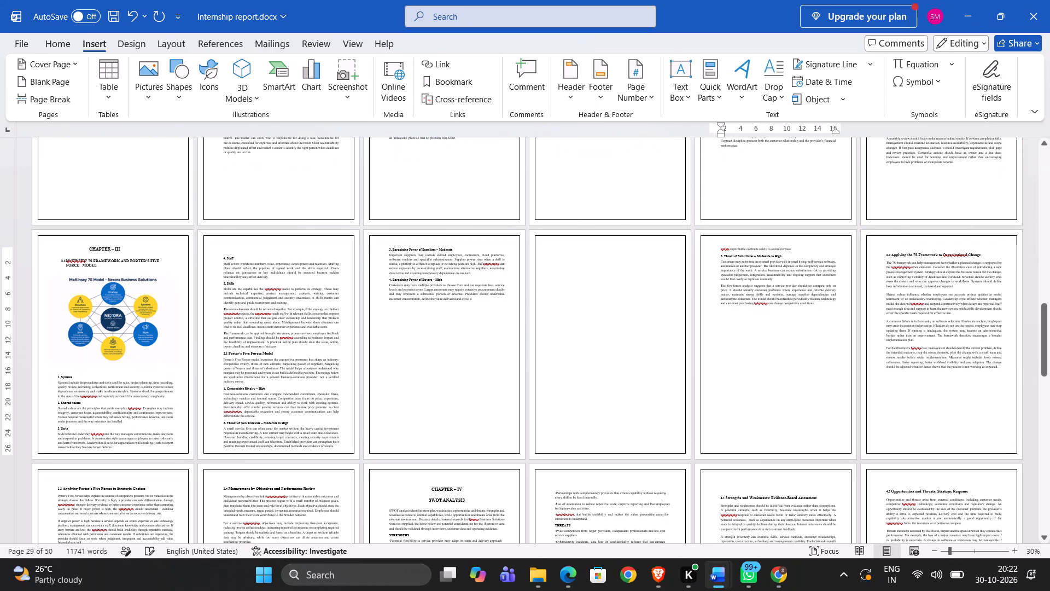
key("Delete")
left_click(602, 252)
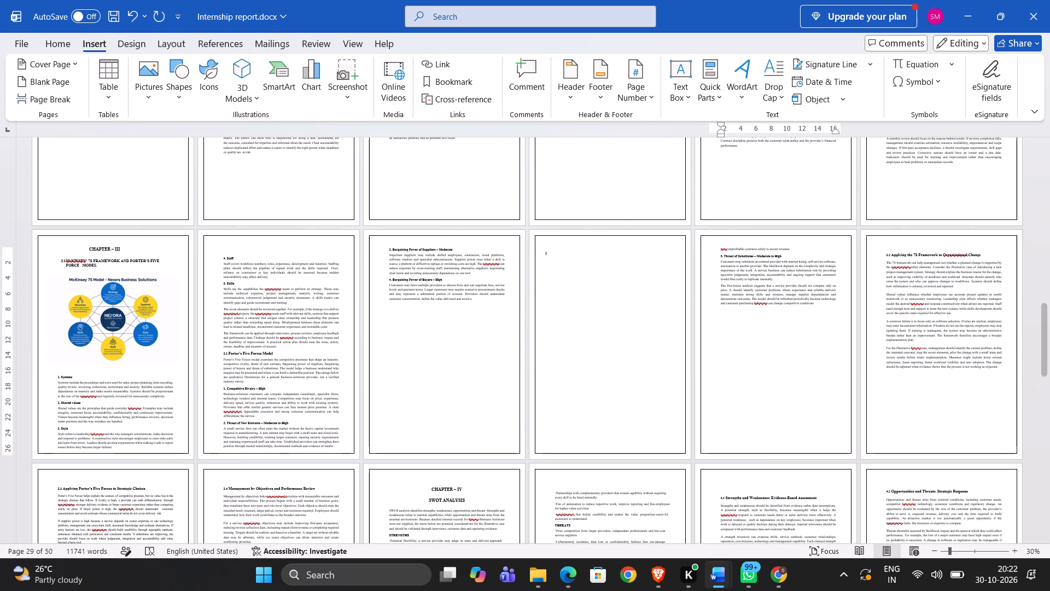
key("Delete")
key("Delete")
key("Delete")
key("Delete")
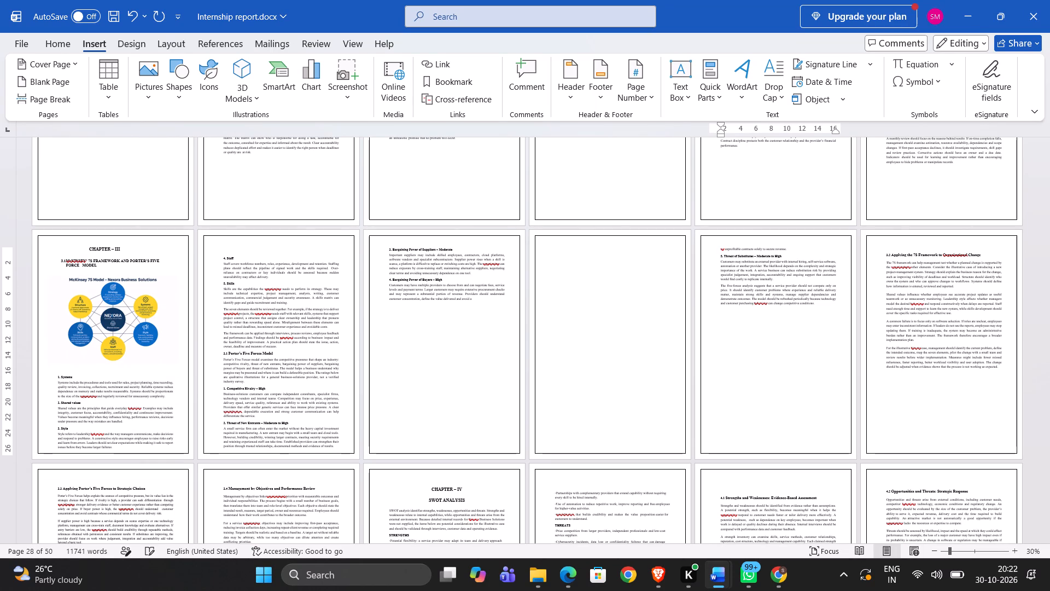
key("Delete")
key("Delete")
key("Delete")
key("Delete")
key("Delete")
key("Delete")
key("Delete")
Try again to delete the blank page before Threat of Substitutes, working from an overview of the whole report and then close up.
scroll(602, 252, "down", 3)
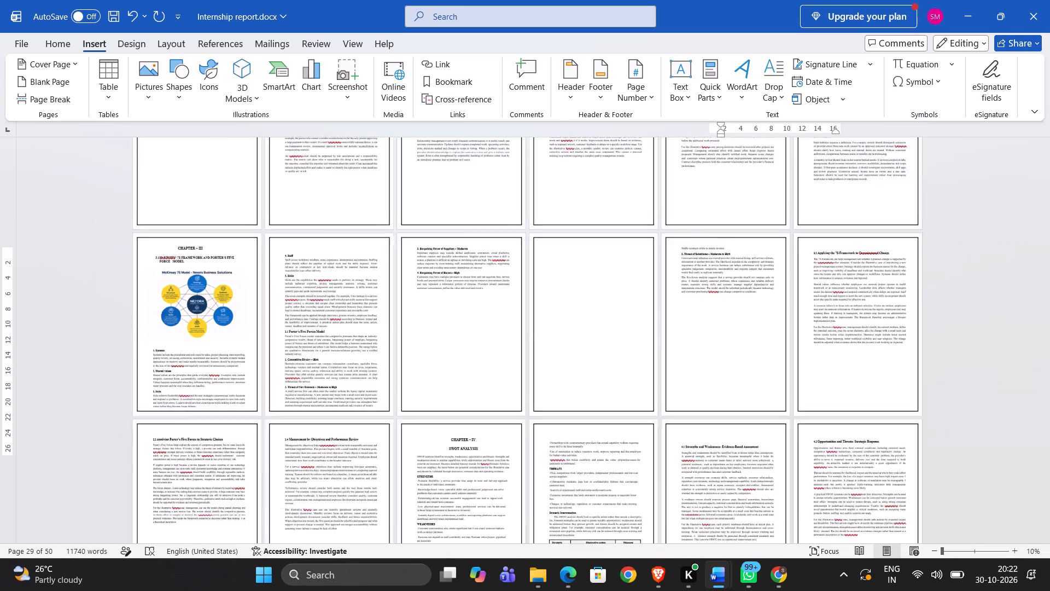
scroll(602, 252, "down", 2)
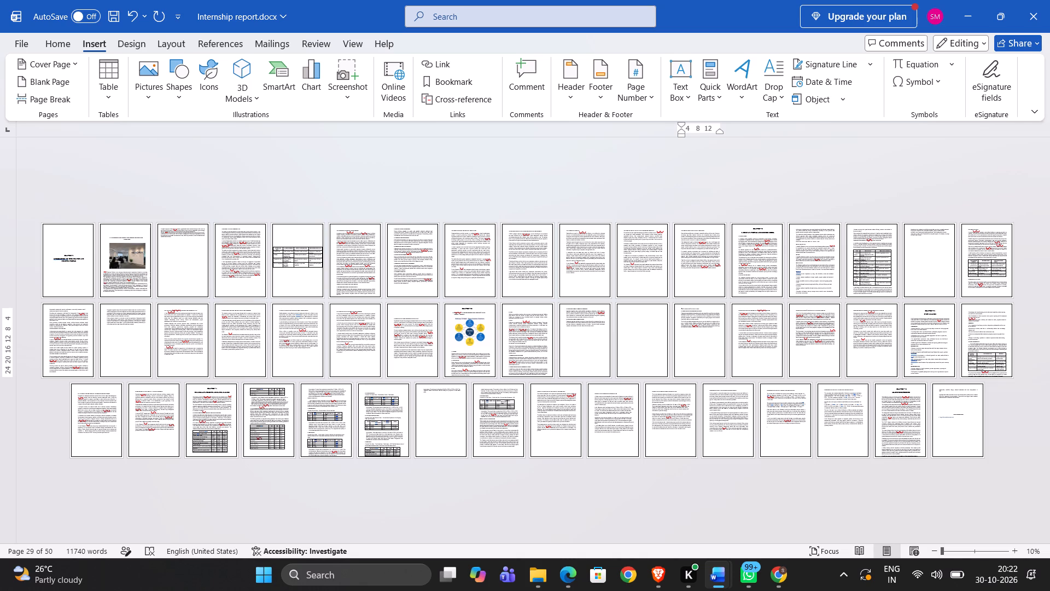
left_click(633, 345)
key("Delete")
key("Delete")
key("Delete")
key("Delete")
key("Delete")
key("Delete")
key("Delete")
key("Delete")
key("Delete")
key("Delete")
key("BackSpace")
key("Delete")
key("Delete")
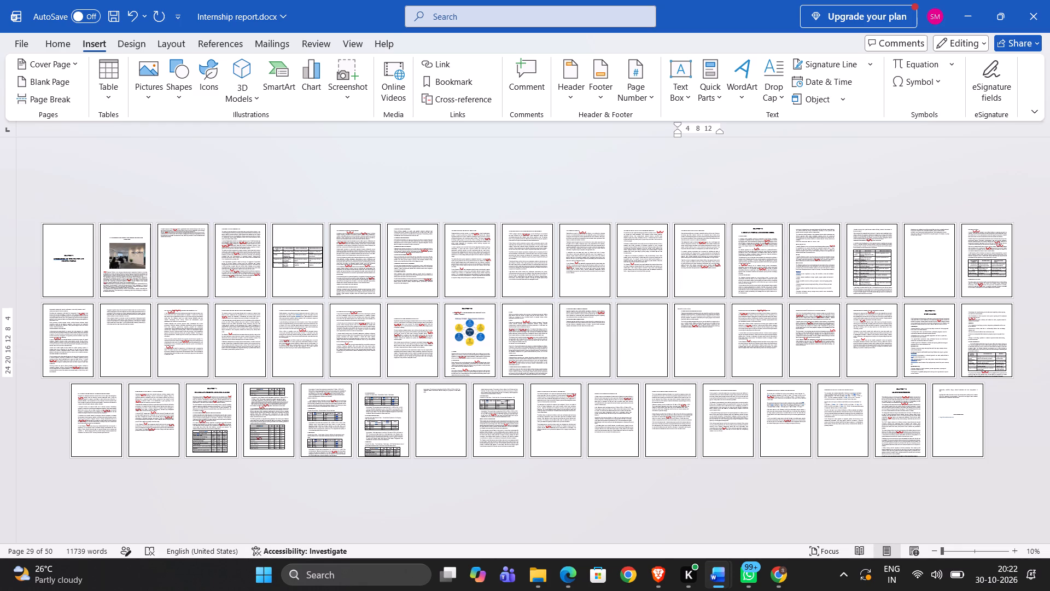
left_click(632, 342)
scroll(632, 342, "up", 8, "ctrl")
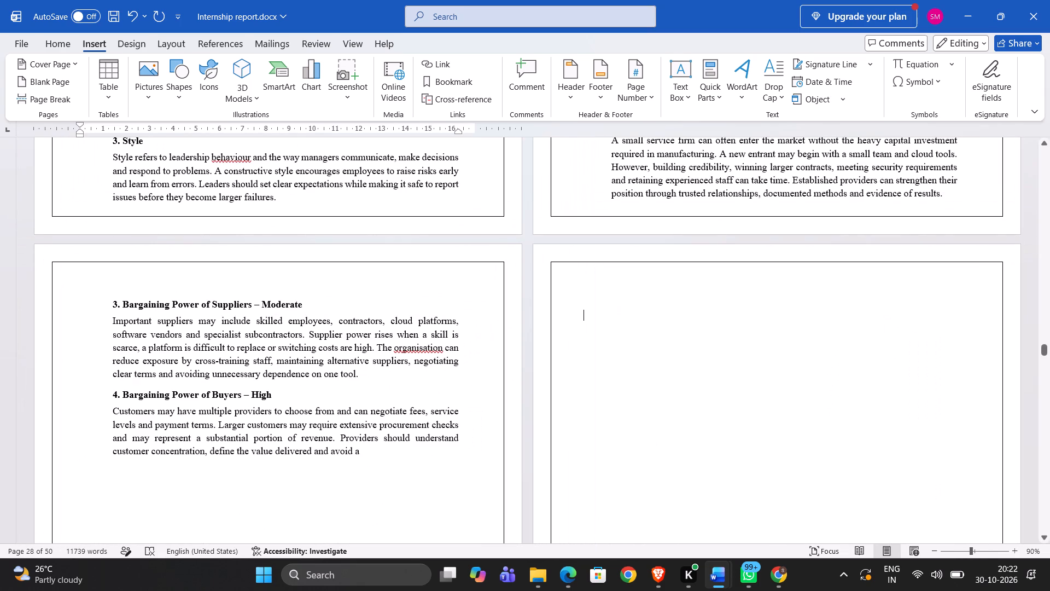
key("Delete")
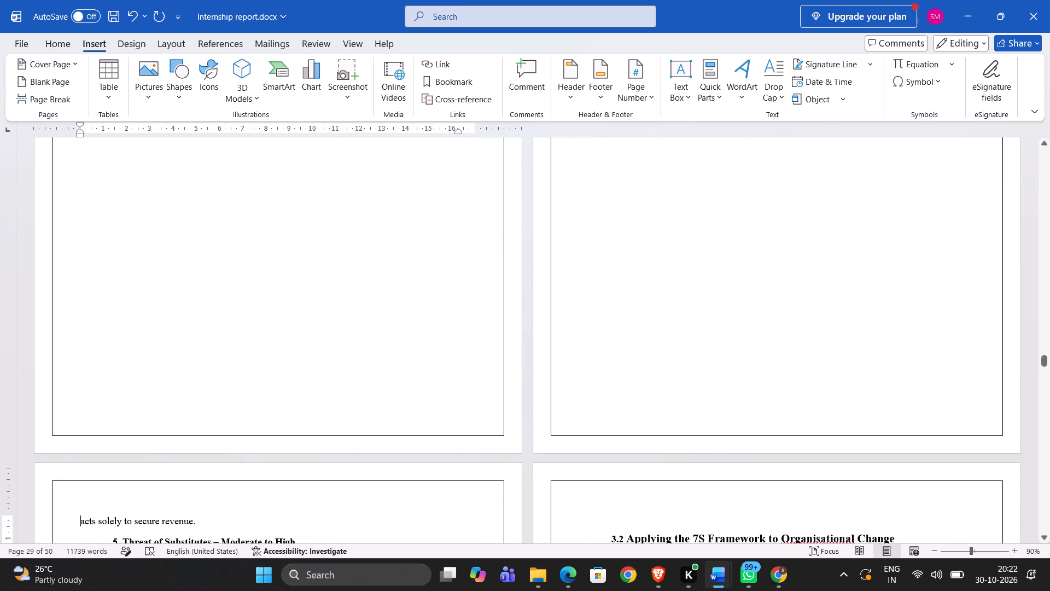
Place the cursor on the blank page 28 and try once more to erase it with repeated deletions.
scroll(632, 342, "down", 7, "ctrl")
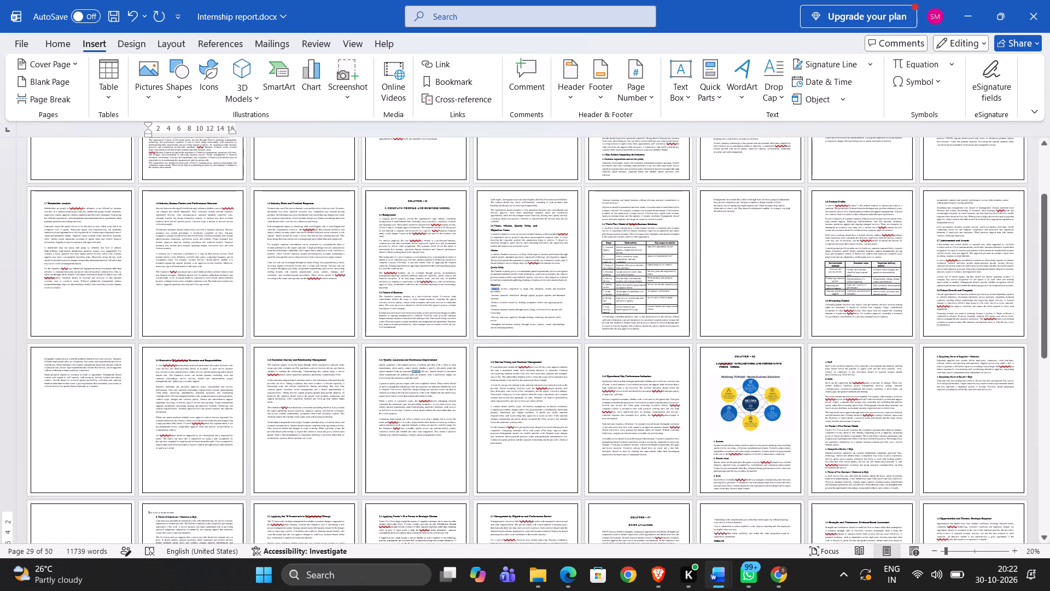
scroll(632, 342, "down", 4, "ctrl")
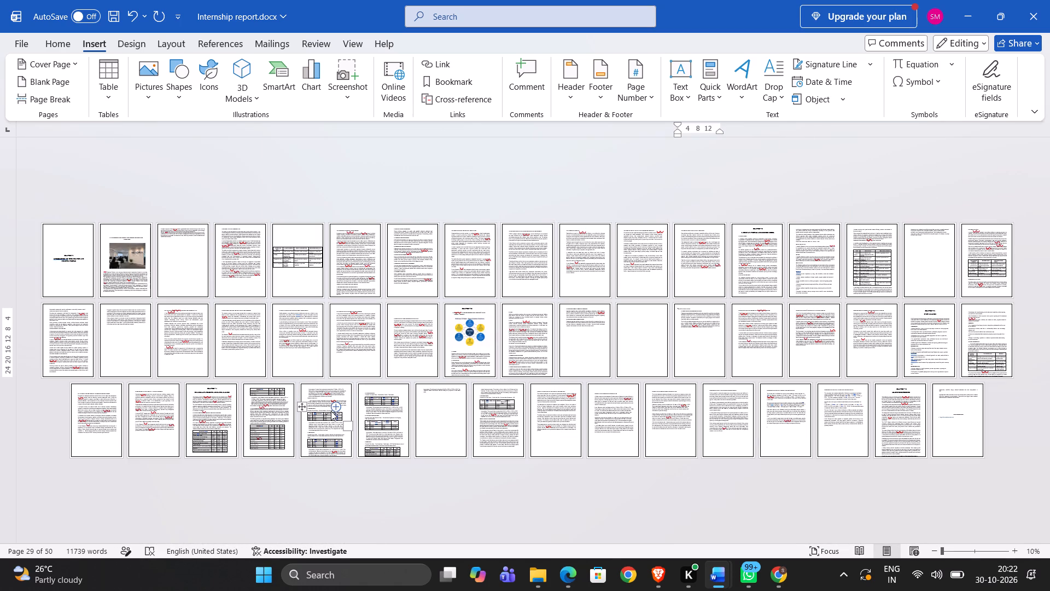
left_click(625, 316)
key("Delete")
key("Delete")
key("Delete")
key("Delete")
key("Delete")
key("Delete")
key("Delete")
key("Delete")
key("Delete")
key("Delete")
key("Delete")
key("Delete")
key("Delete")
key("Delete")
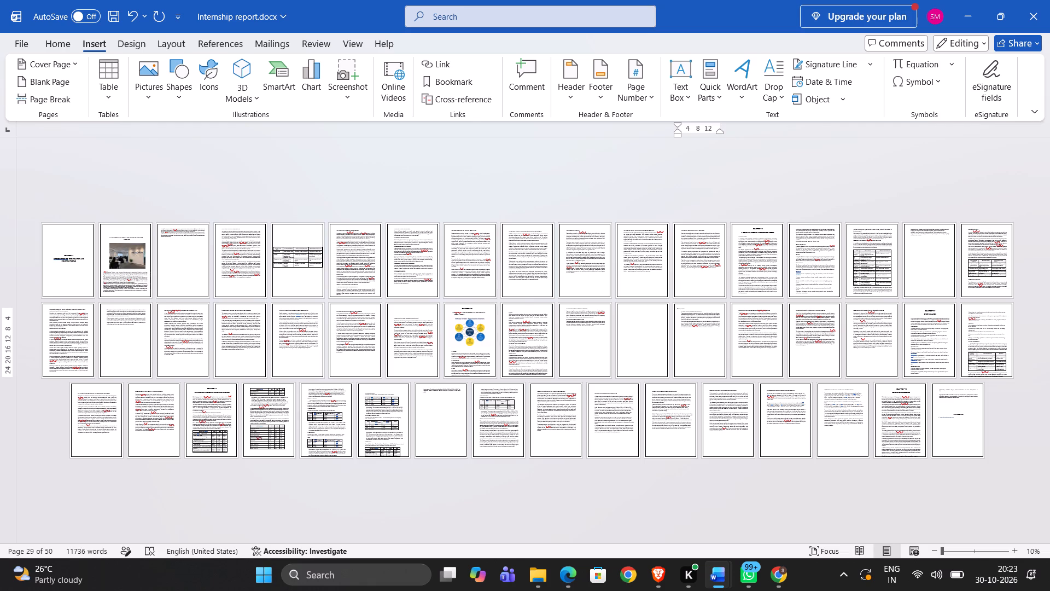
Look for a removal option on the blank page after Bargaining Power of Buyers and retry deleting the page.
right_click(625, 316)
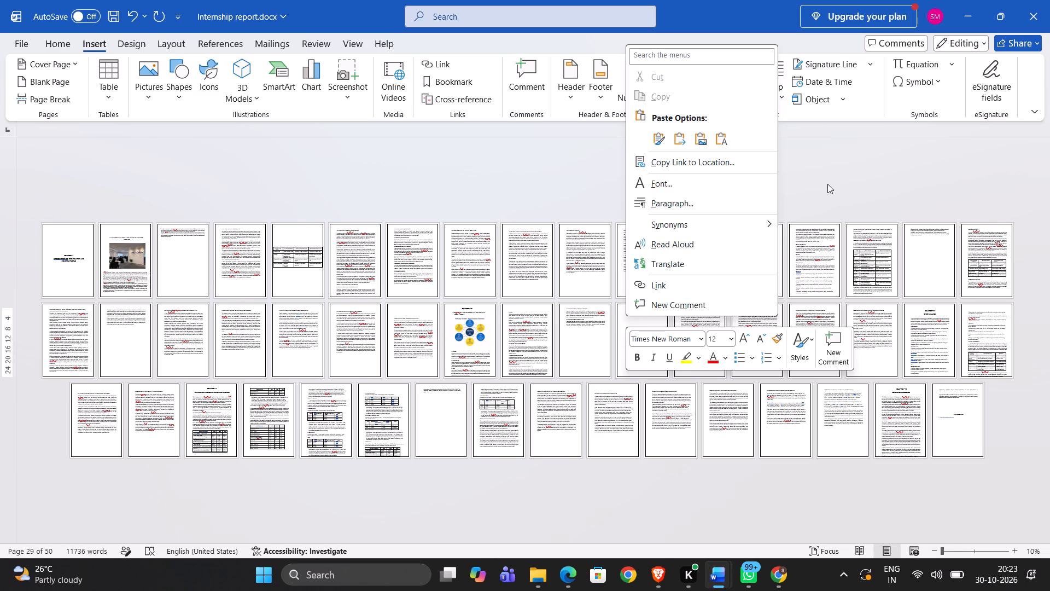
left_click(643, 72)
left_click(610, 186)
left_click(650, 339)
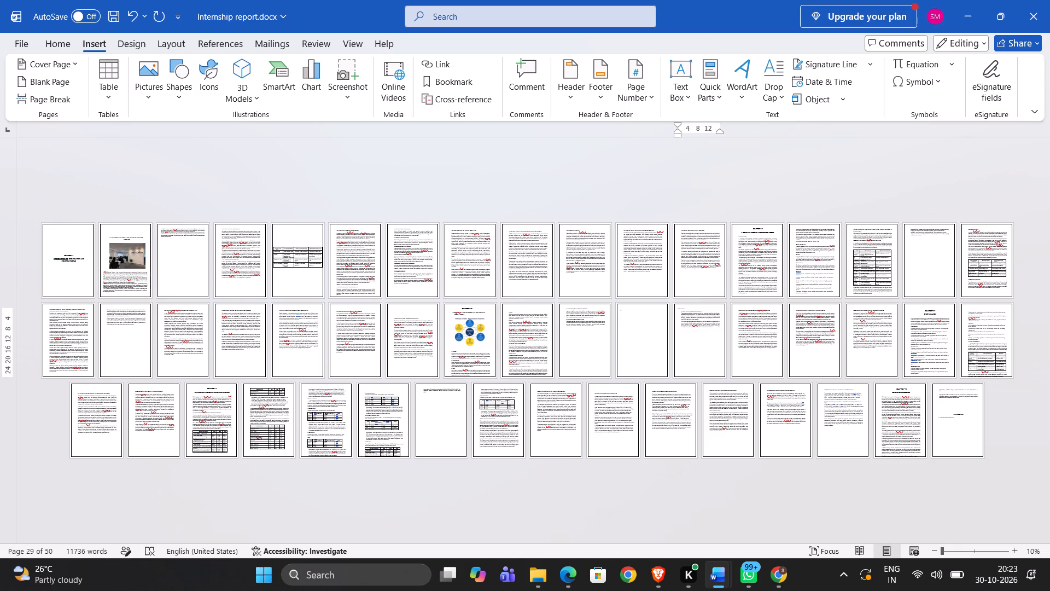
scroll(650, 339, "up", 7)
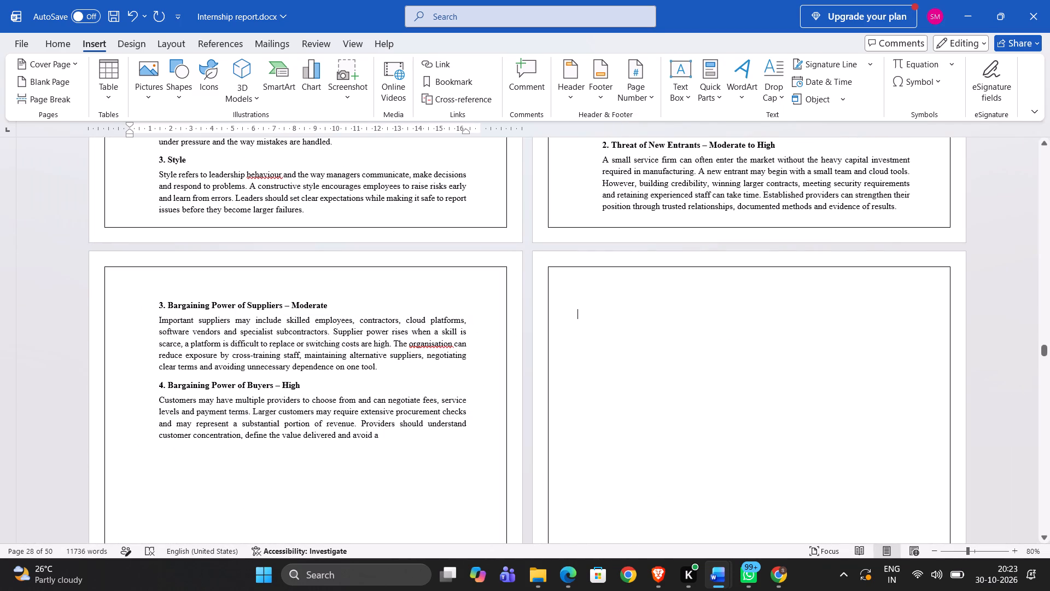
right_click(838, 343)
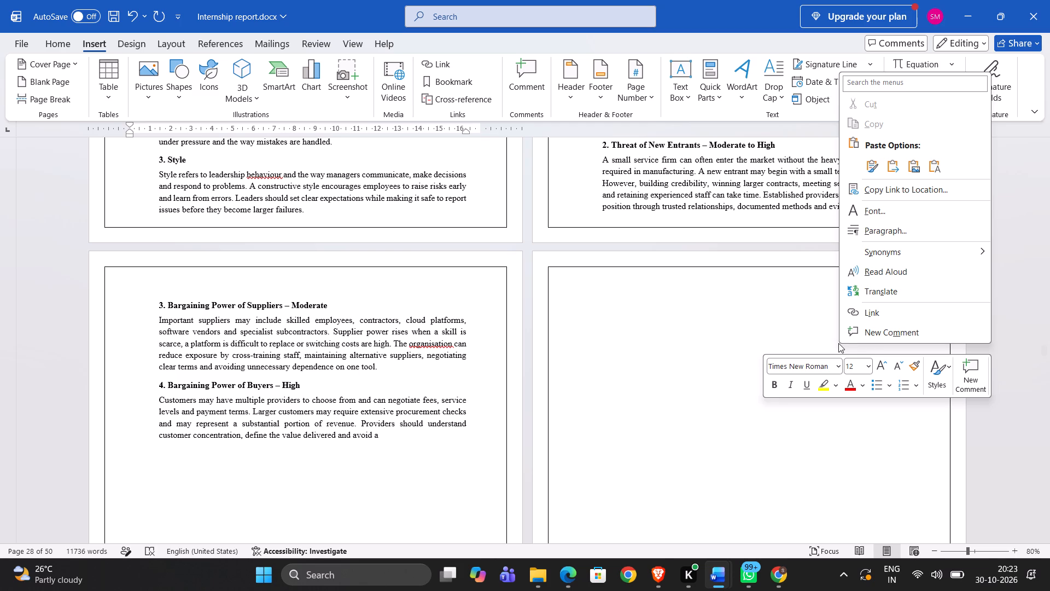
scroll(941, 242, "down", 1)
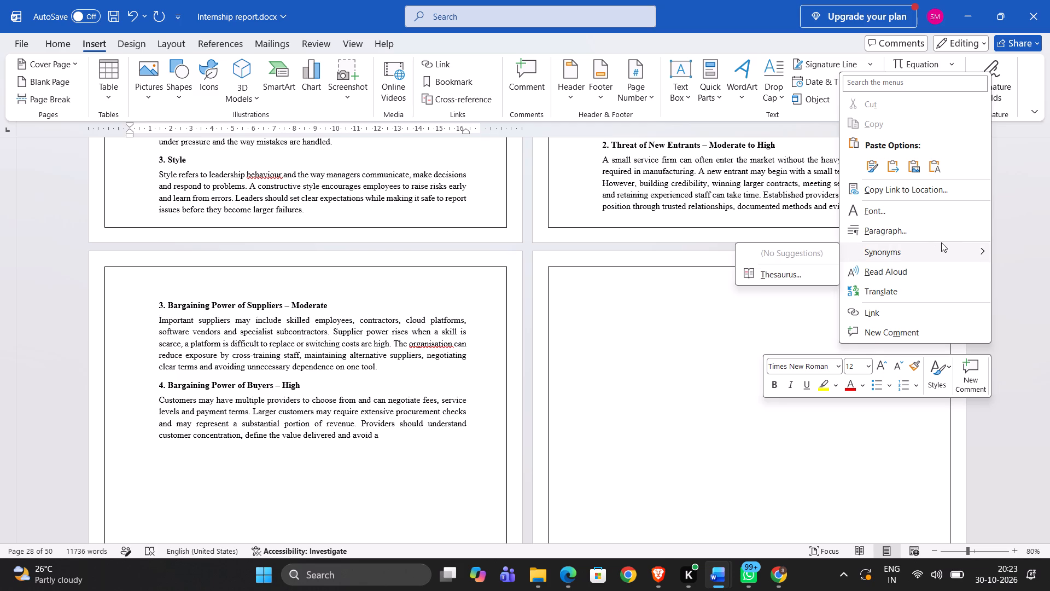
left_click(712, 319)
key("Delete")
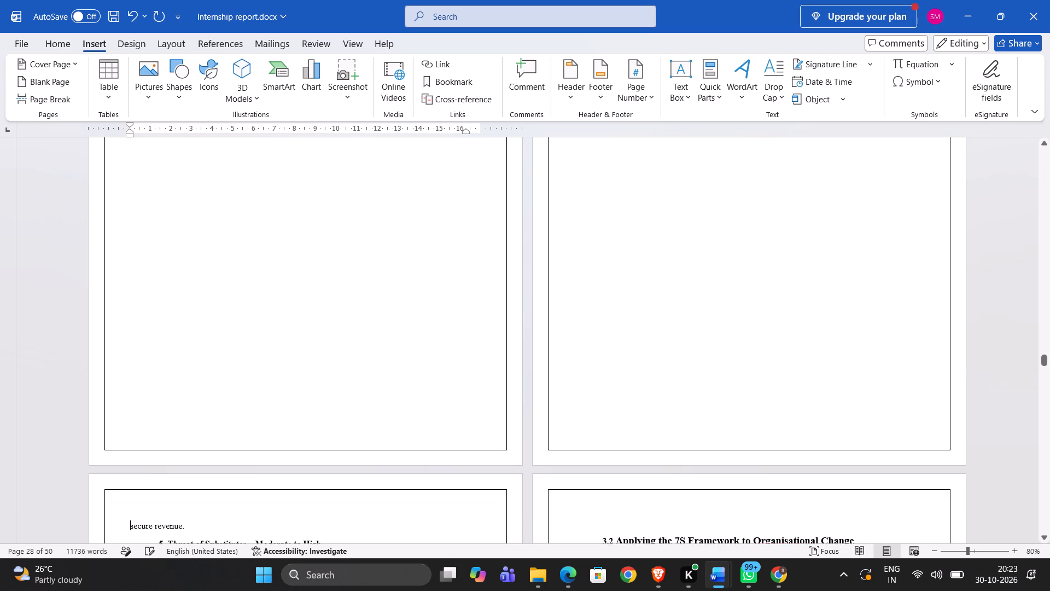
Check the pages between Bargaining Power of Buyers and section 3.2 for the blank page and the split paragraph text.
scroll(712, 319, "up", 5)
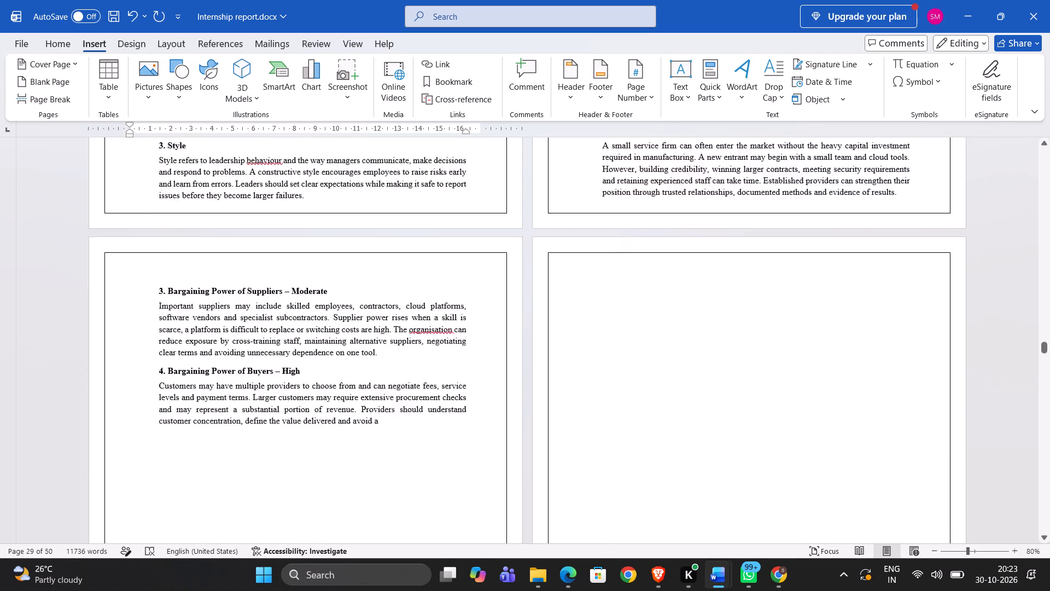
scroll(712, 319, "down", 4)
scroll(712, 319, "down", 19)
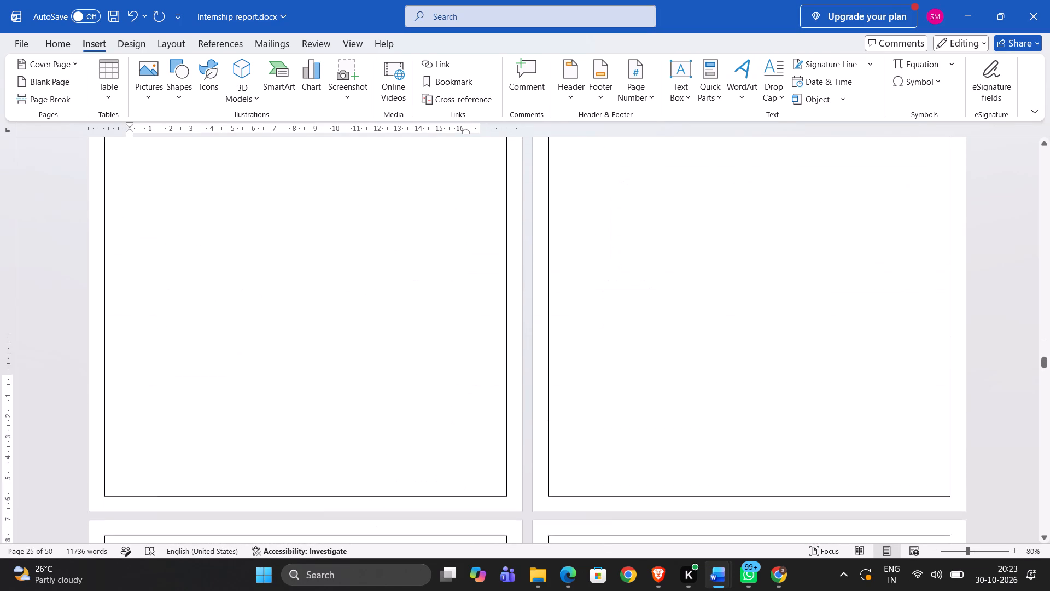
scroll(712, 319, "down", 9)
scroll(712, 319, "up", 3)
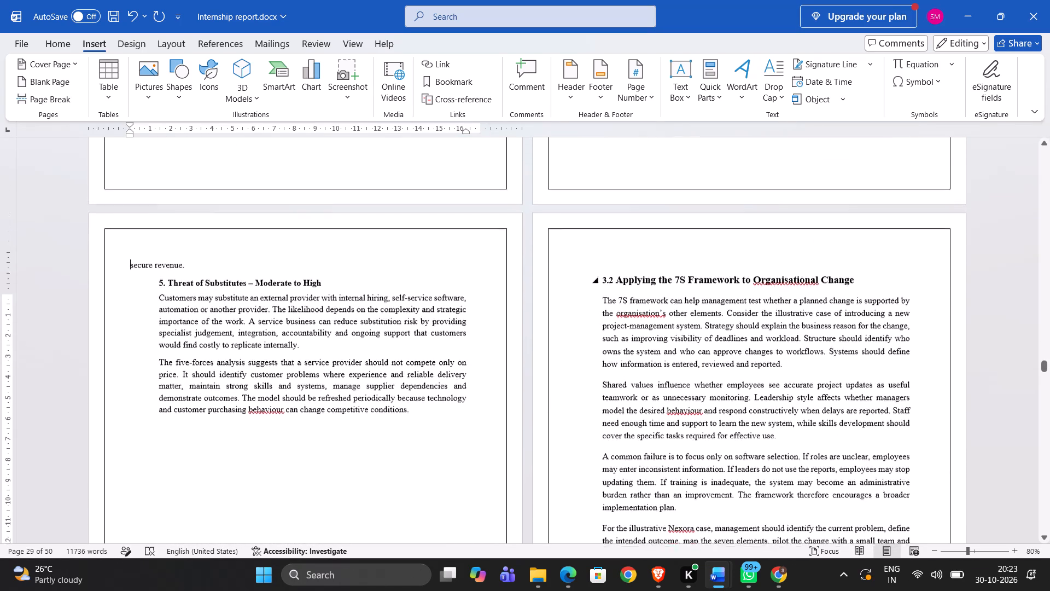
scroll(712, 319, "up", 4)
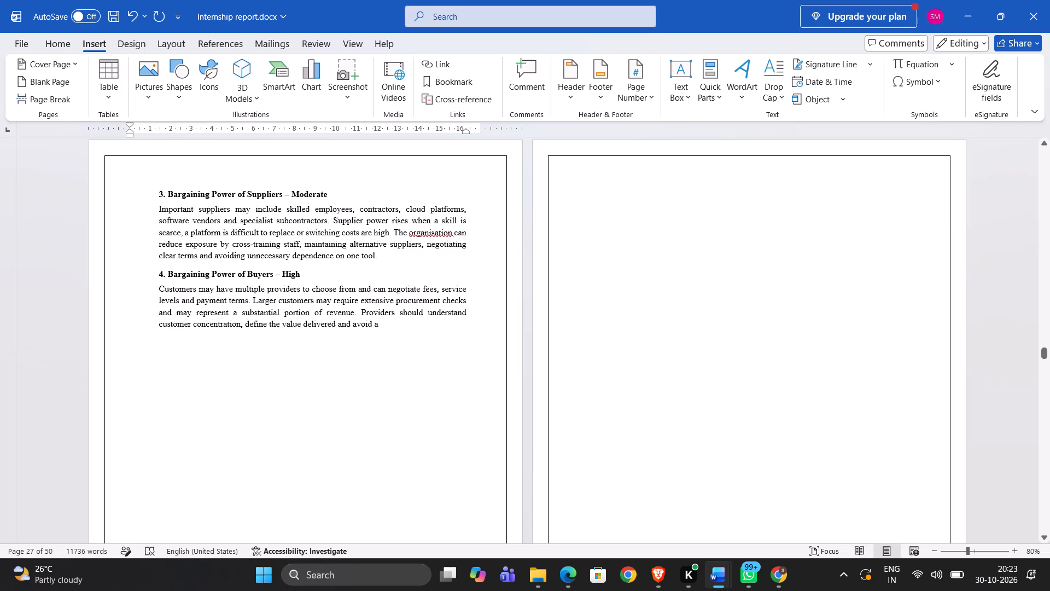
Undo the repeated deletions and the blank page insertion until the Bargaining Power of Buyers paragraph is whole again before Threat of Substitutes.
key("ctrl+z")
key("ctrl+z")
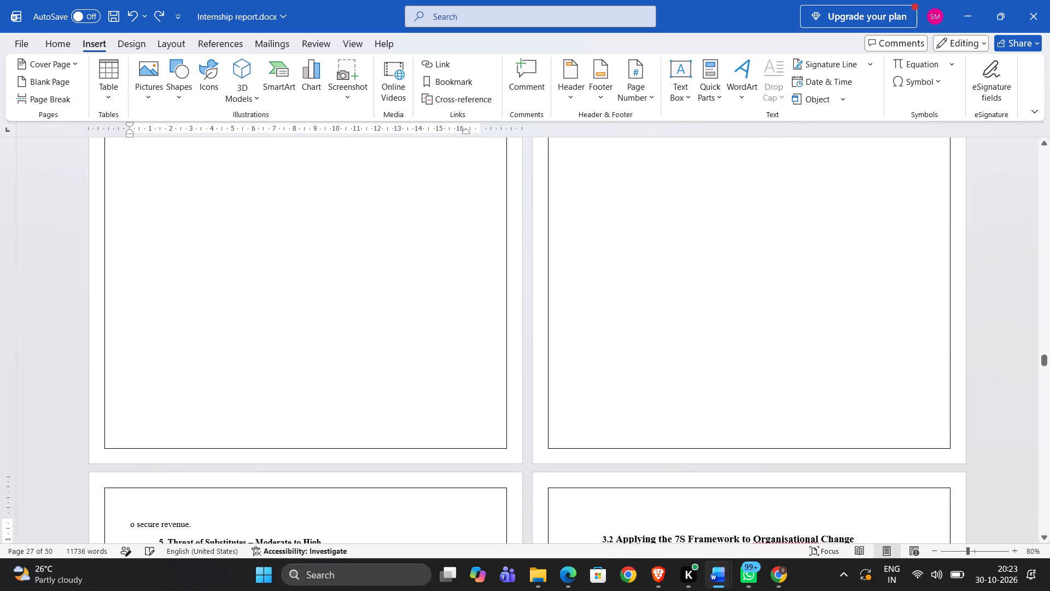
key("ctrl+z")
key("ctrl+z")
key("ctrl+z")
key("ctrl+z")
key("ctrl+z")
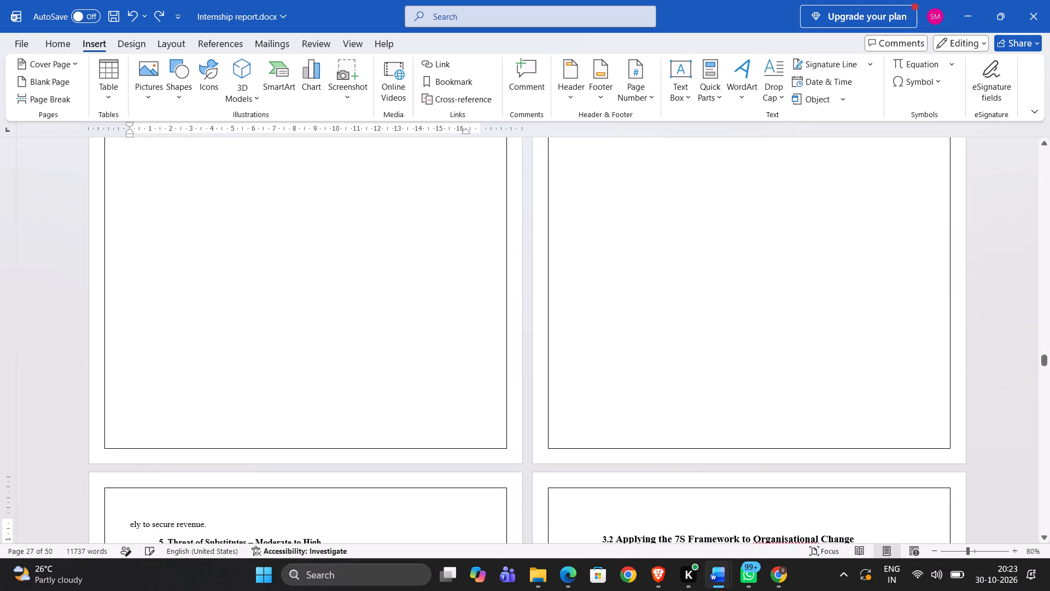
key("ctrl+z")
key("ctrl+z")
key("ctrl+z")
key("ctrl+z")
key("ctrl+z")
key("ctrl+z")
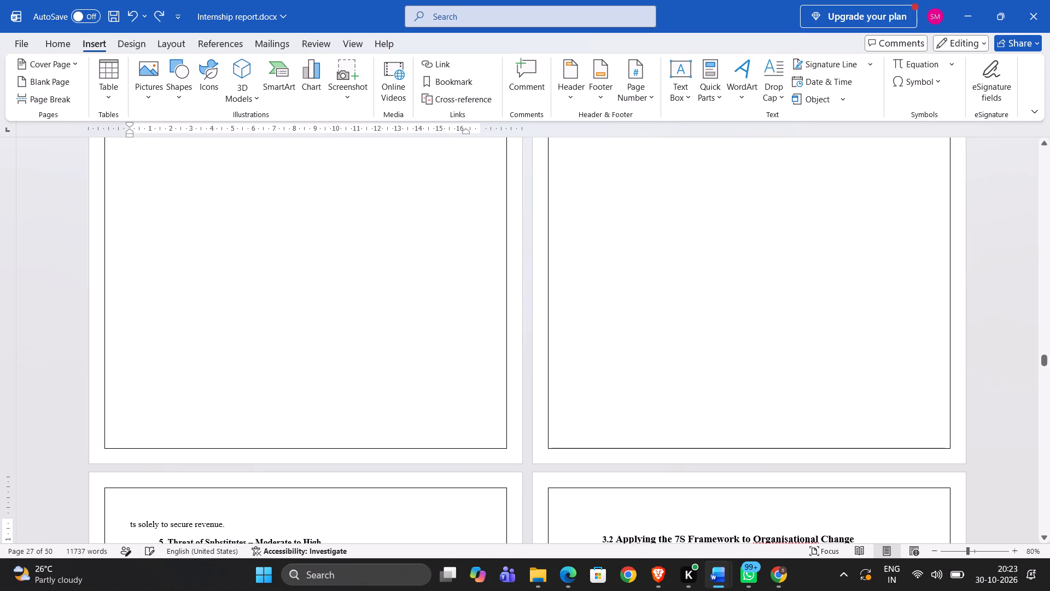
key("ctrl+z")
key("ctrl+z")
key("ctrl+z")
key("ctrl+z")
key("ctrl+z")
key("ctrl+z")
key("ctrl+z")
key("ctrl+z")
key("ctrl+z")
key("ctrl+z")
key("ctrl+z")
key("ctrl+z")
key("ctrl+z")
key("ctrl+z")
key("ctrl+z")
key("ctrl+z")
key("ctrl+z")
key("ctrl+z")
key("ctrl+z")
key("ctrl+z")
key("ctrl+z")
key("ctrl+z")
key("ctrl+z")
key("ctrl+z")
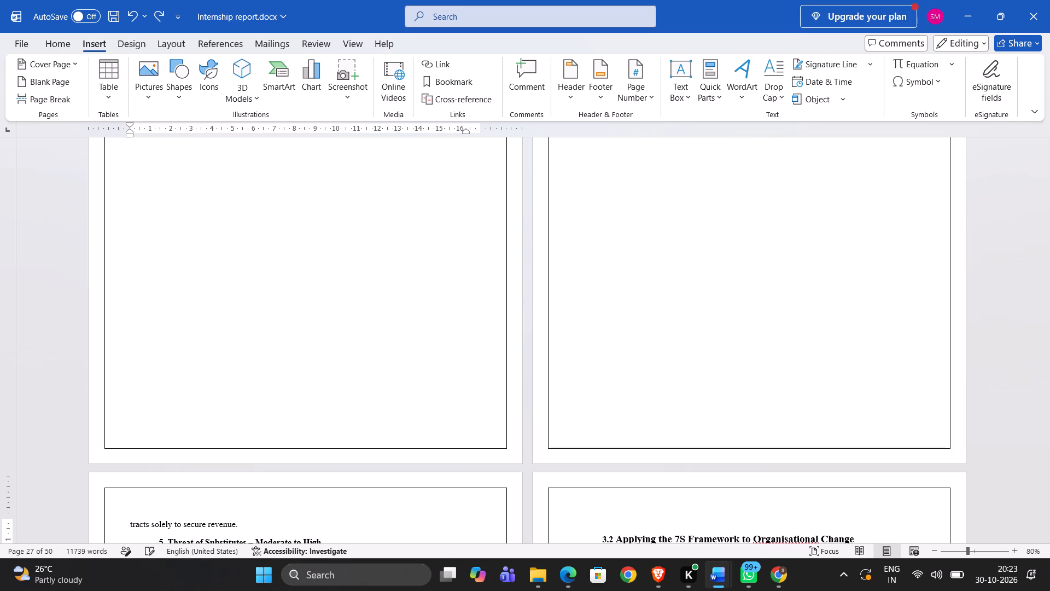
key("ctrl+z")
key("ctrl+z")
key("ctrl+z")
key("ctrl+z")
key("ctrl+z")
key("ctrl+z")
key("ctrl+z")
key("ctrl+z")
key("ctrl+z")
key("ctrl+z")
key("ctrl+z")
key("ctrl+z")
key("ctrl+z")
key("ctrl+z")
key("ctrl+z")
key("ctrl+z")
key("ctrl+z")
key("ctrl+z")
key("ctrl+z")
key("ctrl+z")
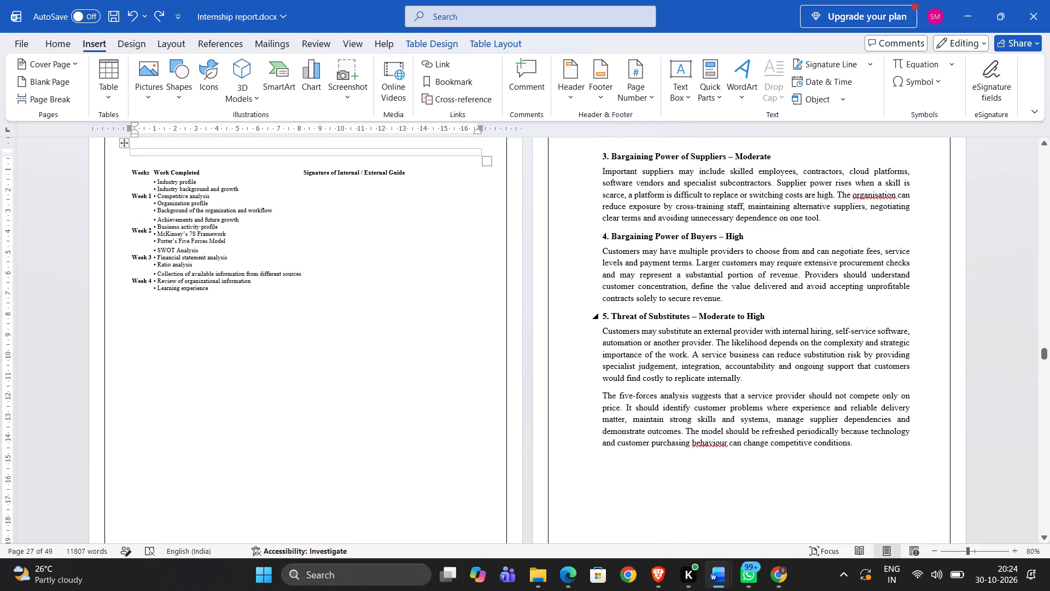
Keep undoing past the weekly work-completed table edits, back to the customer segmentation table before section 1.3.
key("ctrl+z")
key("ctrl+z")
key("ctrl+z")
key("ctrl+z")
key("ctrl+z")
key("ctrl+z")
key("ctrl+z")
key("ctrl+z")
key("ctrl+z")
key("ctrl+z")
key("ctrl+z")
key("ctrl+z")
key("ctrl+z")
key("ctrl+z")
key("ctrl+z")
key("ctrl+z")
key("ctrl+z")
key("ctrl+z")
key("ctrl+z")
key("ctrl+z")
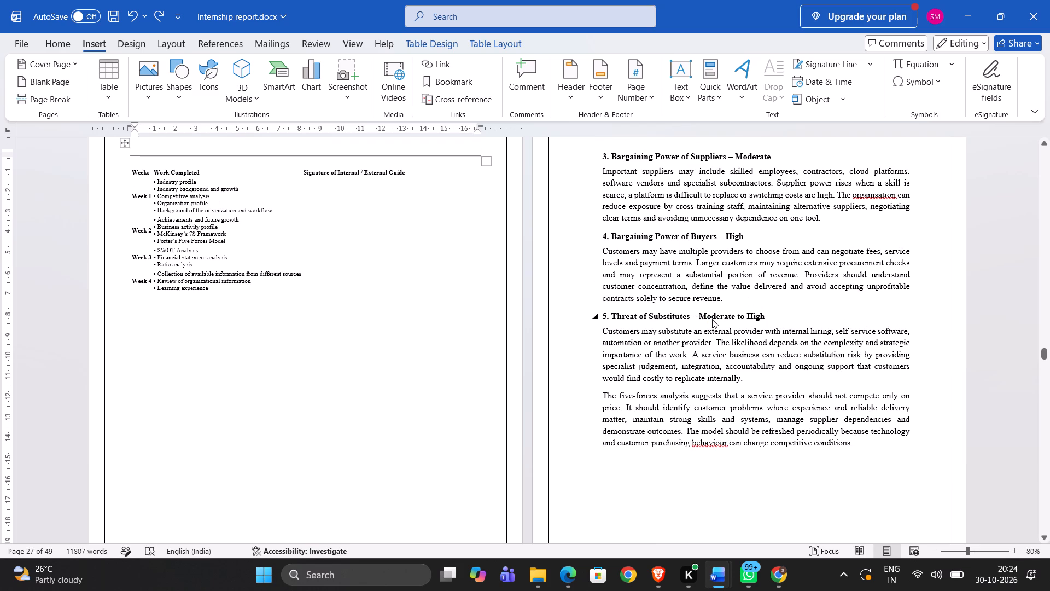
key("ctrl+z")
key("ctrl+z")
key("ctrl+z")
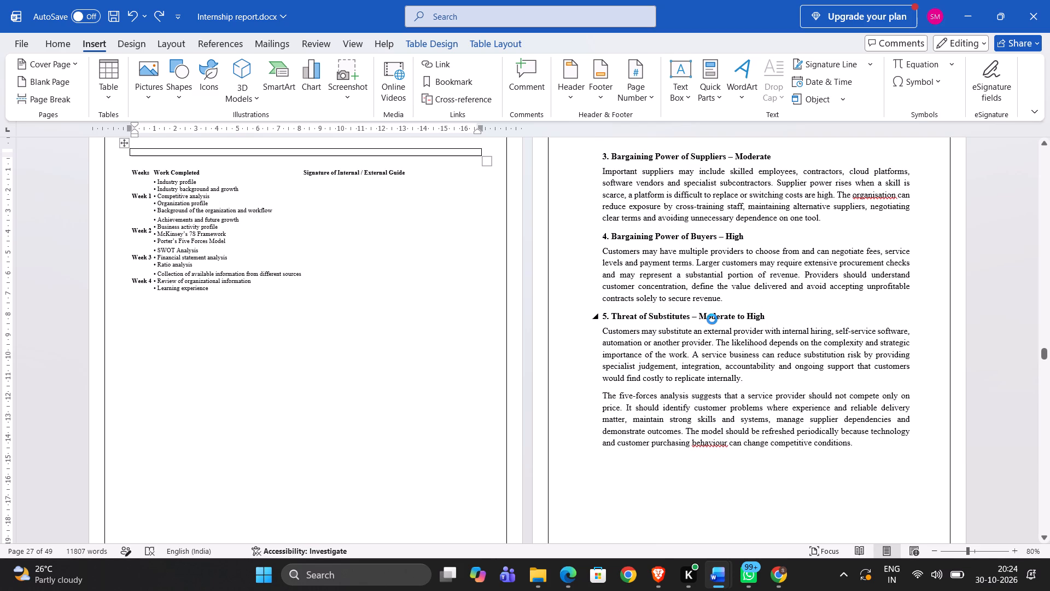
key("ctrl+z")
key("ctrl+z")
key("ctrl+z")
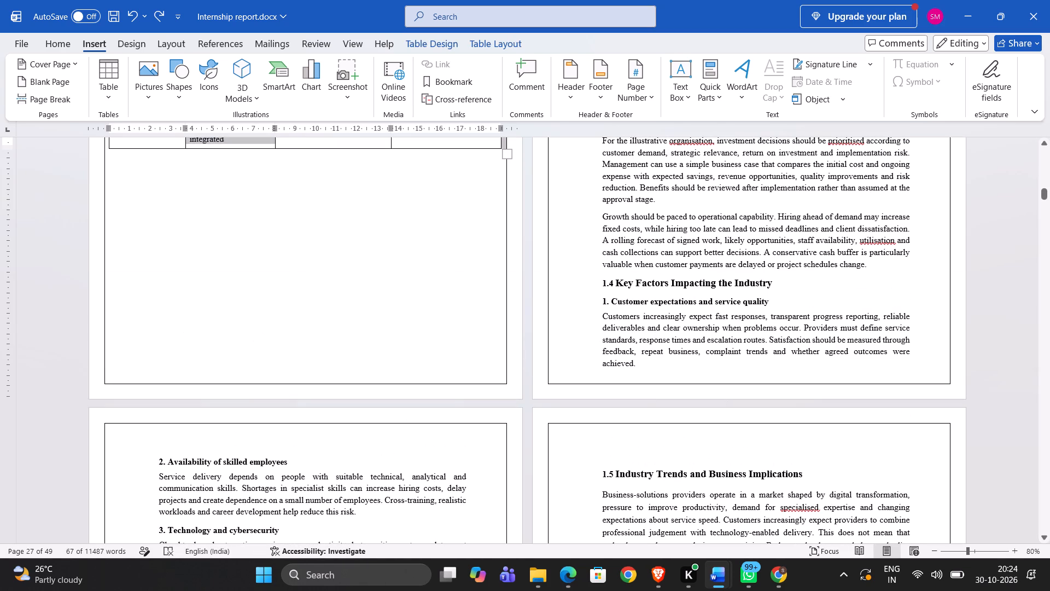
Examine the report from the segmentation table through Chapter III and in a whole-document overview, checking page layout and blank pages.
scroll(533, 320, "up", 3)
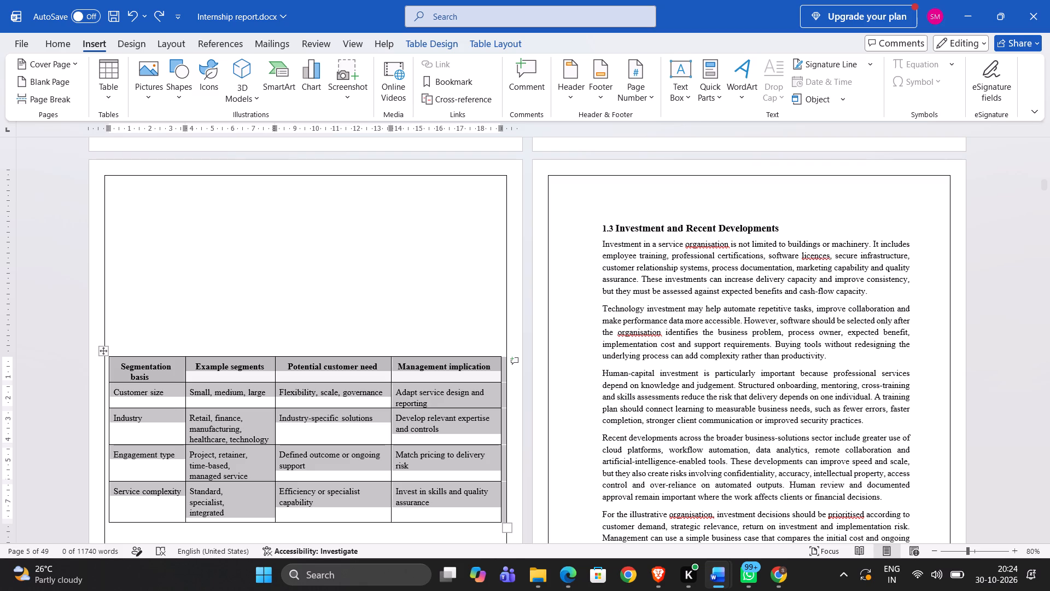
scroll(533, 320, "down", 5)
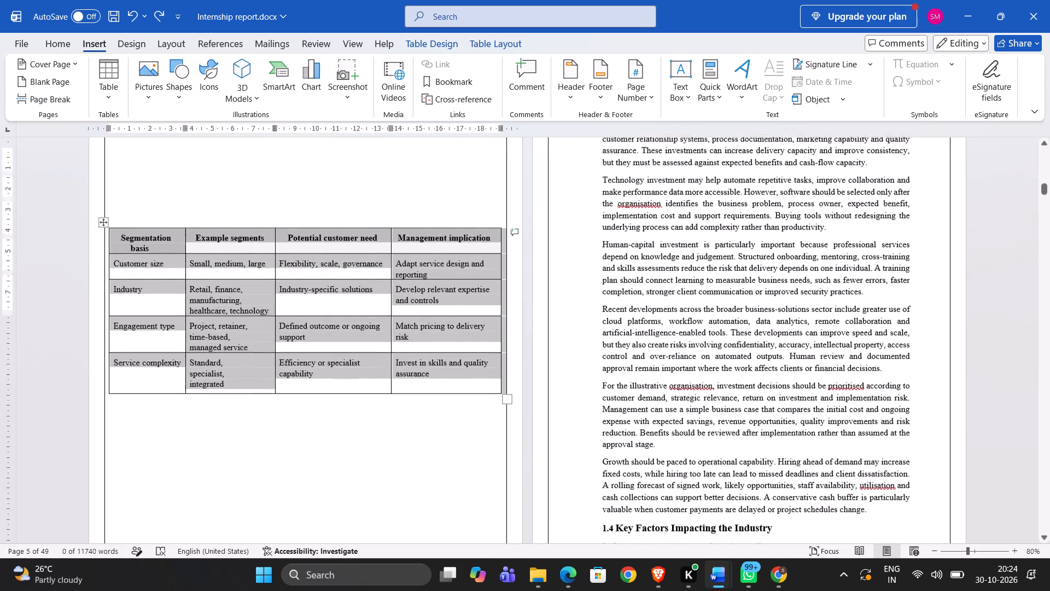
scroll(533, 320, "down", 15)
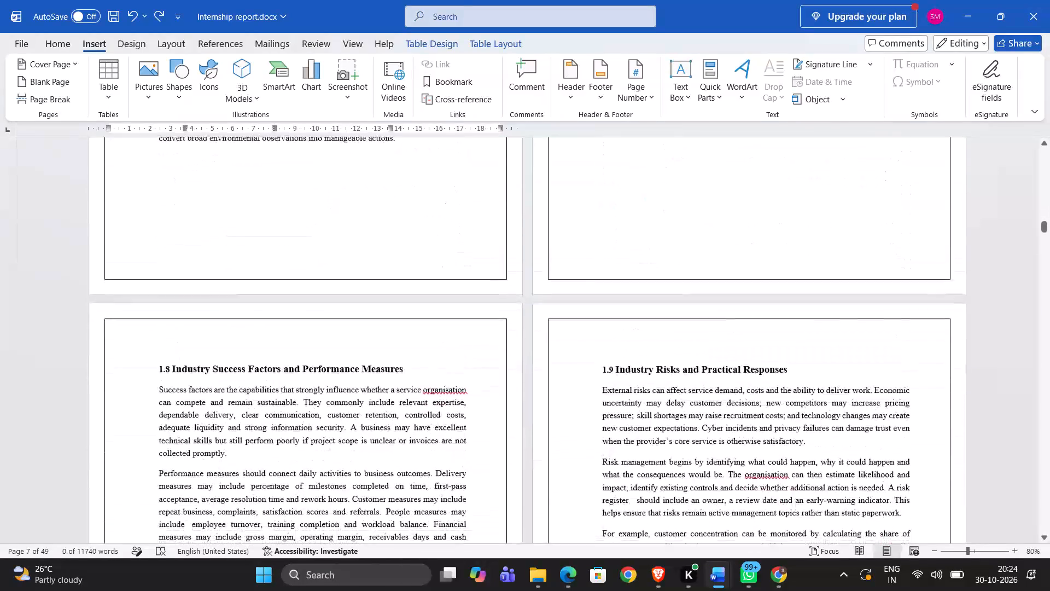
scroll(533, 320, "down", 15)
scroll(533, 320, "down", 4, "ctrl")
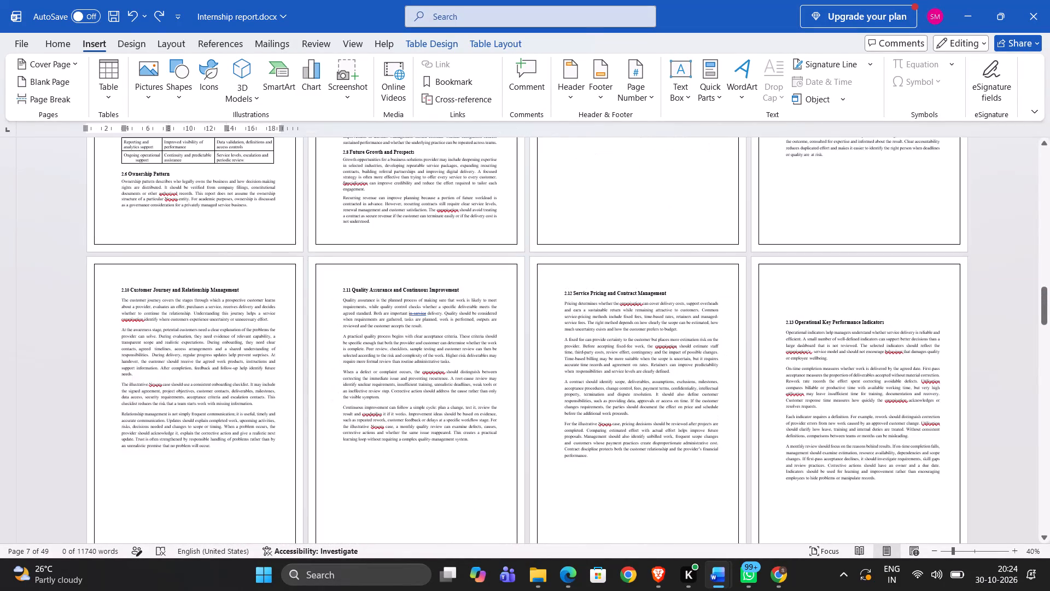
scroll(533, 320, "down", 2, "ctrl")
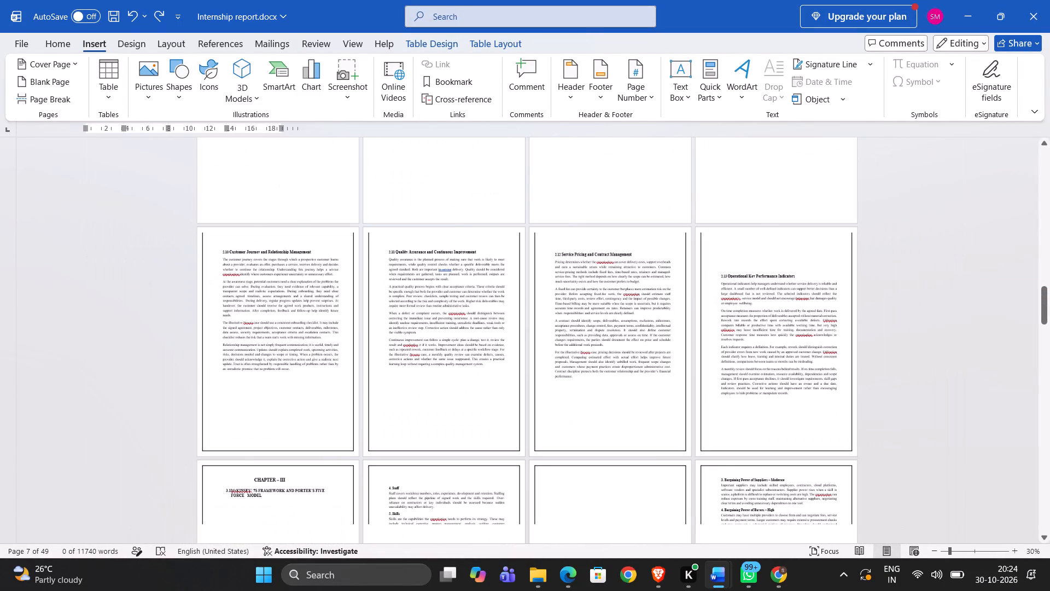
scroll(533, 320, "down", 2, "ctrl")
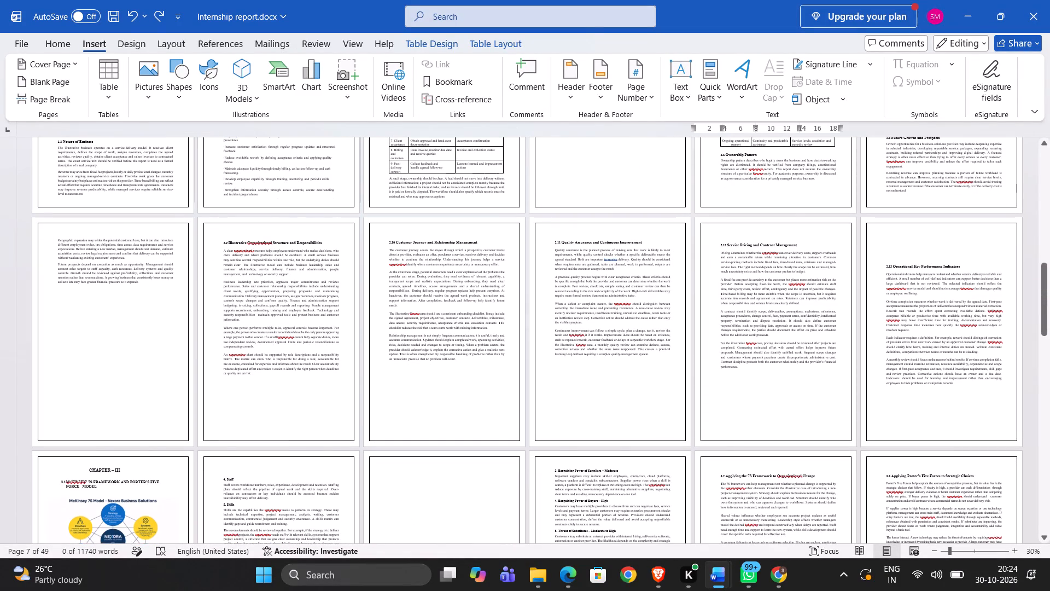
scroll(533, 320, "down", 2, "ctrl")
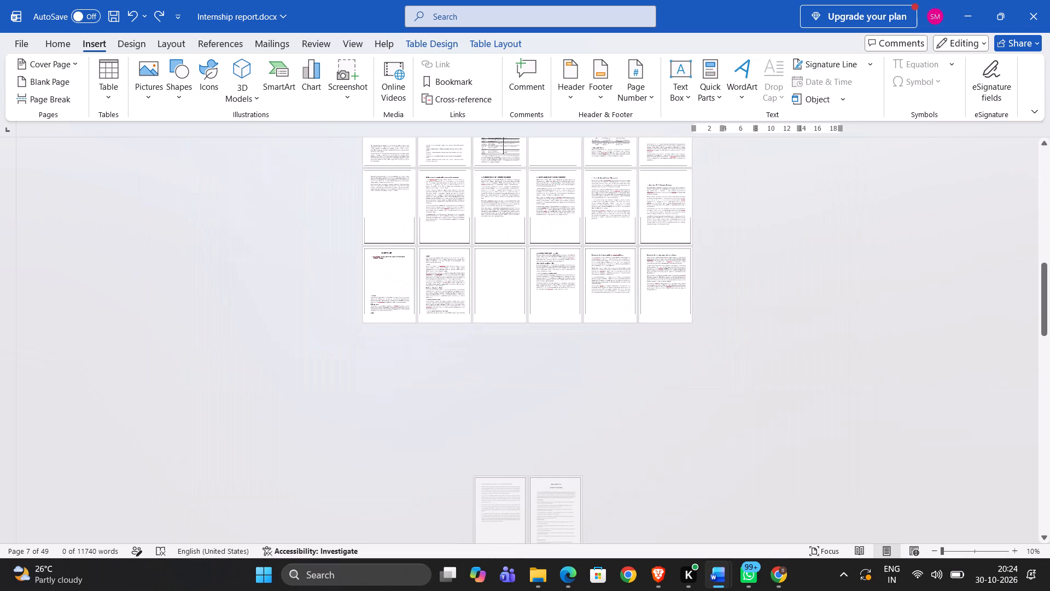
scroll(533, 320, "up", 1)
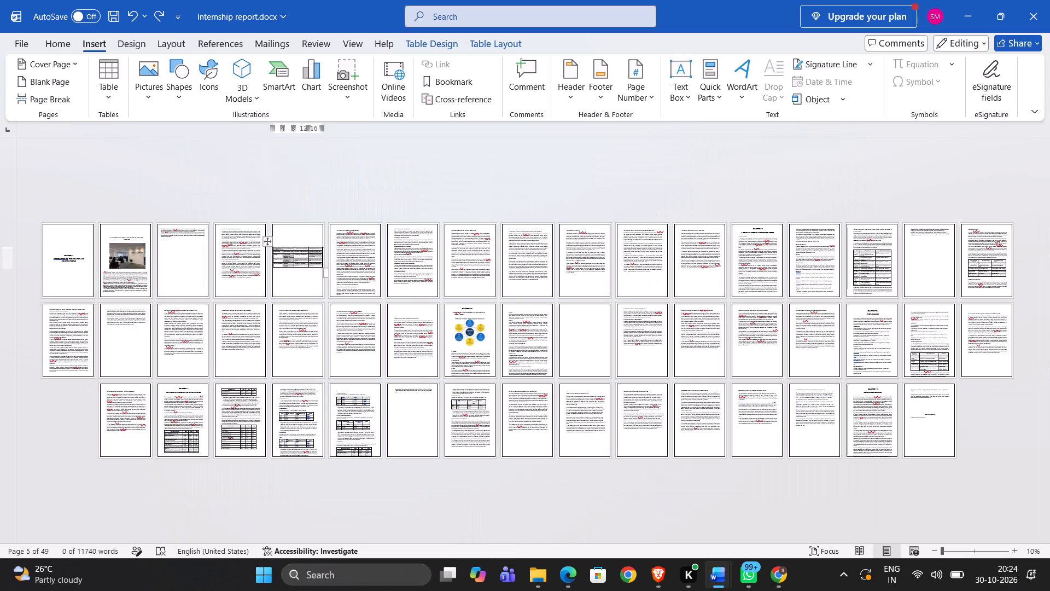
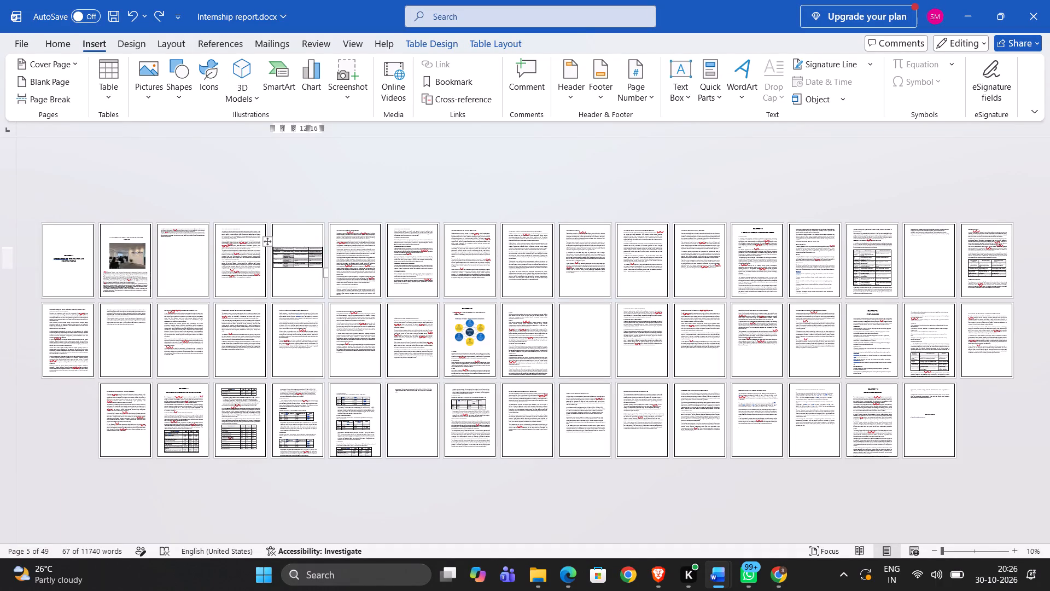
Review the page layout of the whole report in overview, looking closer at page 27 and the pages around it.
scroll(681, 484, "down", 2)
scroll(681, 484, "up", 1)
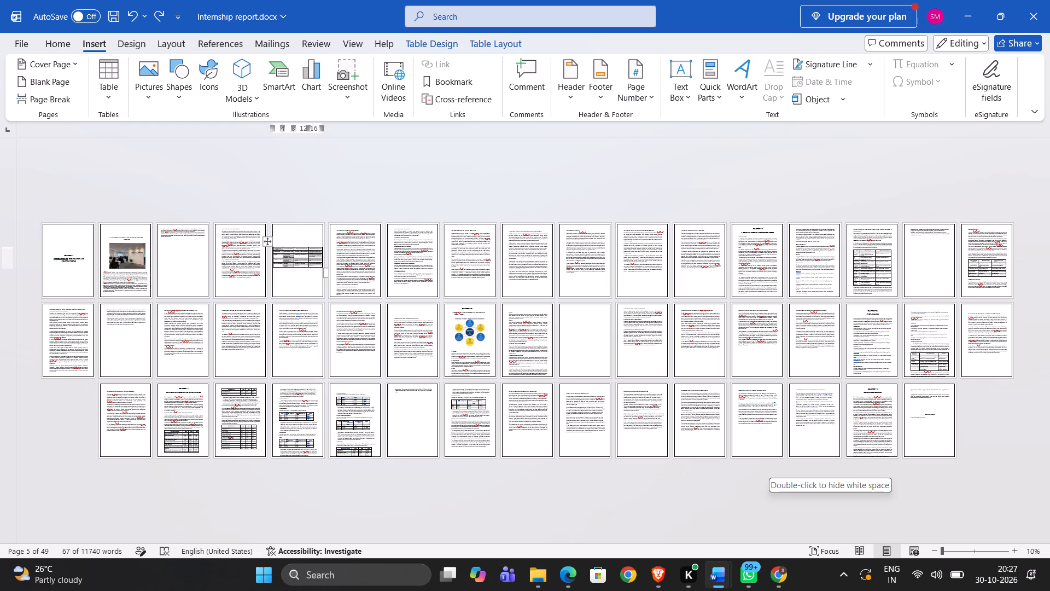
left_click(591, 329)
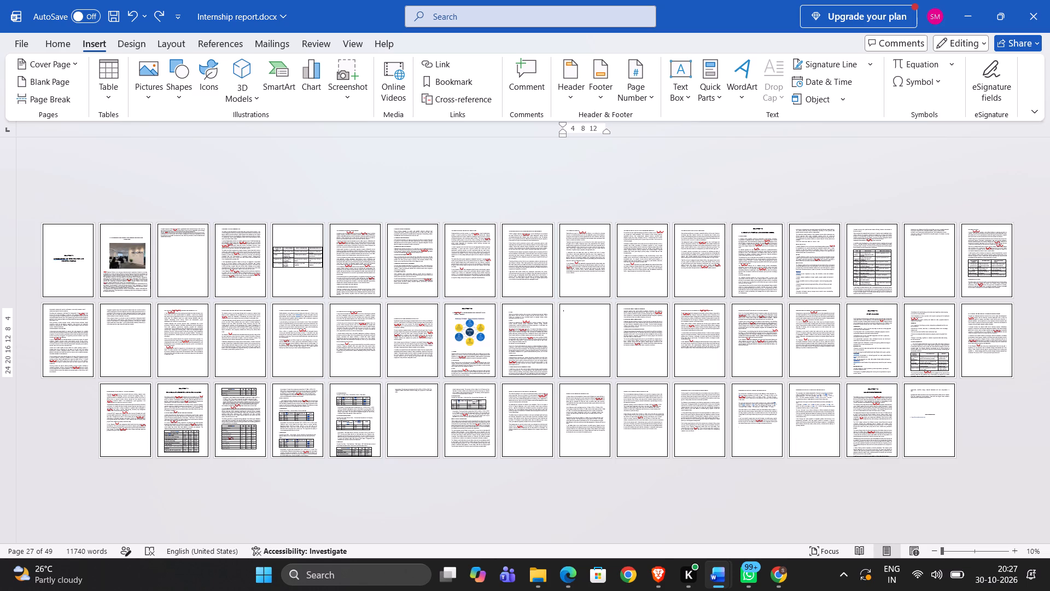
scroll(601, 367, "down", 1)
scroll(779, 490, "down", 1)
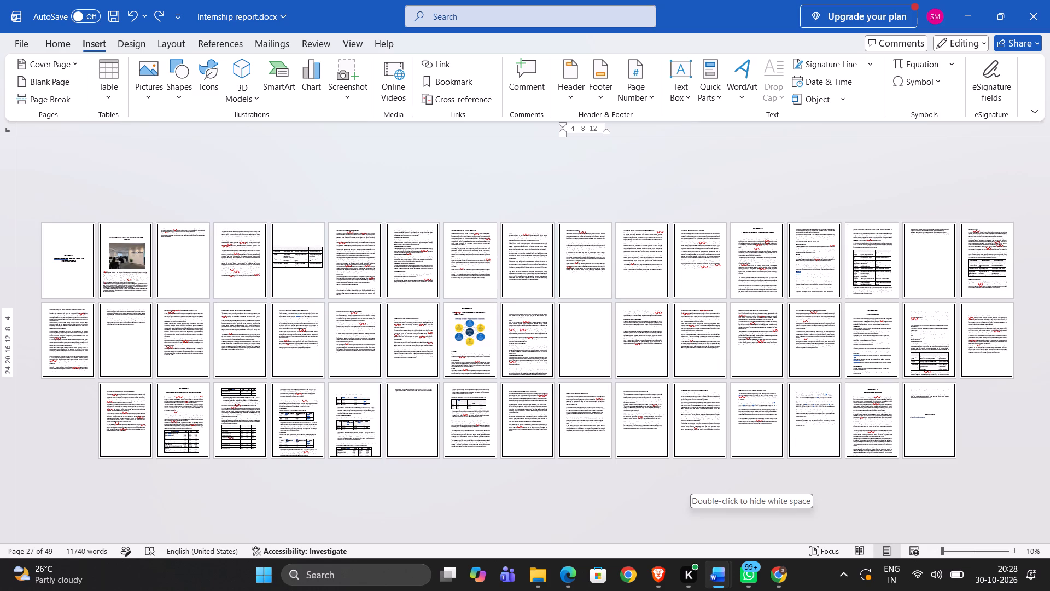
scroll(695, 489, "up", 3, "ctrl")
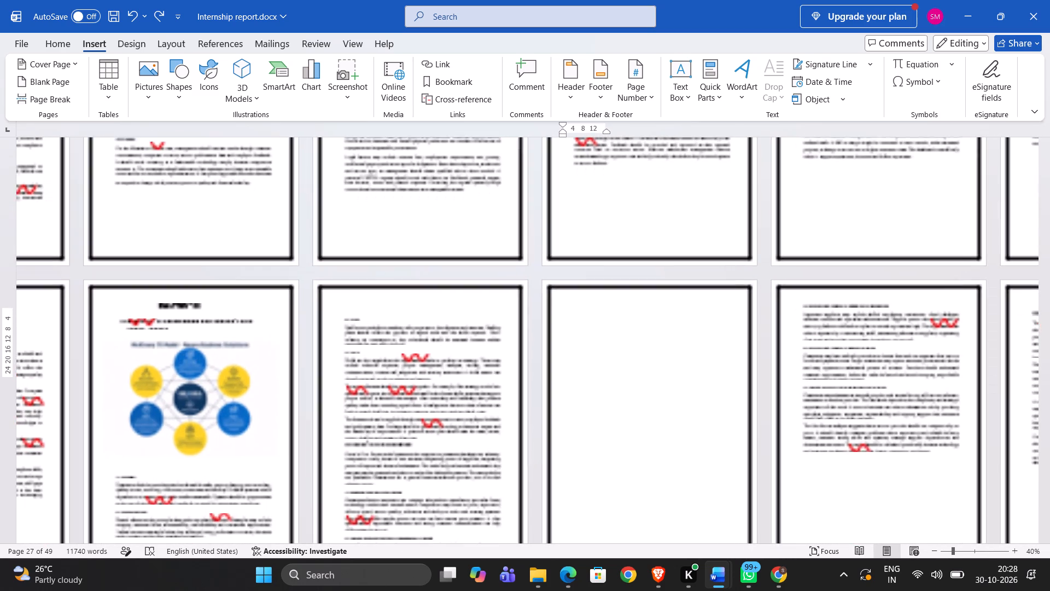
scroll(695, 489, "down", 4, "ctrl")
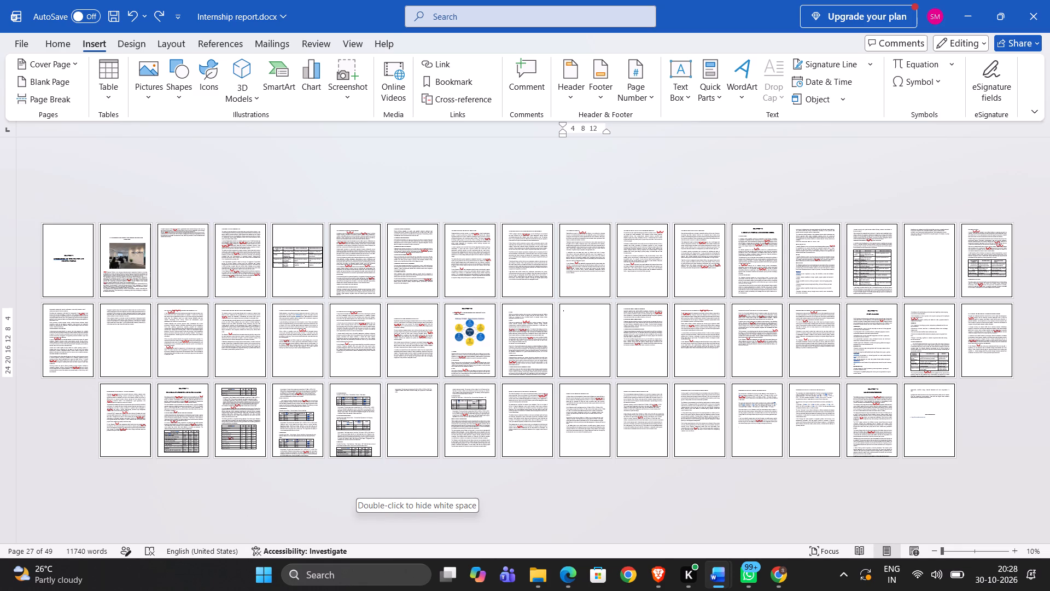
Save a copy of the internship report in the Documents folder as a Word document named "REPORT NEXORA 0".
left_click(14, 37)
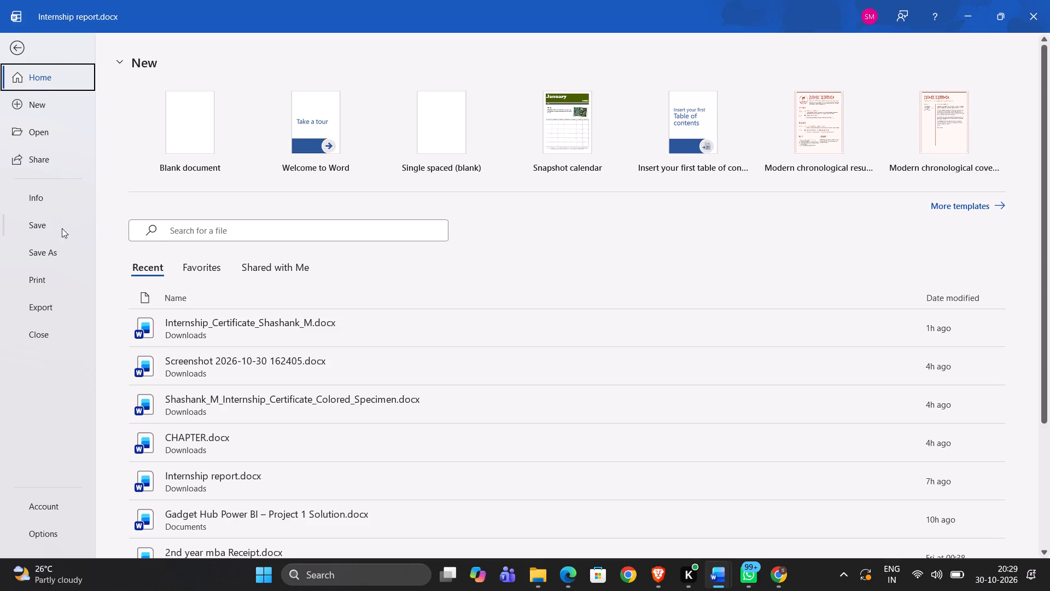
left_click(48, 257)
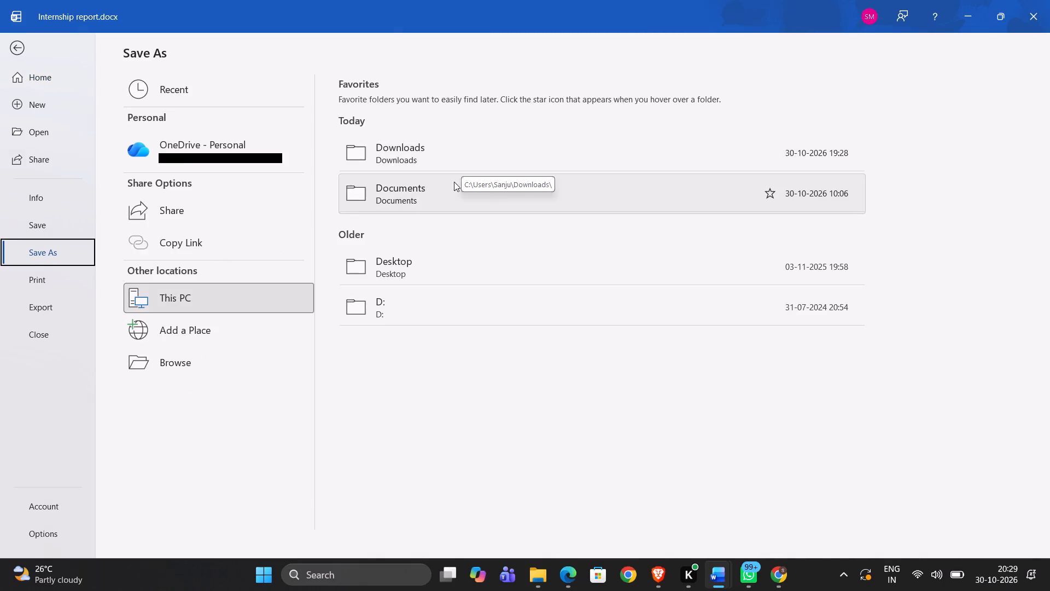
left_click(451, 188)
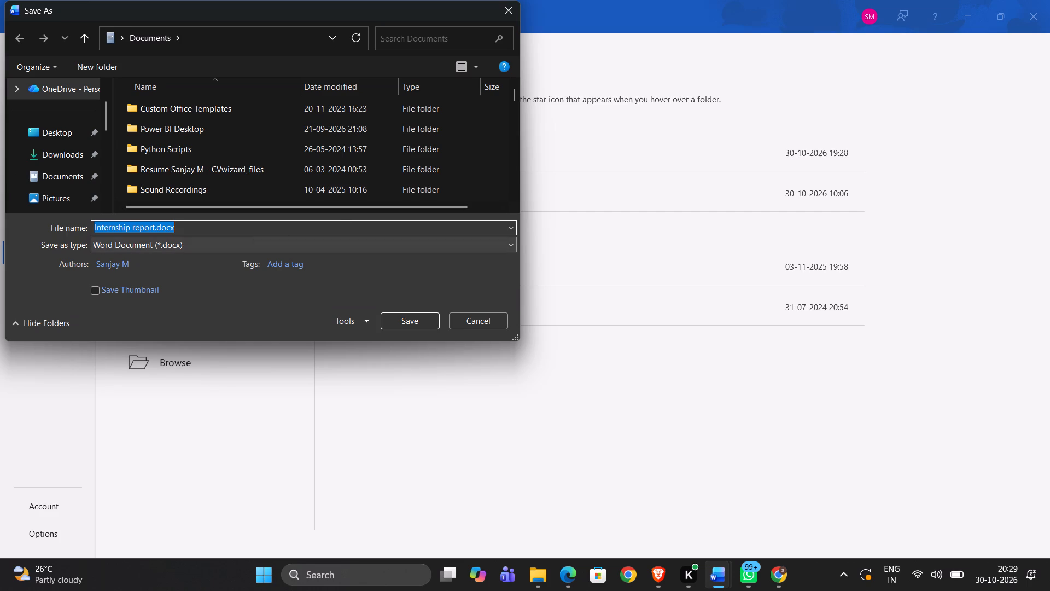
key("space")
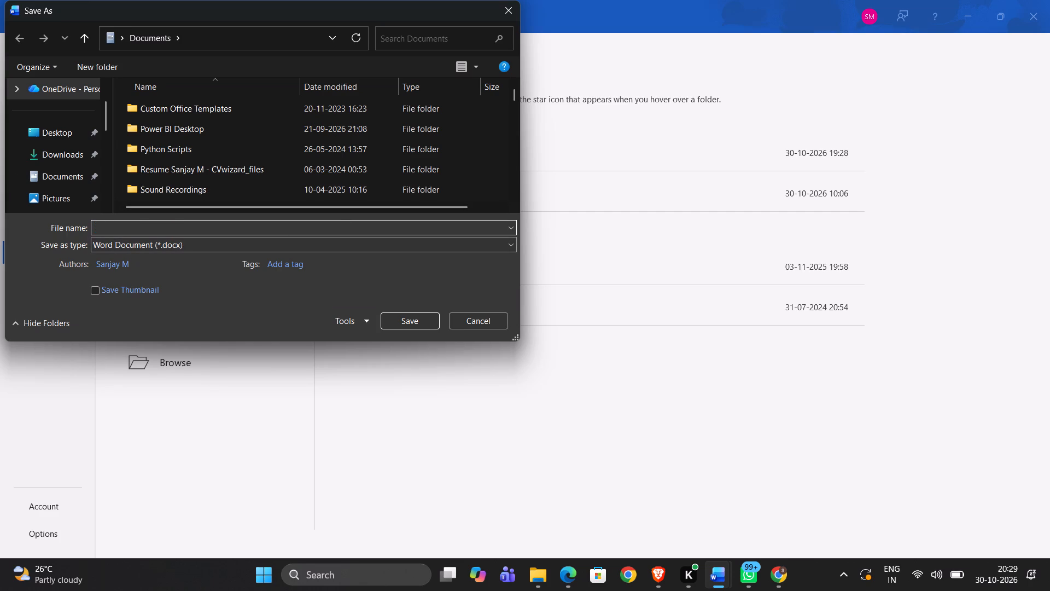
type("REPORT")
key("space")
type("NEXORA")
key("space")
key("0")
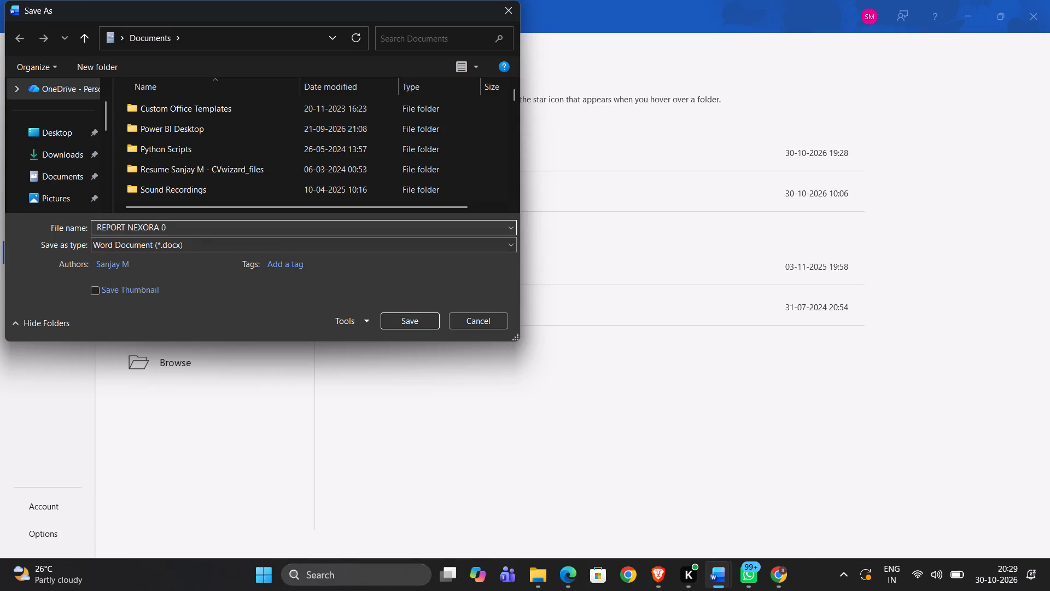
left_click(404, 324)
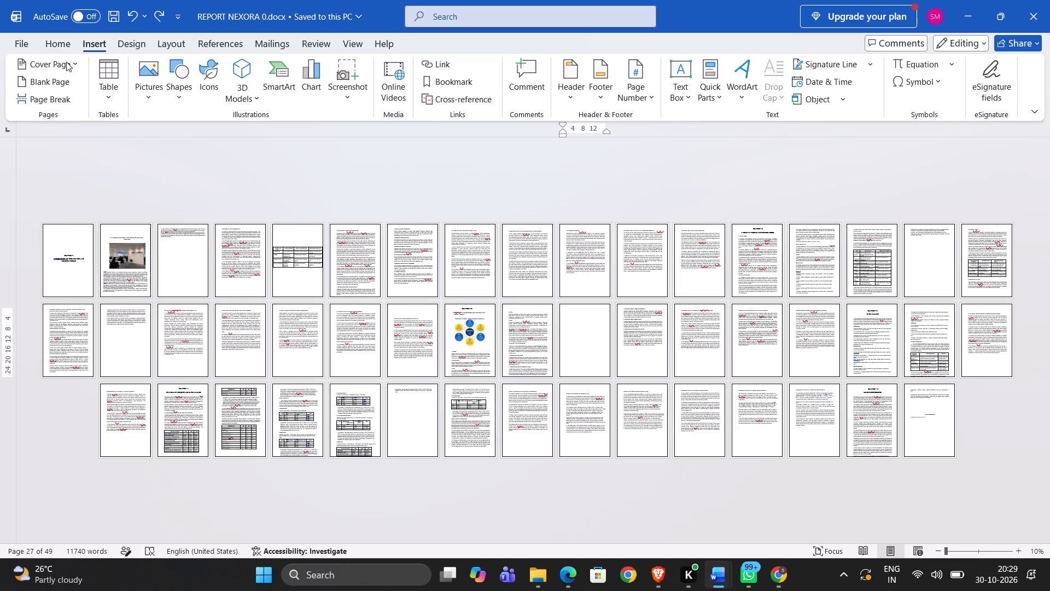
Close the saved report document.
left_click(48, 45)
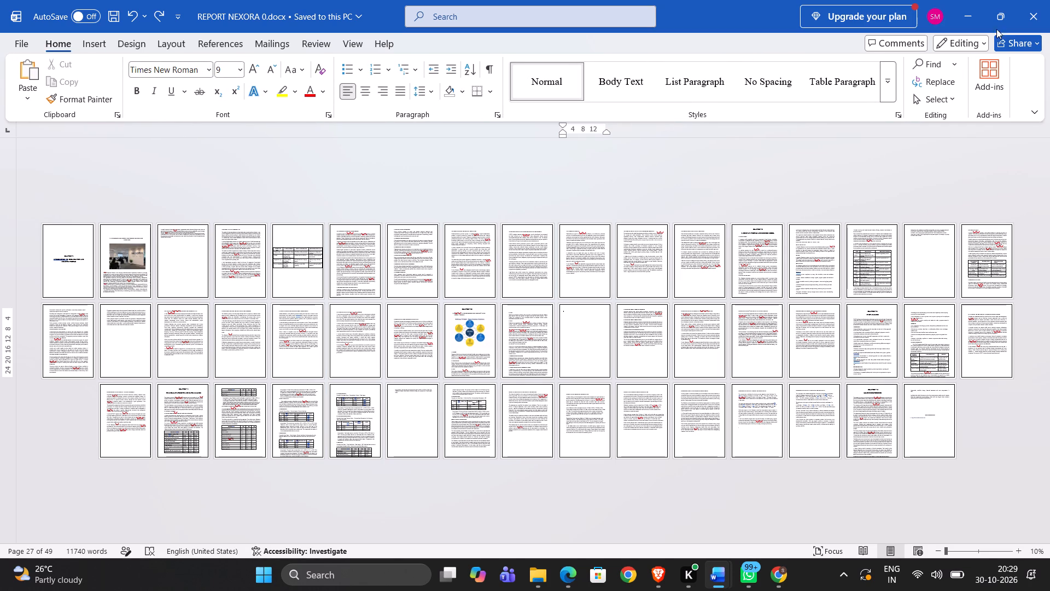
left_click(1019, 18)
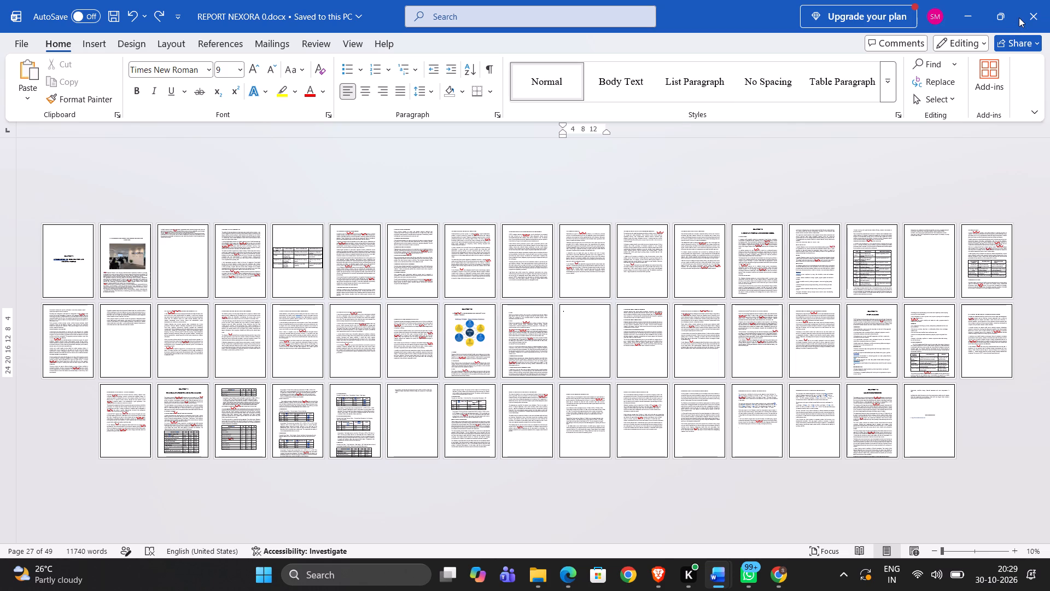
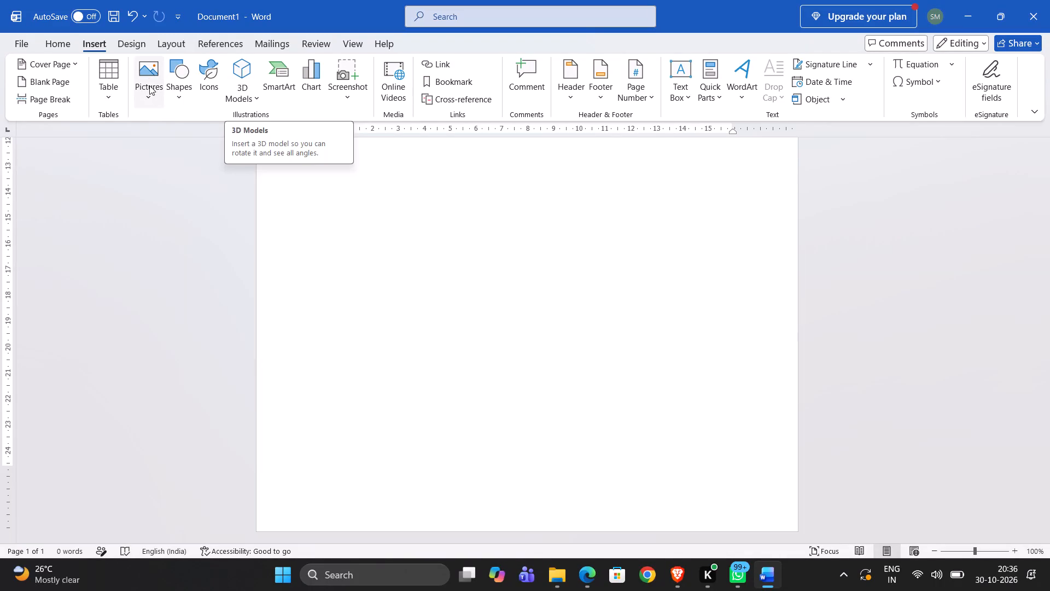
Choose the Box setting for a page border on the blank Document1.
left_click(138, 49)
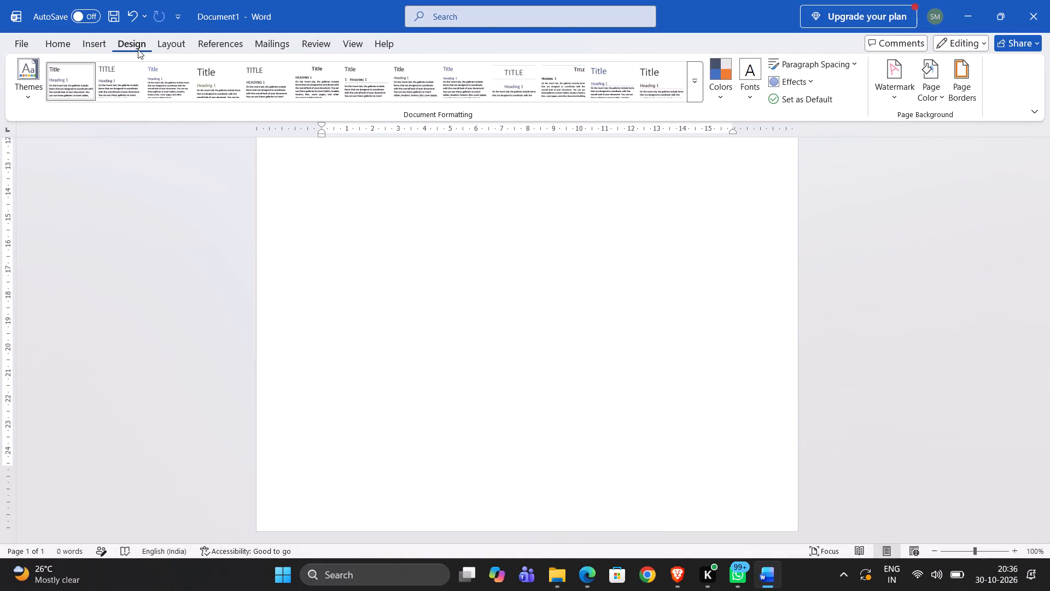
left_click(970, 87)
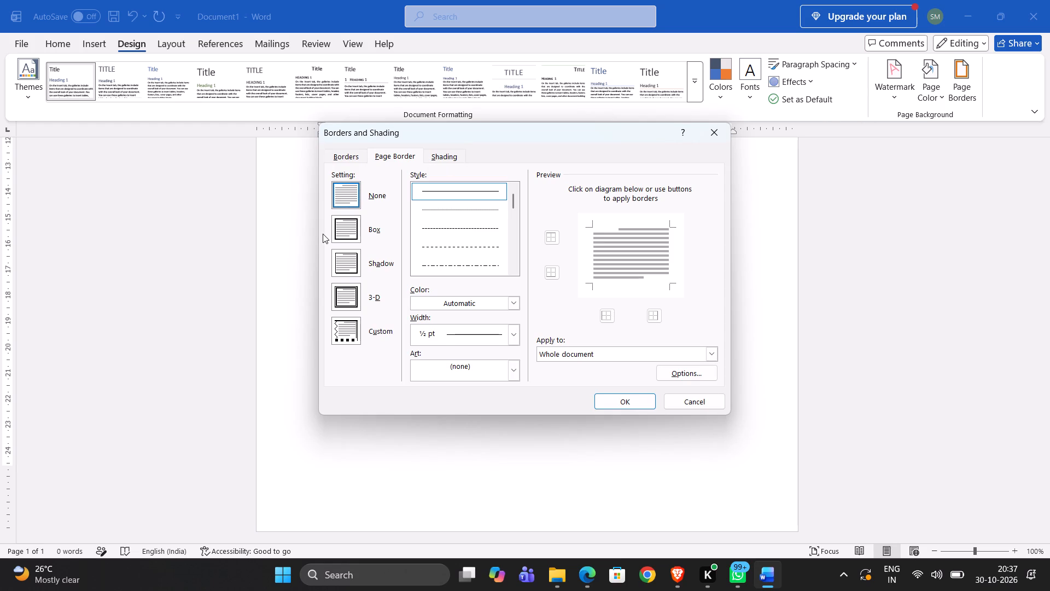
left_click(340, 230)
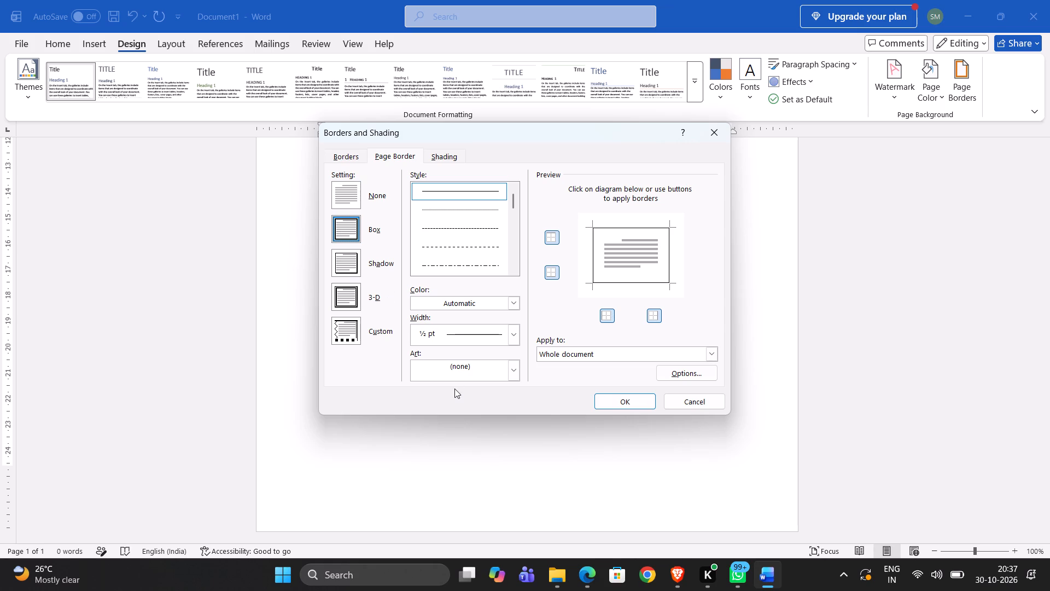
Look through the Downloads, Documents and Desktop folders in File Explorer for the needed file.
left_click(563, 572)
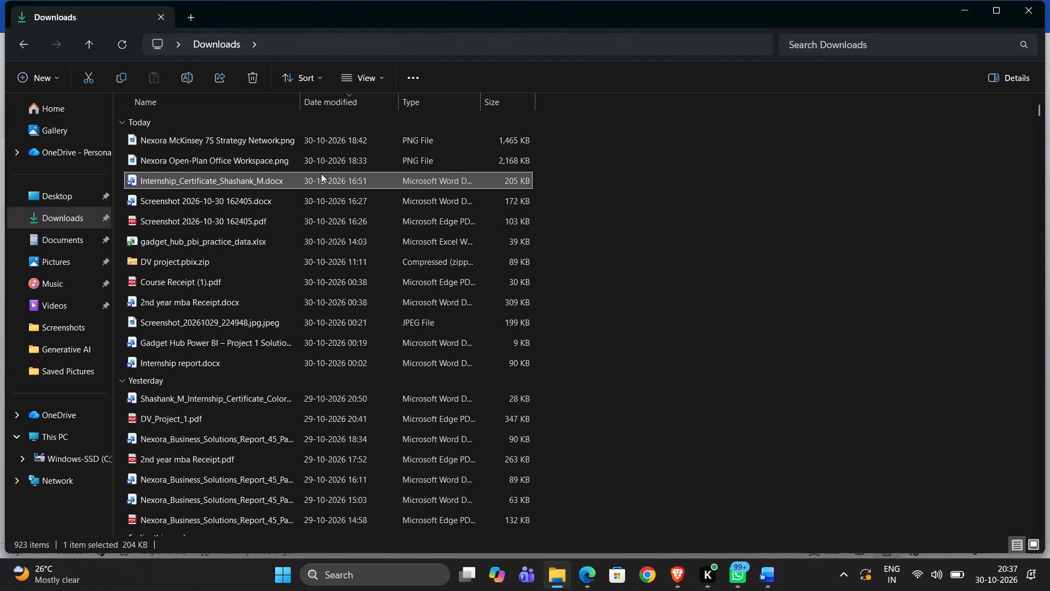
scroll(319, 173, "up", 6)
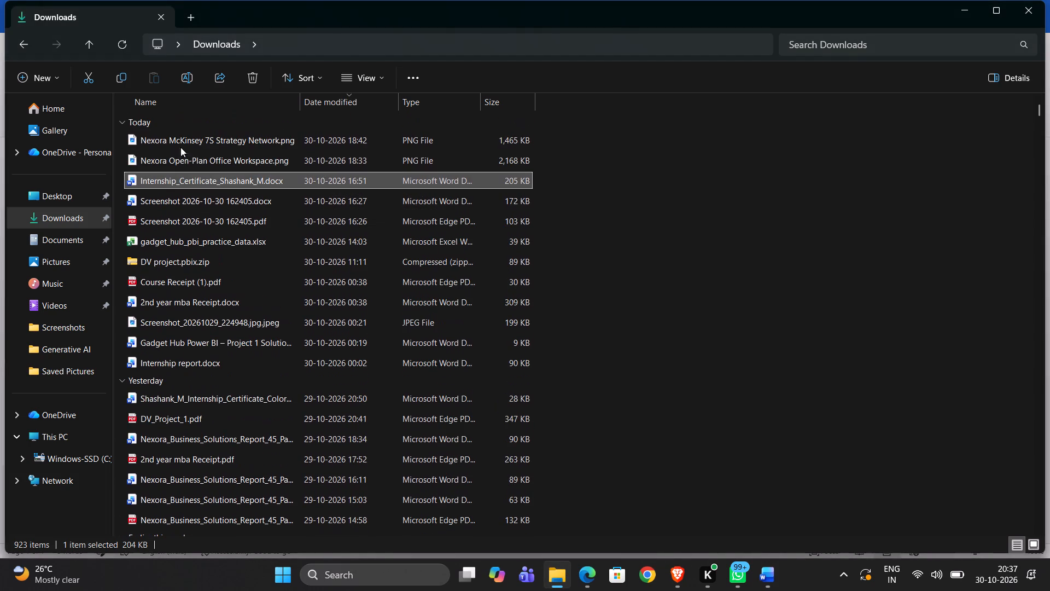
left_click_drag(71, 225, 71, 234)
left_click(71, 234)
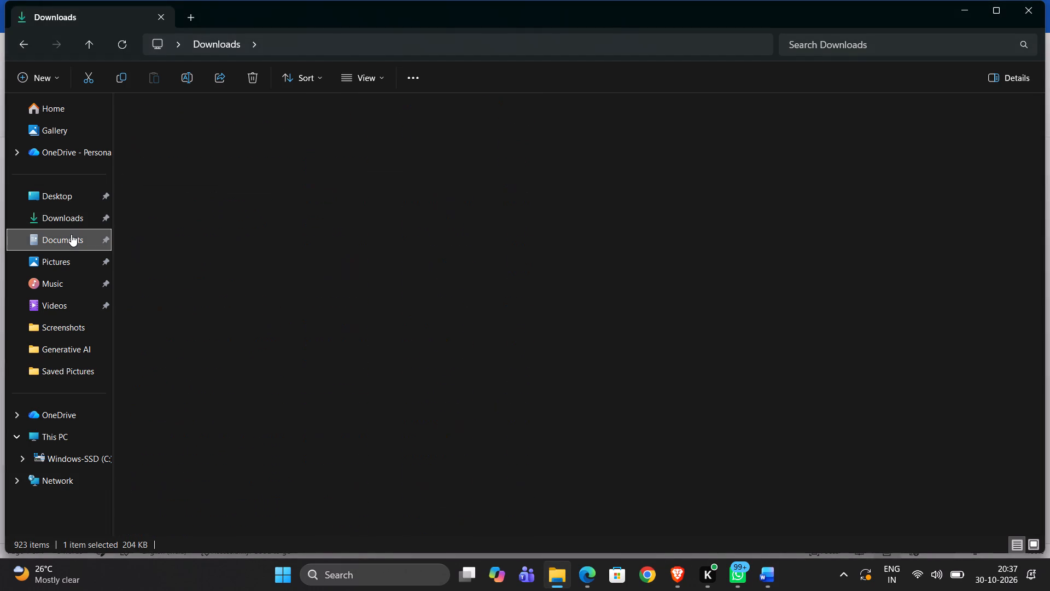
scroll(199, 163, "up", 5)
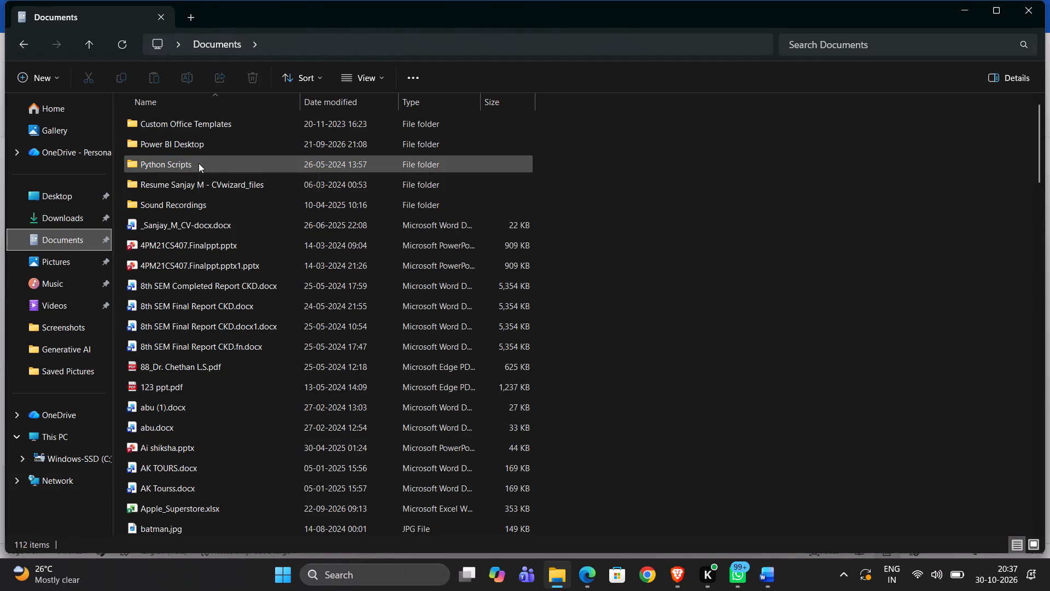
left_click(86, 225)
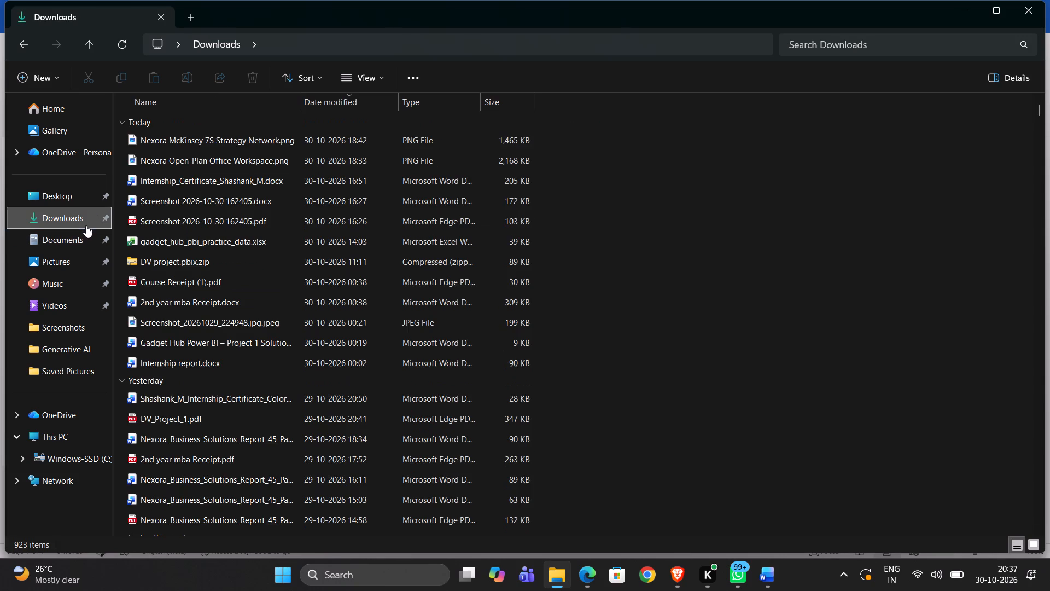
scroll(177, 159, "up", 4)
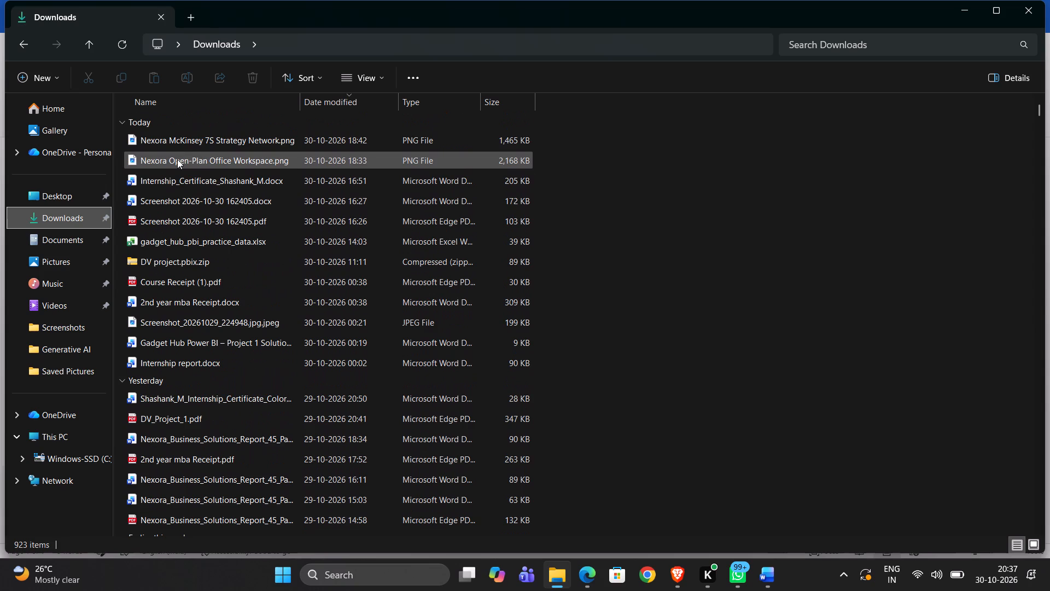
scroll(177, 159, "up", 1)
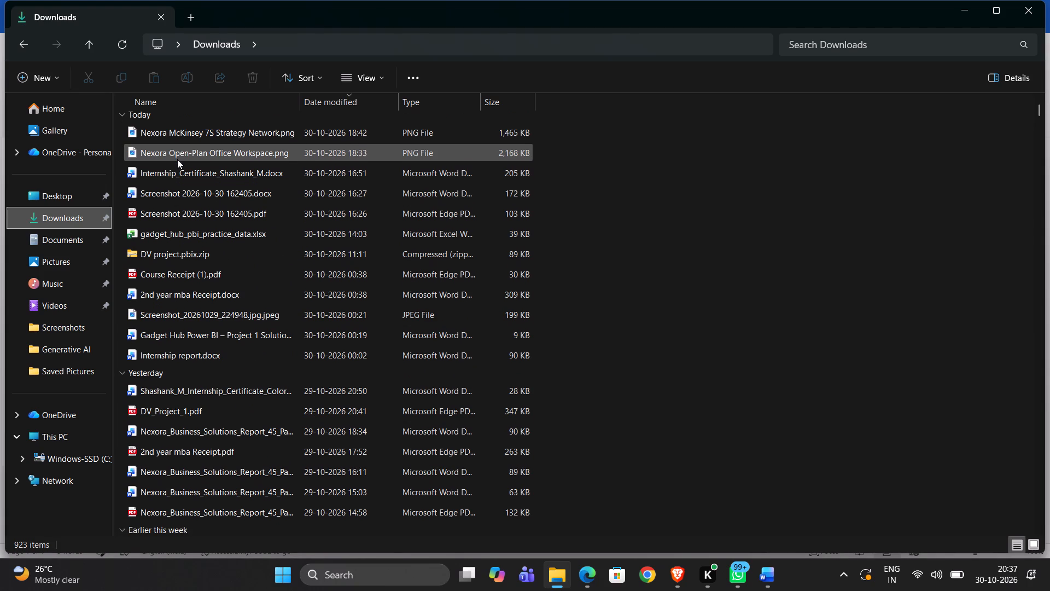
scroll(177, 159, "up", 1)
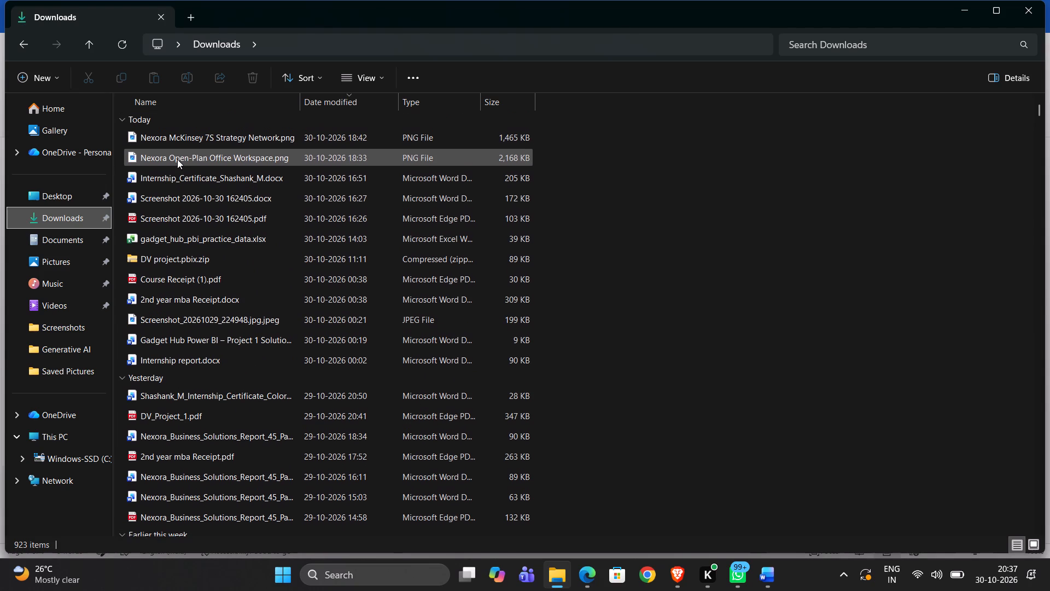
scroll(177, 159, "up", 2)
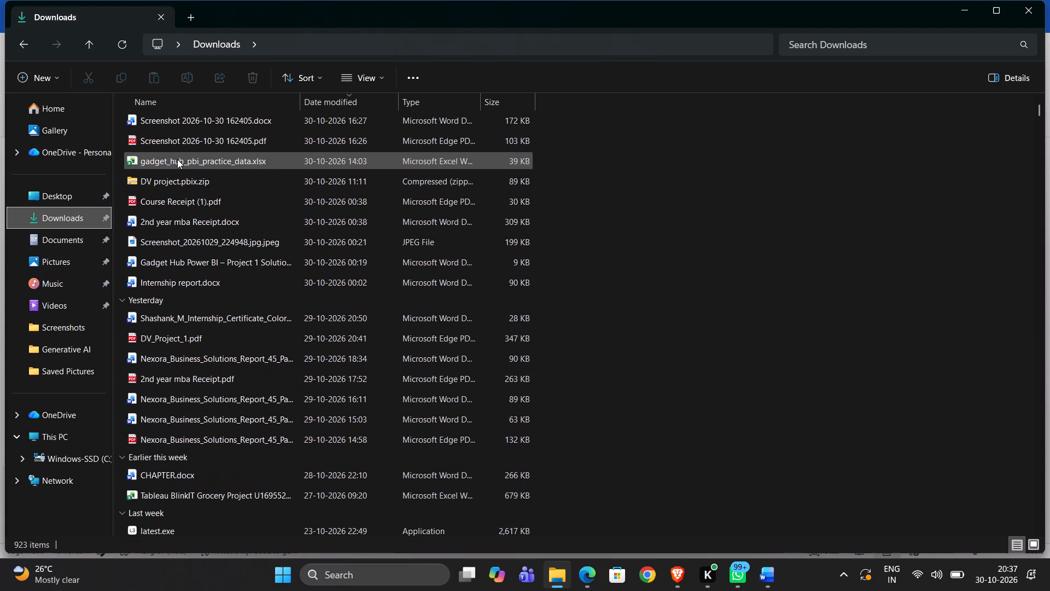
left_click(84, 195)
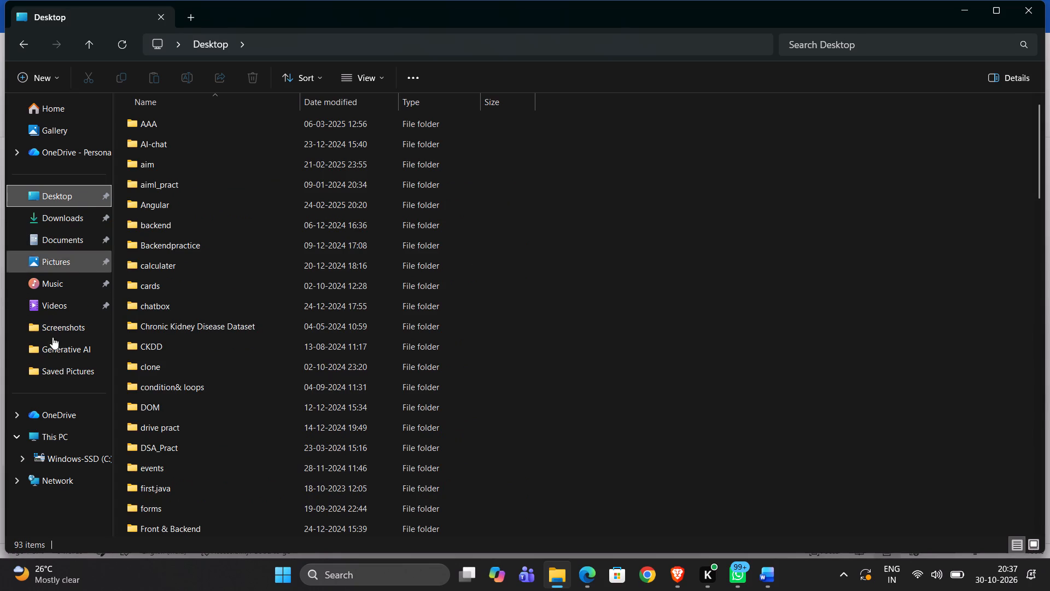
left_click(50, 441)
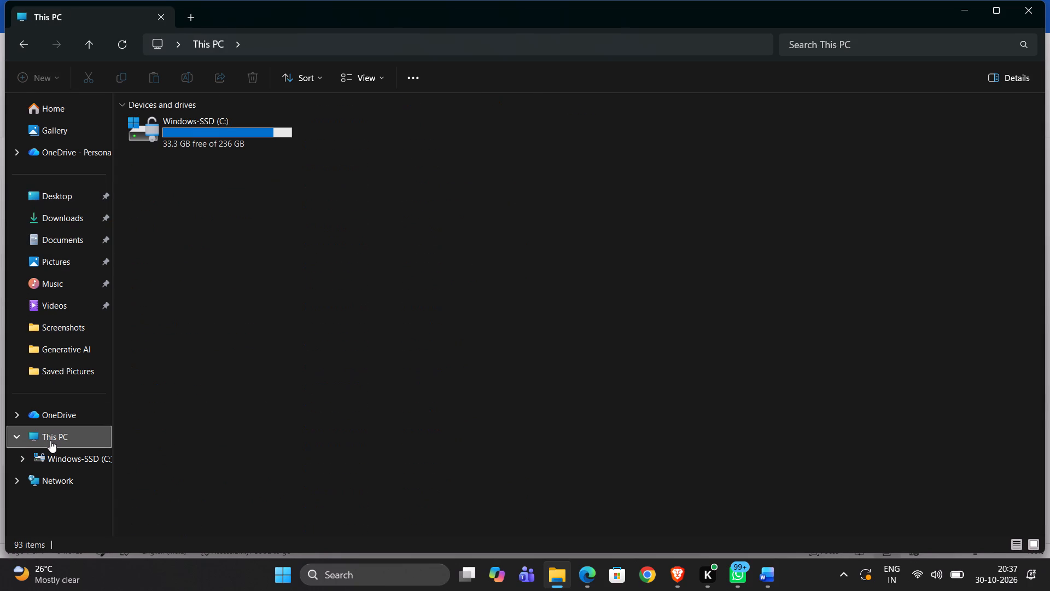
left_click(63, 196)
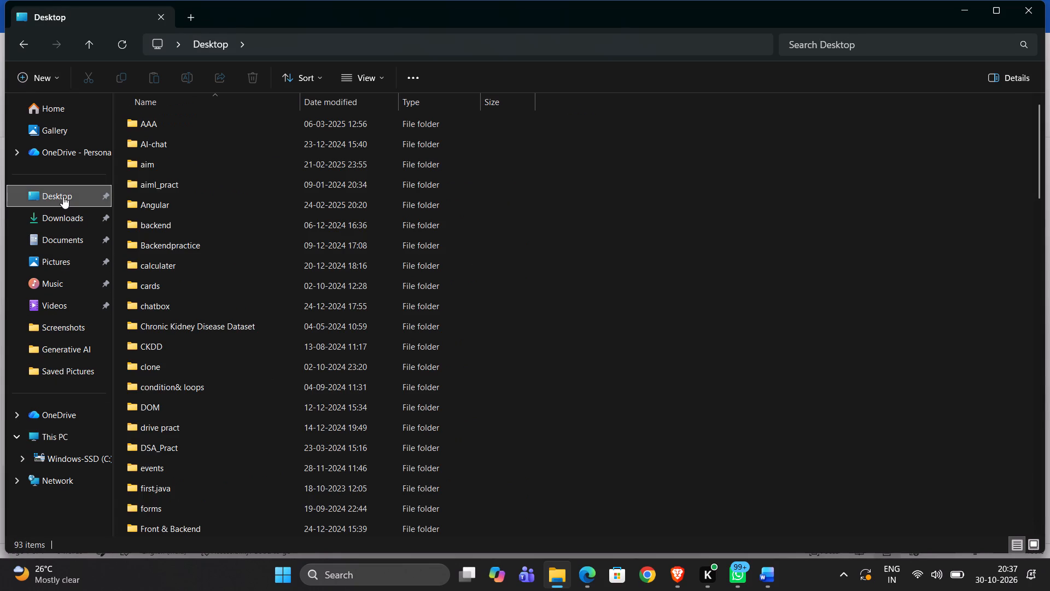
left_click(67, 210)
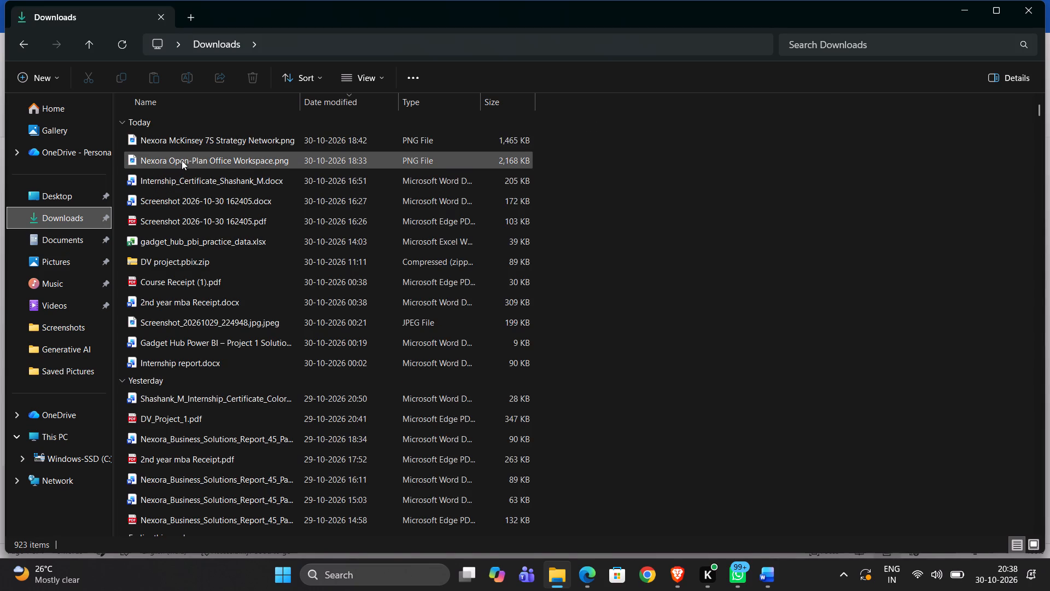
scroll(215, 114, "up", 2)
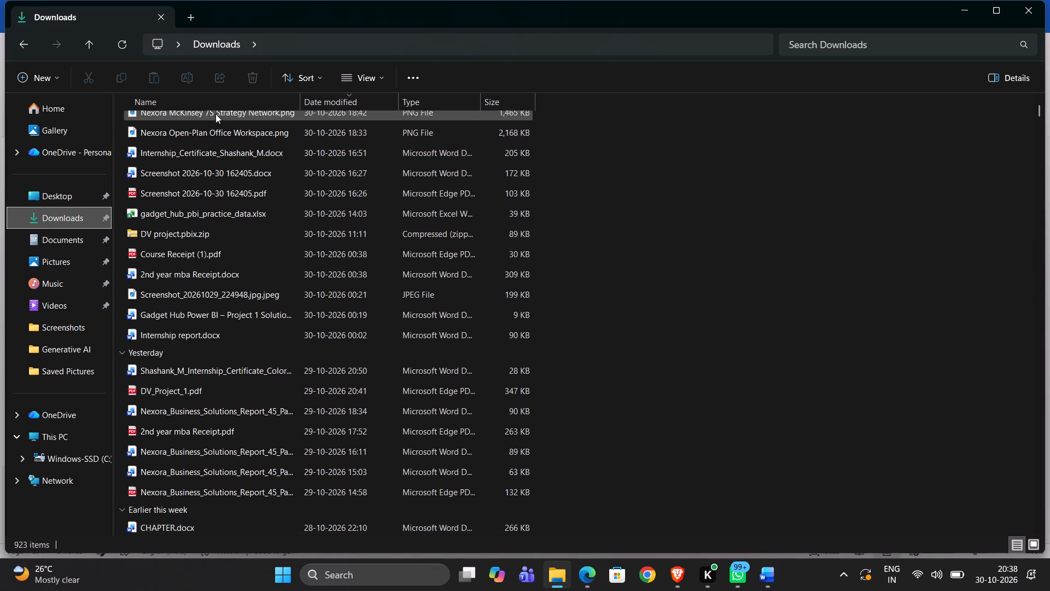
scroll(215, 114, "up", 1)
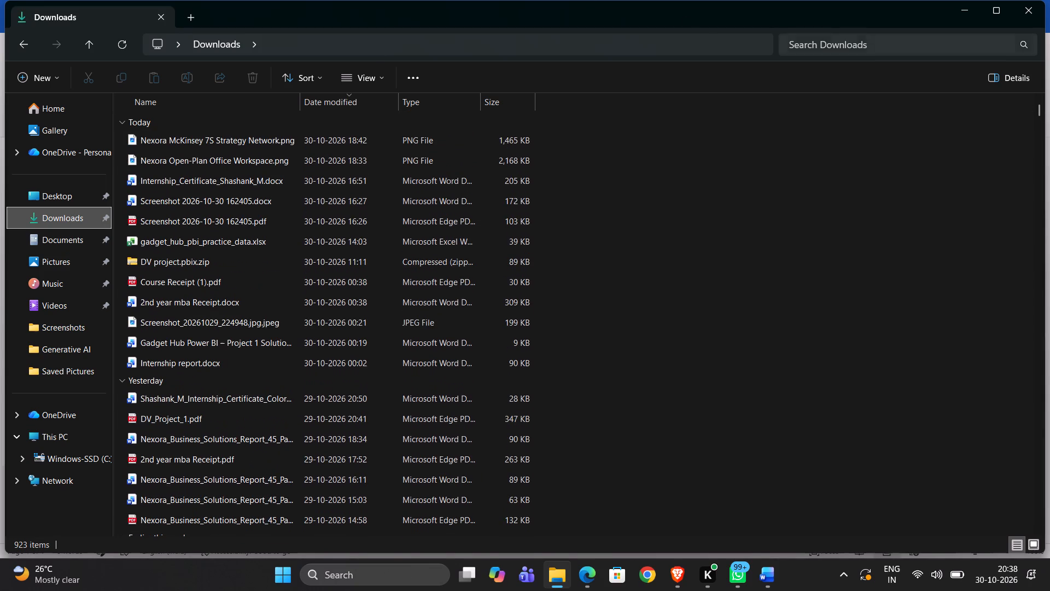
left_click(839, 43)
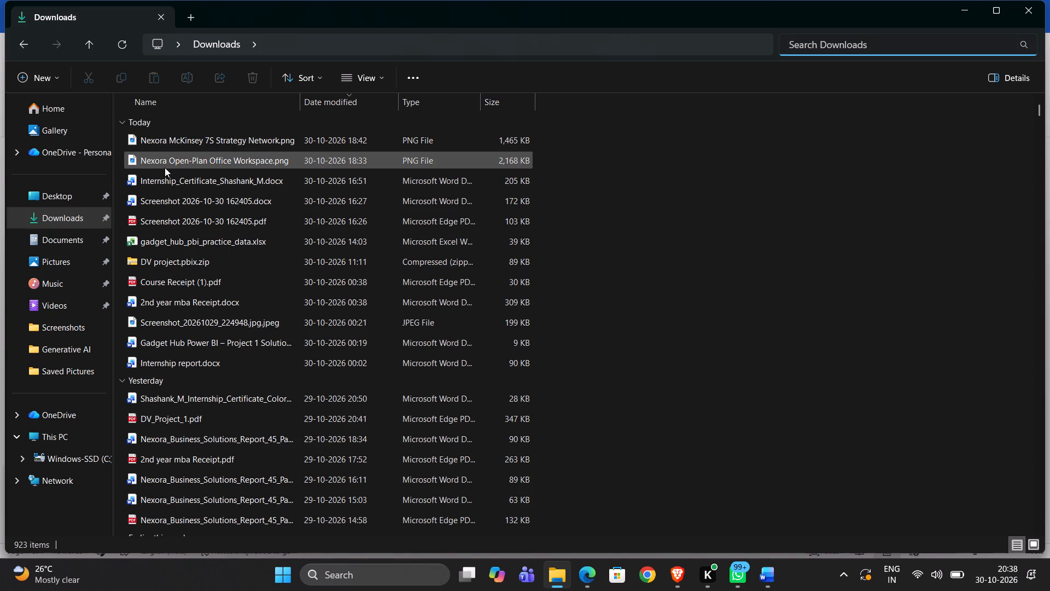
left_click(84, 190)
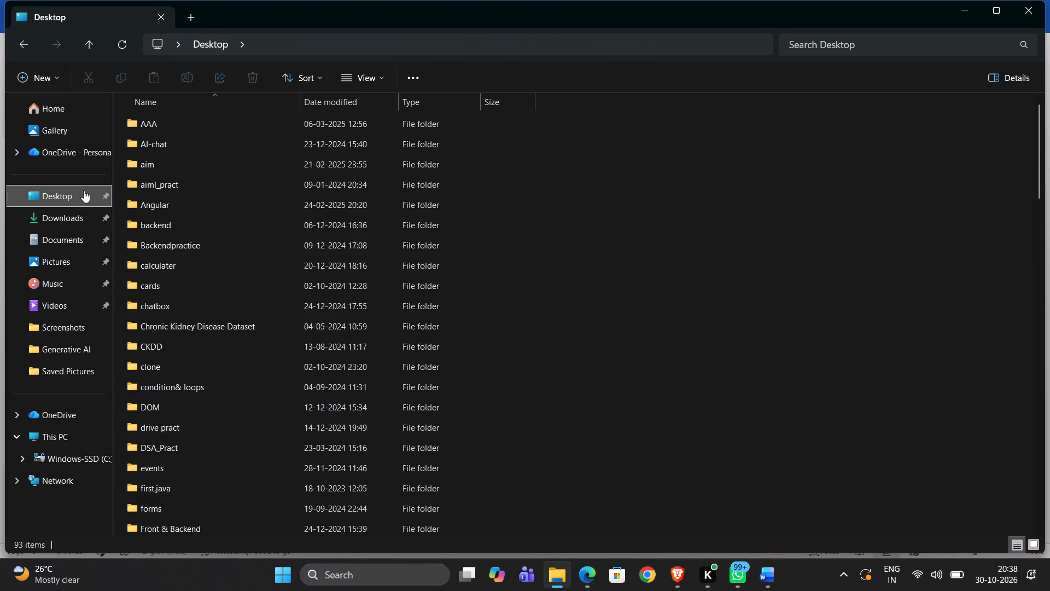
left_click(814, 37)
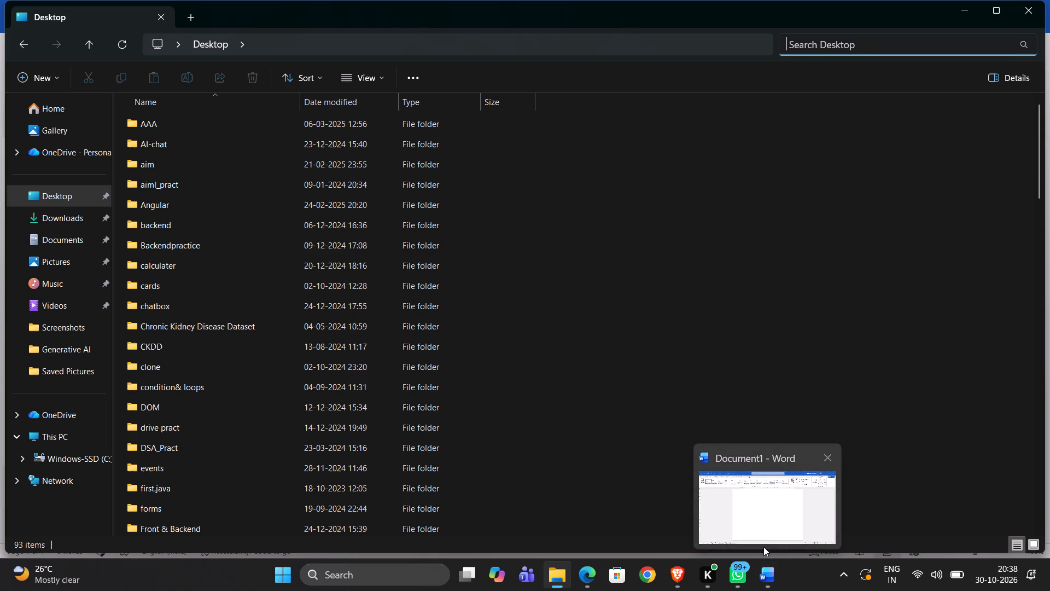
Return to Word and apply the ½ pt Box page border to the whole of Document1.
left_click(763, 547)
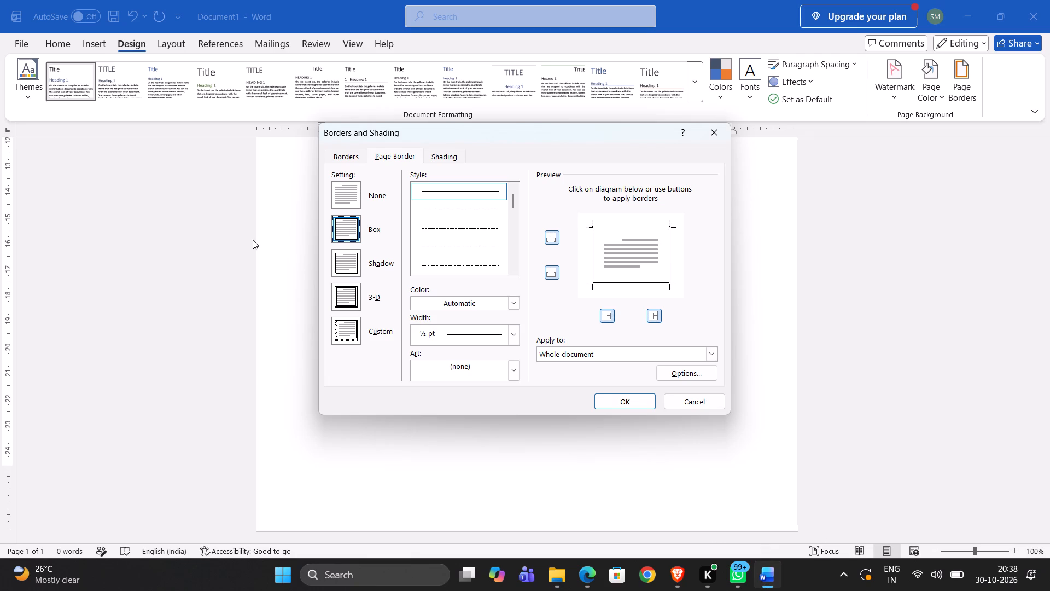
left_click(60, 39)
left_click(619, 395)
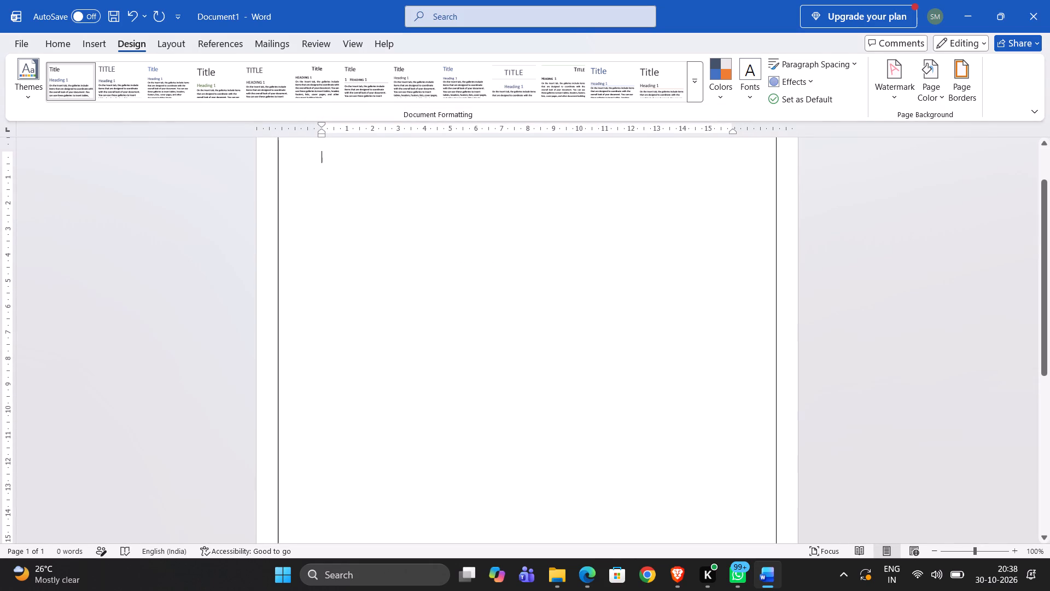
Open the recent document REPORT NEXORA 0.docx from the Documents folder.
left_click(59, 34)
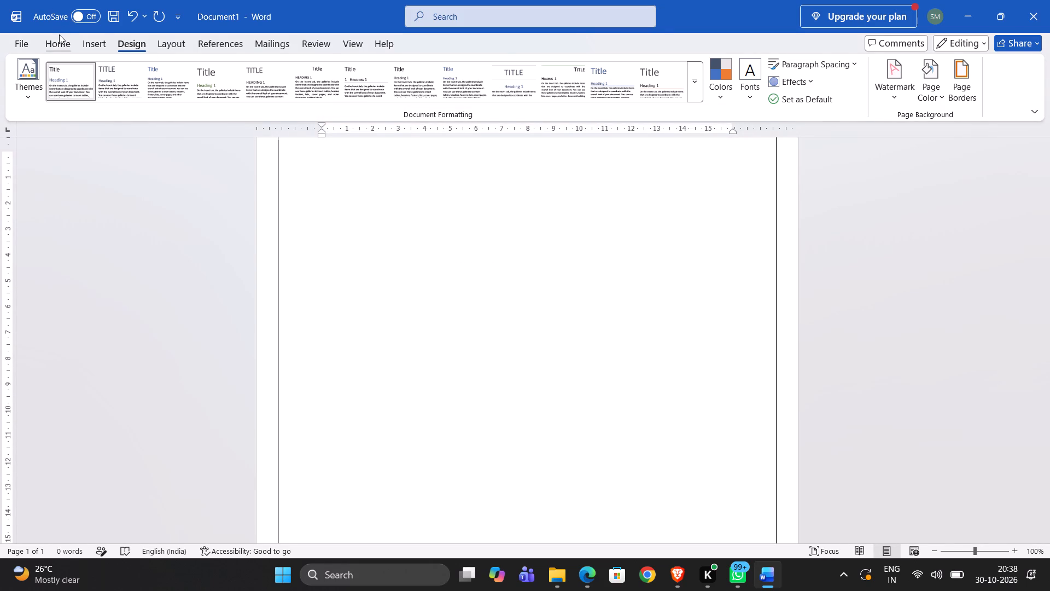
left_click(25, 40)
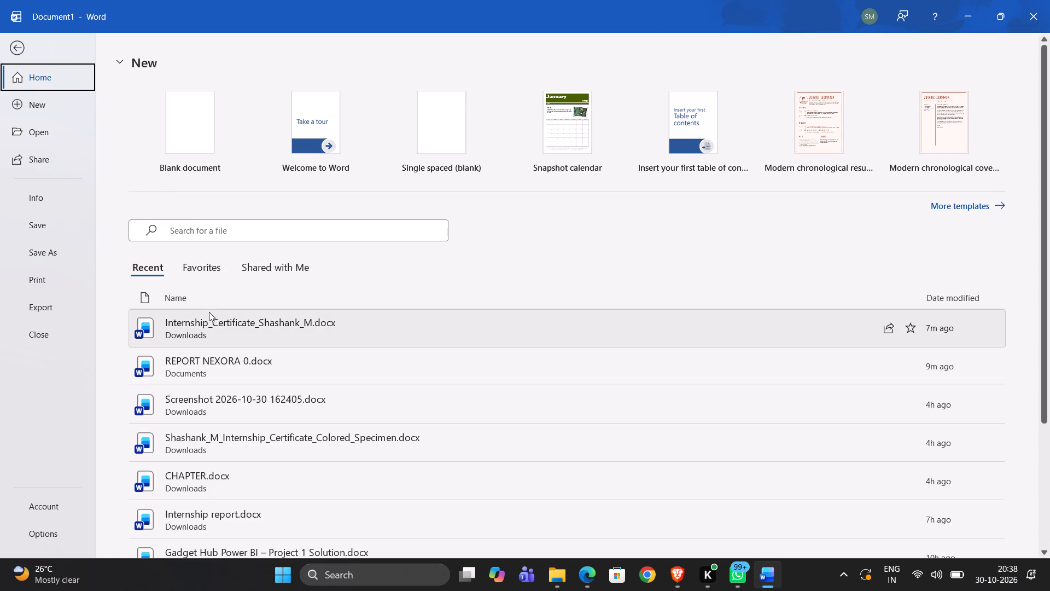
double_click(258, 371)
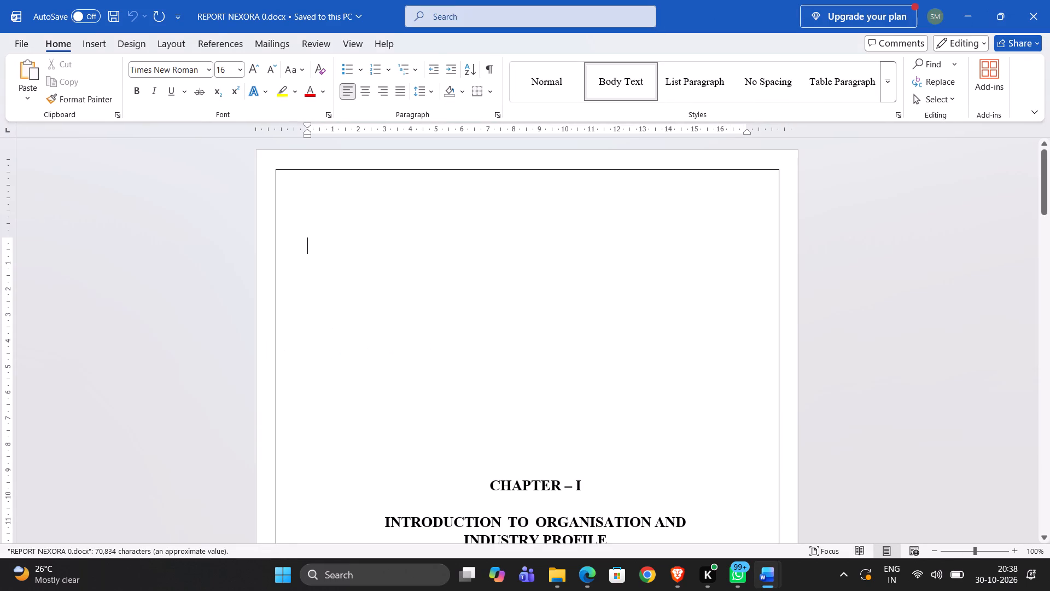
Look over the opening Chapter I pages of REPORT NEXORA 0 and the bordered blank page of Document1.
scroll(390, 308, "down", 7)
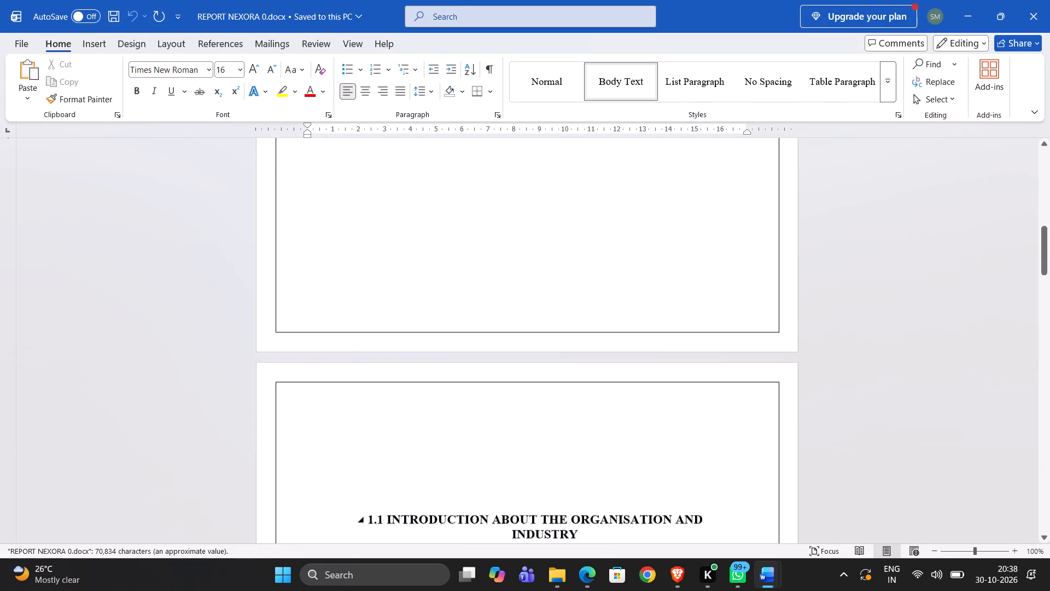
scroll(390, 308, "down", 3)
scroll(390, 308, "up", 1)
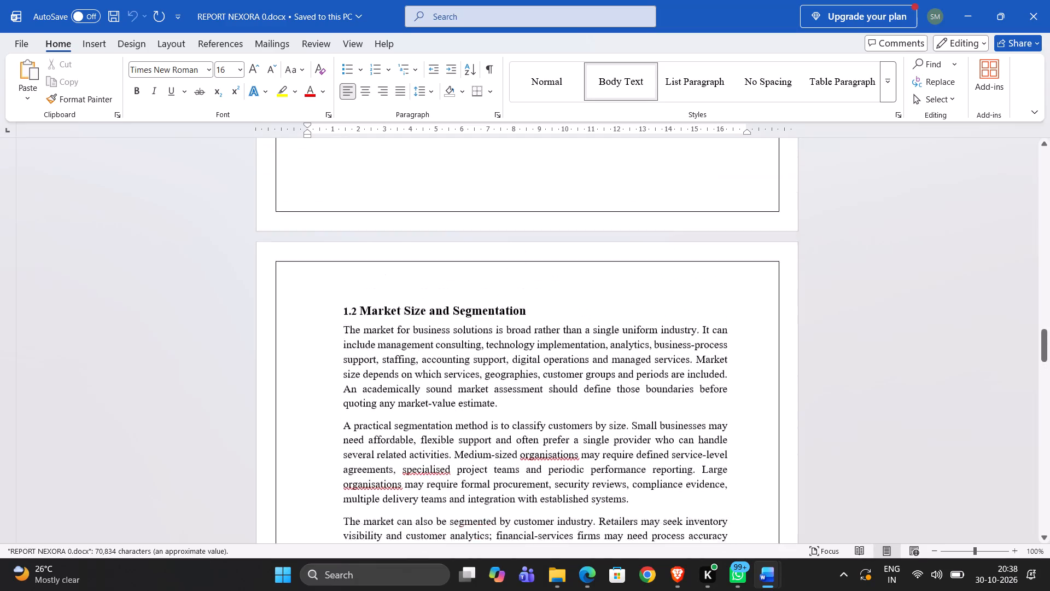
scroll(390, 308, "up", 1)
scroll(390, 308, "up", 20)
scroll(390, 308, "up", 20)
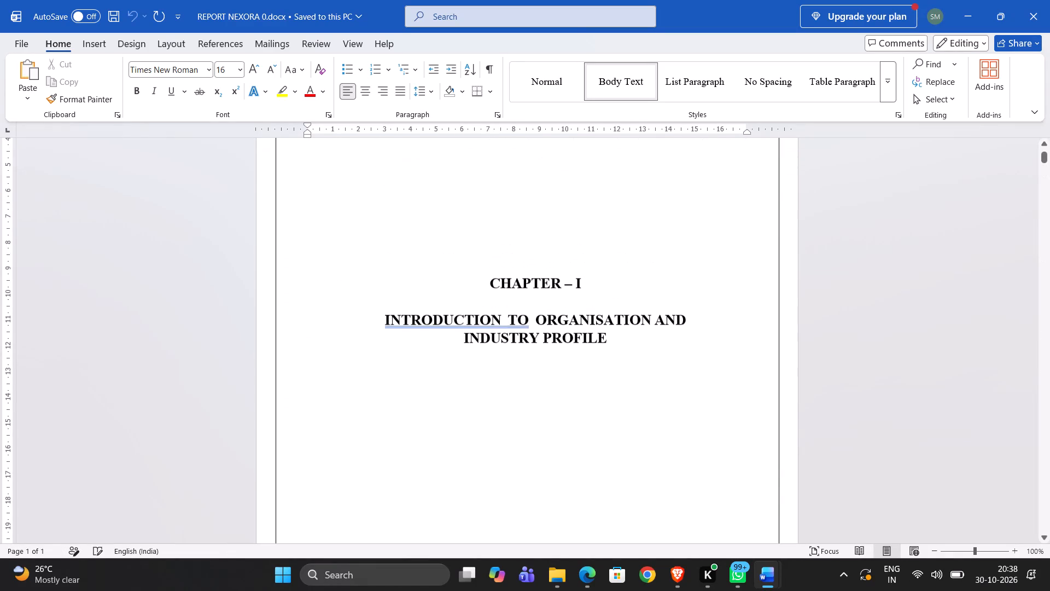
key("alt+Tab")
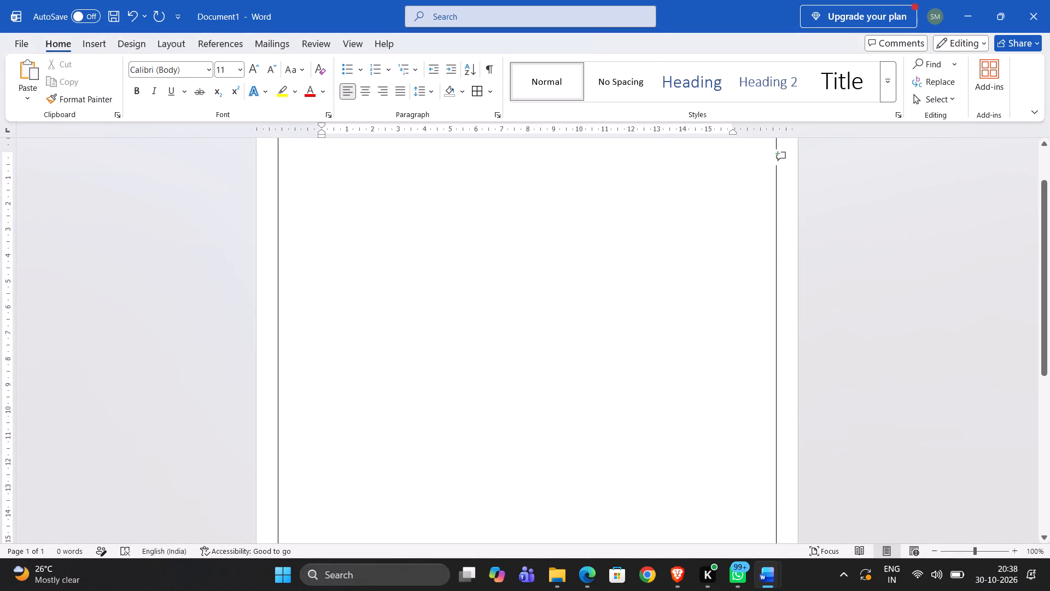
scroll(401, 455, "up", 8)
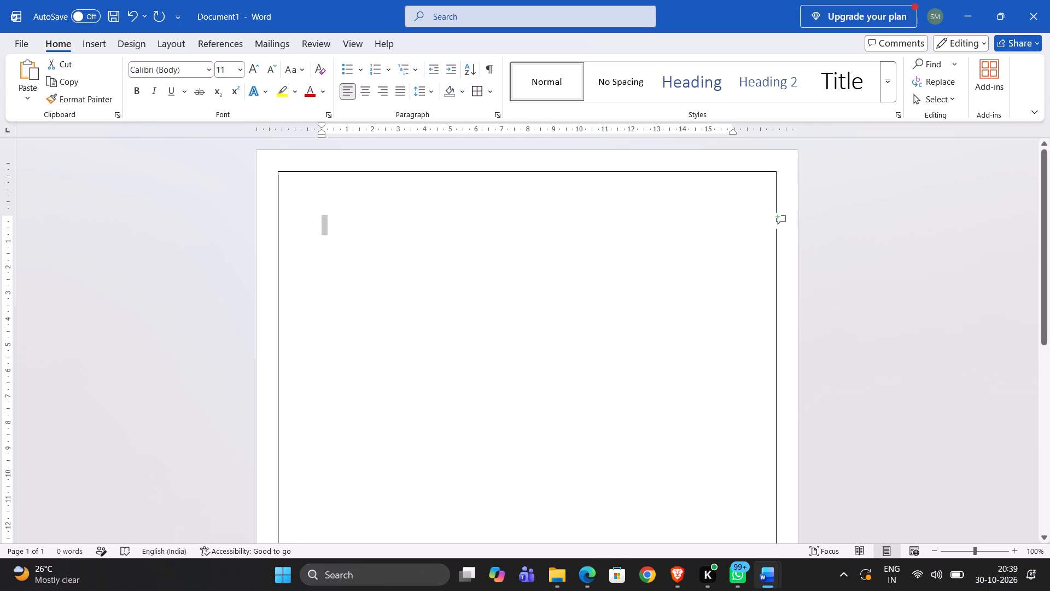
scroll(545, 411, "down", 12)
scroll(545, 411, "up", 6)
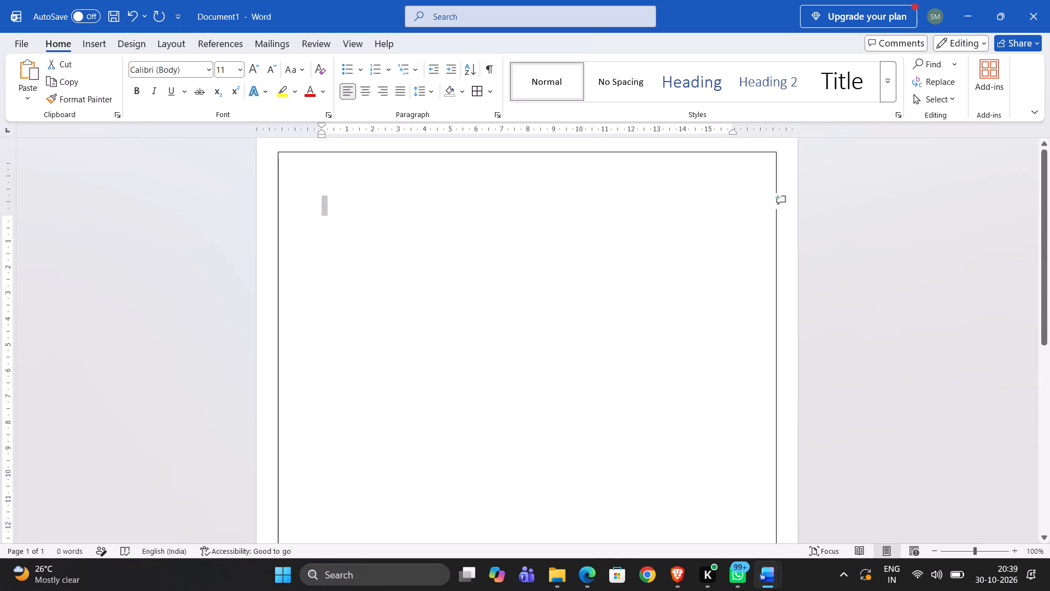
scroll(545, 411, "up", 9)
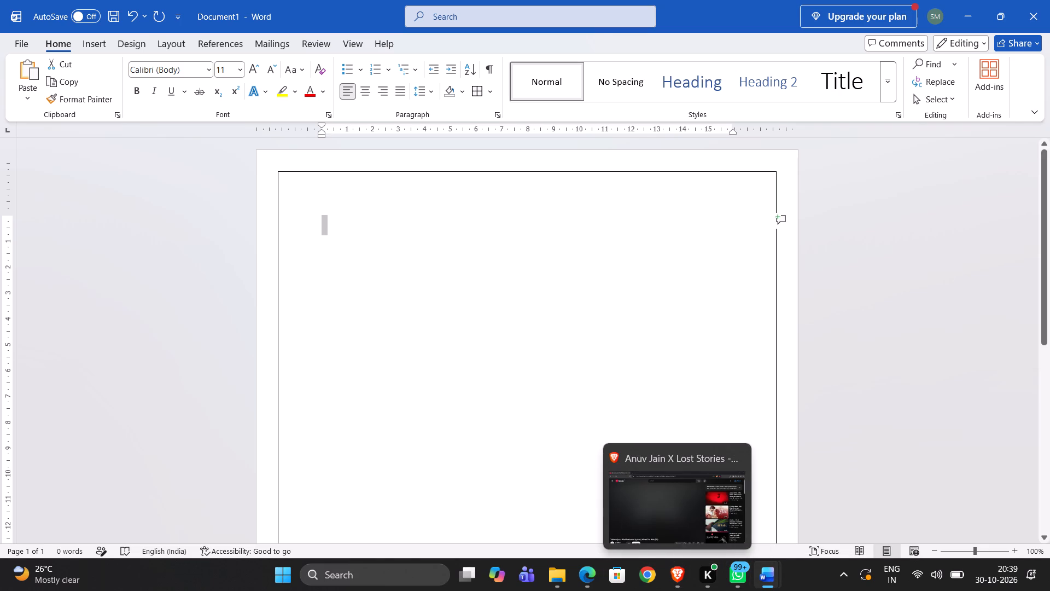
scroll(470, 327, "down", 1)
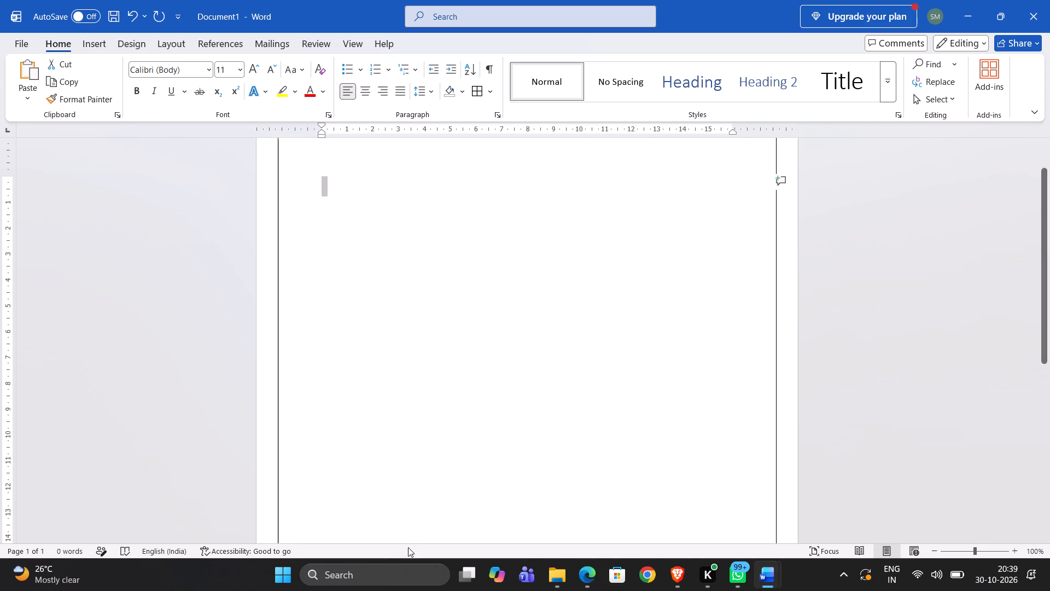
double_click(648, 578)
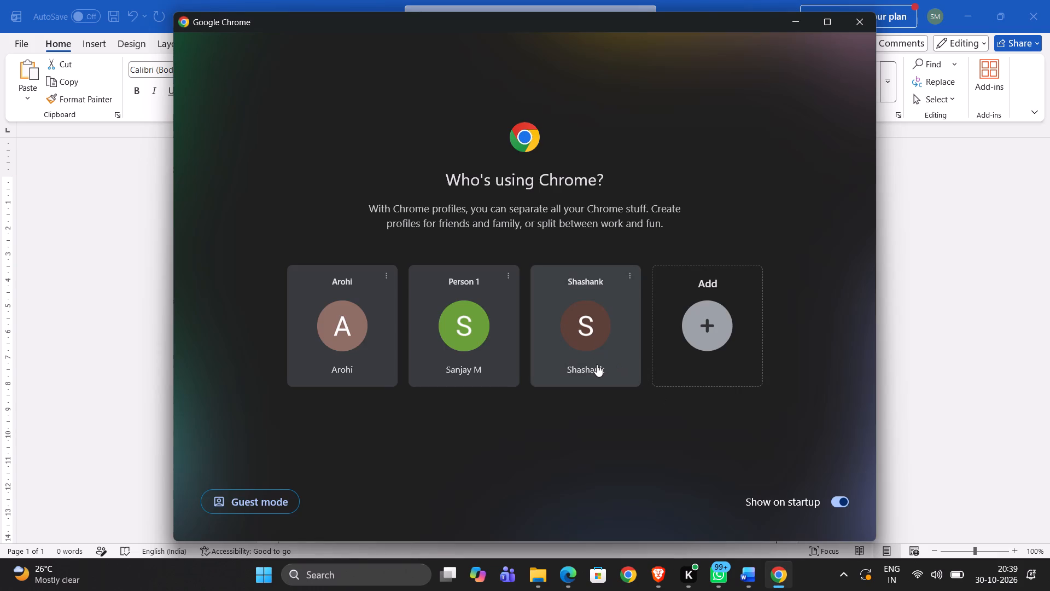
double_click(597, 364)
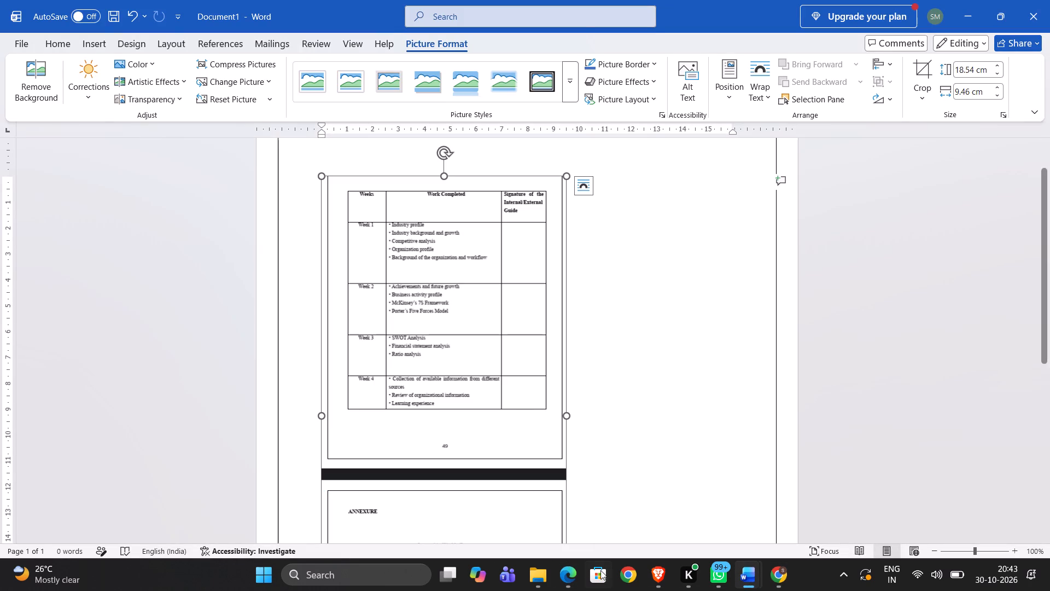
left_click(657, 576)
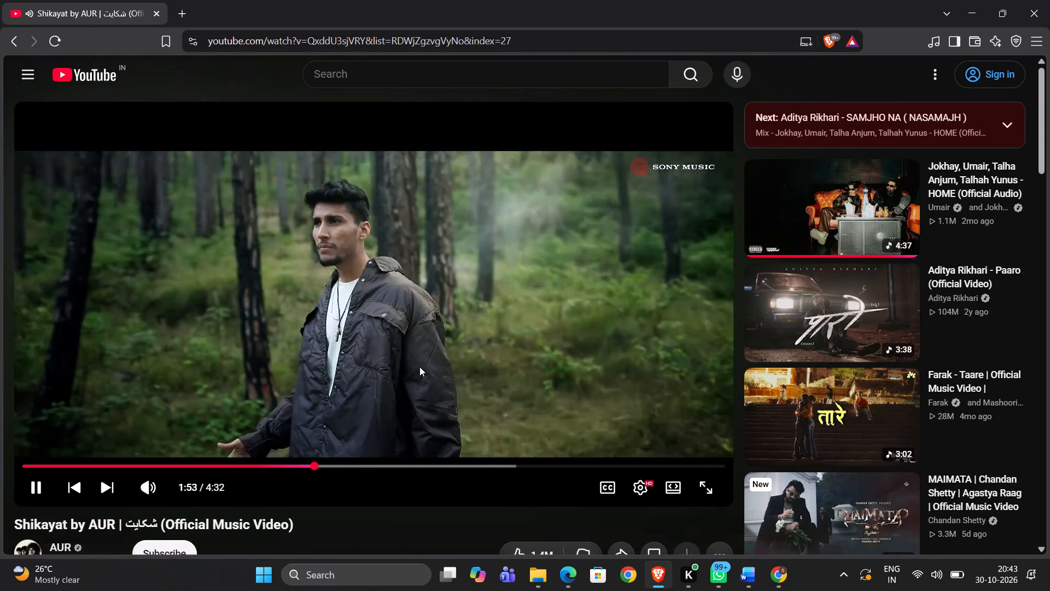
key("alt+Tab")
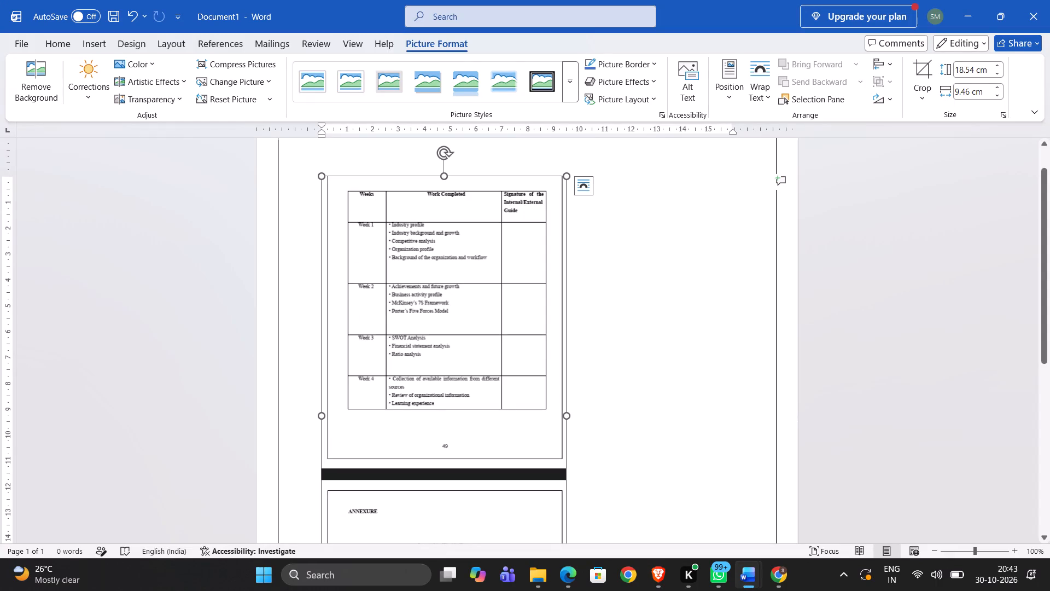
Switch to REPORT NEXORA 0.docx in Word and look over all its pages in a multi-page overview, through to the bibliography.
left_click(794, 518)
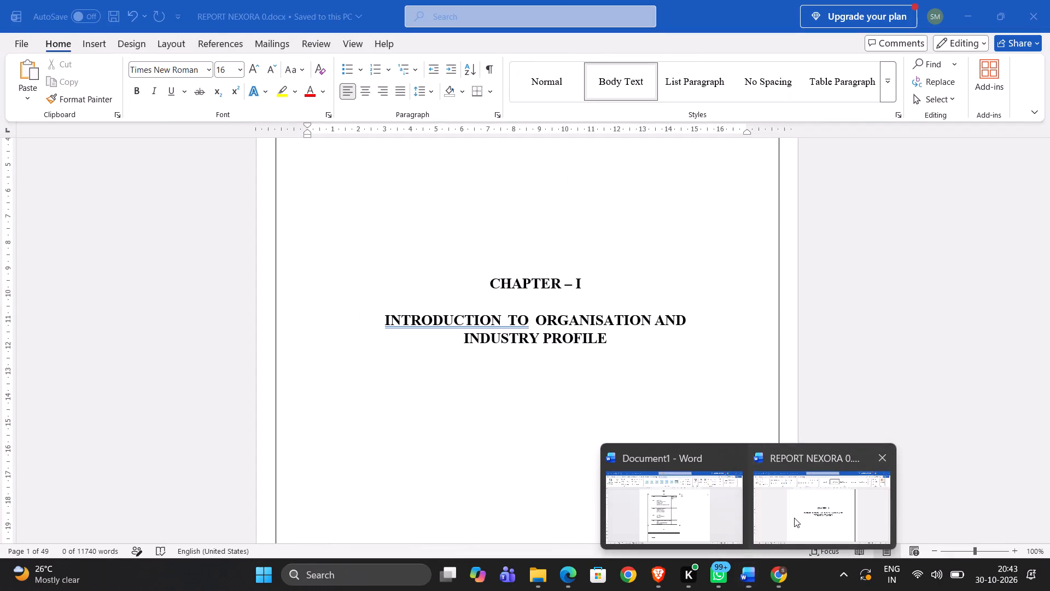
scroll(624, 452, "up", 1)
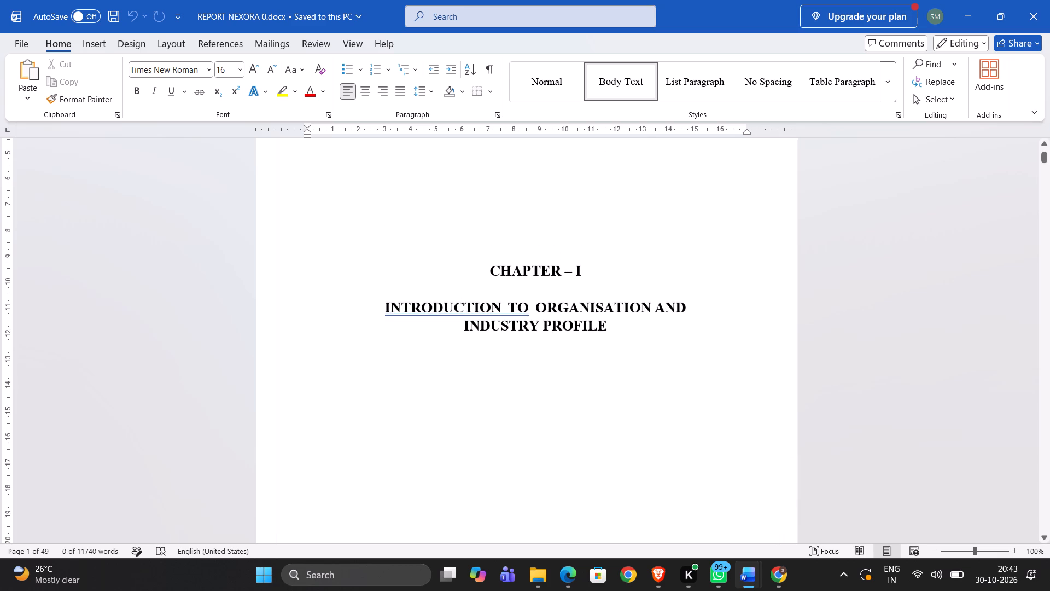
scroll(624, 452, "down", 8, "ctrl")
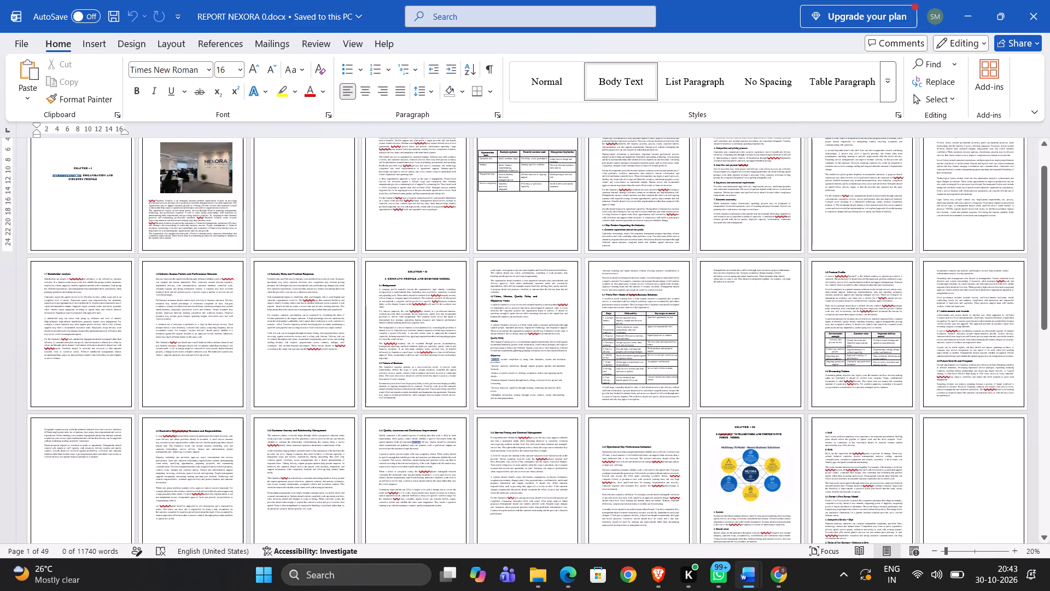
scroll(612, 467, "up", 1)
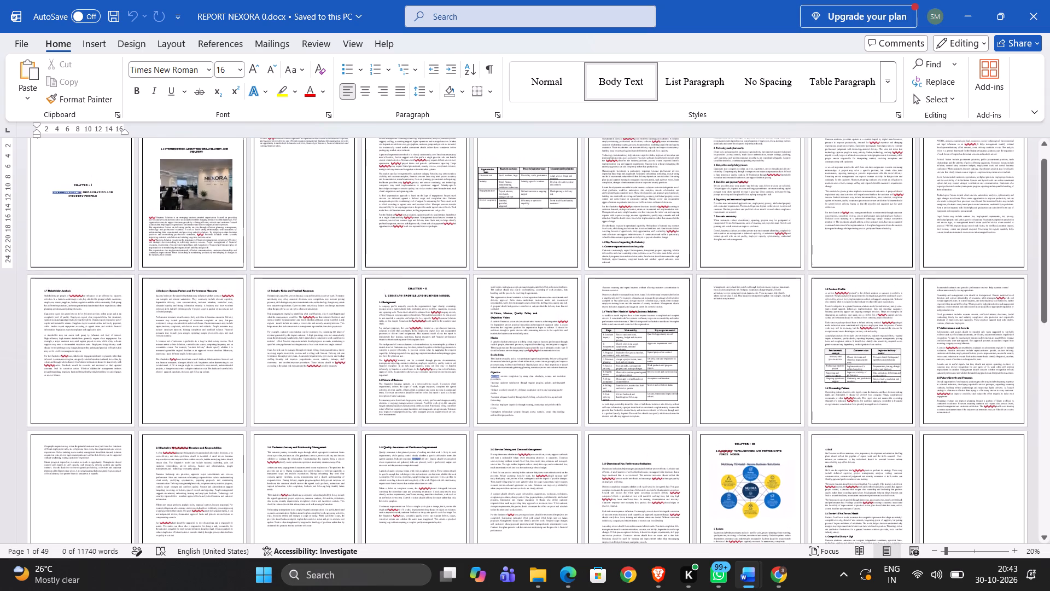
scroll(612, 467, "up", 1)
scroll(612, 467, "down", 4)
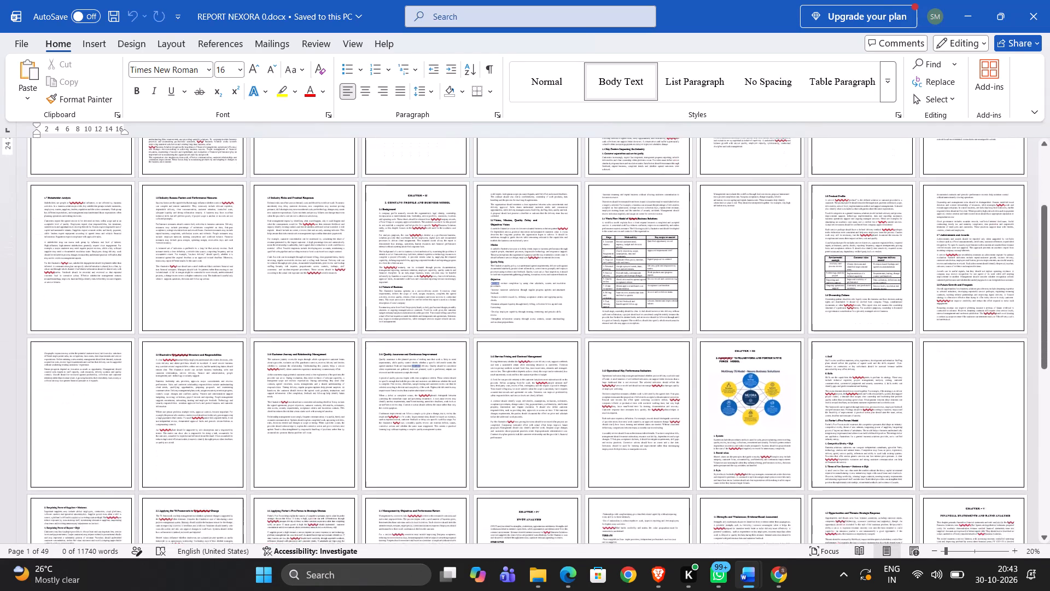
scroll(612, 467, "down", 3)
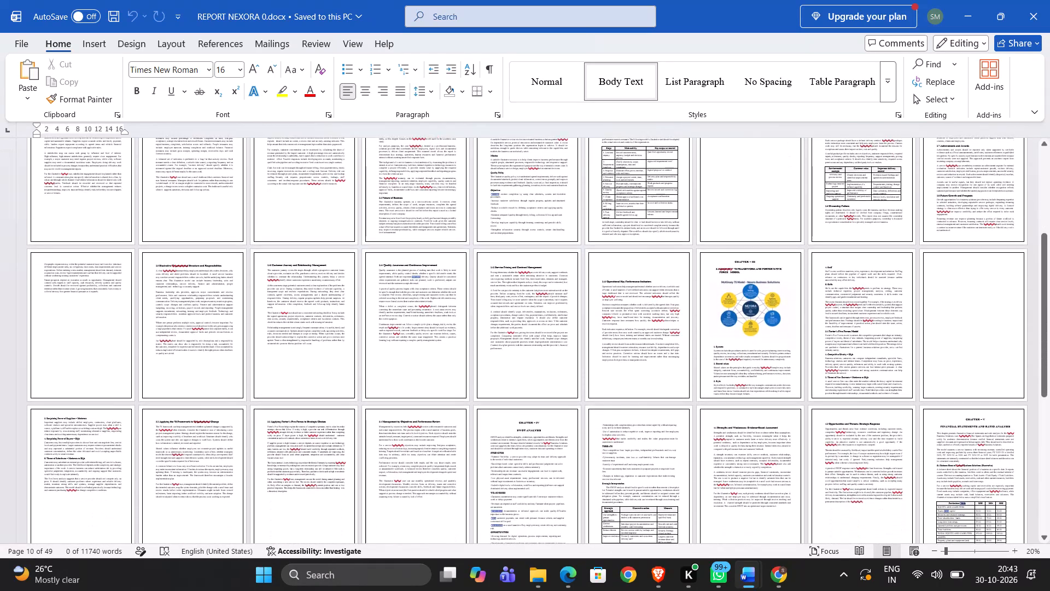
scroll(612, 467, "down", 5)
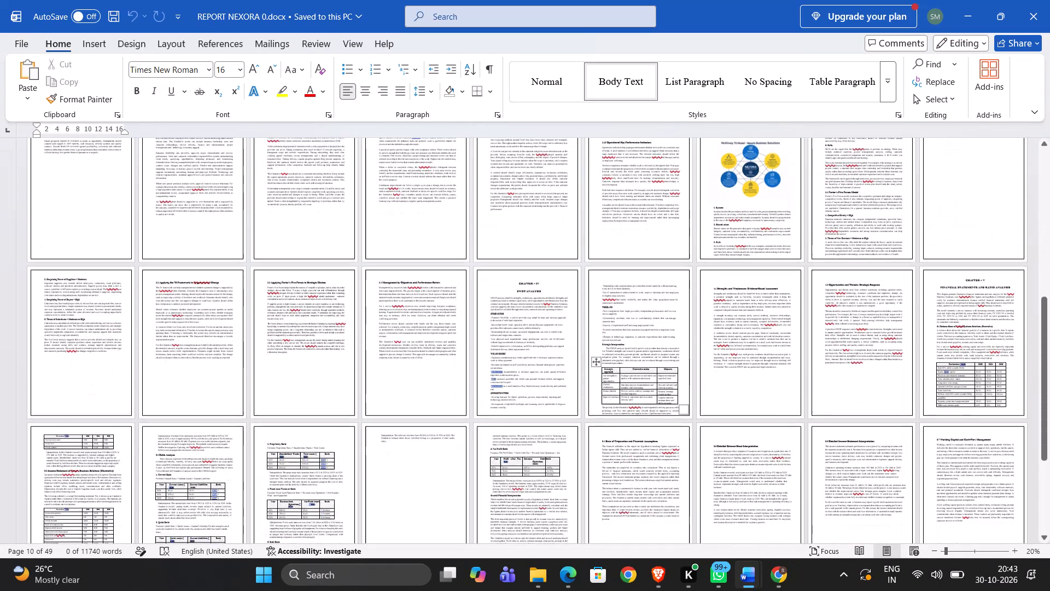
scroll(612, 467, "down", 15)
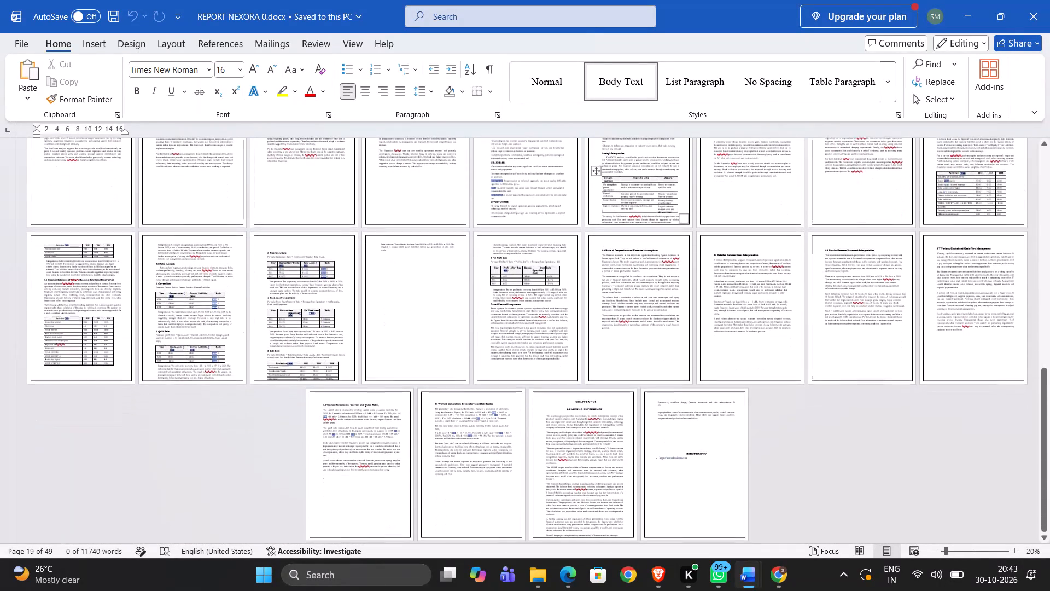
scroll(612, 467, "down", 4)
scroll(612, 467, "up", 7)
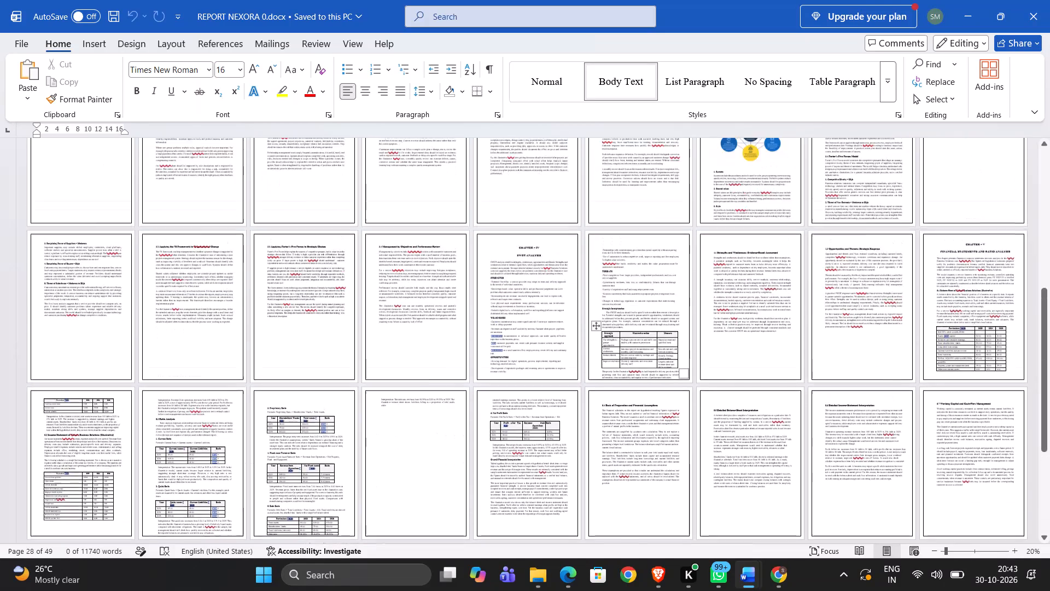
scroll(612, 467, "down", 6)
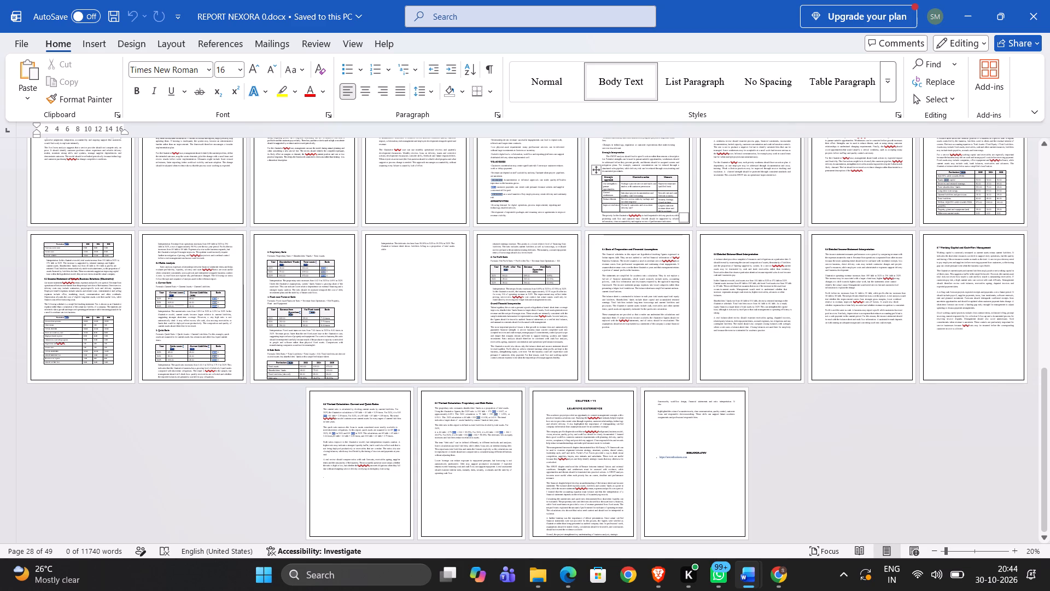
scroll(775, 473, "down", 2)
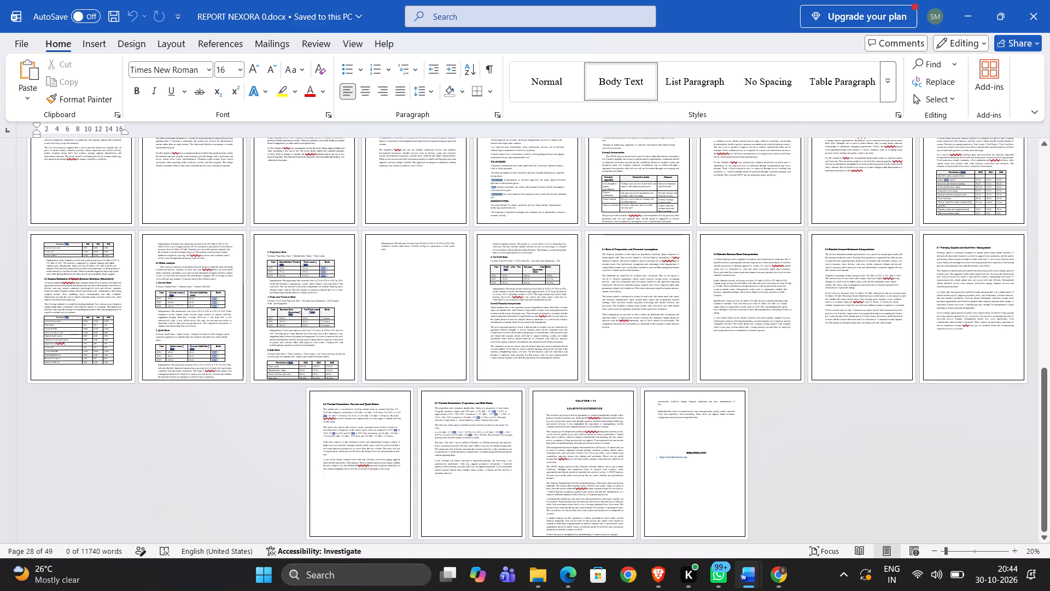
scroll(789, 461, "up", 1)
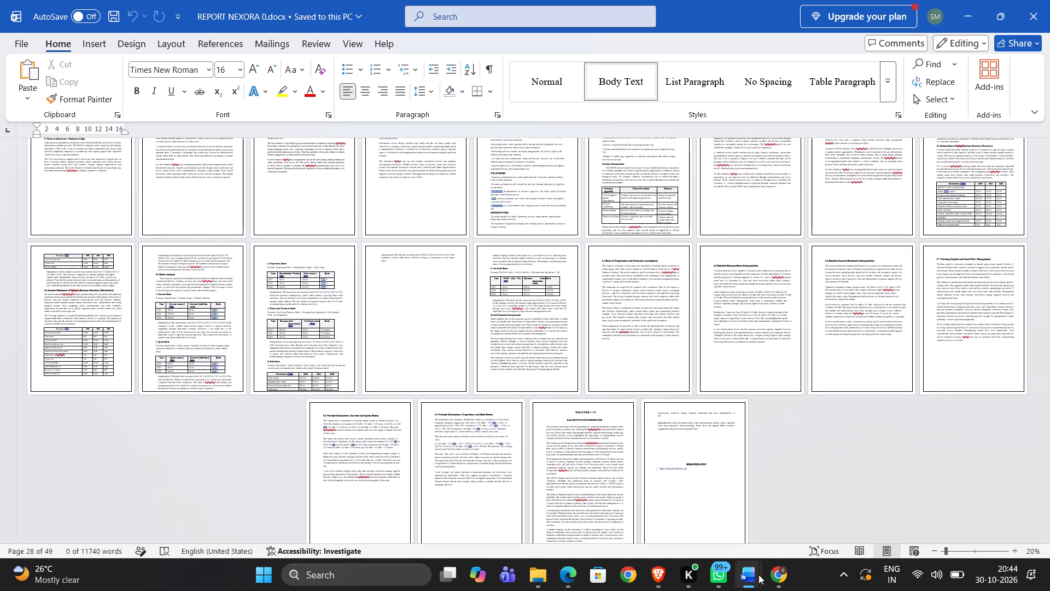
Return to ChatGPT in Chrome and review the generated Nexora weekly report document, from the weekly work table to the Annexure page.
left_click(769, 577)
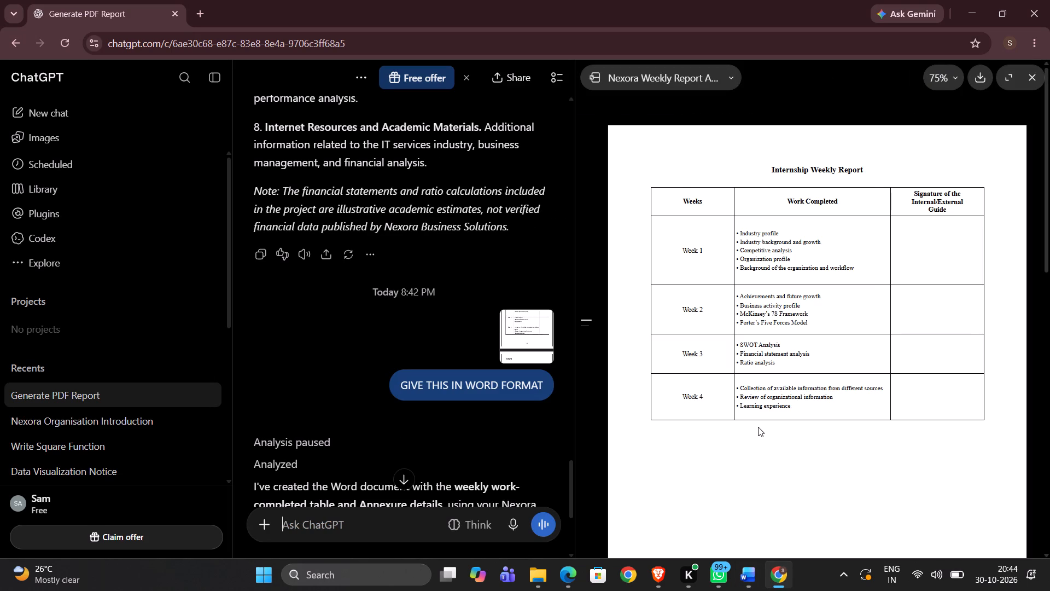
scroll(758, 427, "down", 4)
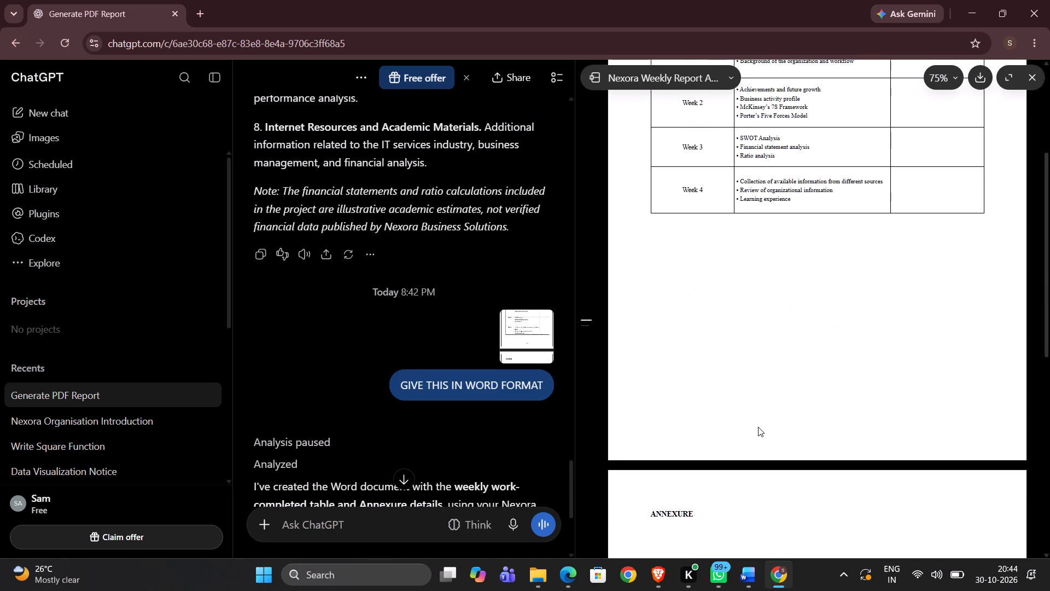
scroll(758, 427, "down", 3)
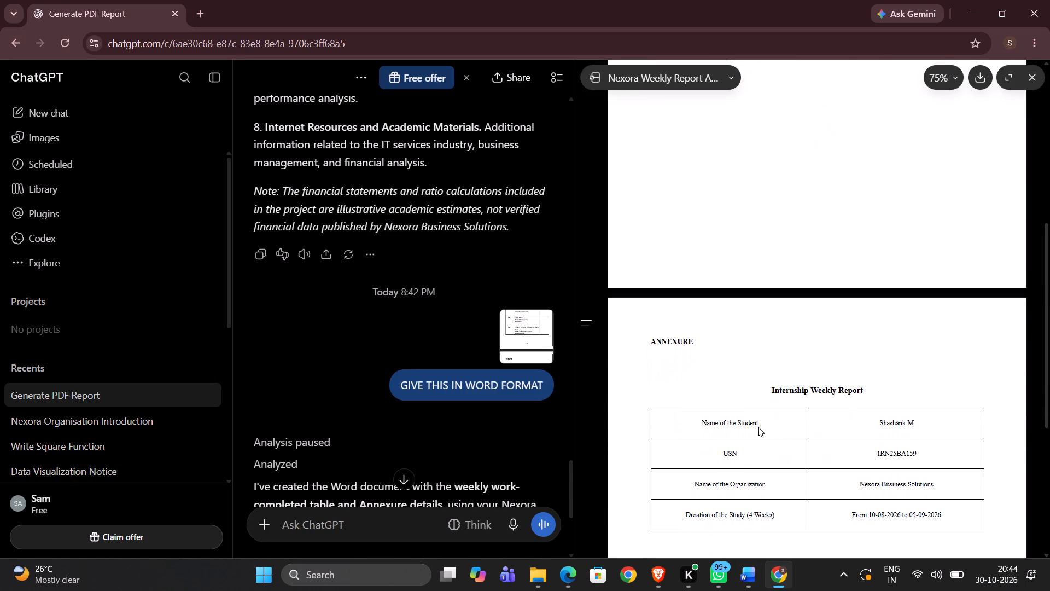
scroll(758, 427, "down", 3)
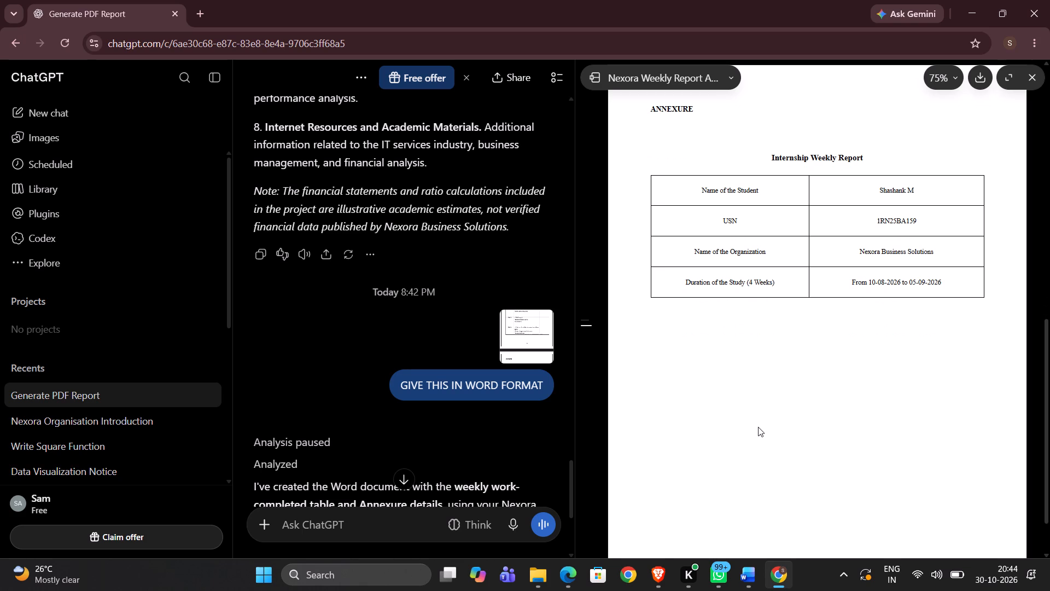
Download the generated Nexora weekly report and annexure as a Word document.
scroll(758, 427, "up", 8)
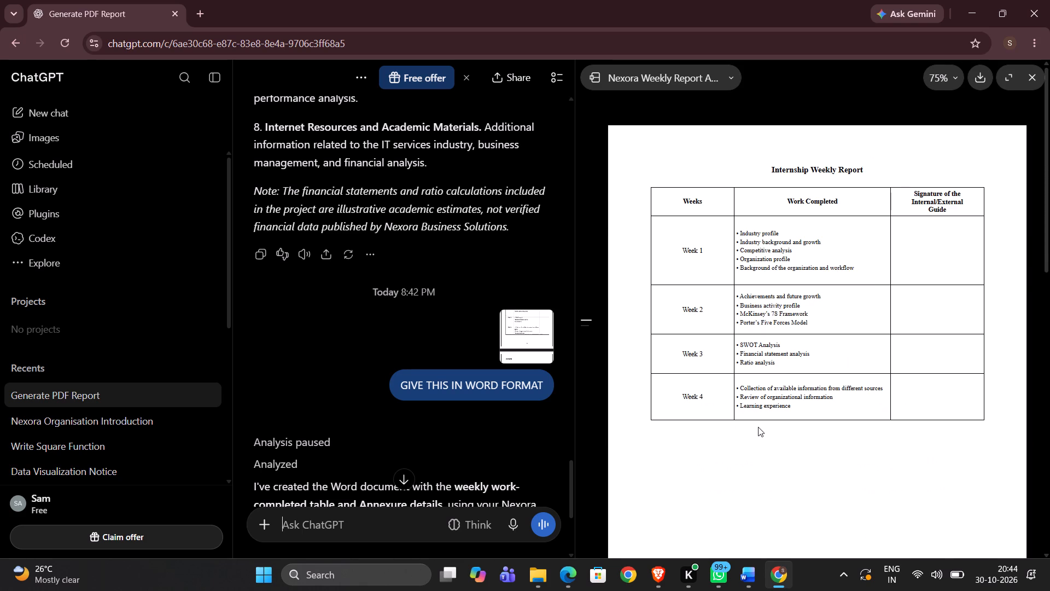
left_click(981, 75)
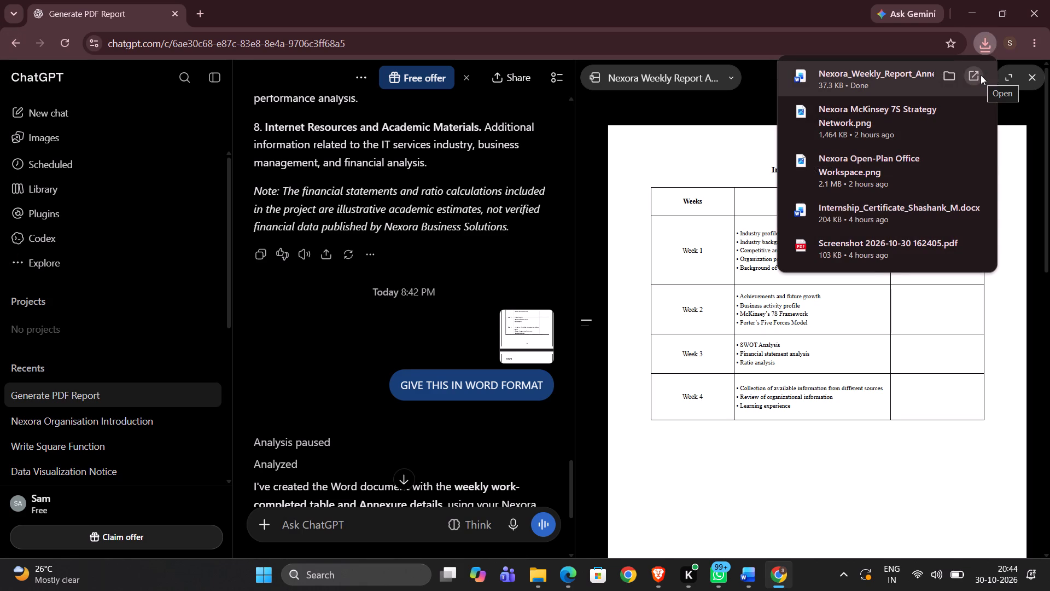
Switch to Document1 in Word and cut the weekly report screenshot from its page.
left_click(754, 578)
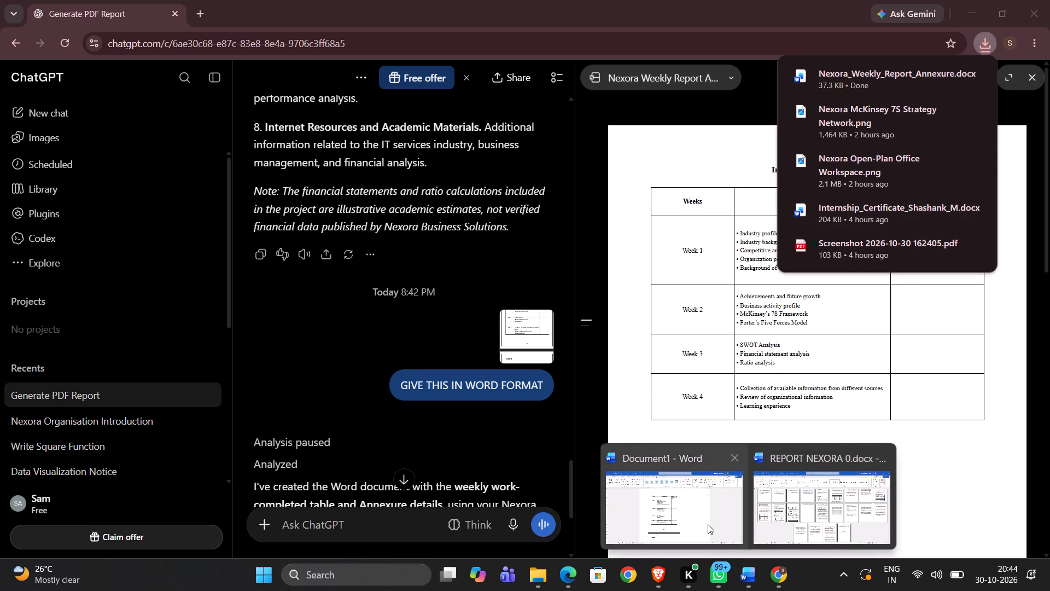
left_click(708, 524)
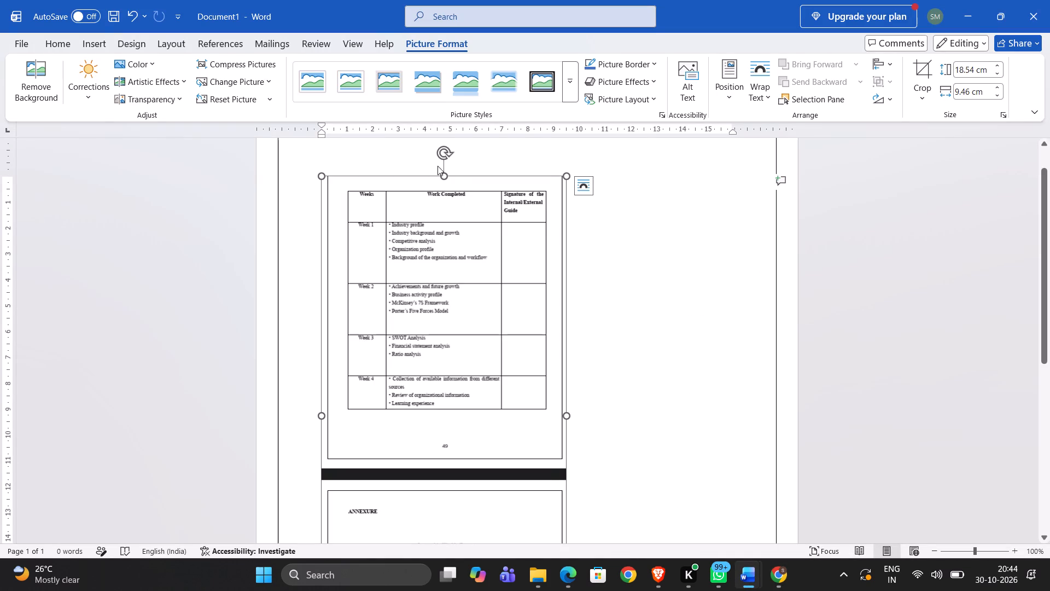
right_click(504, 201)
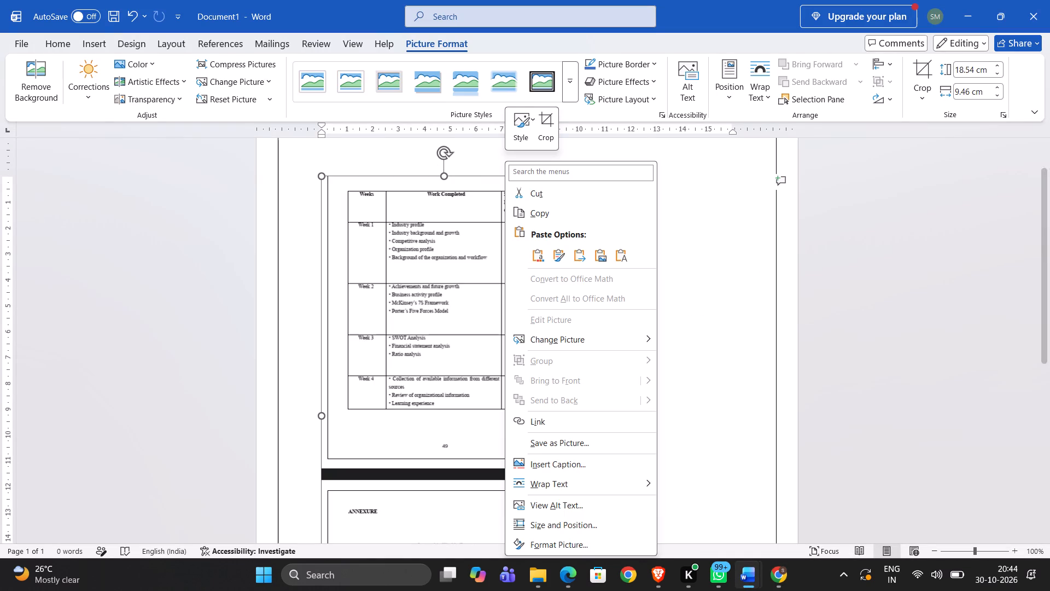
scroll(564, 399, "down", 1)
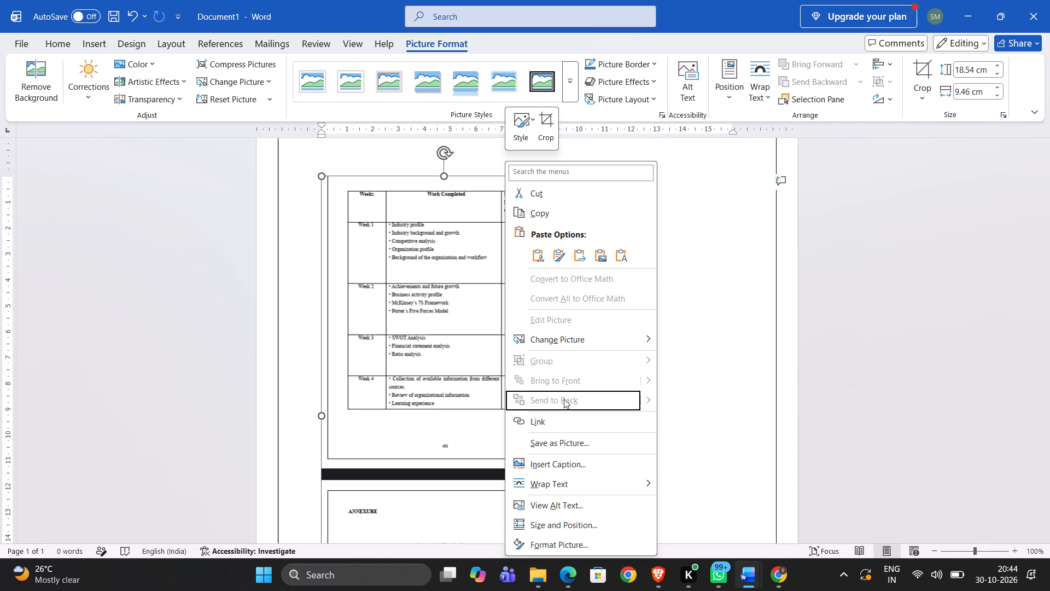
scroll(564, 399, "down", 1)
left_click(554, 189)
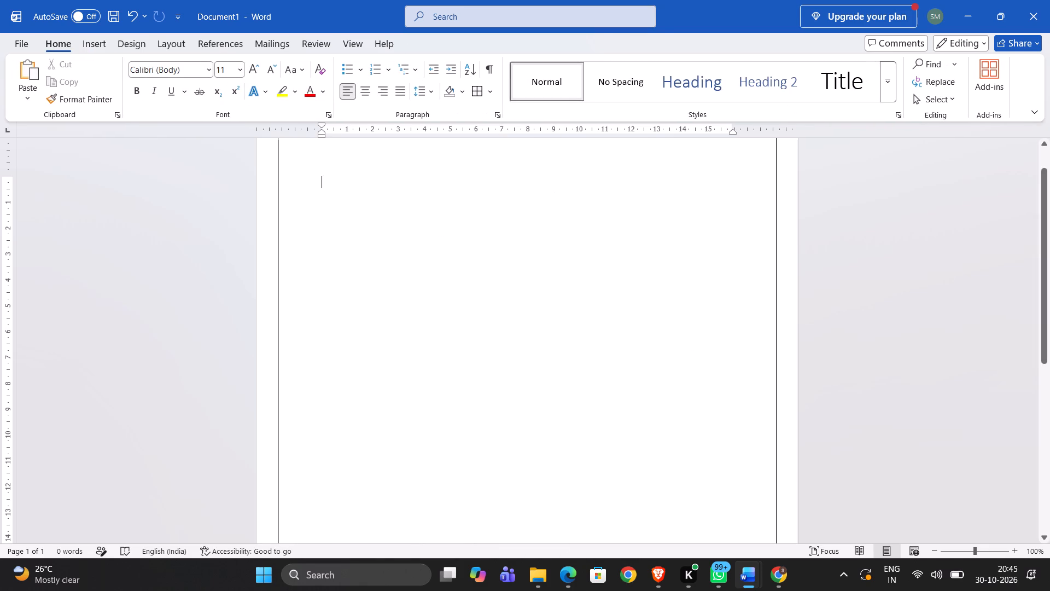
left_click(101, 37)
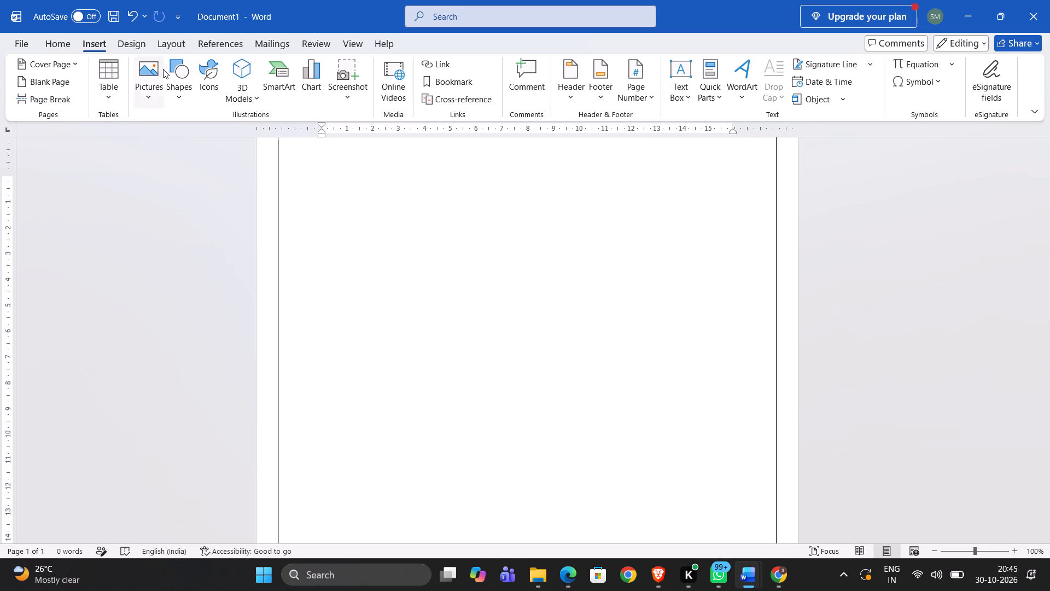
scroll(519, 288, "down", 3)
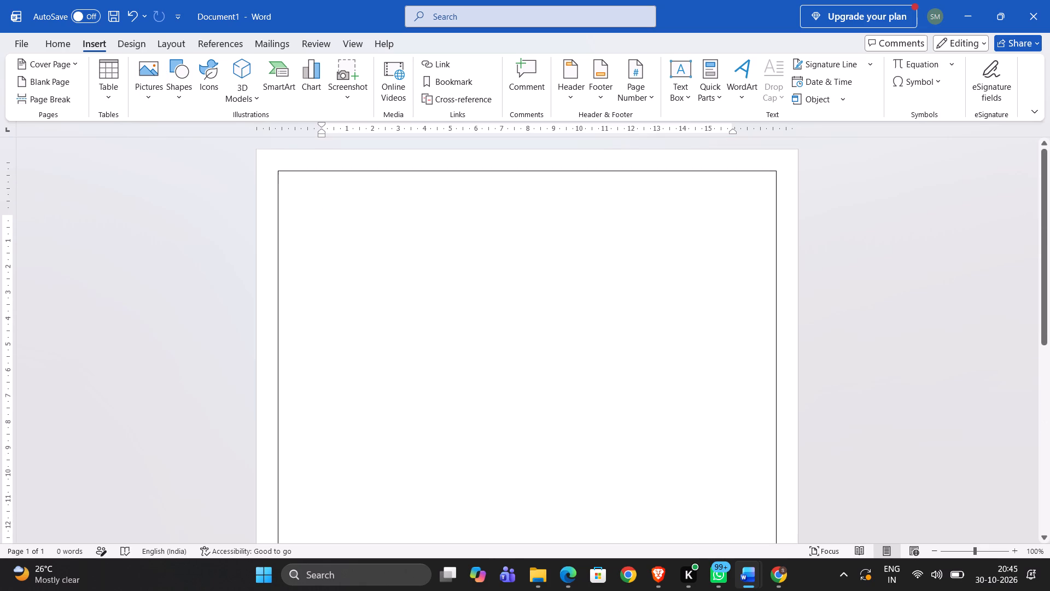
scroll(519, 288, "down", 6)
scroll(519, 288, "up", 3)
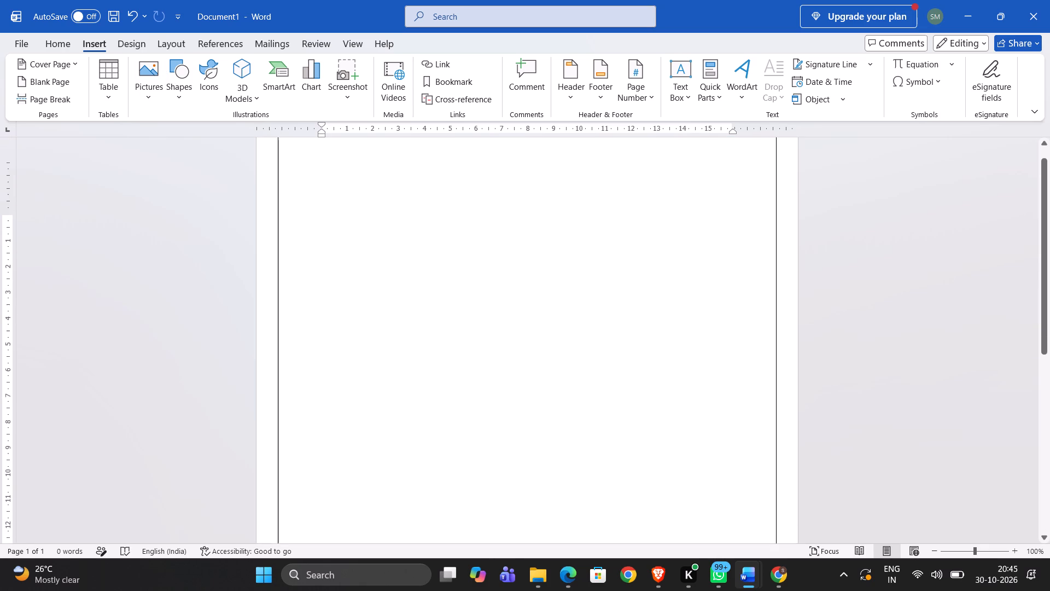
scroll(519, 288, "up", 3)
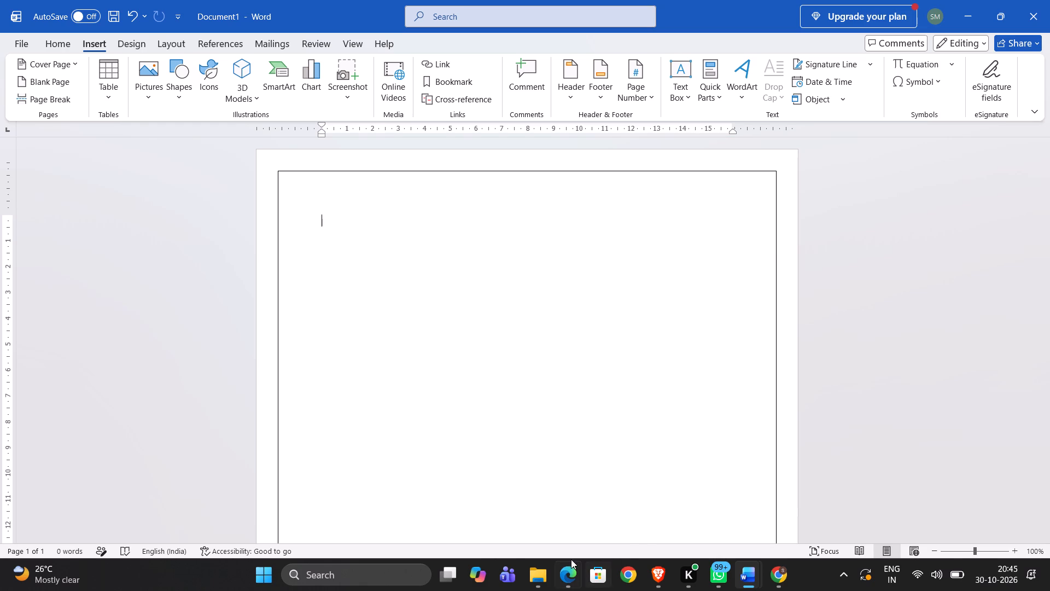
Open Nexora_Weekly_Report_Annexure.docx from the Downloads folder in File Explorer, look over its pages and enable editing.
double_click(542, 572)
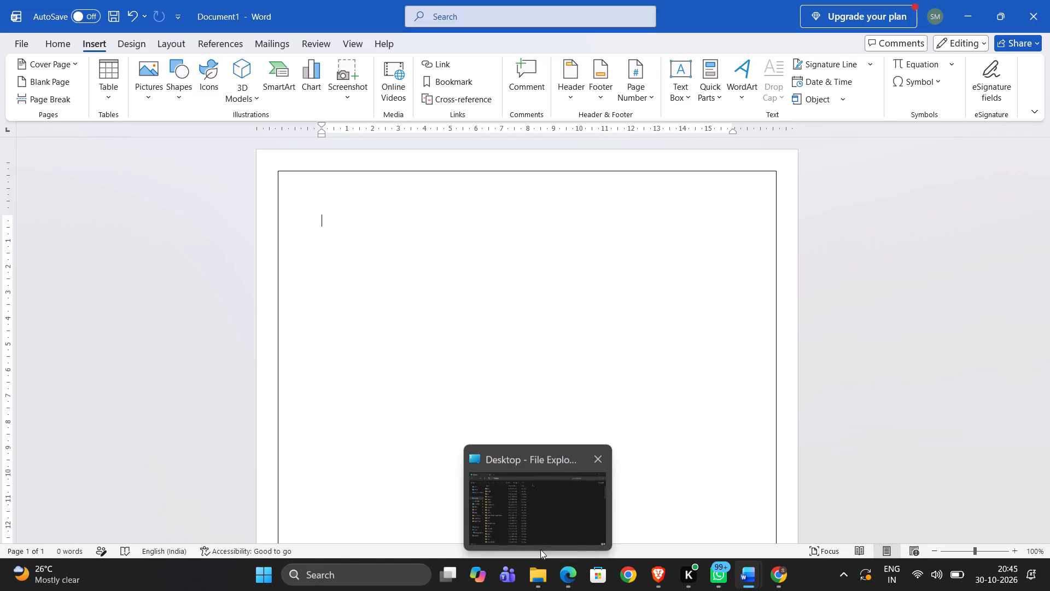
left_click(535, 572)
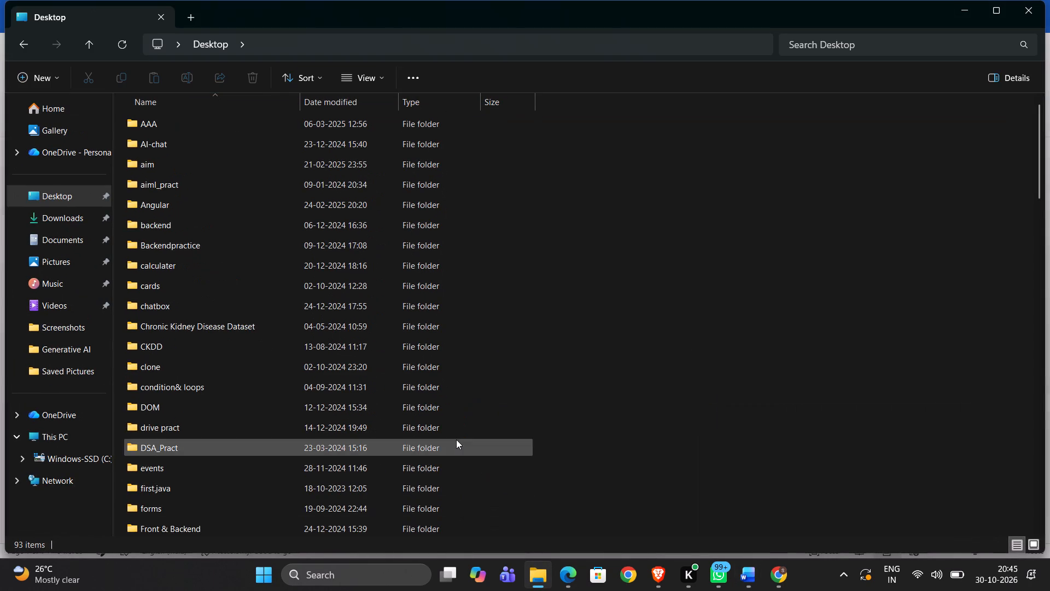
left_click(72, 210)
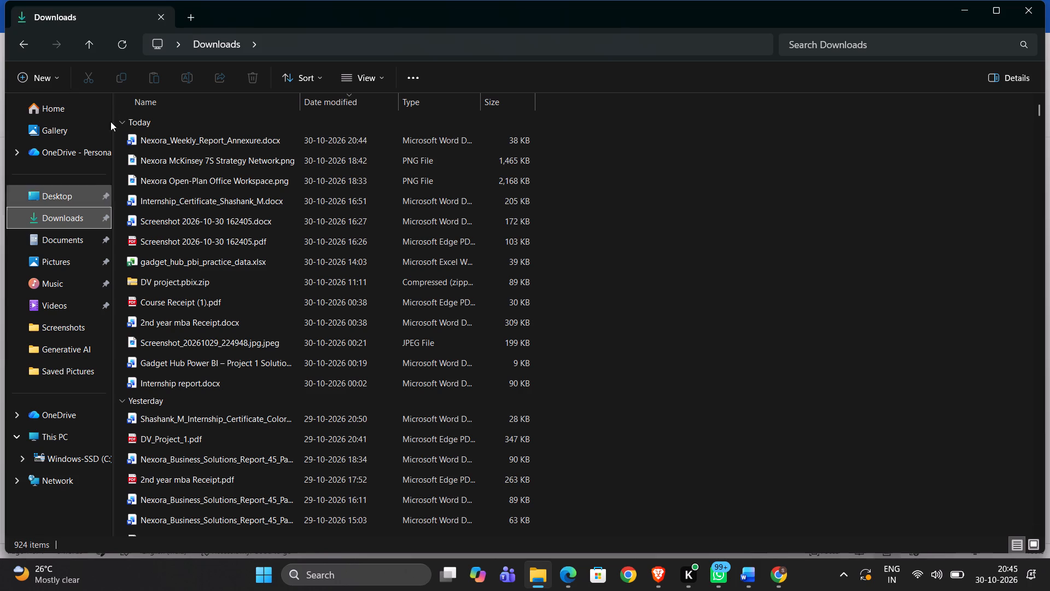
double_click(160, 131)
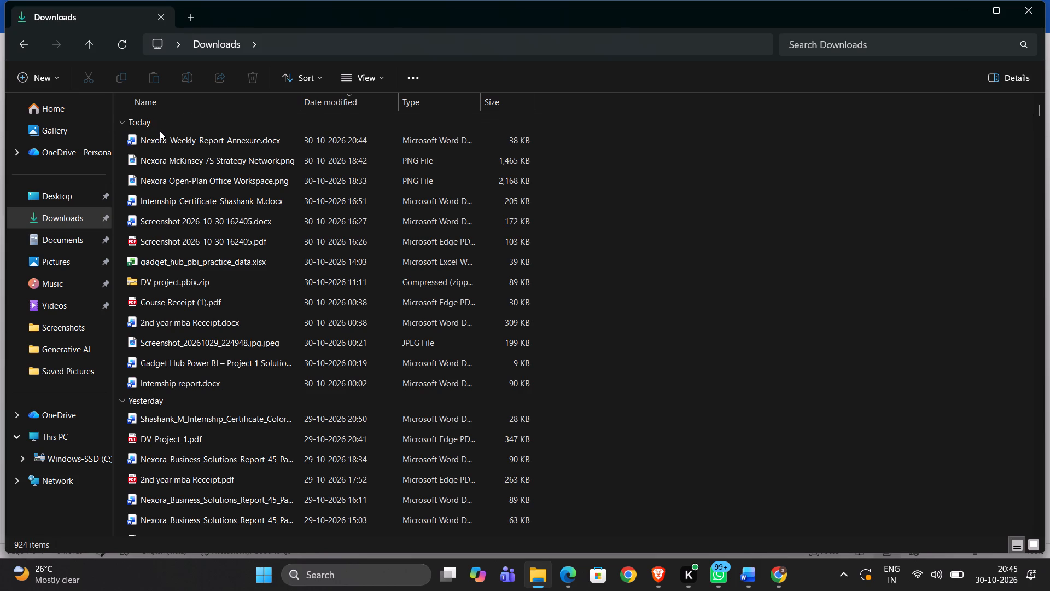
double_click(164, 133)
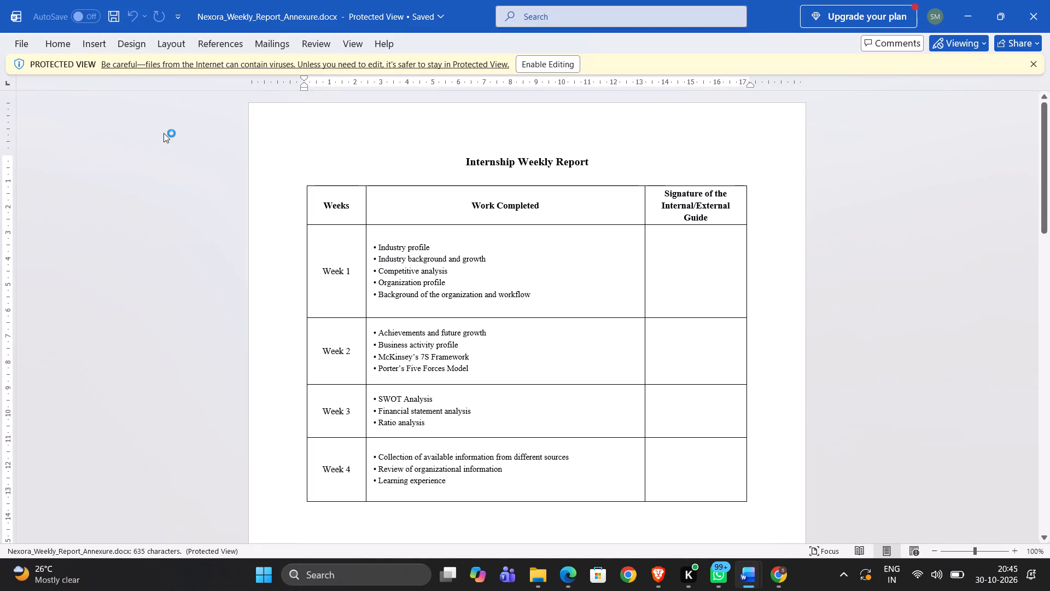
scroll(300, 194, "down", 5)
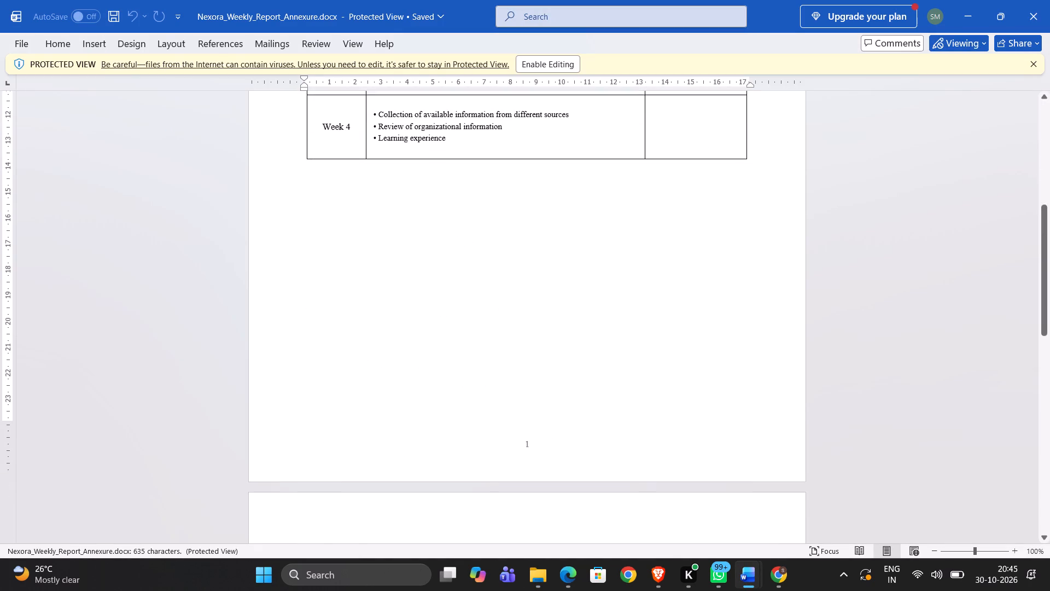
scroll(300, 194, "down", 5)
scroll(300, 194, "up", 5)
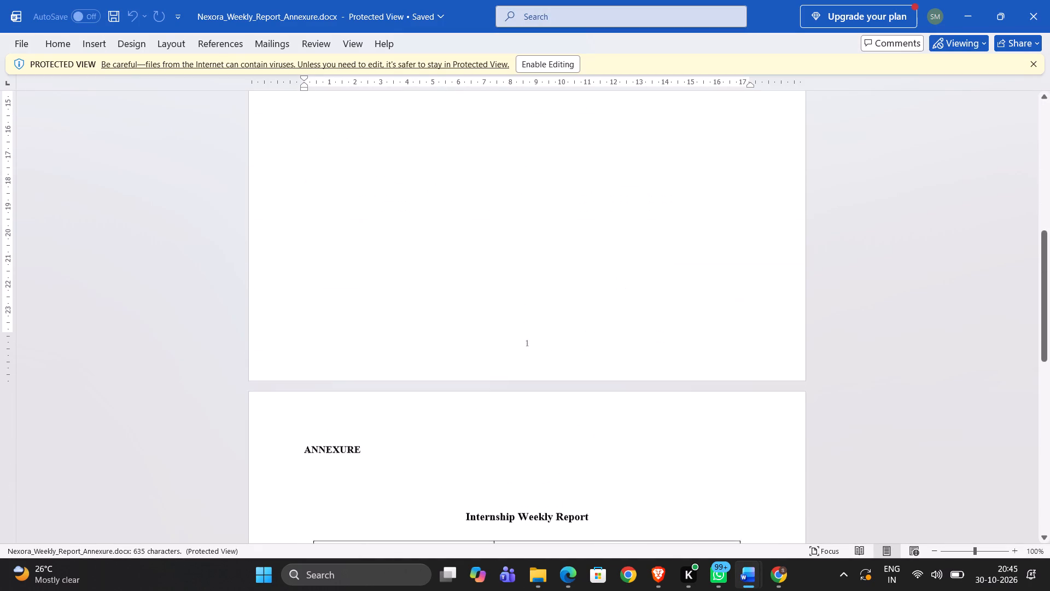
scroll(300, 194, "up", 1)
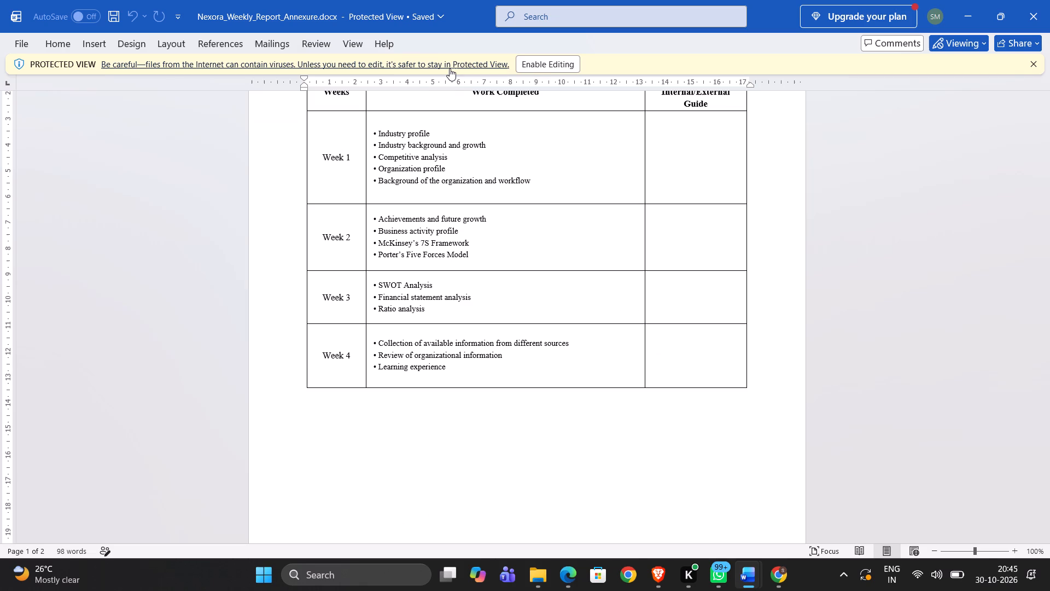
left_click(536, 71)
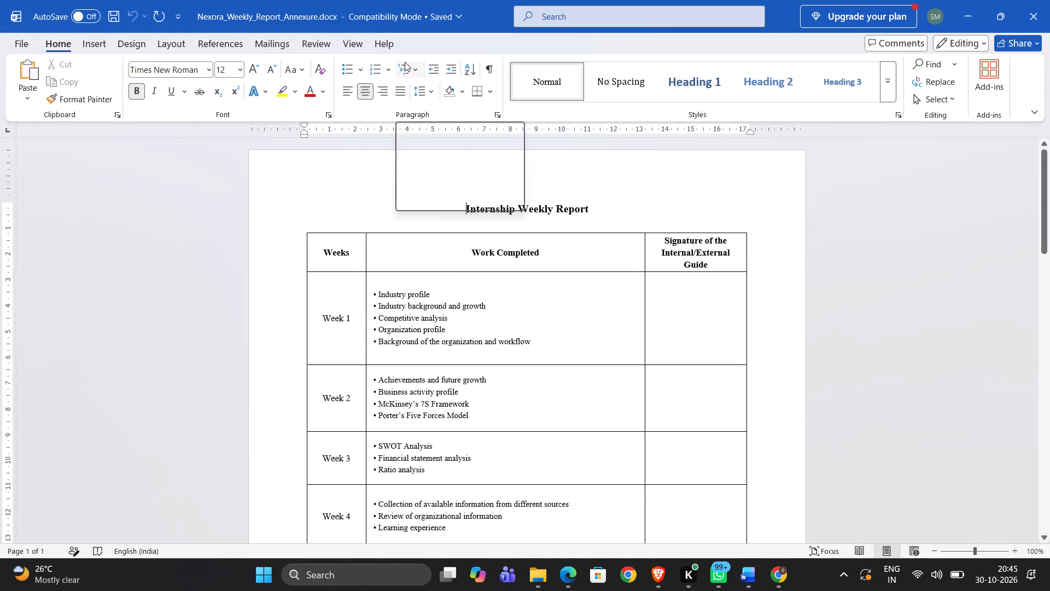
Add a Box page border to the whole document.
left_click(130, 38)
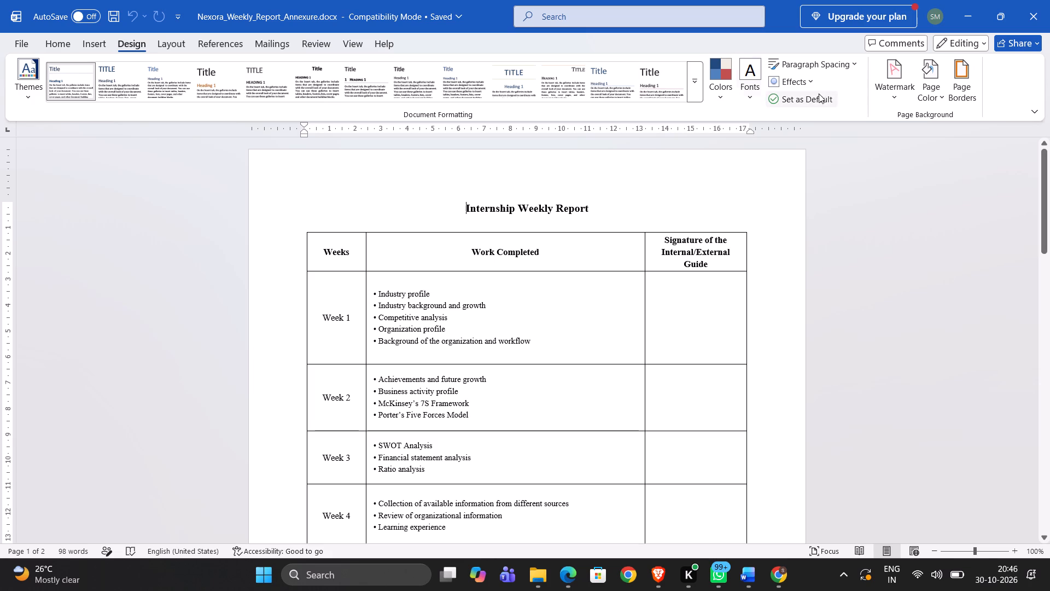
left_click(961, 63)
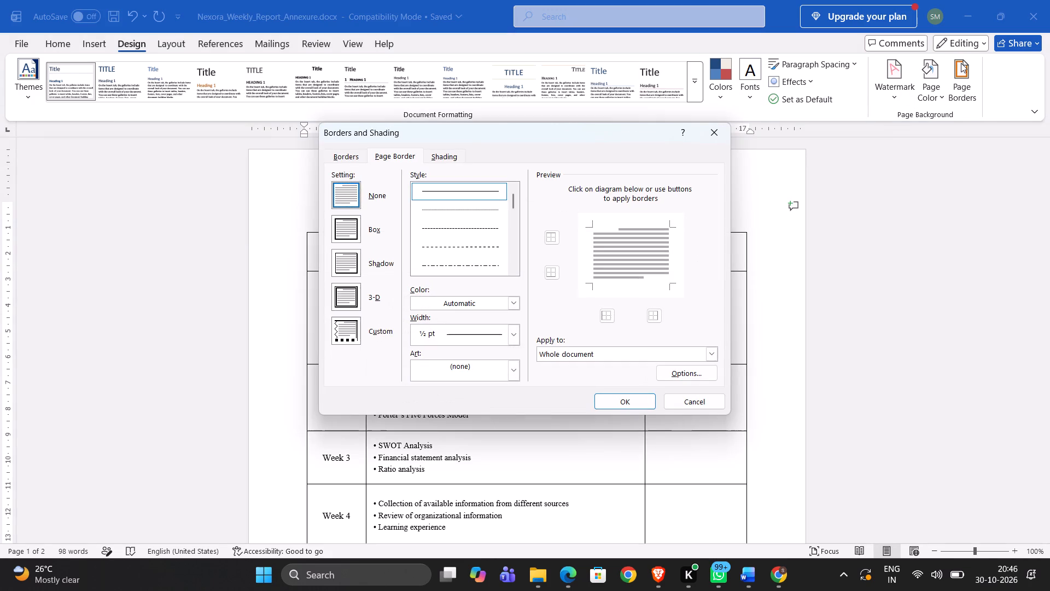
left_click(360, 222)
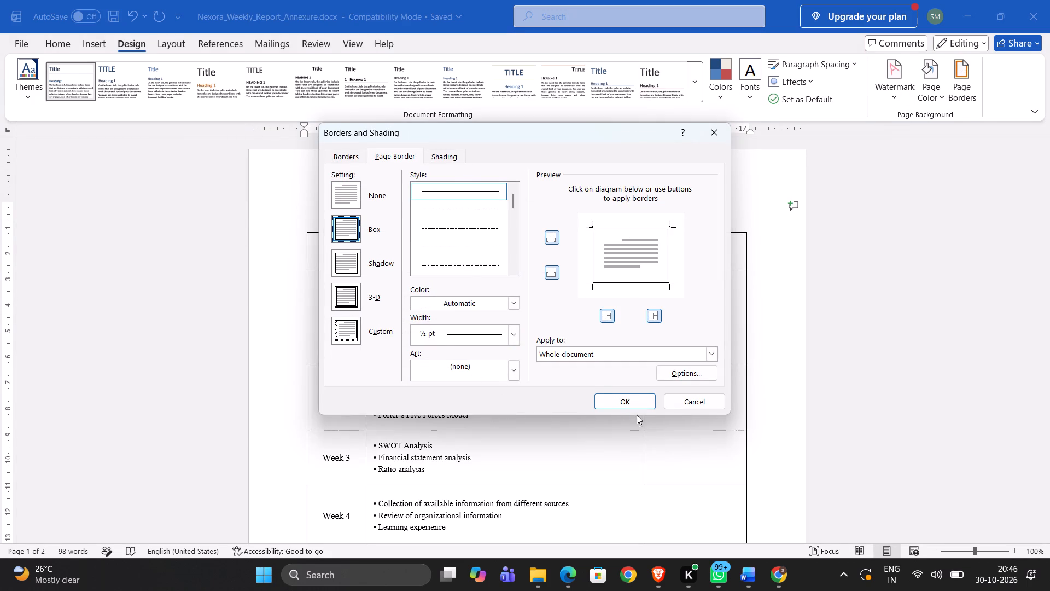
left_click(635, 399)
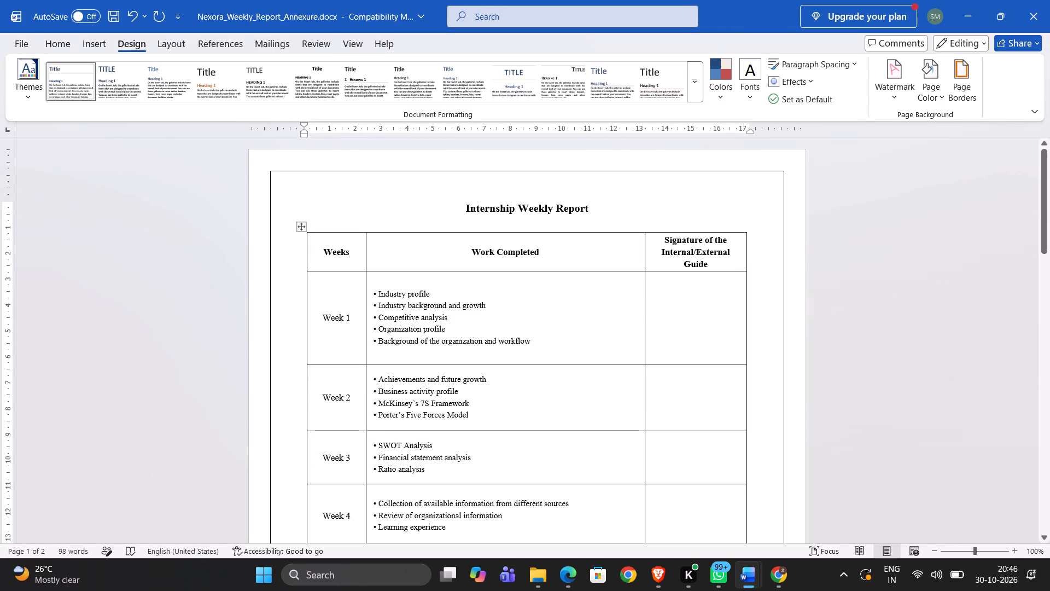
Set the "Internship Weekly Report" title above the weekly work table to 14 pt.
left_click_drag(591, 202, 484, 190)
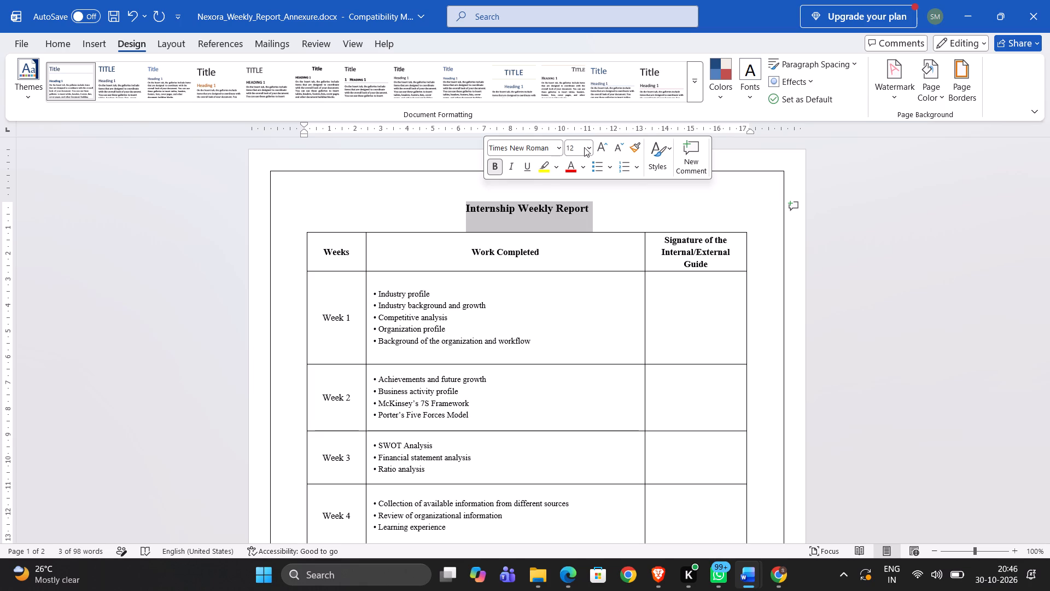
left_click(587, 147)
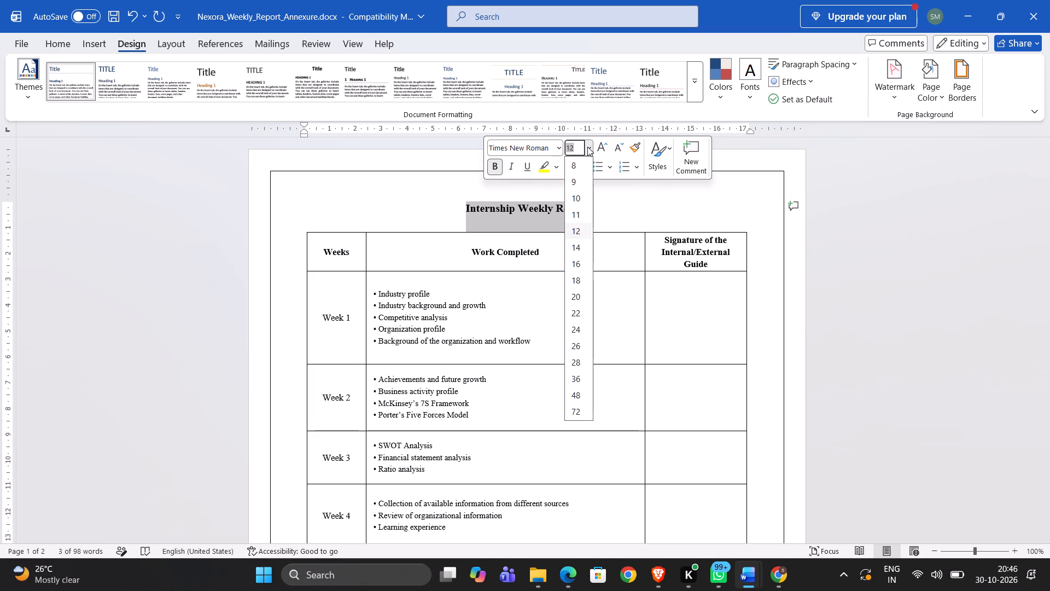
left_click(578, 242)
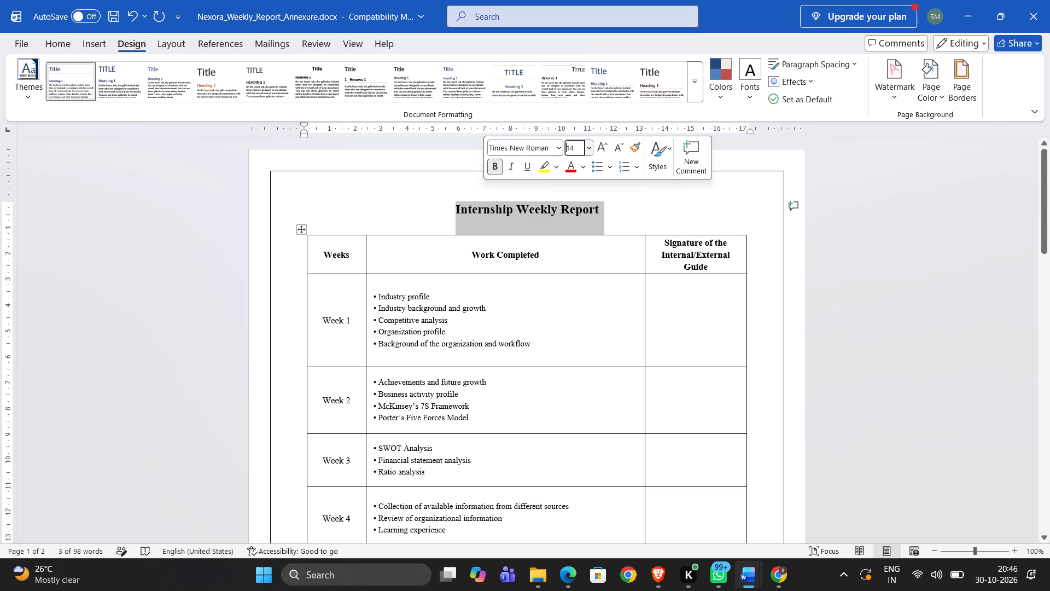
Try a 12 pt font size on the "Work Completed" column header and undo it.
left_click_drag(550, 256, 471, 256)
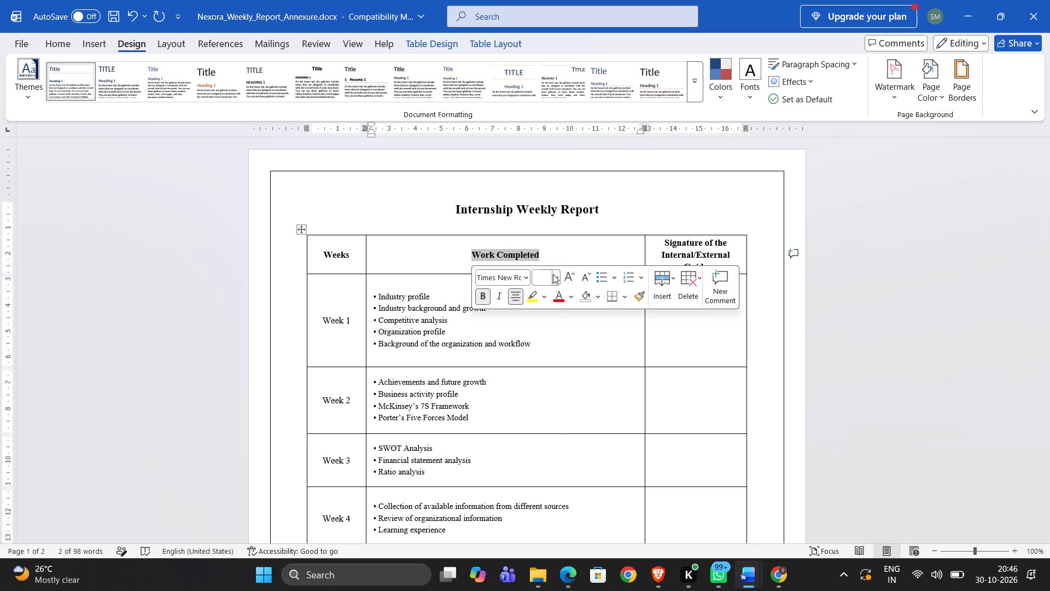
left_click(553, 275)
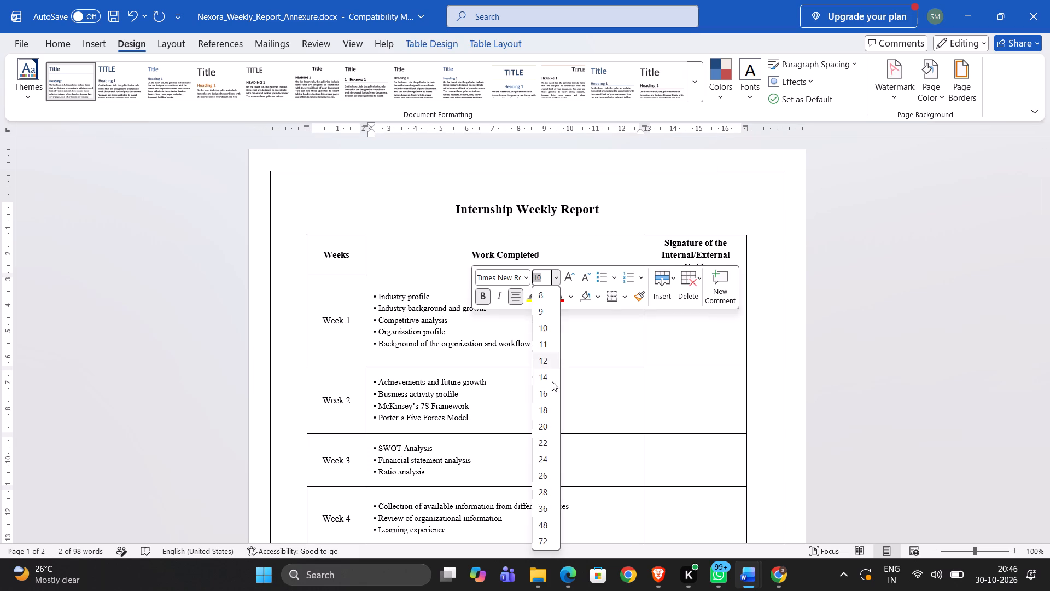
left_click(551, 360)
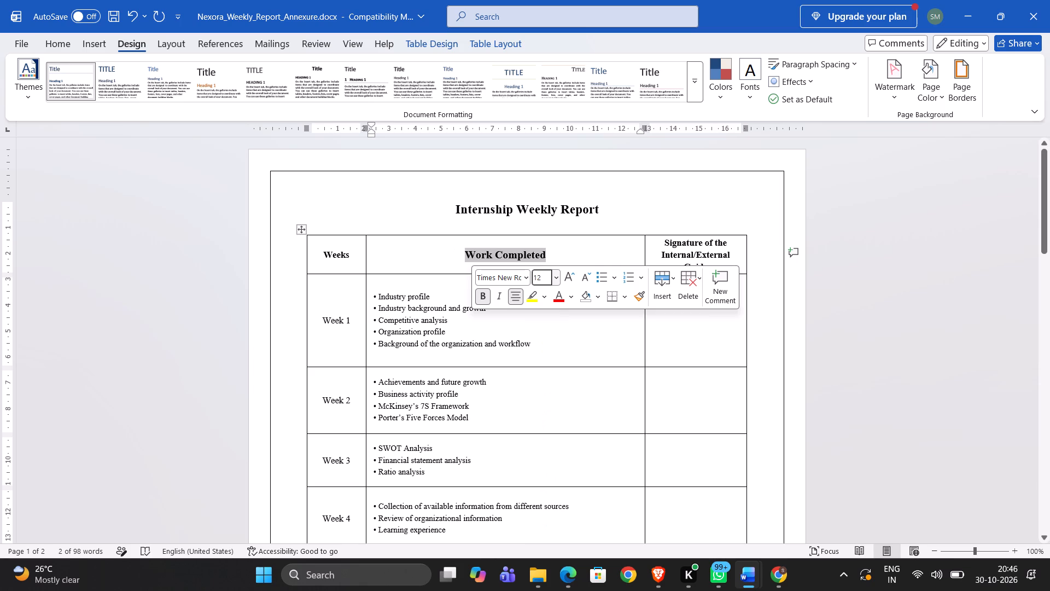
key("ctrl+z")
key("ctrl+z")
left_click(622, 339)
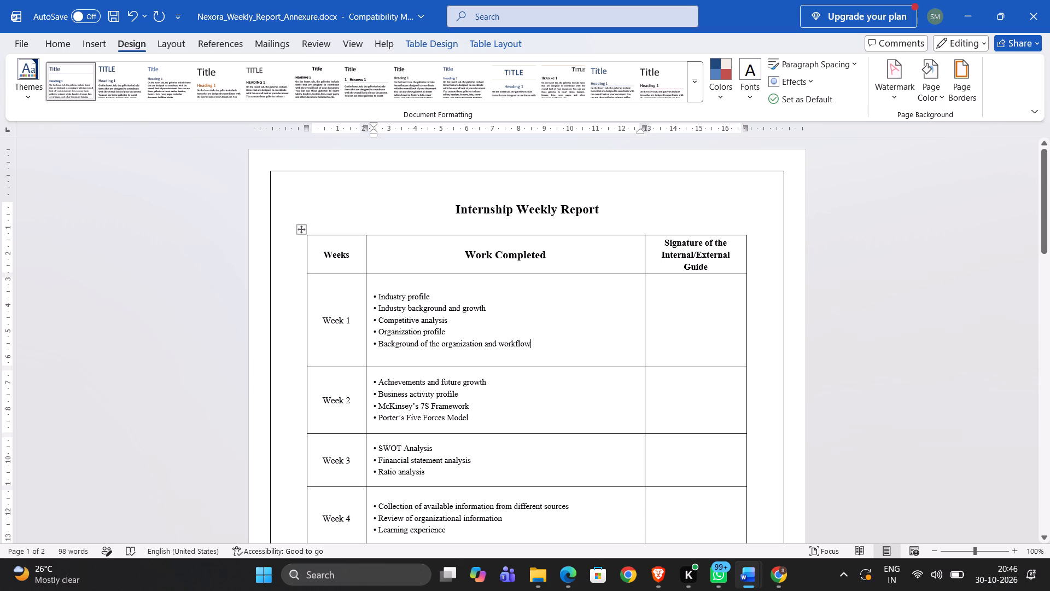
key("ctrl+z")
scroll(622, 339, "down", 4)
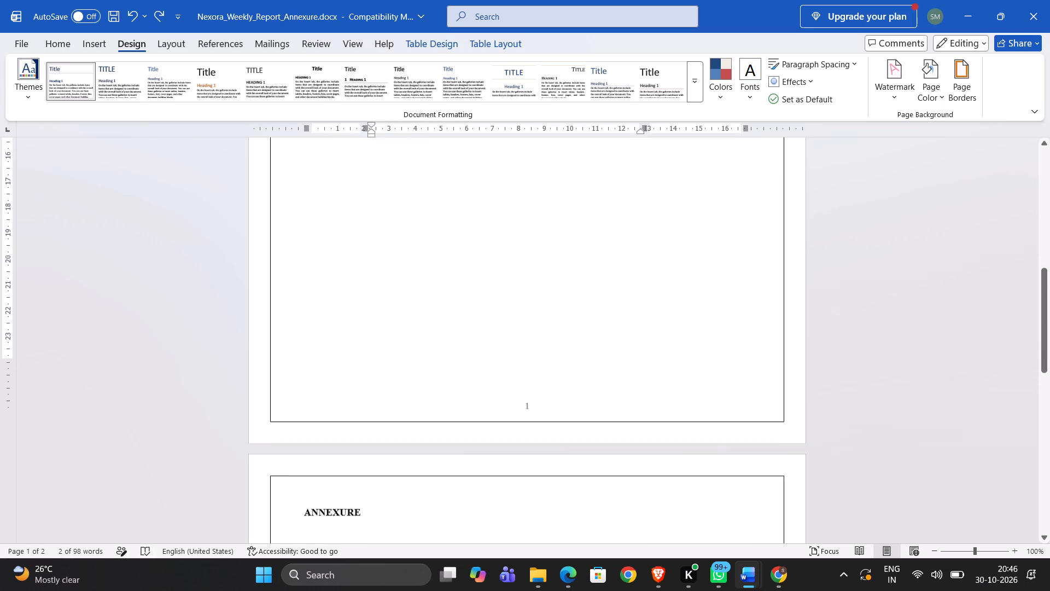
Look over both pages of the document, checking the page border and the page numbers at the bottom.
scroll(622, 339, "down", 1)
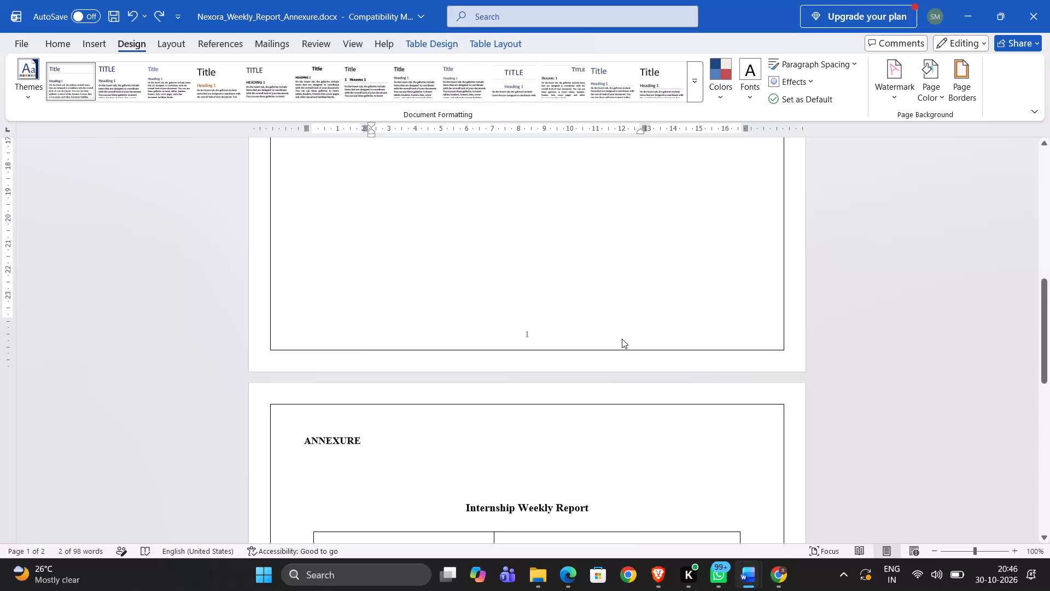
scroll(622, 339, "down", 4)
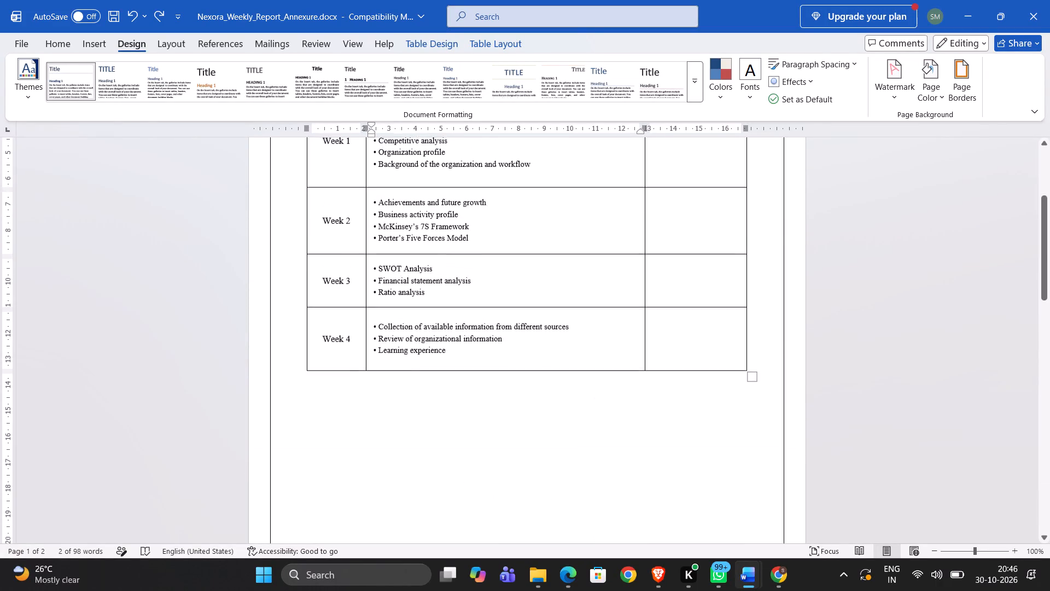
scroll(622, 339, "down", 2)
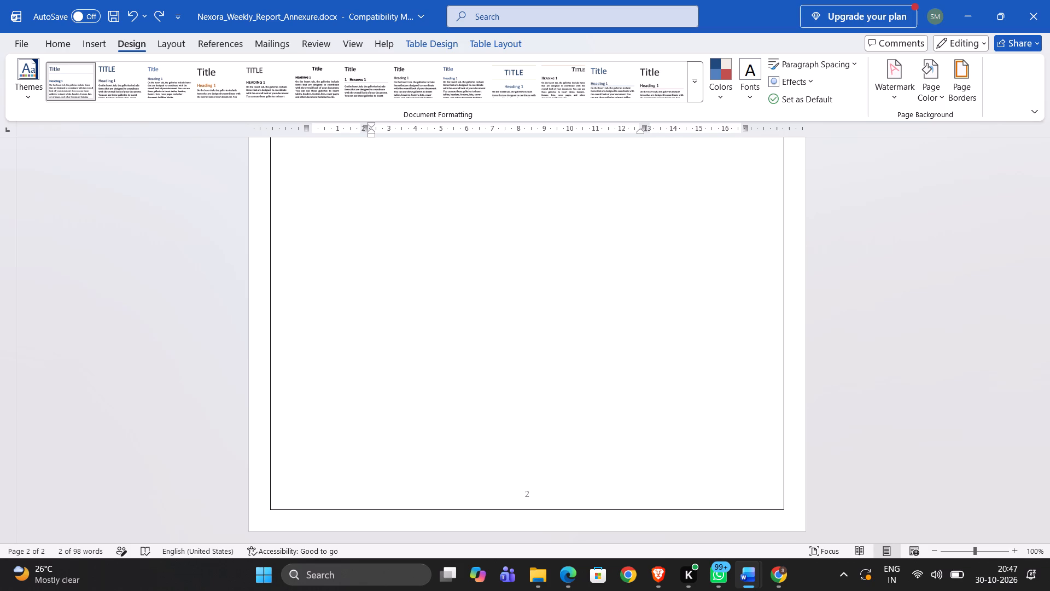
left_click(534, 491)
scroll(534, 491, "up", 6)
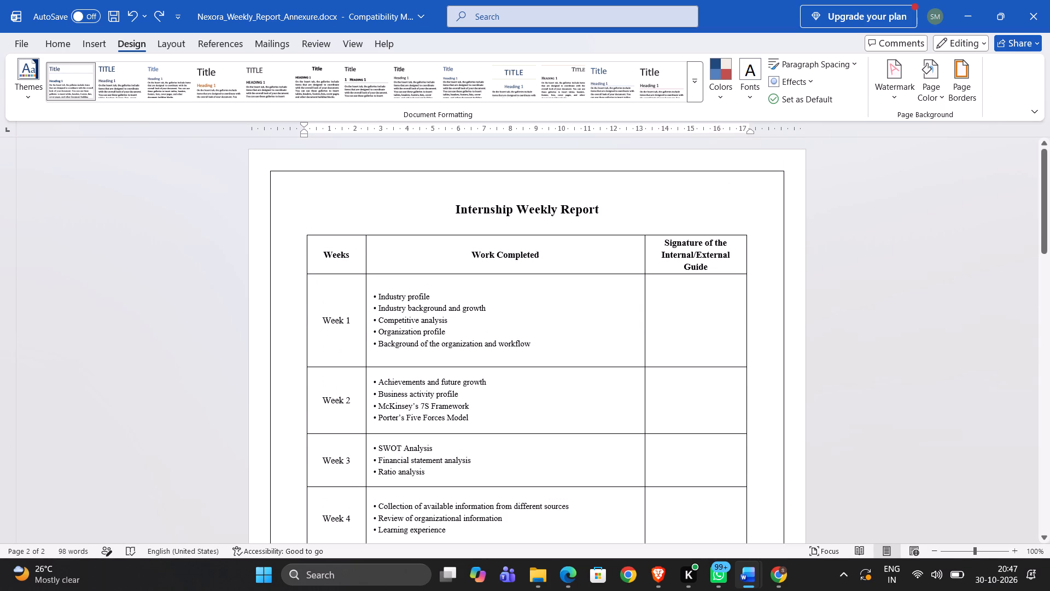
scroll(534, 491, "up", 3)
scroll(534, 491, "down", 6)
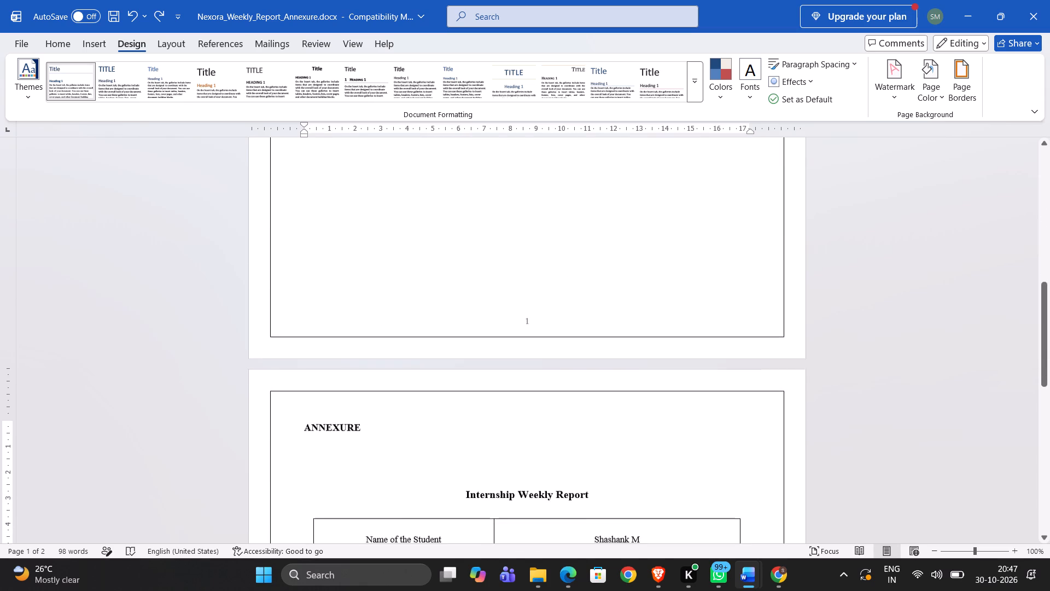
scroll(534, 491, "down", 2)
scroll(534, 491, "up", 6)
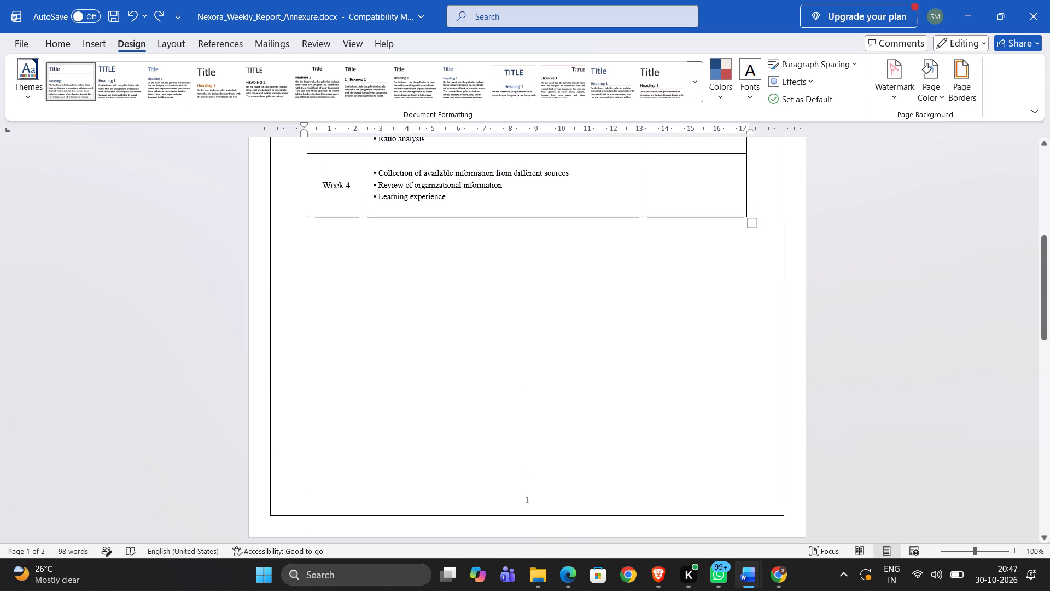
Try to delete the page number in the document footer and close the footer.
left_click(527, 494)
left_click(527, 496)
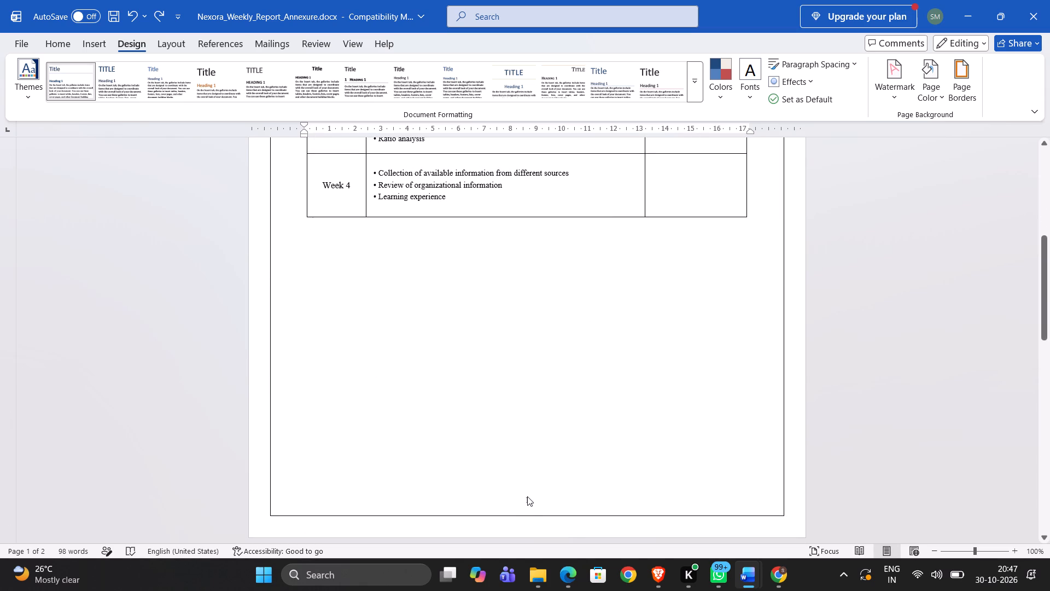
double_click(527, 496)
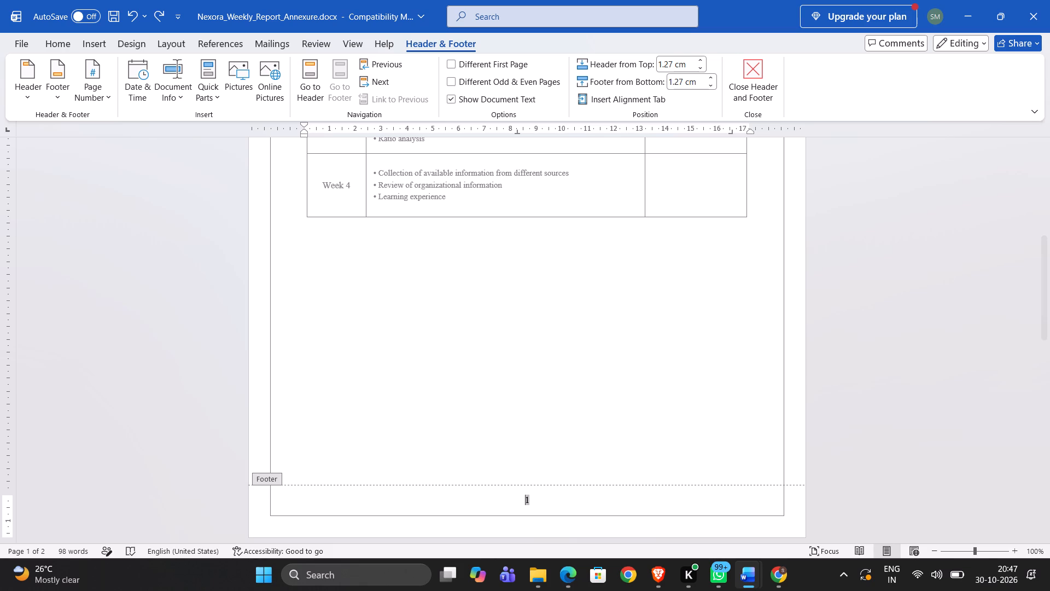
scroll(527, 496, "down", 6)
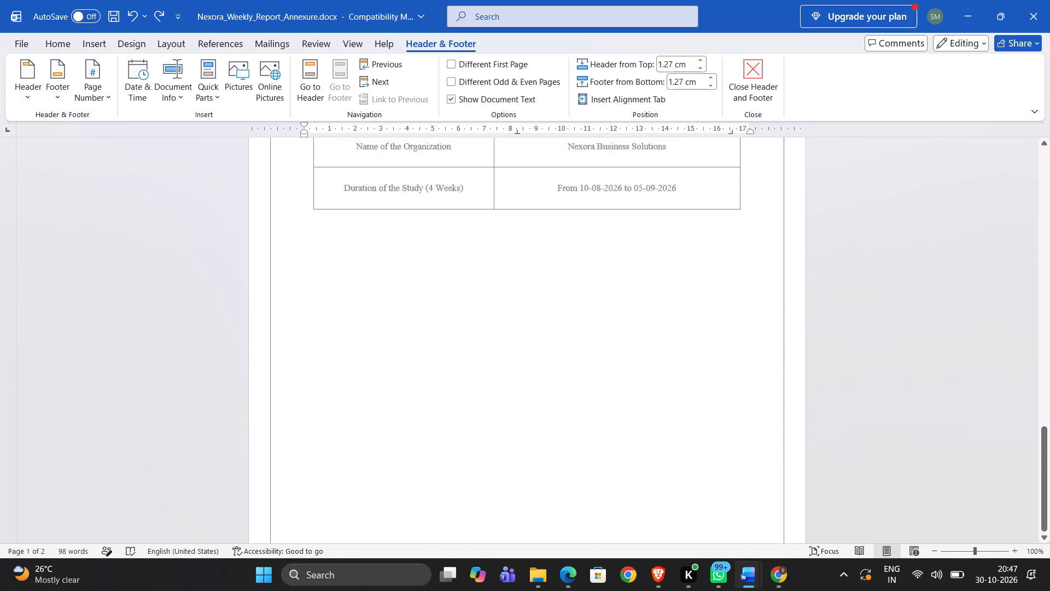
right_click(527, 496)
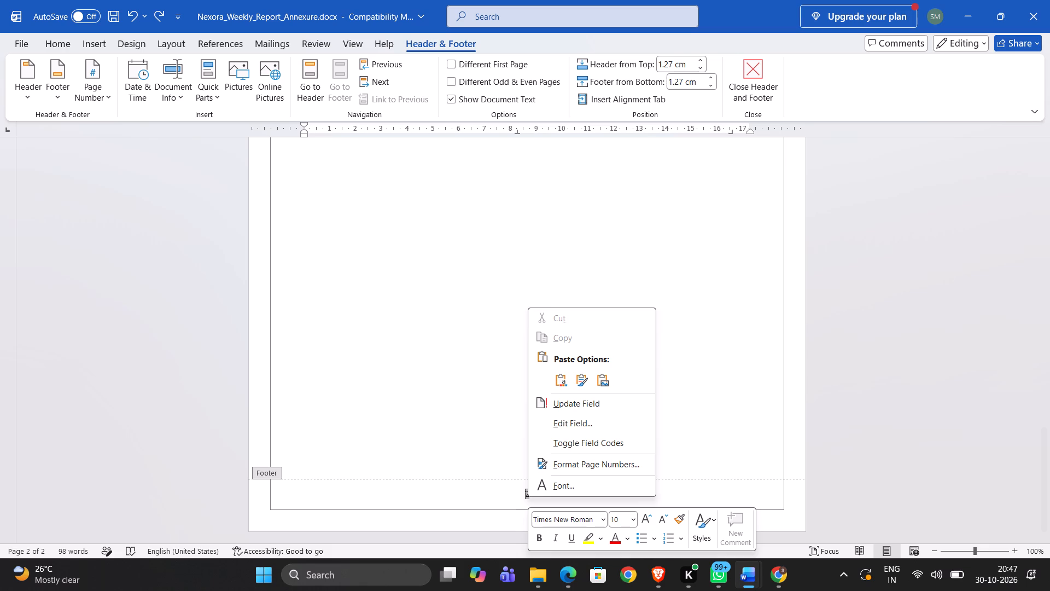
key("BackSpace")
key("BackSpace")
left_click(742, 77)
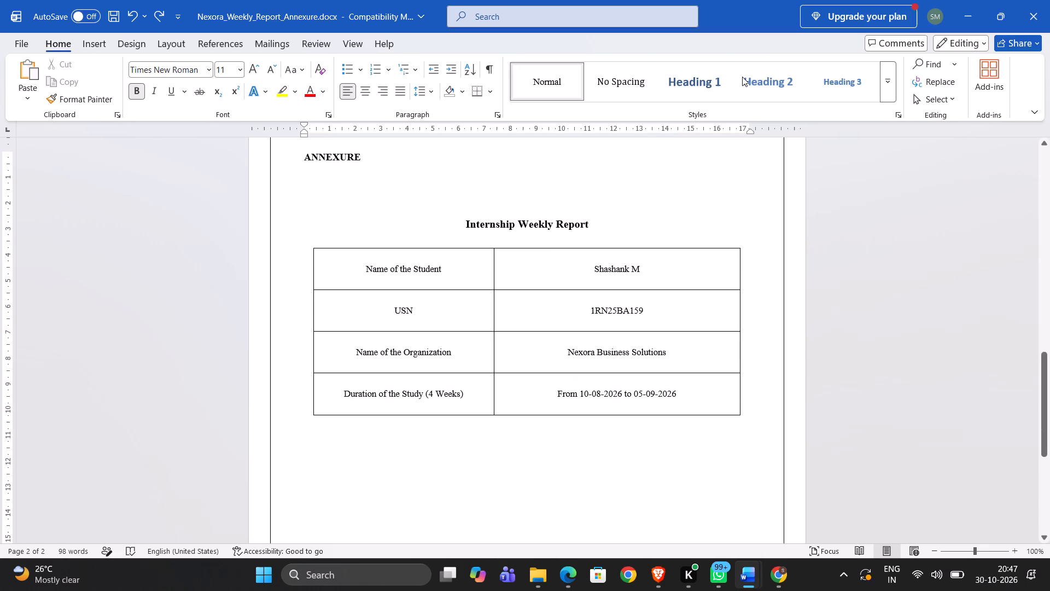
Check the weekly report and annexure pages again, down to their footer page numbers.
scroll(673, 178, "down", 6)
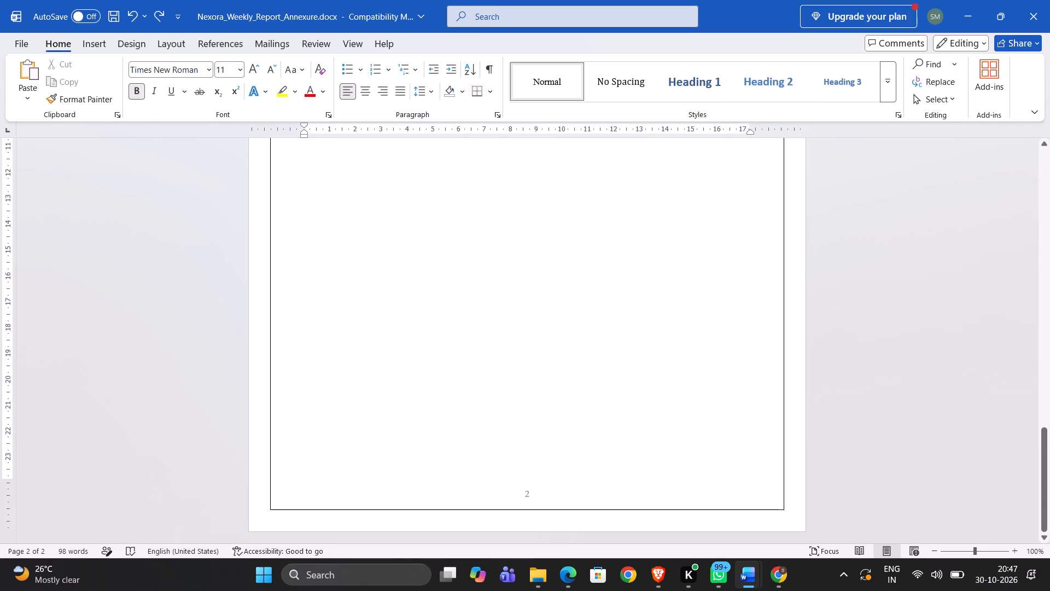
scroll(673, 178, "down", 2)
scroll(649, 426, "up", 5)
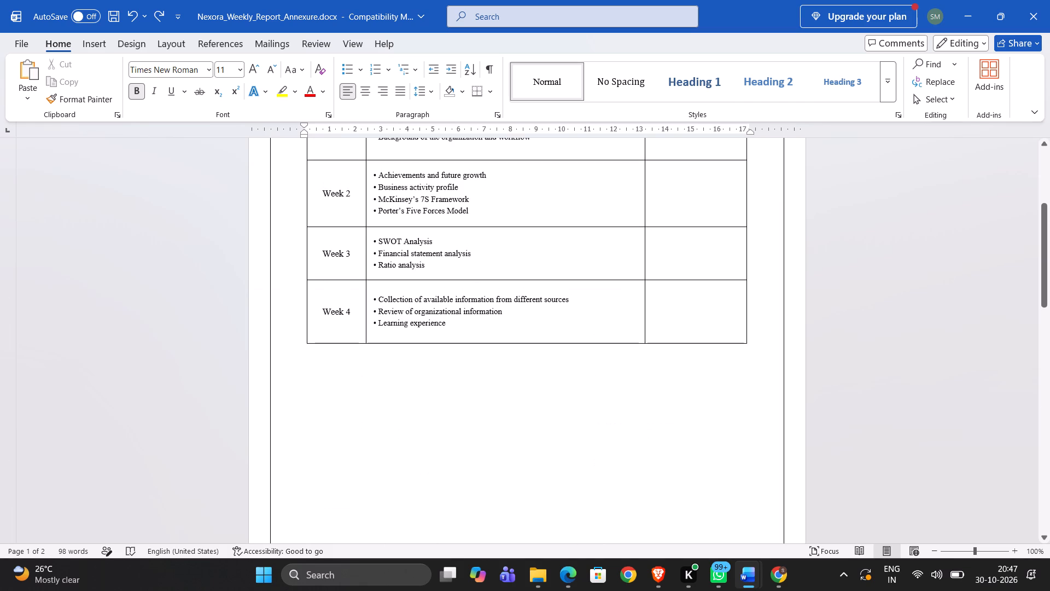
scroll(649, 426, "right", 1)
scroll(649, 426, "up", 1)
scroll(649, 426, "right", 1)
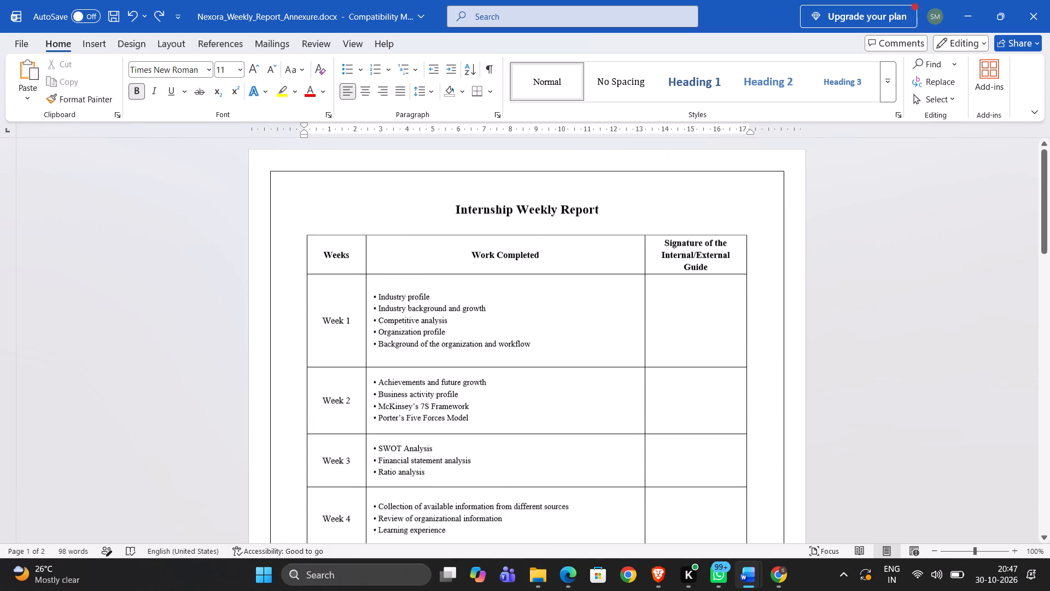
scroll(649, 426, "down", 12)
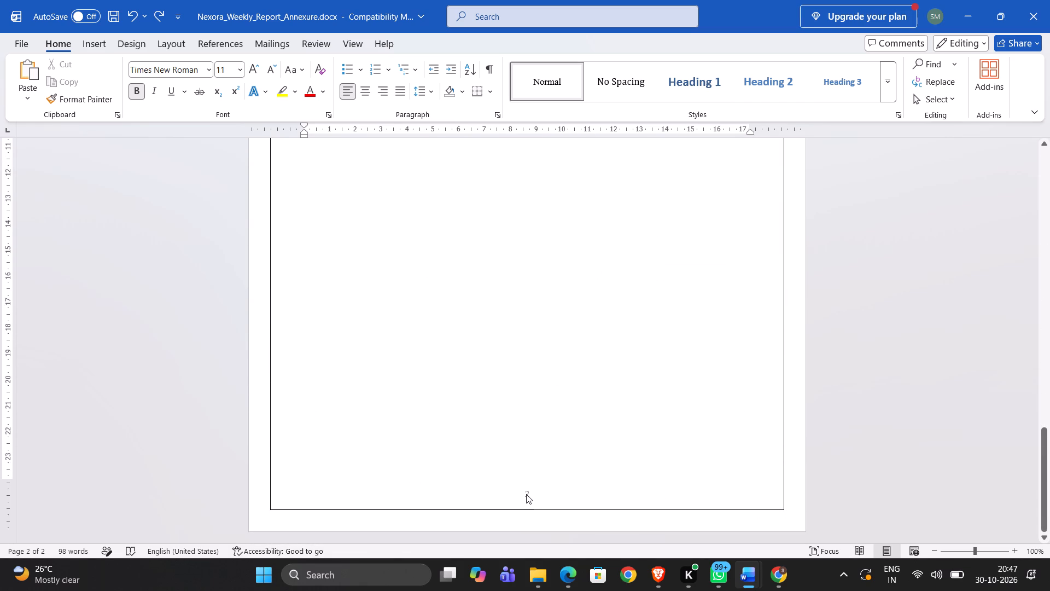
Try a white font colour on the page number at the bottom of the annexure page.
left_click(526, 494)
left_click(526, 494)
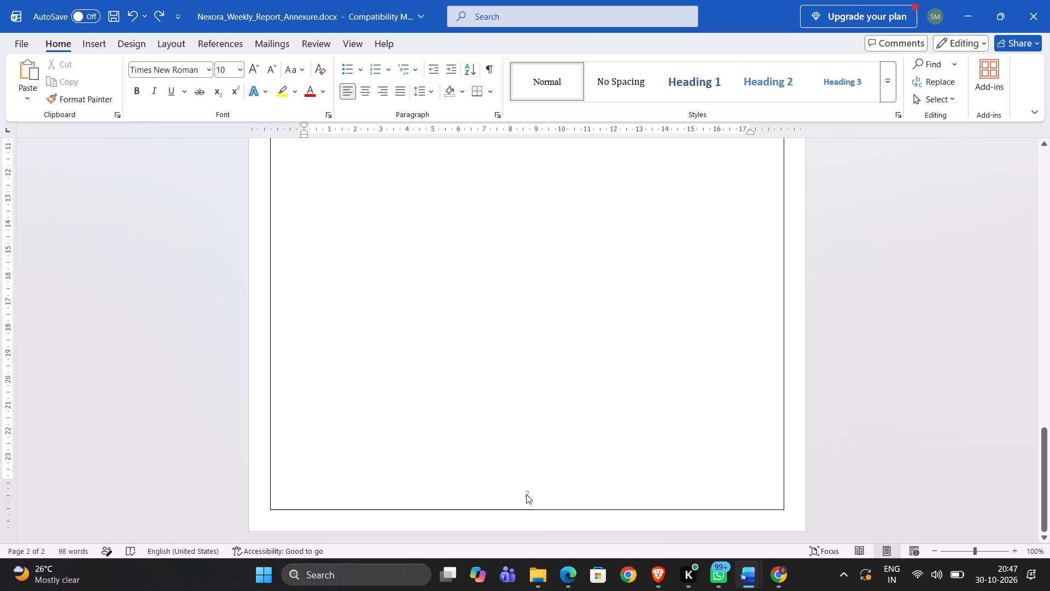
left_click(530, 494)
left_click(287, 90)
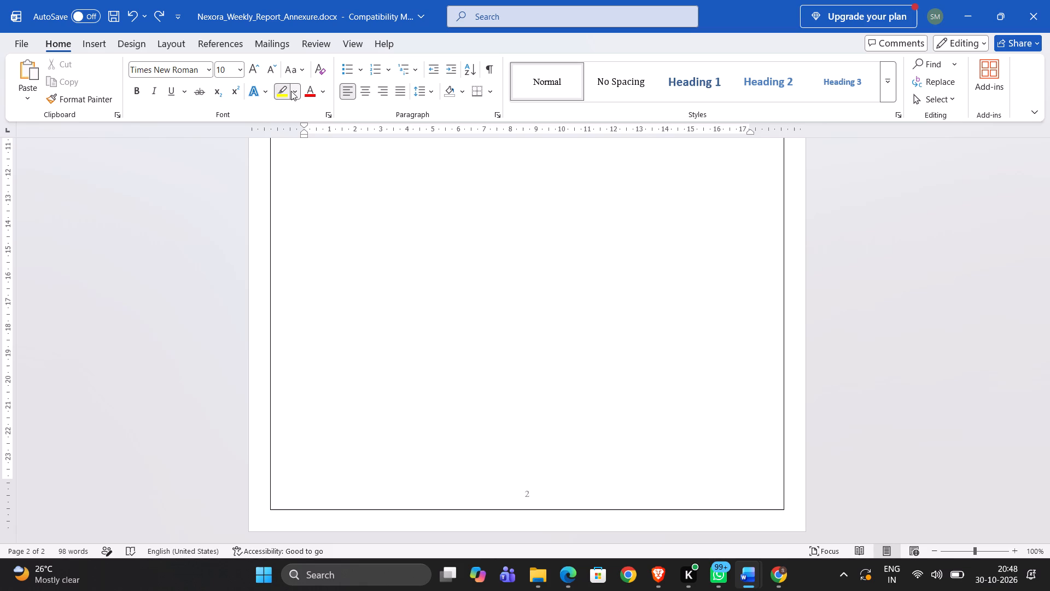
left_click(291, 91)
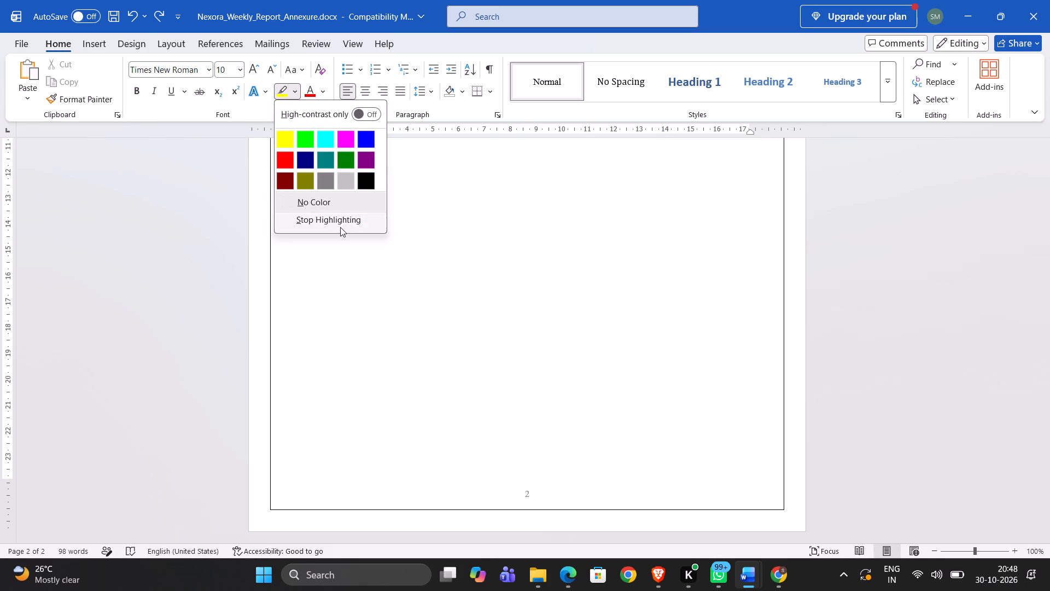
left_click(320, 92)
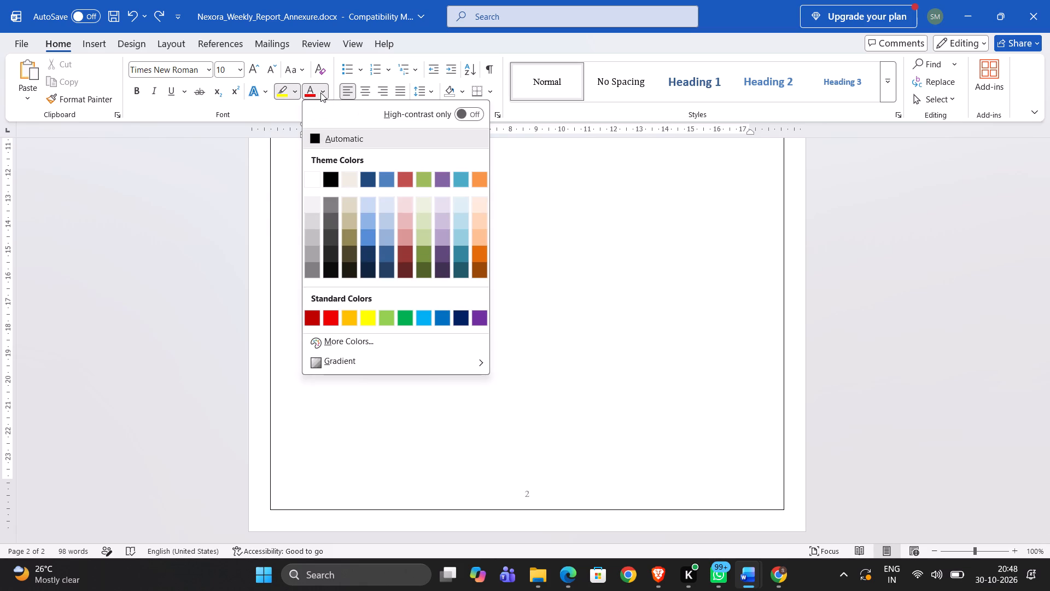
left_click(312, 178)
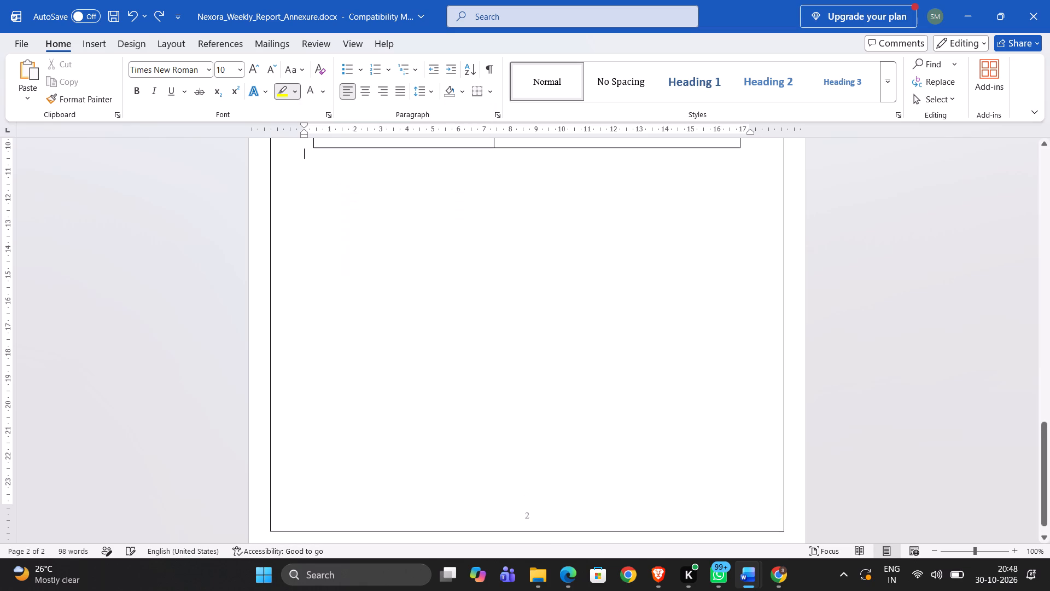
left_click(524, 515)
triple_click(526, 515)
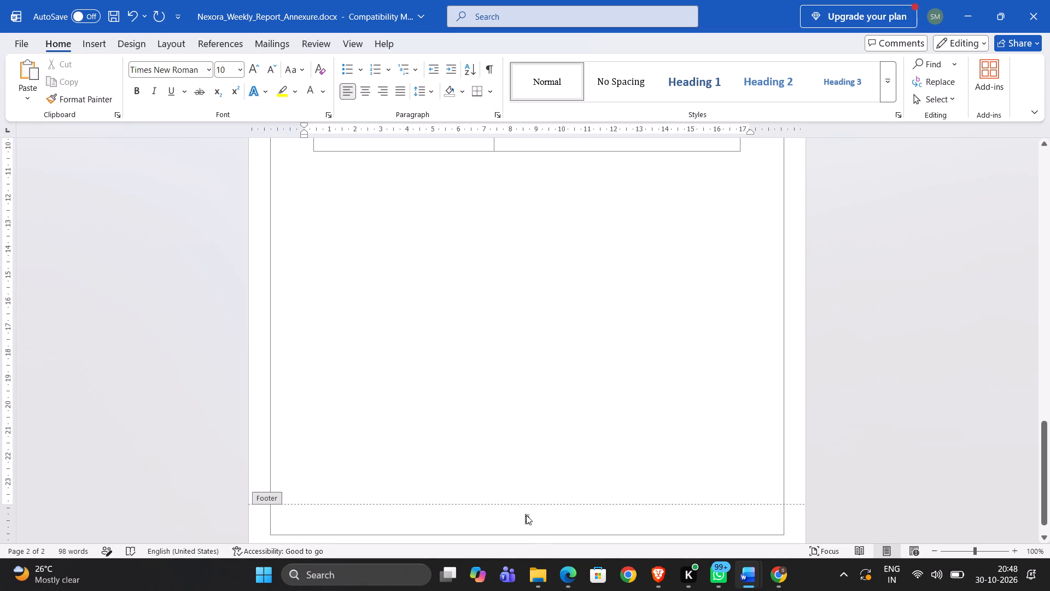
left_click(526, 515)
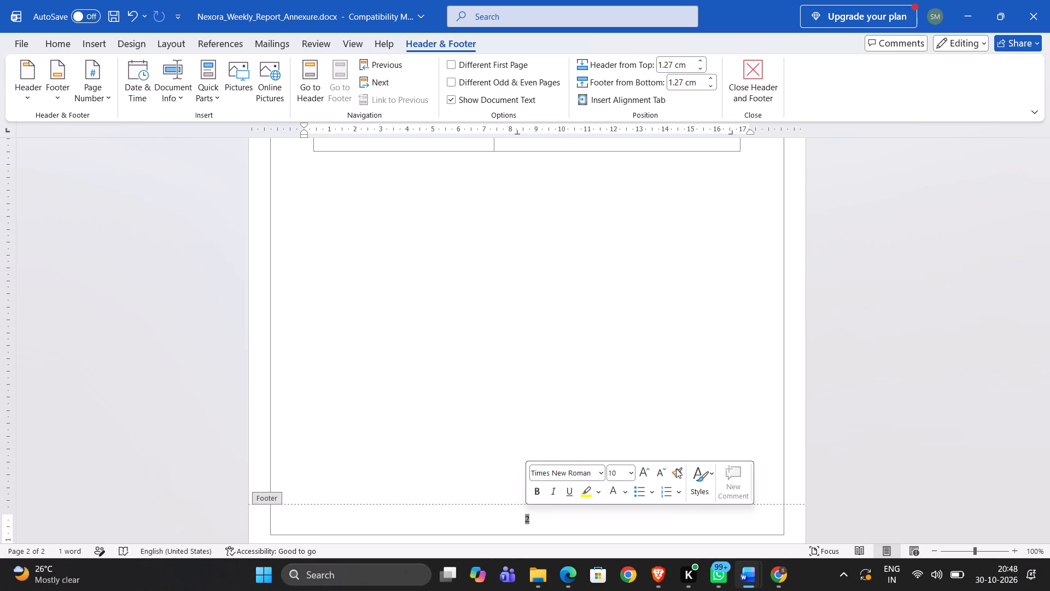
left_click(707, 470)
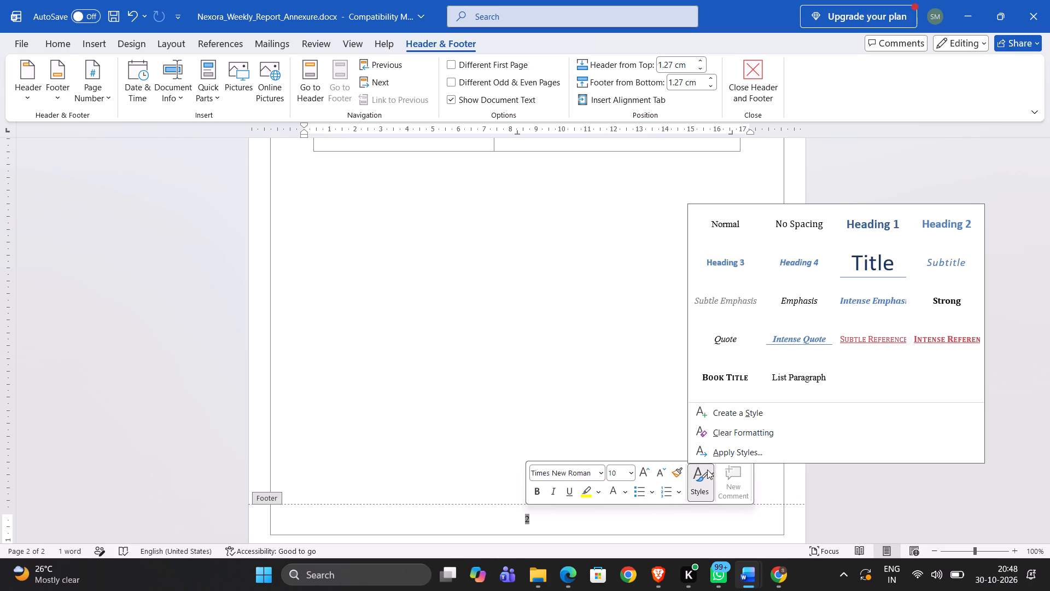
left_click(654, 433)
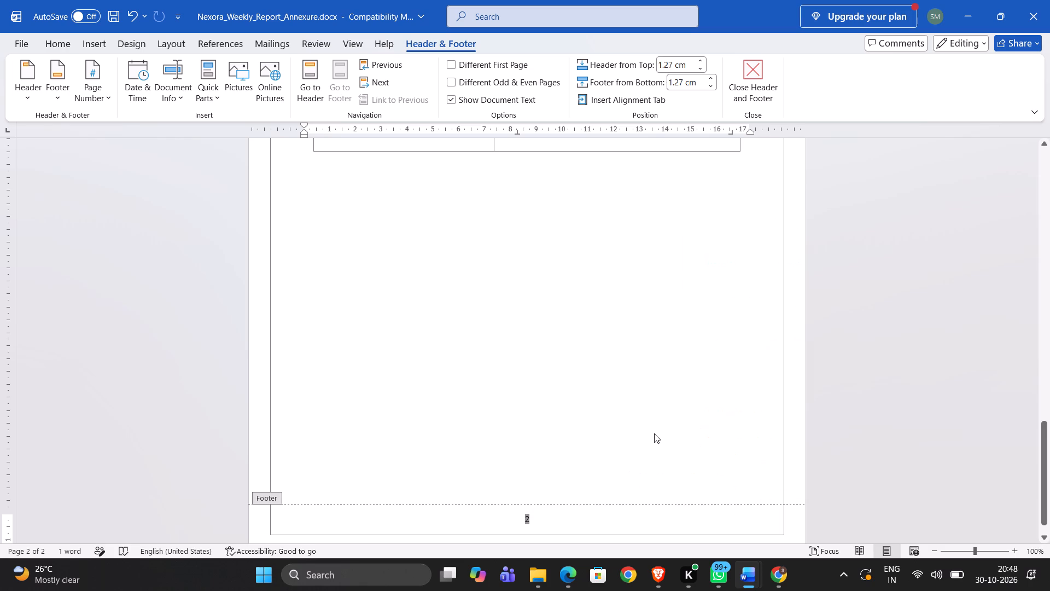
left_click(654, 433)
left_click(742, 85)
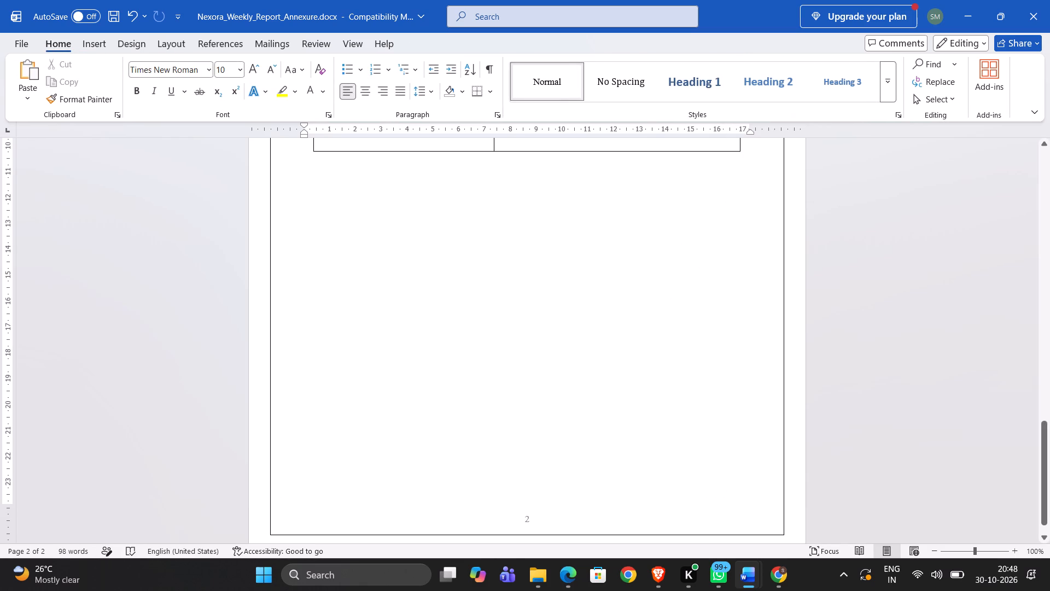
Examine the footer page numbers and layout on both pages of the document.
scroll(633, 228, "up", 5)
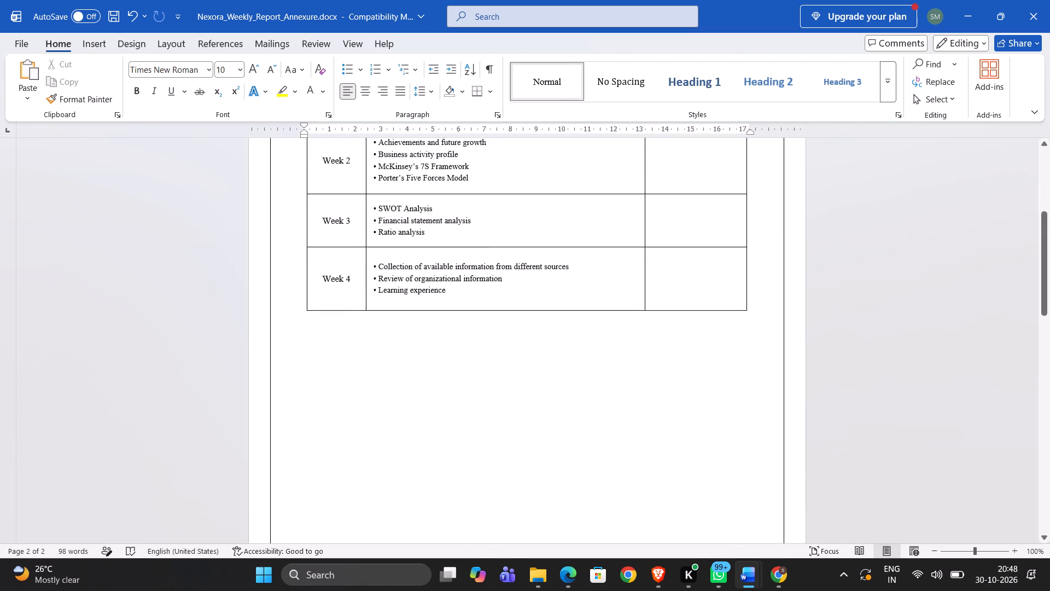
scroll(633, 228, "down", 2)
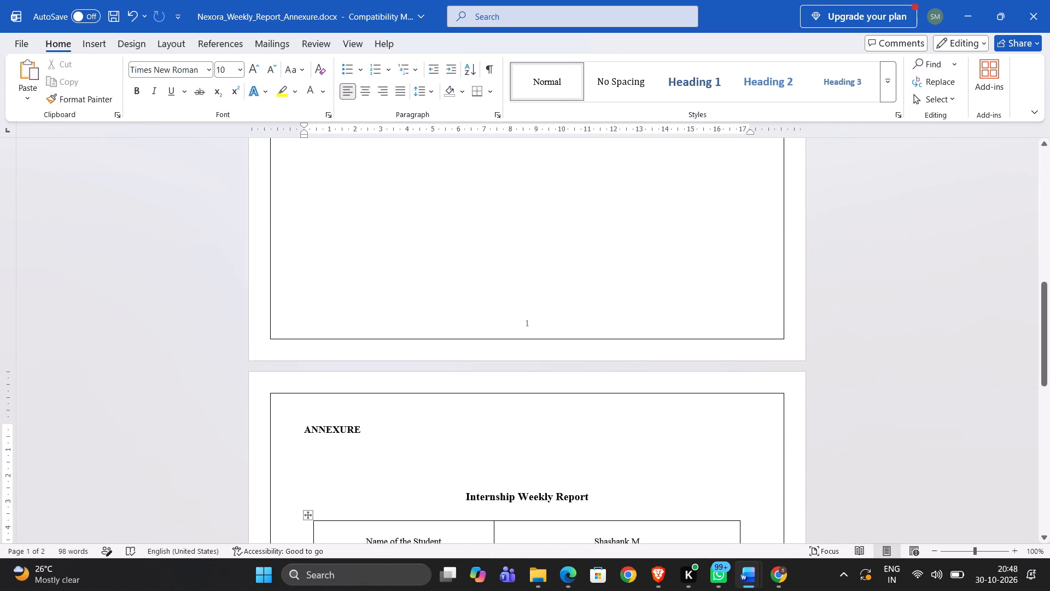
scroll(633, 228, "down", 3)
scroll(633, 228, "up", 2)
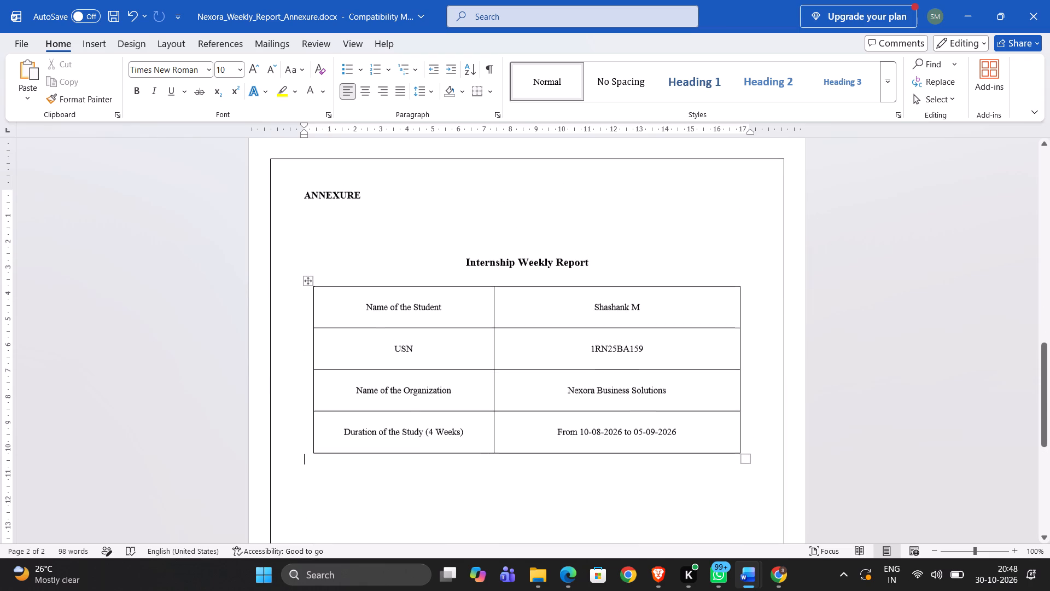
scroll(633, 228, "up", 9)
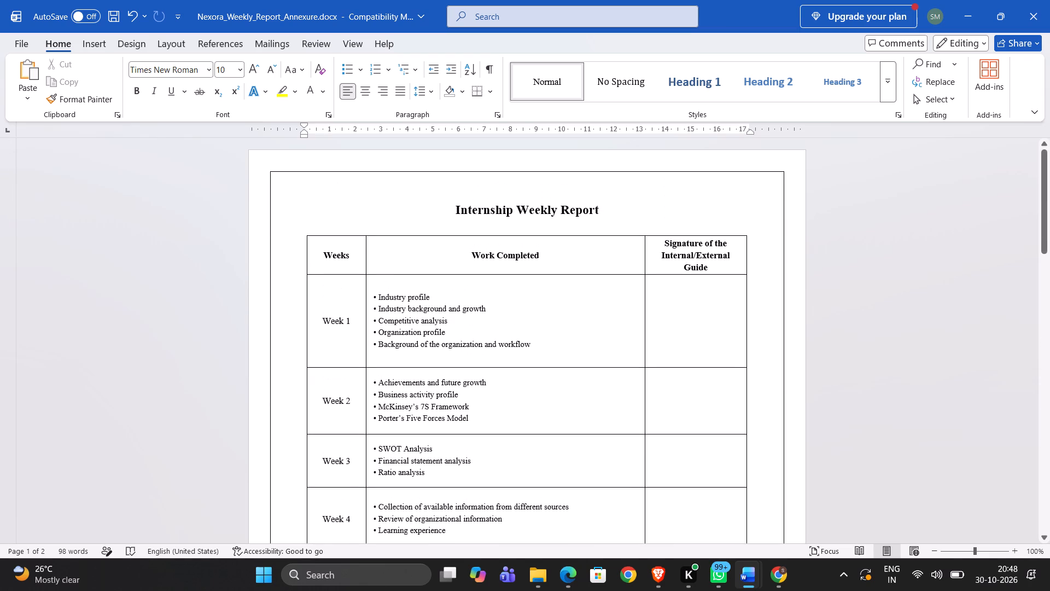
scroll(633, 228, "down", 6)
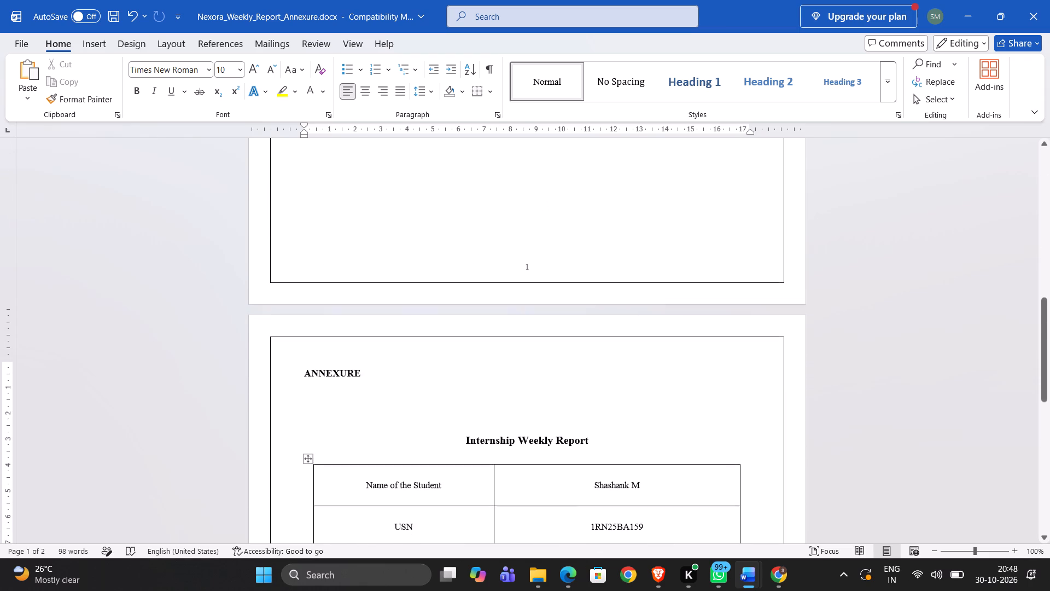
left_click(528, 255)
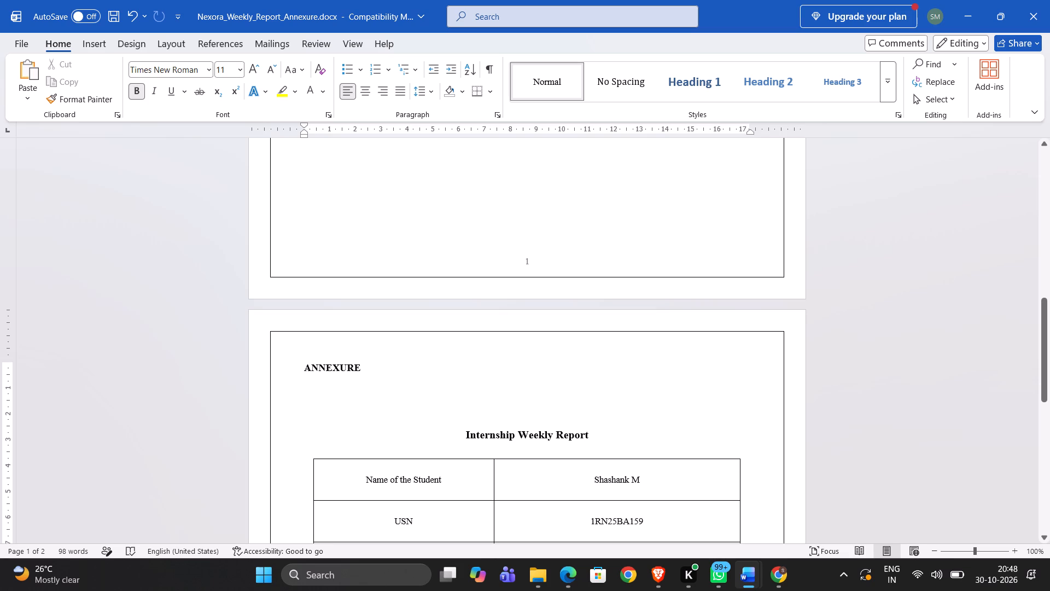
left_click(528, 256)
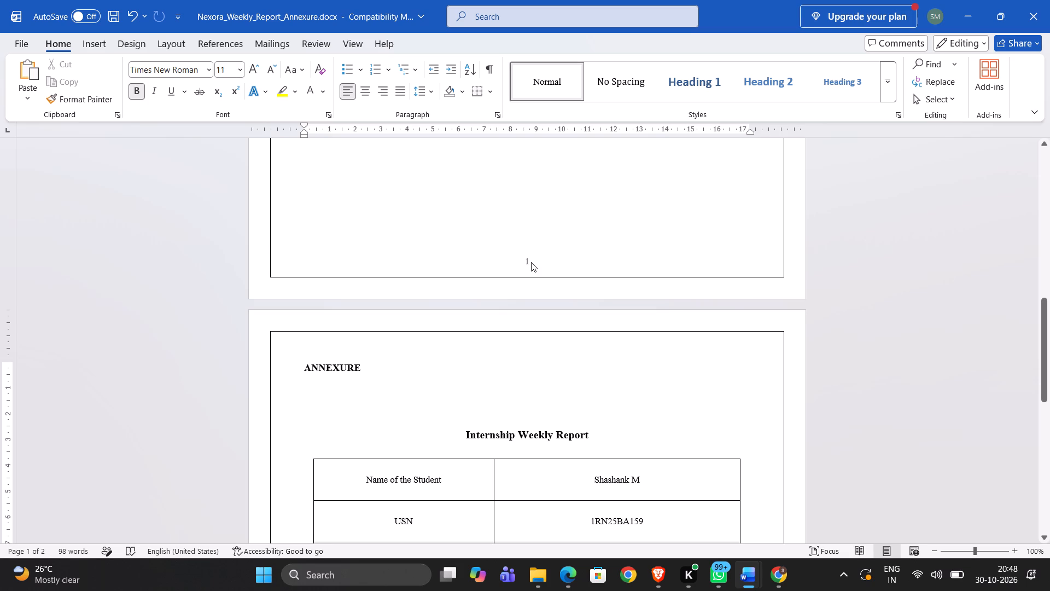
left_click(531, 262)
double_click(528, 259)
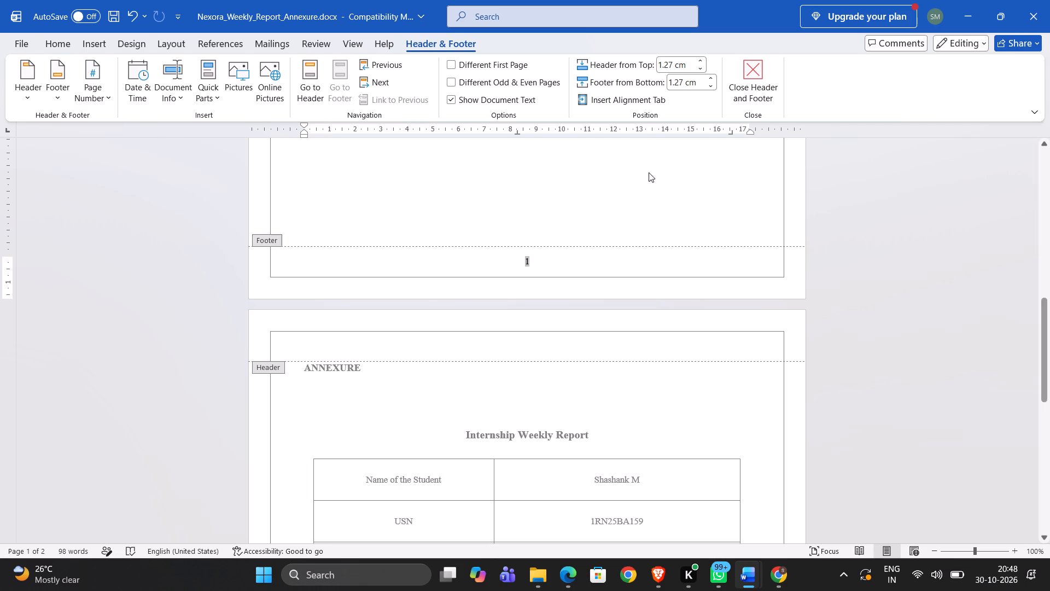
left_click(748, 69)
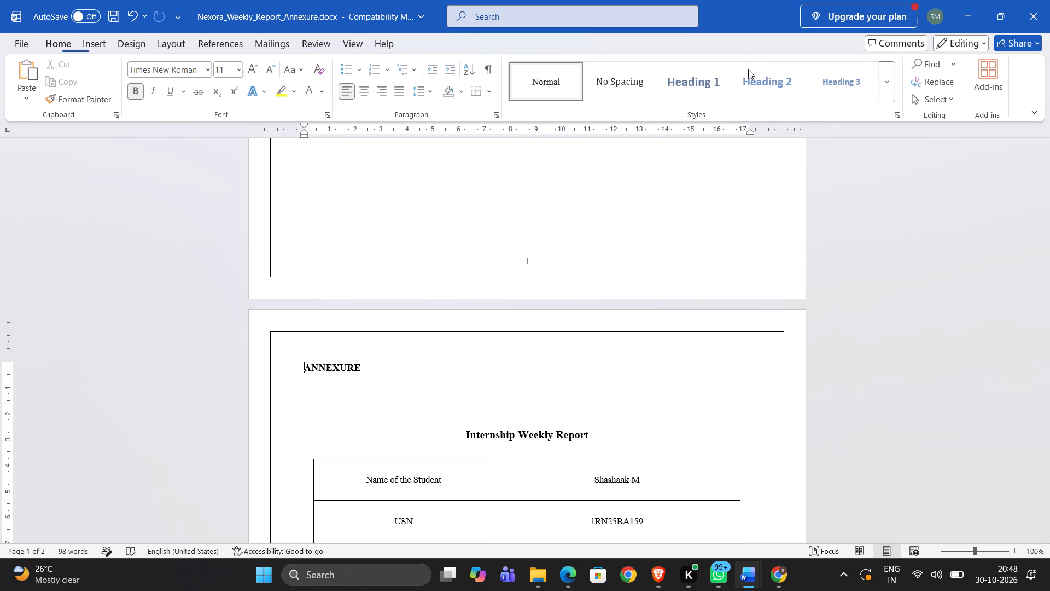
Open the footer of the weekly report page for editing and select its page number.
left_click(536, 260)
left_click(526, 261)
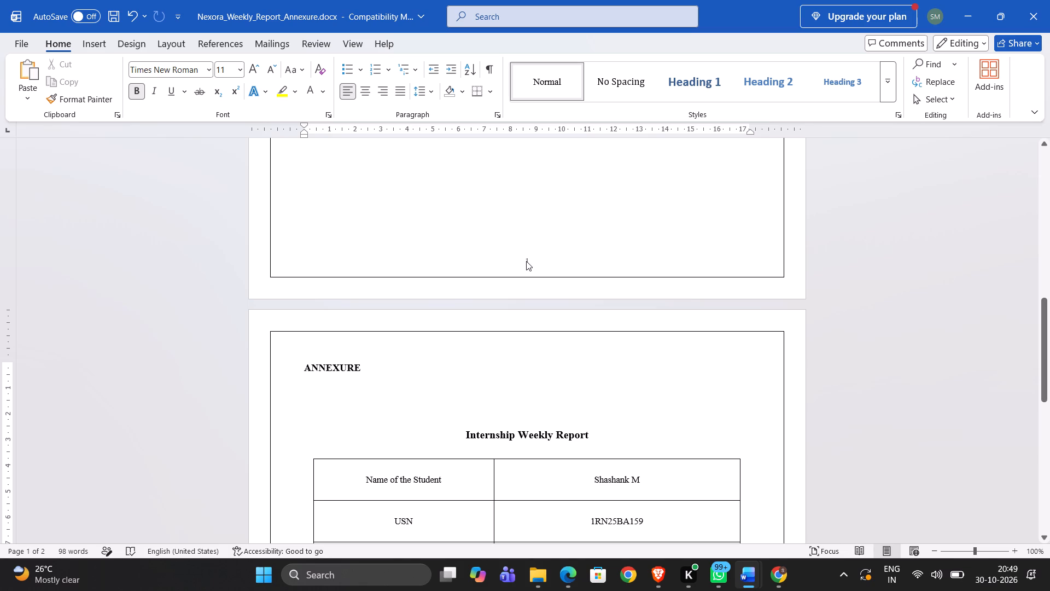
double_click(526, 261)
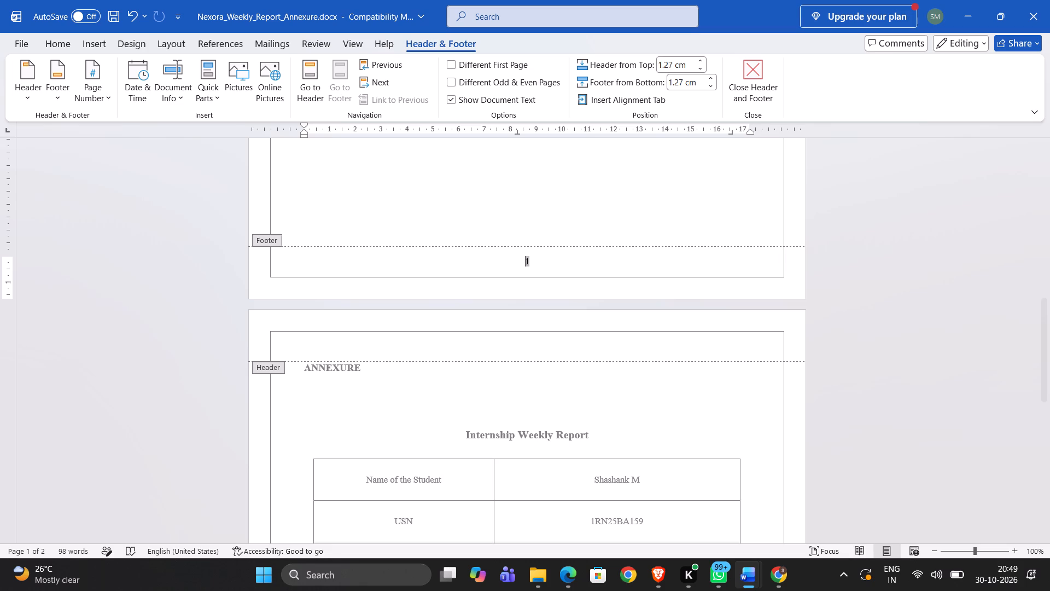
left_click(593, 246)
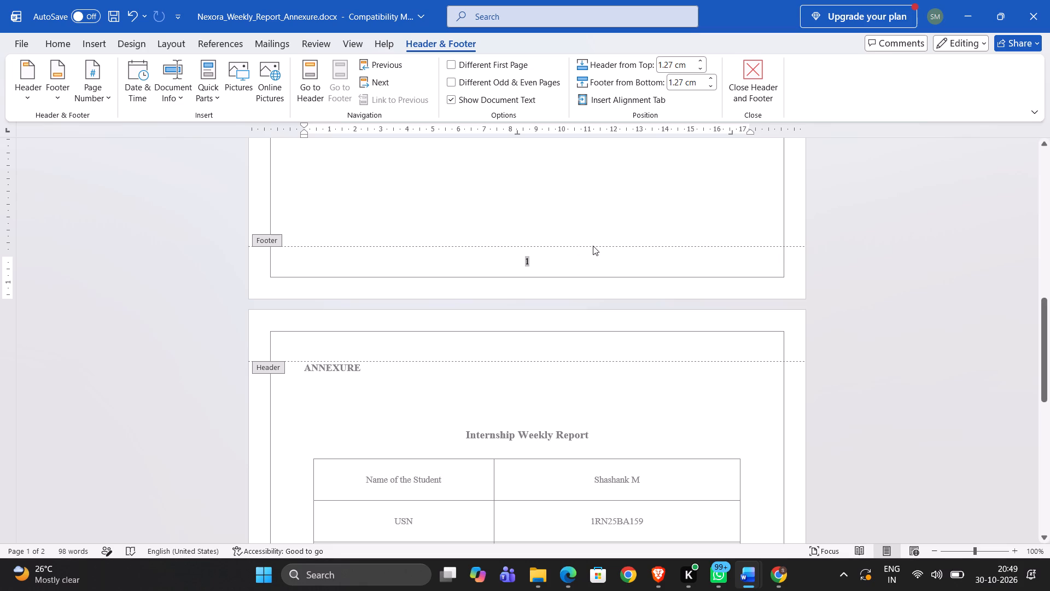
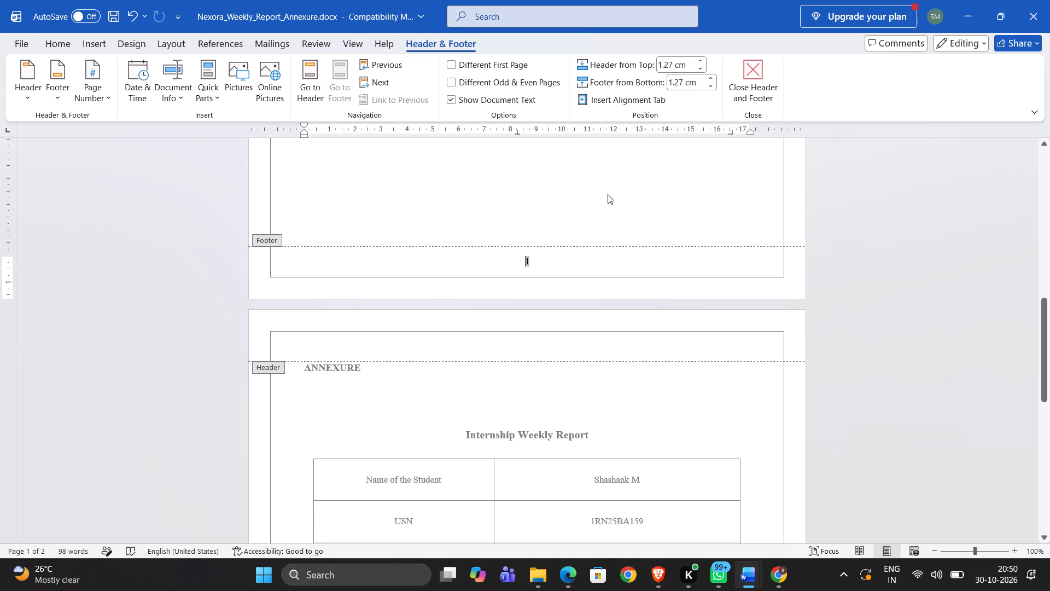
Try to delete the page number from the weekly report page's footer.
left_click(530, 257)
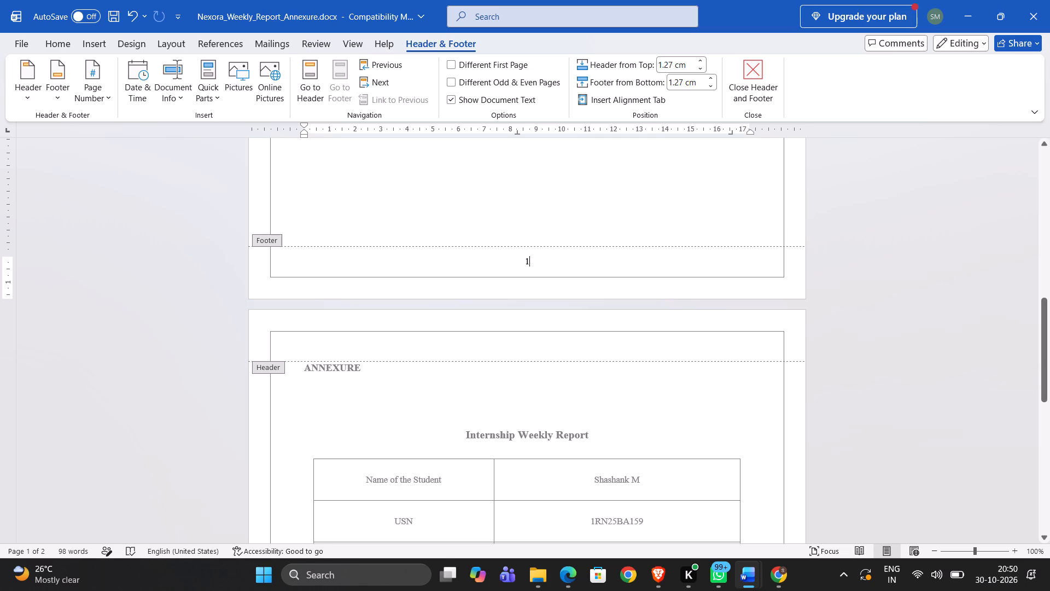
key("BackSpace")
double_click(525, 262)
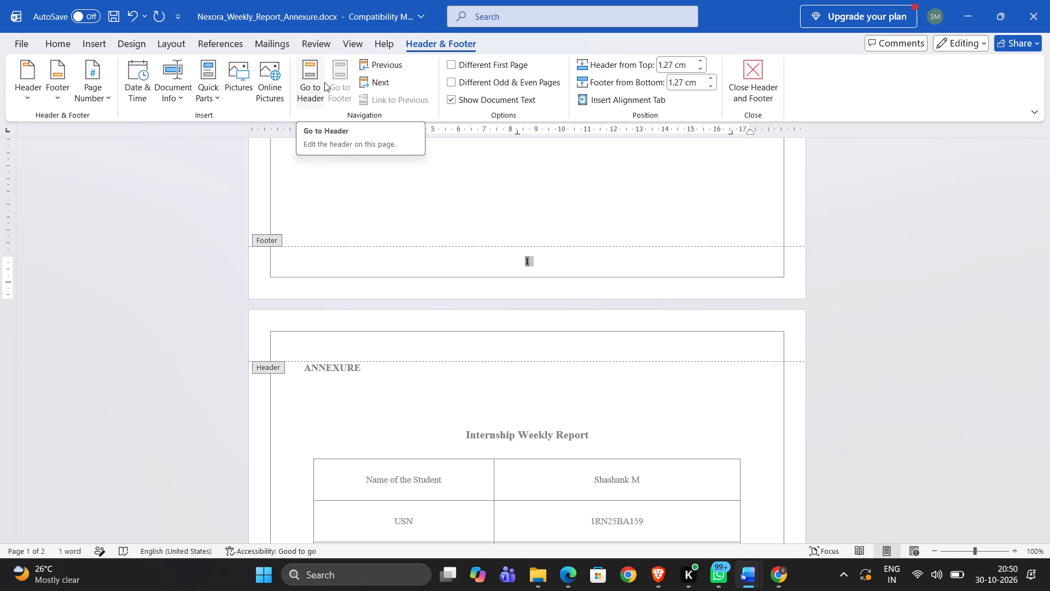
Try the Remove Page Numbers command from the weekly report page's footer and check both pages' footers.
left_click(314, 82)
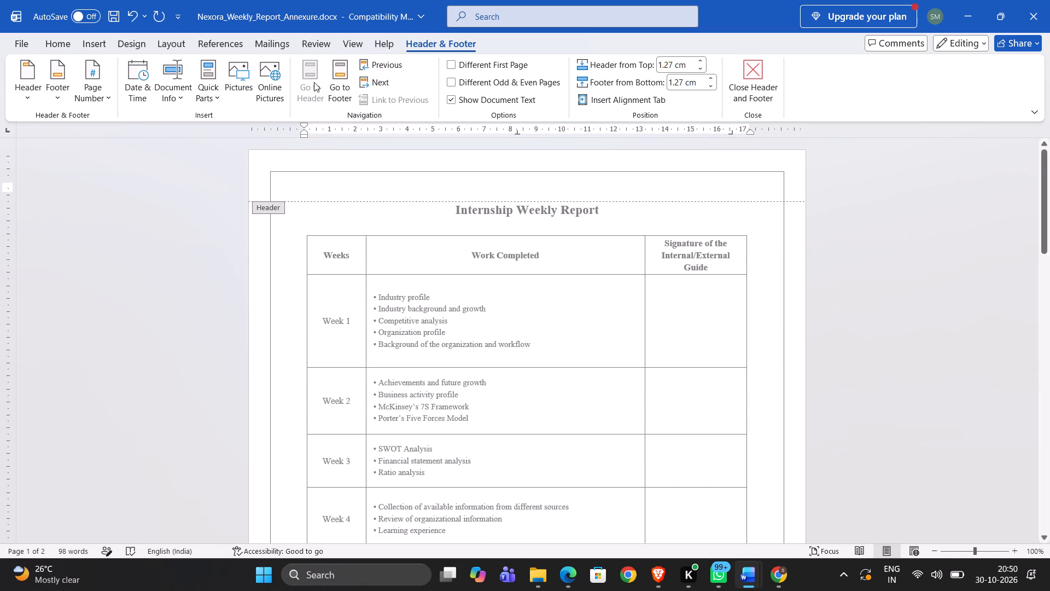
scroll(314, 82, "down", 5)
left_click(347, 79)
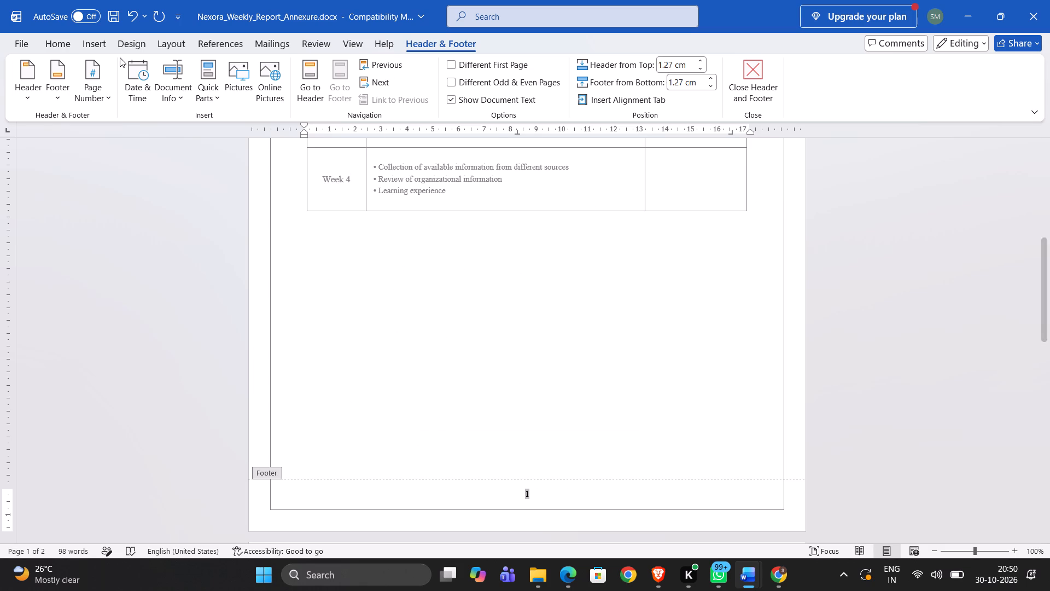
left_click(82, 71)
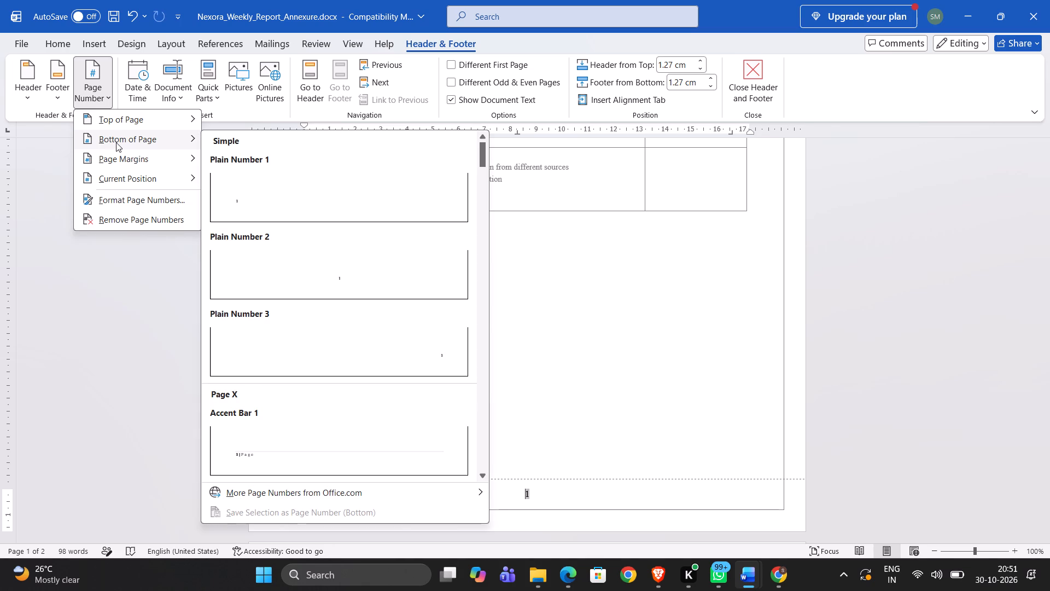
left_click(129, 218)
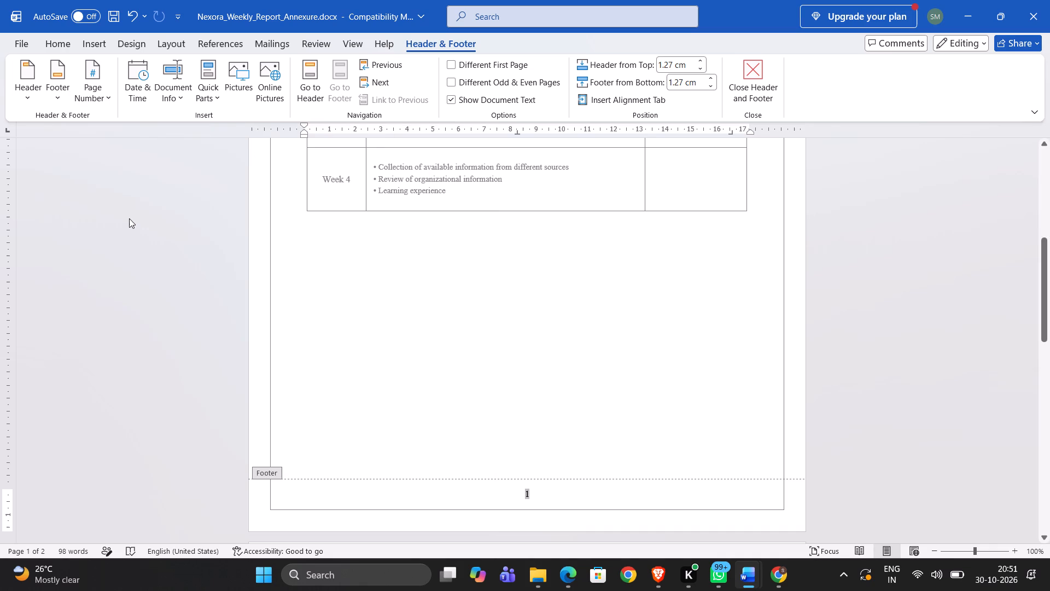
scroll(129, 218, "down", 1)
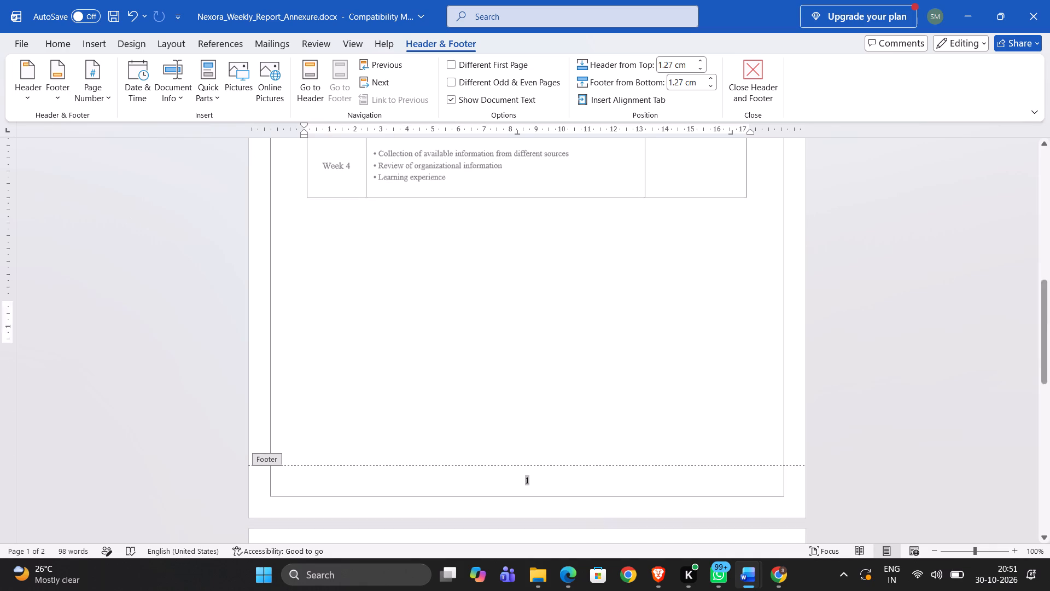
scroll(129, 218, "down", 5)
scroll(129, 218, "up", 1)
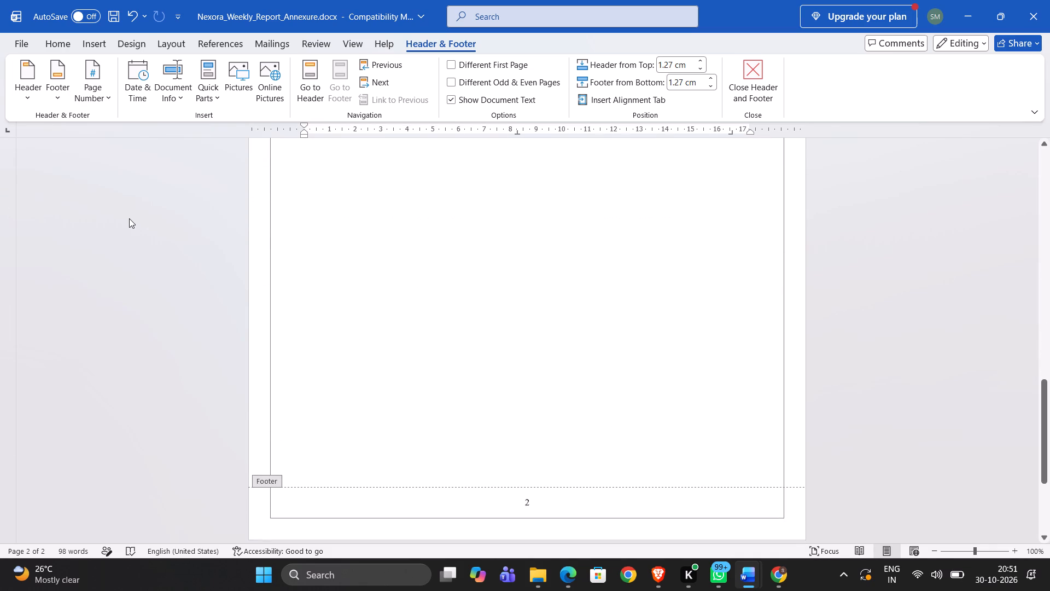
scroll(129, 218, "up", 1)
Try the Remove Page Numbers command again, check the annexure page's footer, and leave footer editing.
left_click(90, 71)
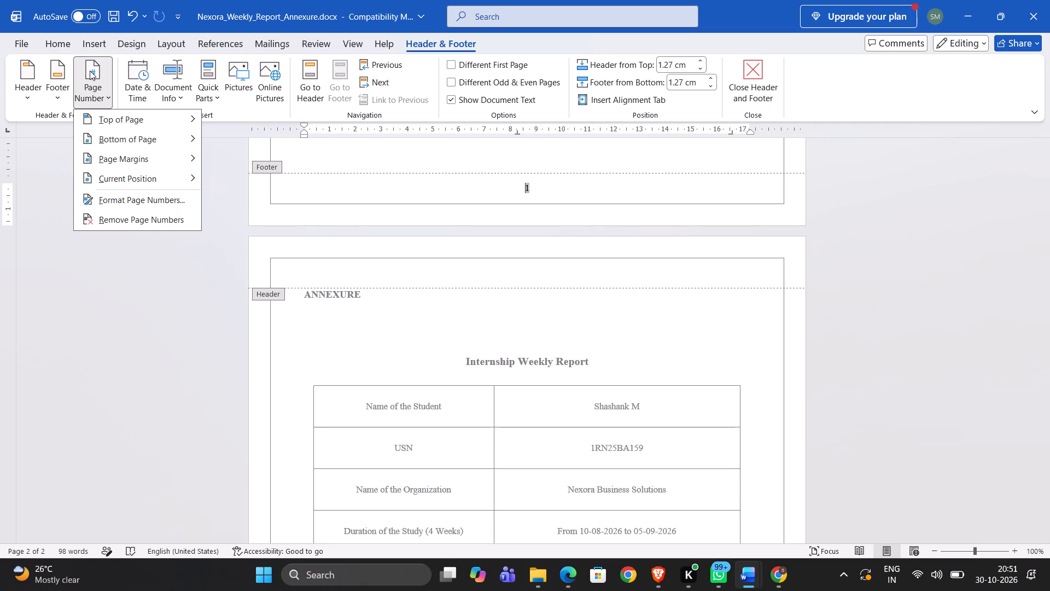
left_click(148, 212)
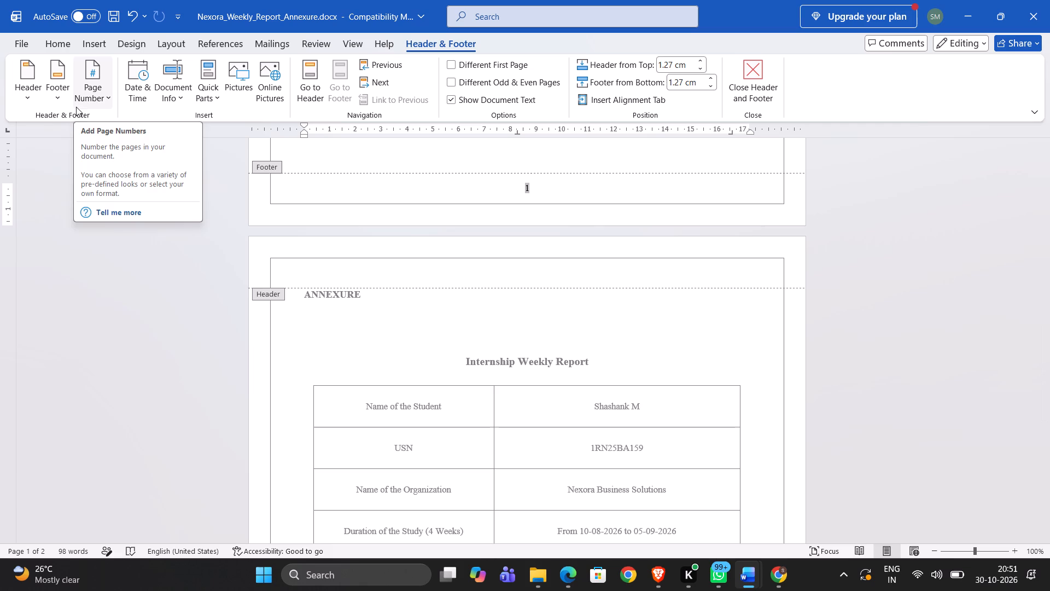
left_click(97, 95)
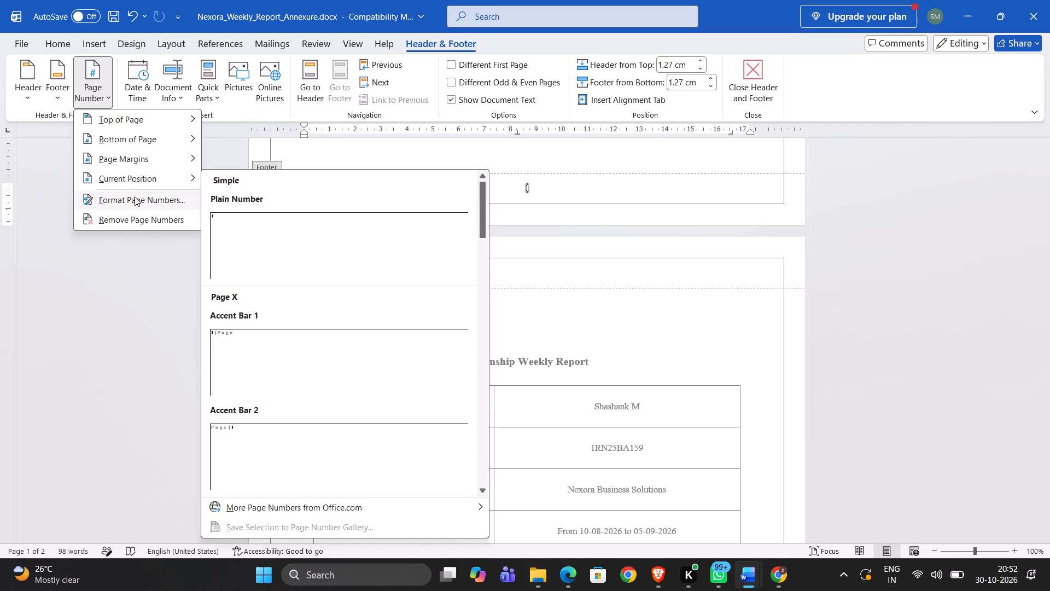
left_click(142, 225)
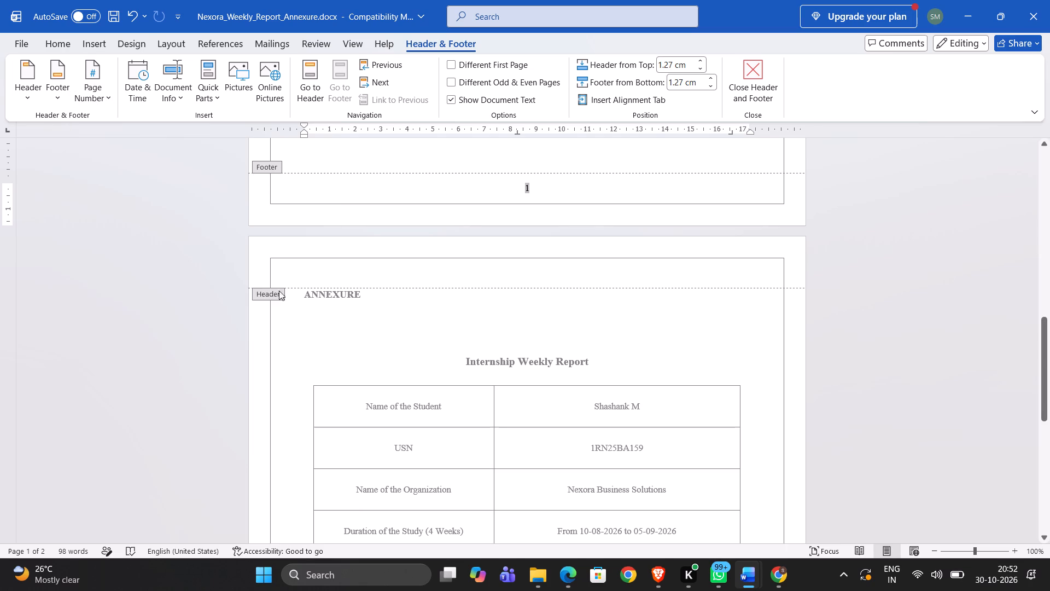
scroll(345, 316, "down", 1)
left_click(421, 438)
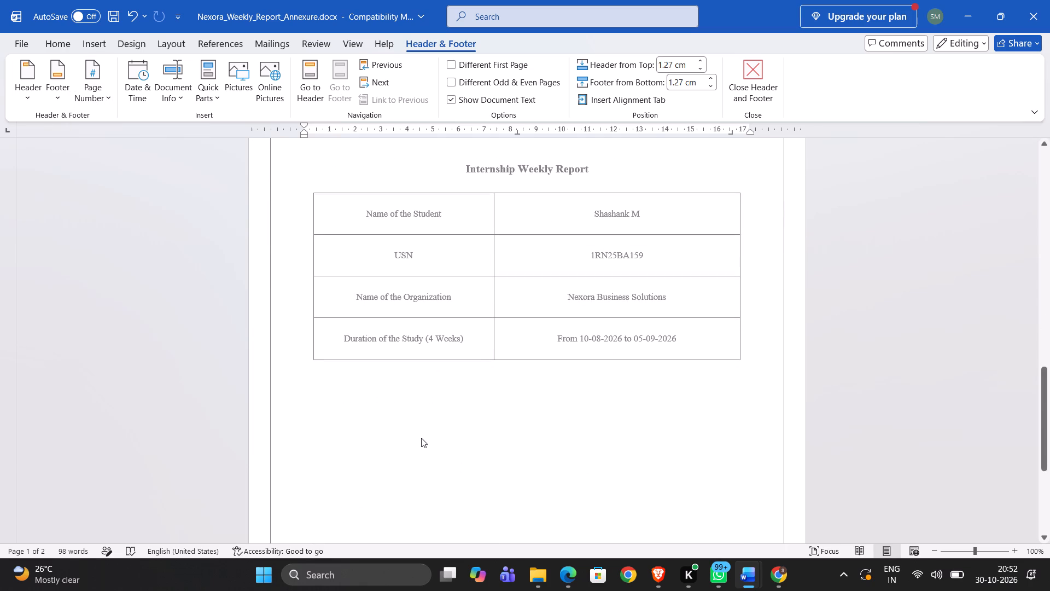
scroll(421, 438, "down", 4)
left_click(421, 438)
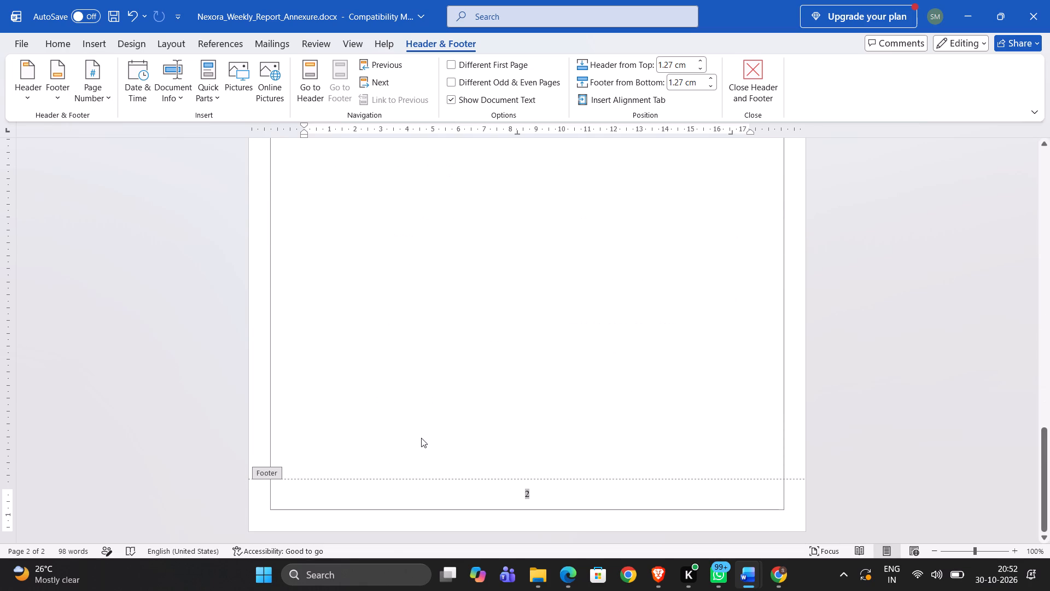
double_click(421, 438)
Examine the weekly report and annexure pages and the page number between them, along with the document's editing mode options.
scroll(421, 438, "up", 1)
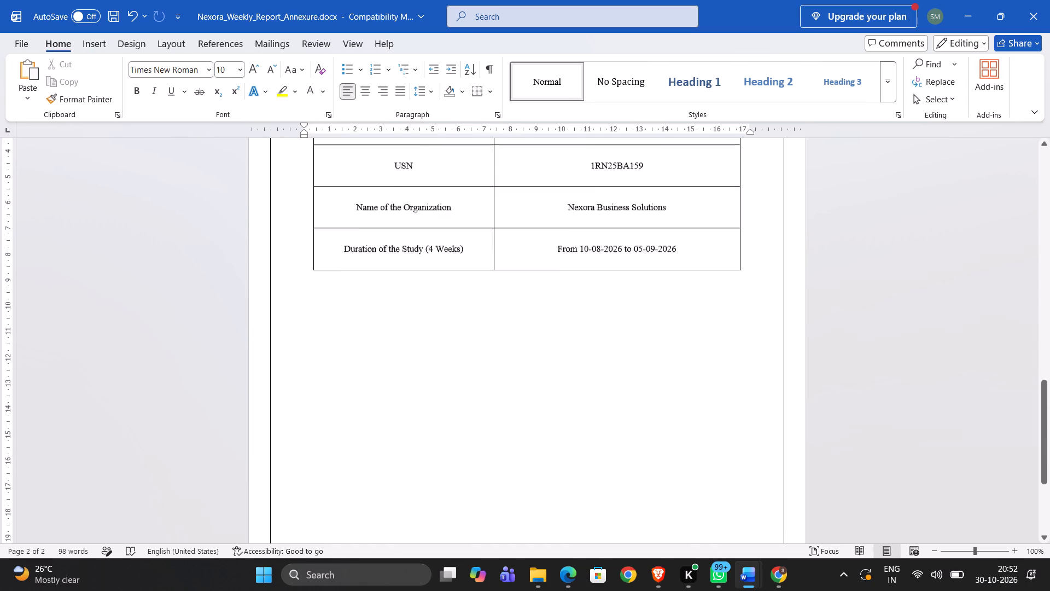
scroll(421, 438, "up", 3)
scroll(421, 438, "down", 1)
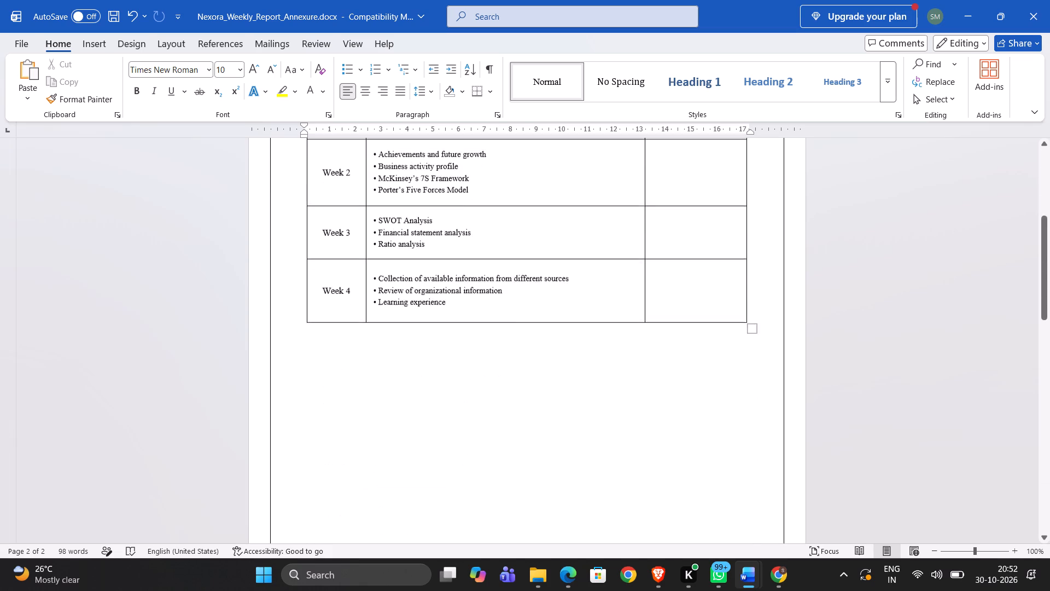
scroll(421, 438, "down", 2)
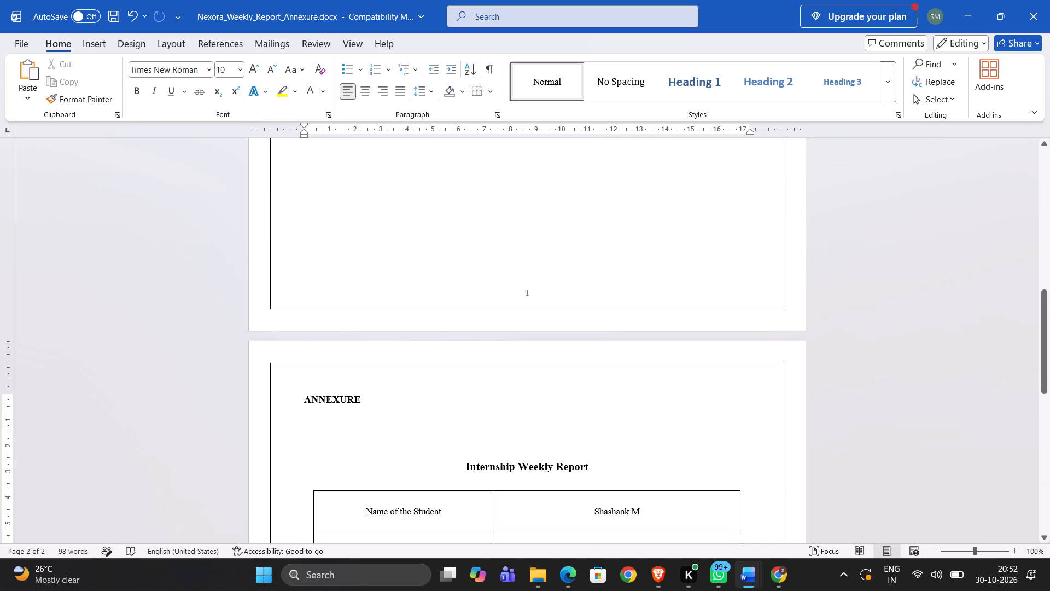
left_click(960, 45)
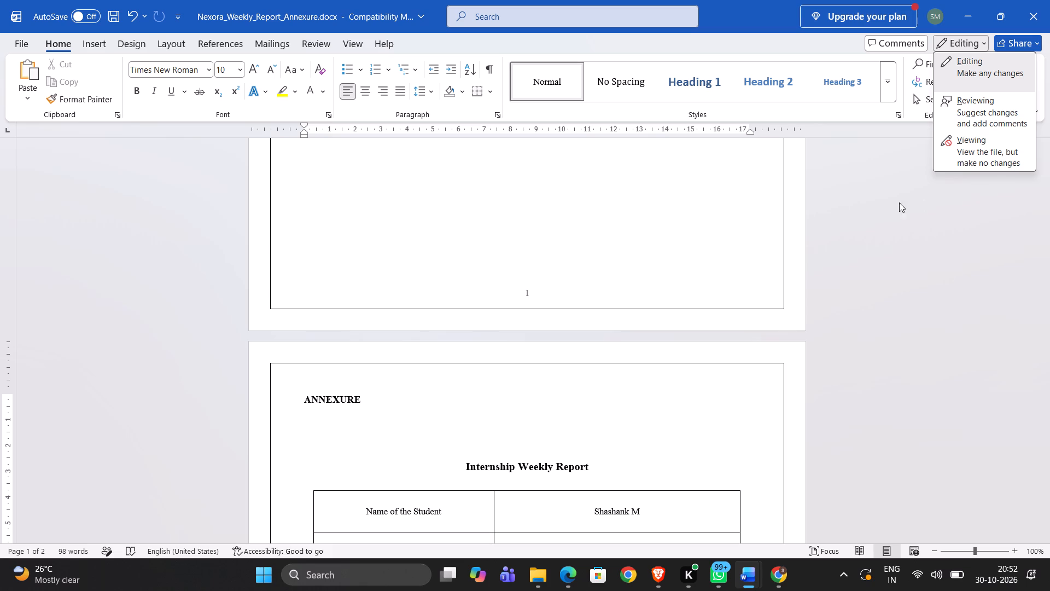
left_click(364, 140)
scroll(398, 221, "up", 2)
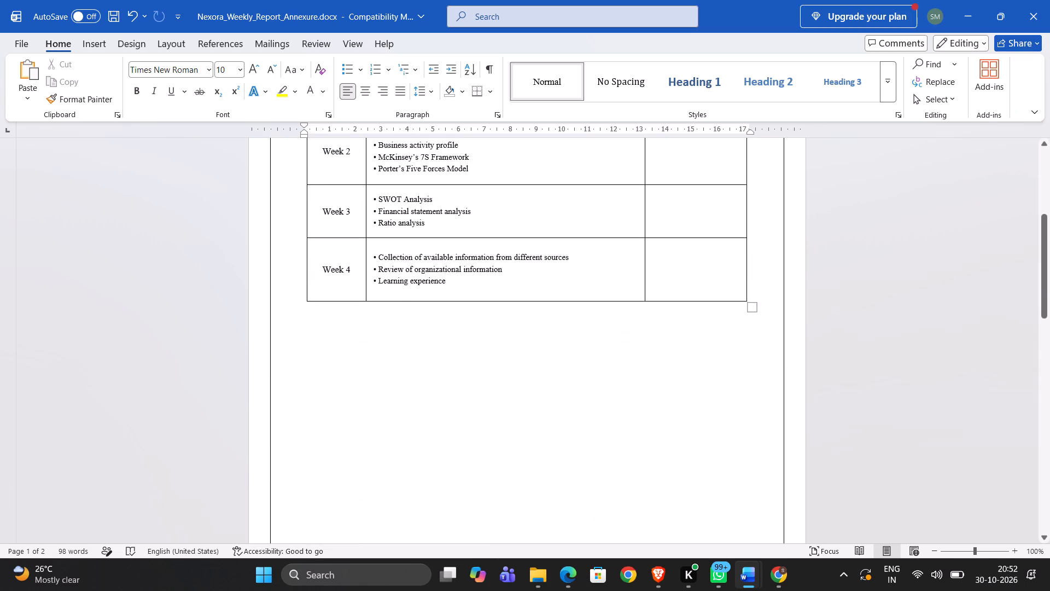
scroll(398, 221, "down", 2)
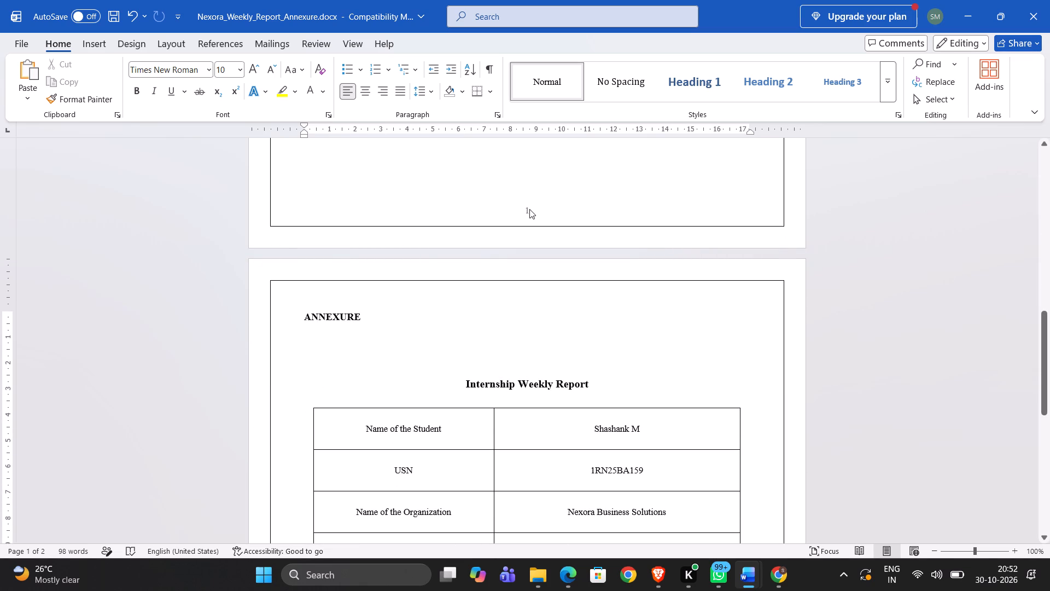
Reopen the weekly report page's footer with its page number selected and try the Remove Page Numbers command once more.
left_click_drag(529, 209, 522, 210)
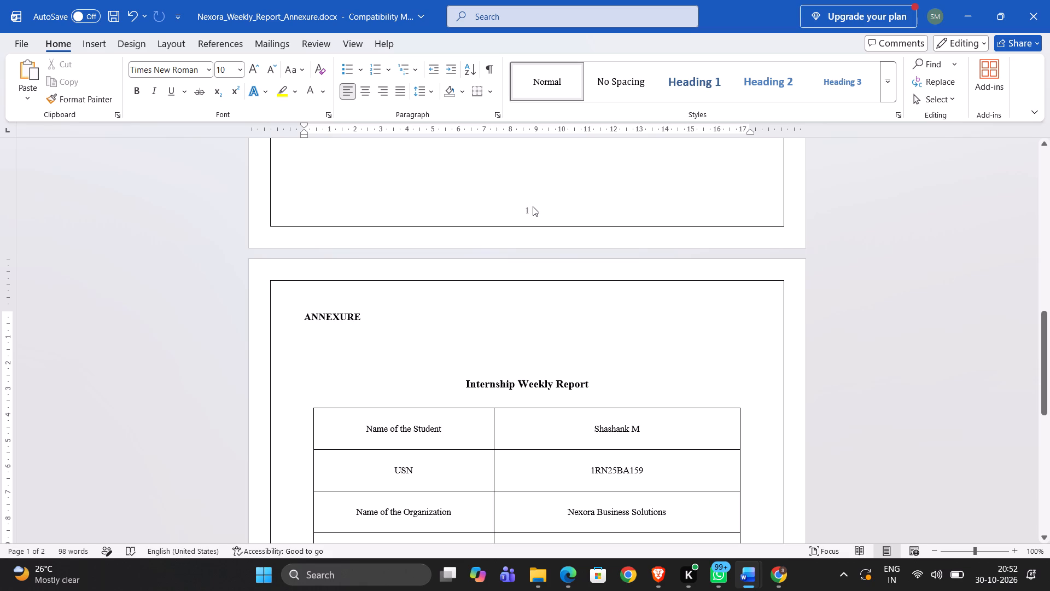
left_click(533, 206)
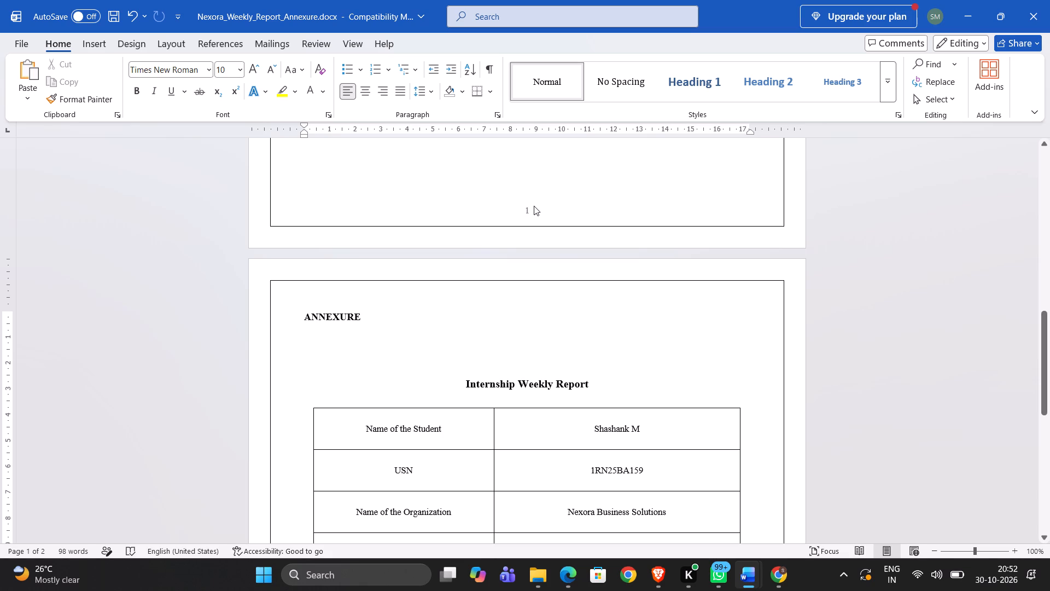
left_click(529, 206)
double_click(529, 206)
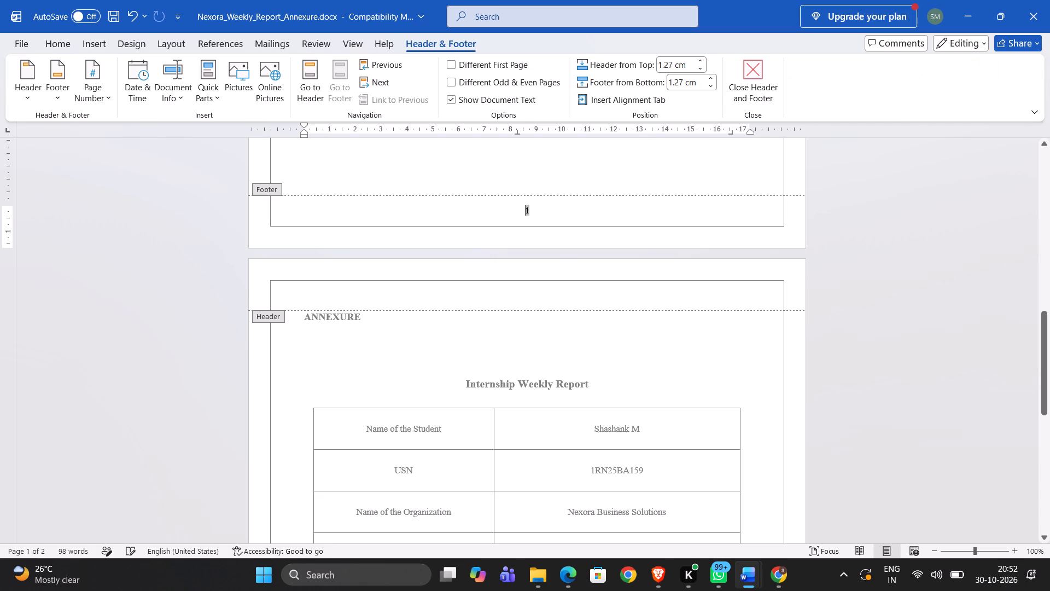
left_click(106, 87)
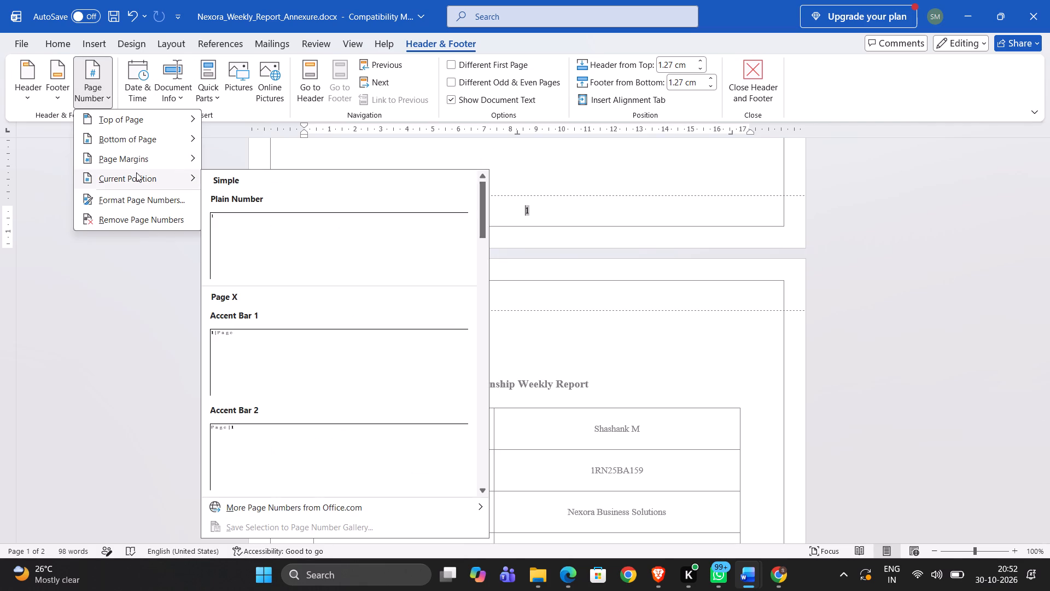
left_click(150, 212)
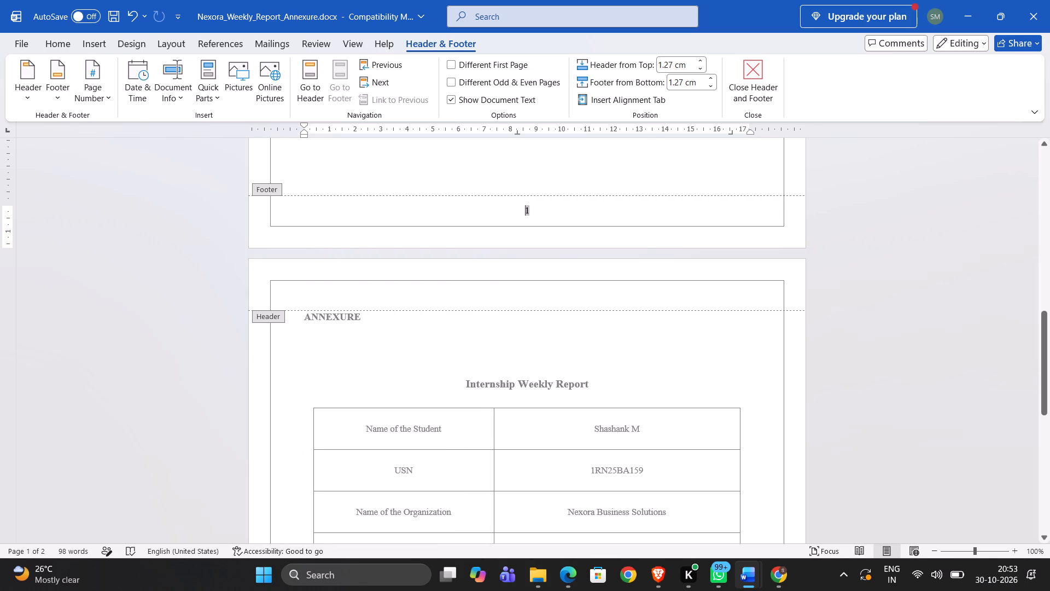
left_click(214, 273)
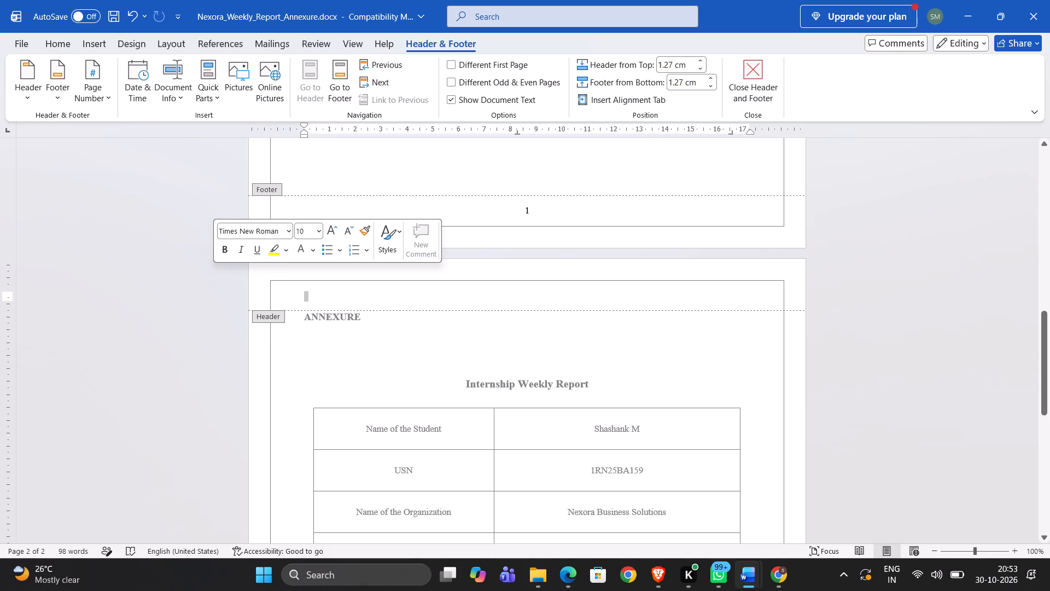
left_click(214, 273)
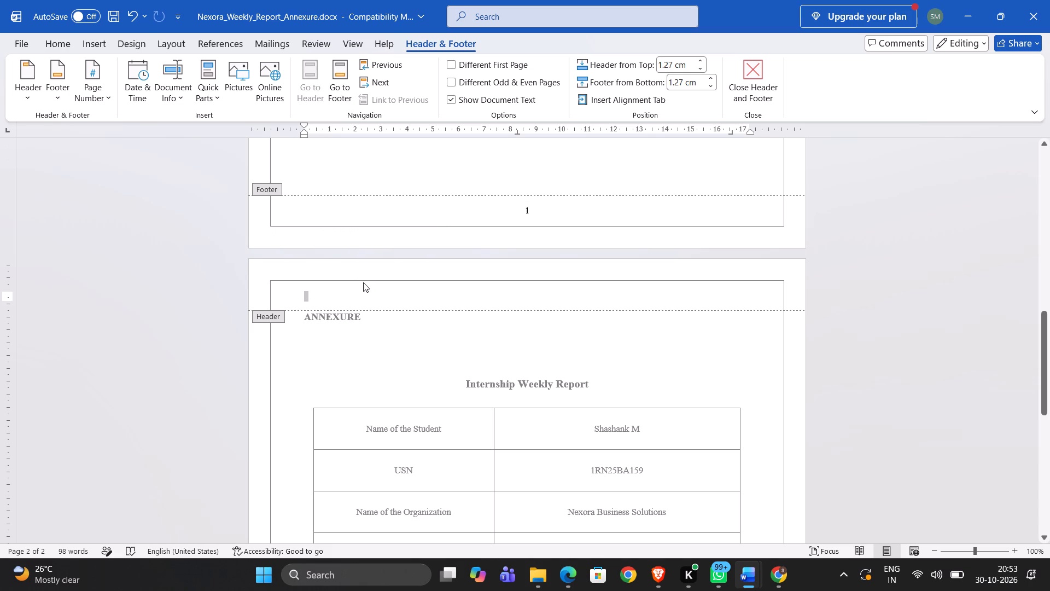
Select the whole page number in the weekly report page's footer and delete it.
left_click(534, 212)
left_click_drag(534, 212, 506, 213)
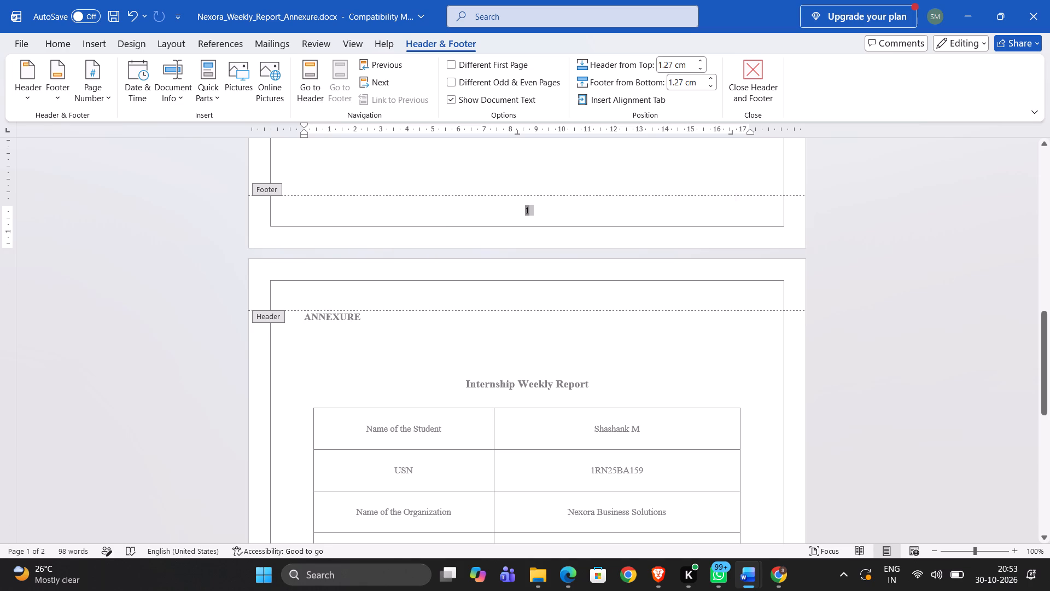
key("BackSpace")
Check the footers of both the annexure and weekly report pages for remaining page numbers.
scroll(506, 213, "down", 4)
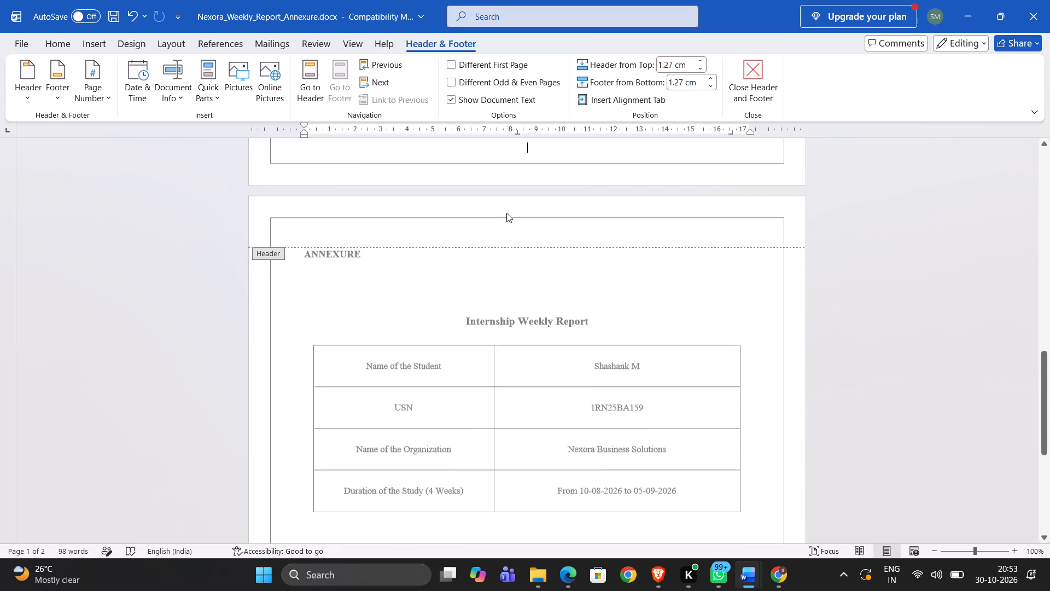
scroll(506, 213, "down", 5)
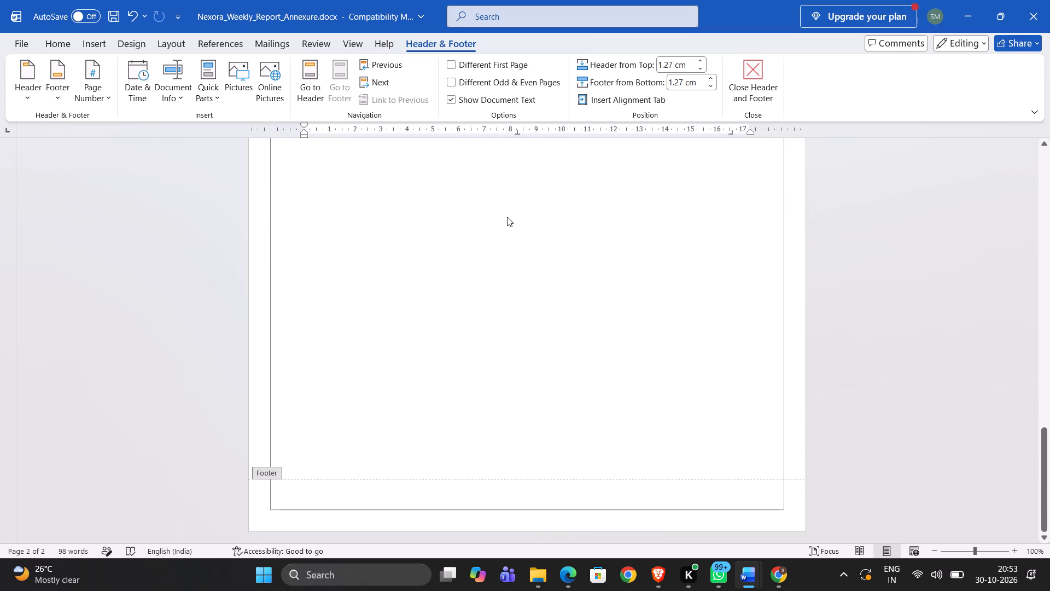
left_click(509, 235)
scroll(509, 235, "up", 4)
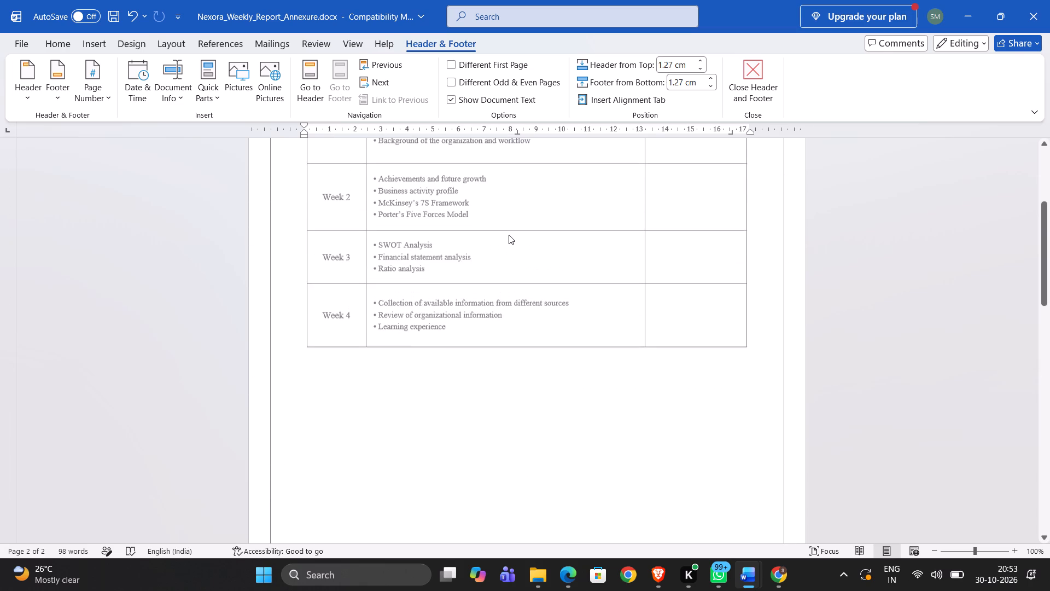
scroll(509, 235, "down", 3)
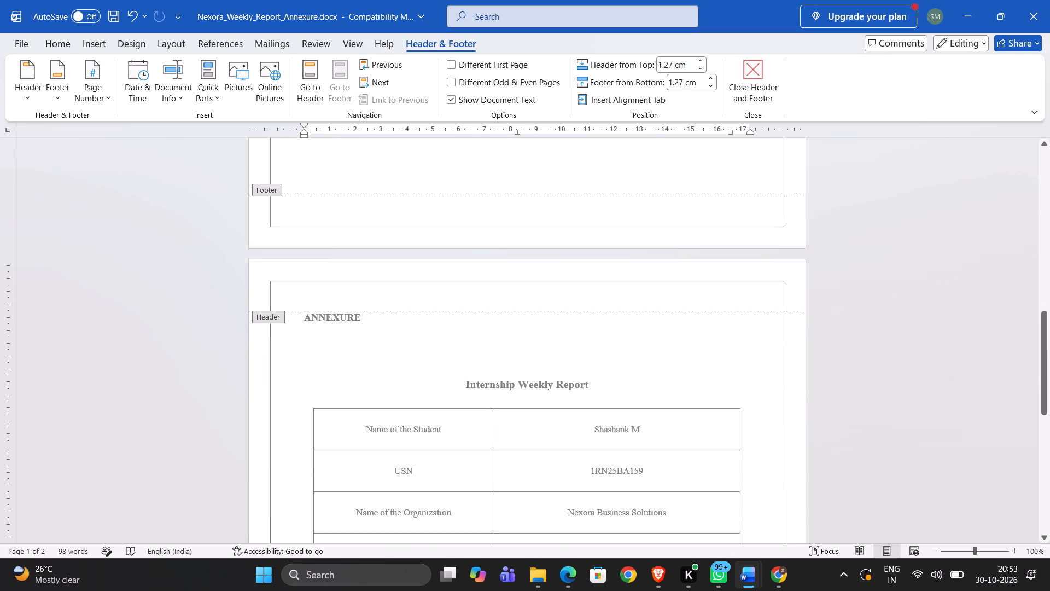
left_click(423, 329)
left_click(423, 329)
Leave footer editing and review the layout of the weekly report and annexure pages.
left_click(493, 371)
double_click(493, 371)
scroll(493, 371, "down", 8)
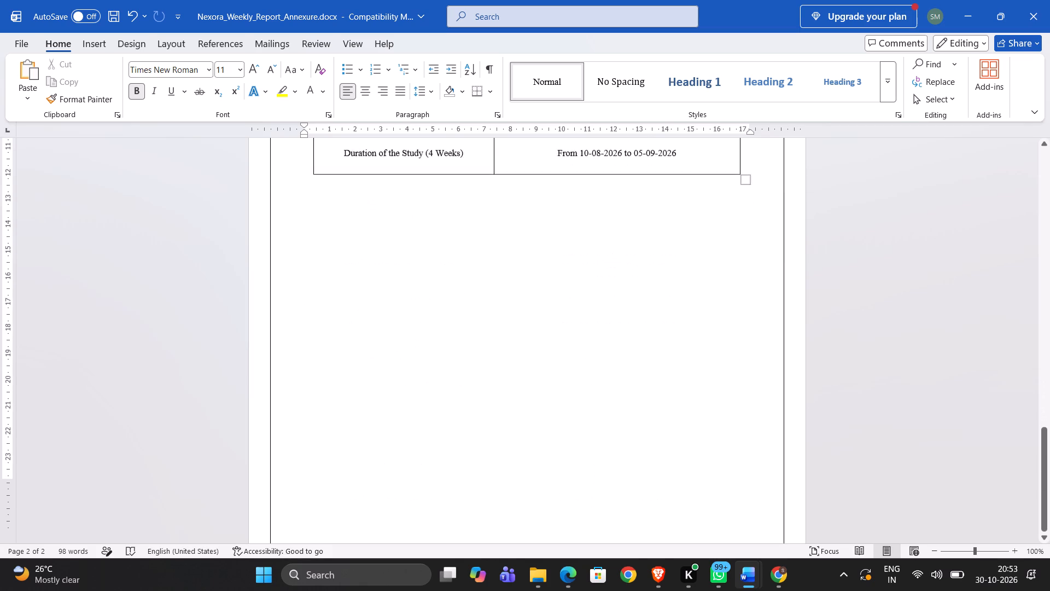
scroll(493, 371, "up", 6)
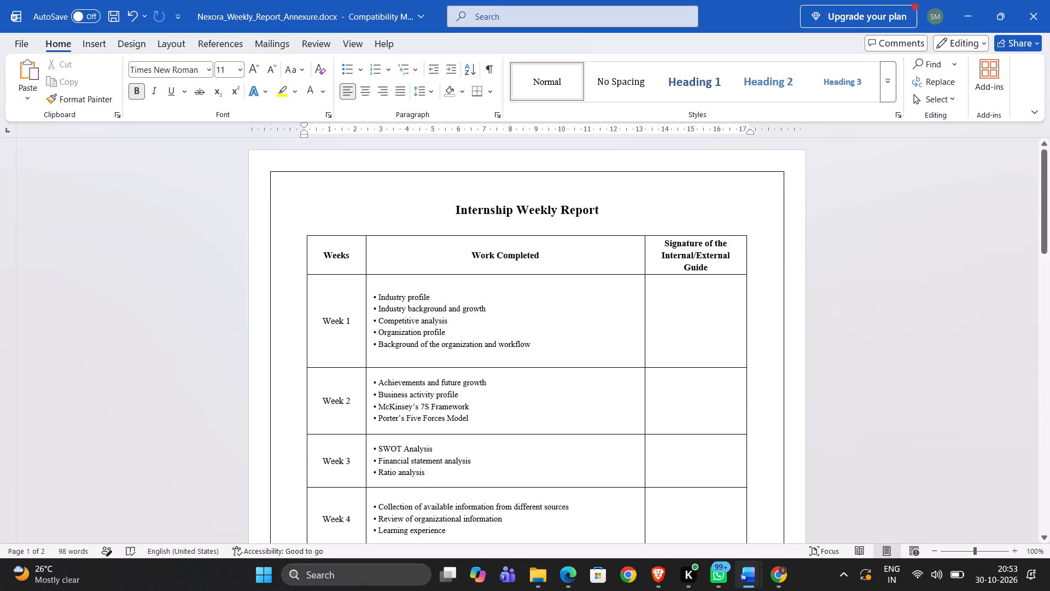
scroll(493, 371, "down", 3)
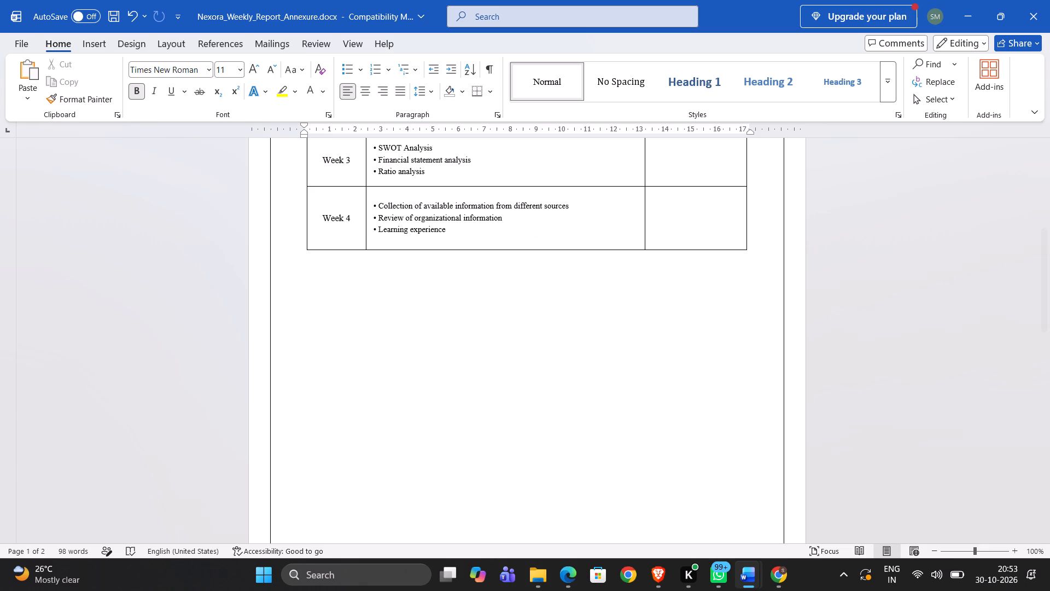
scroll(493, 371, "up", 6)
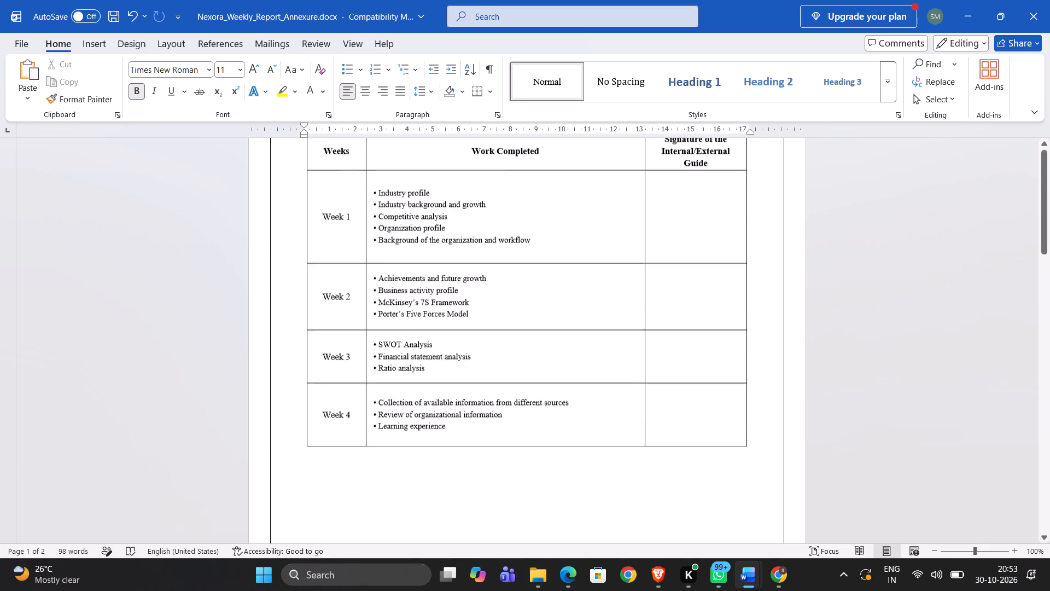
scroll(493, 371, "up", 4)
scroll(493, 371, "down", 2)
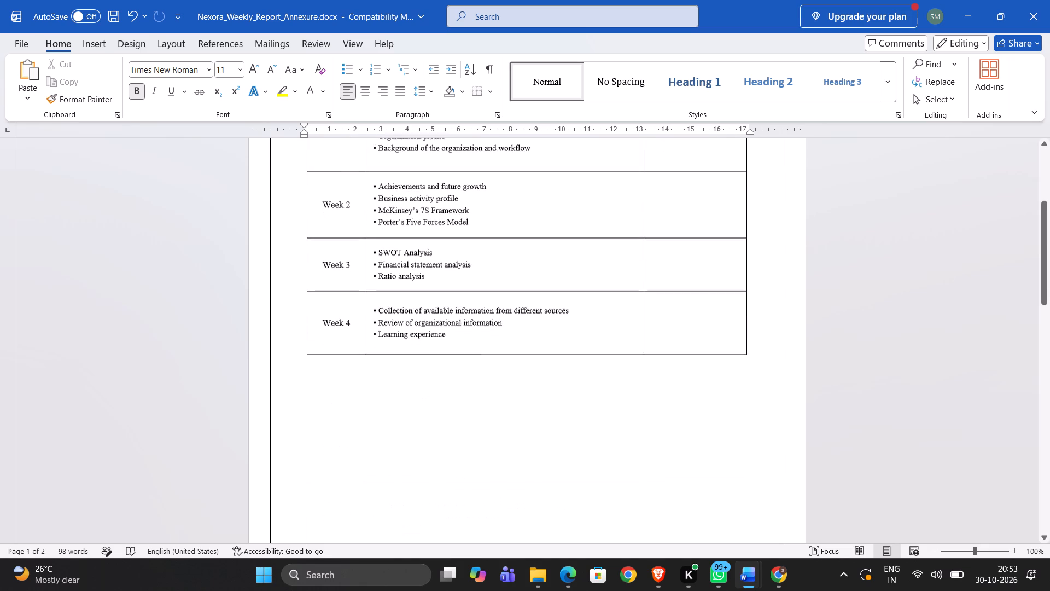
scroll(493, 371, "down", 5)
scroll(493, 371, "up", 7)
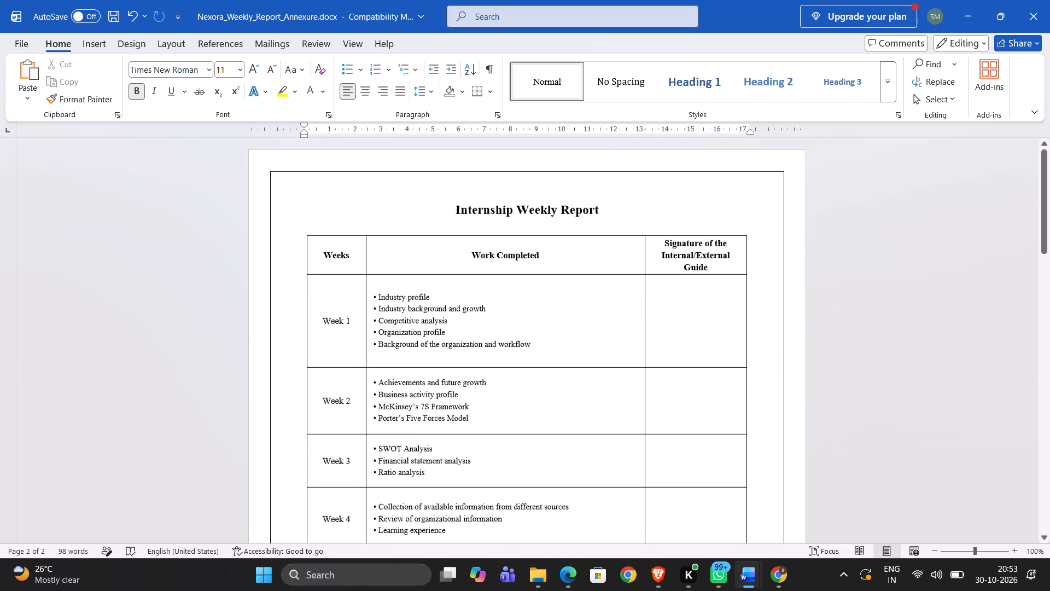
scroll(493, 371, "down", 2)
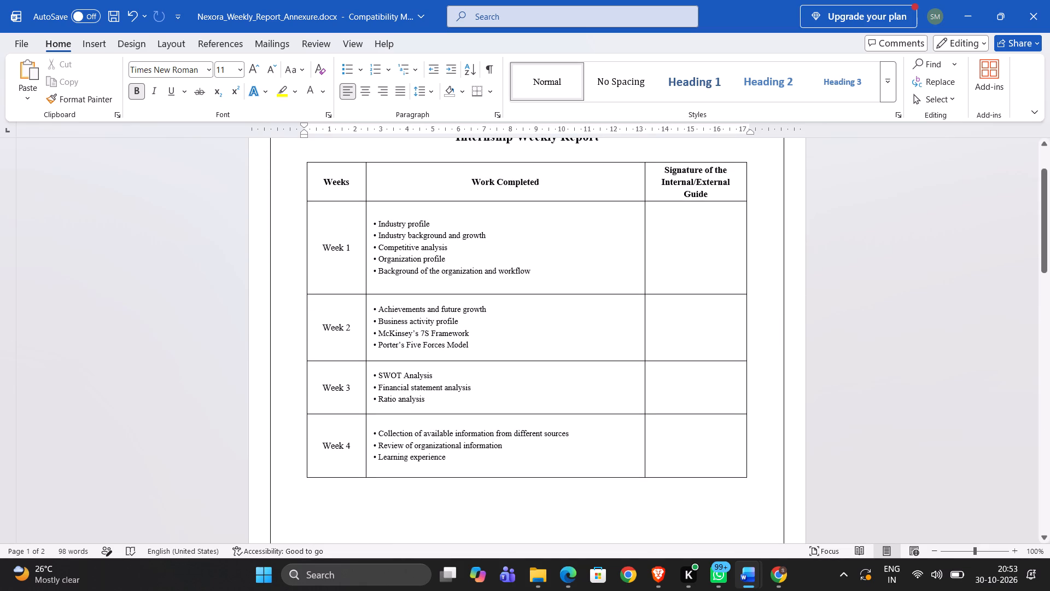
scroll(493, 371, "down", 3)
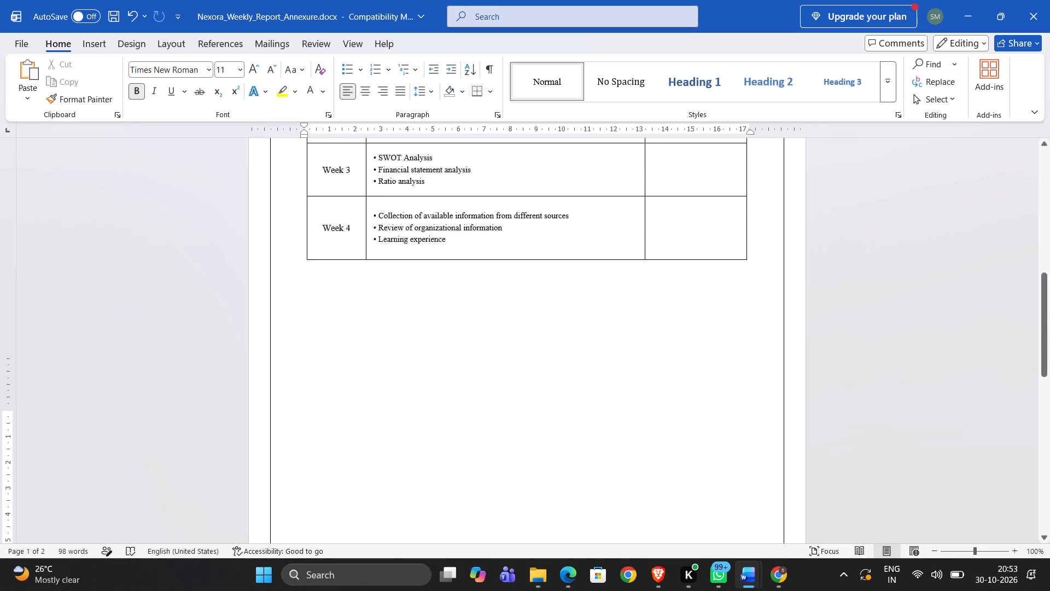
scroll(493, 371, "down", 2)
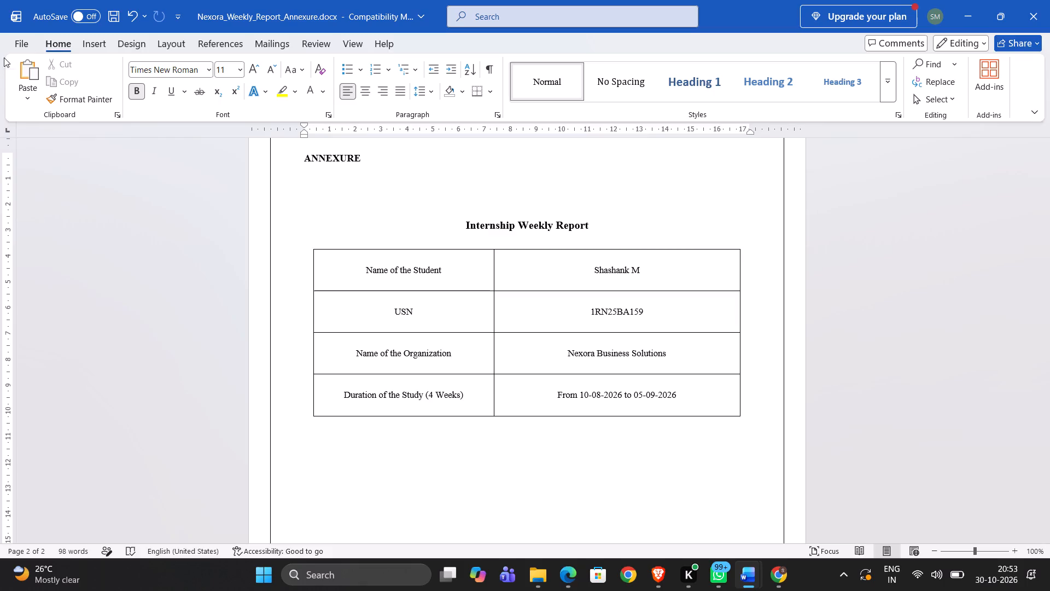
Save a copy of the document in the Documents folder as Nexora_Weekly_Report_Annexure.docx.
left_click(24, 43)
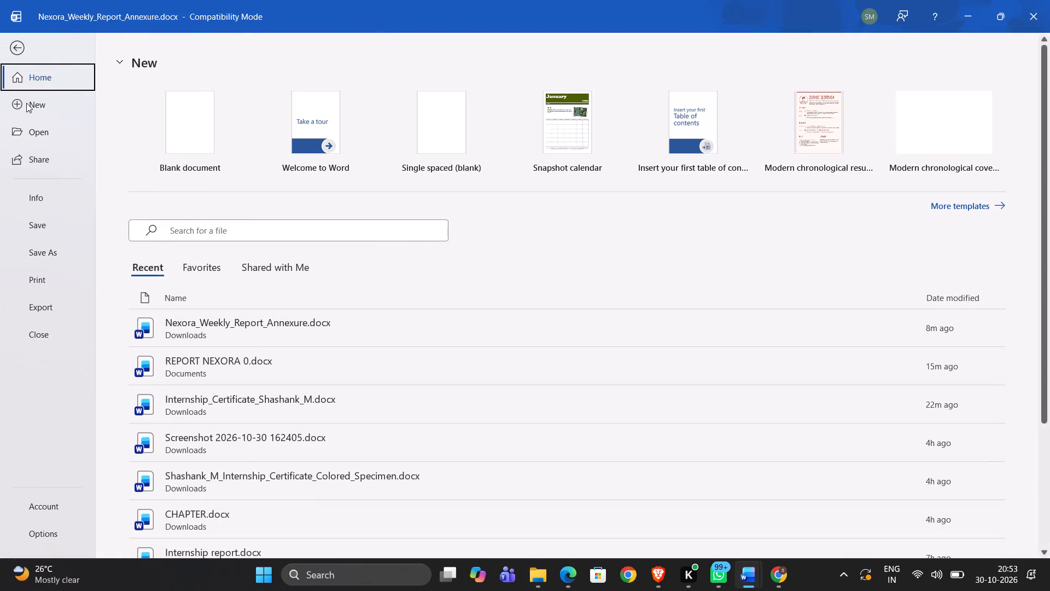
left_click(33, 253)
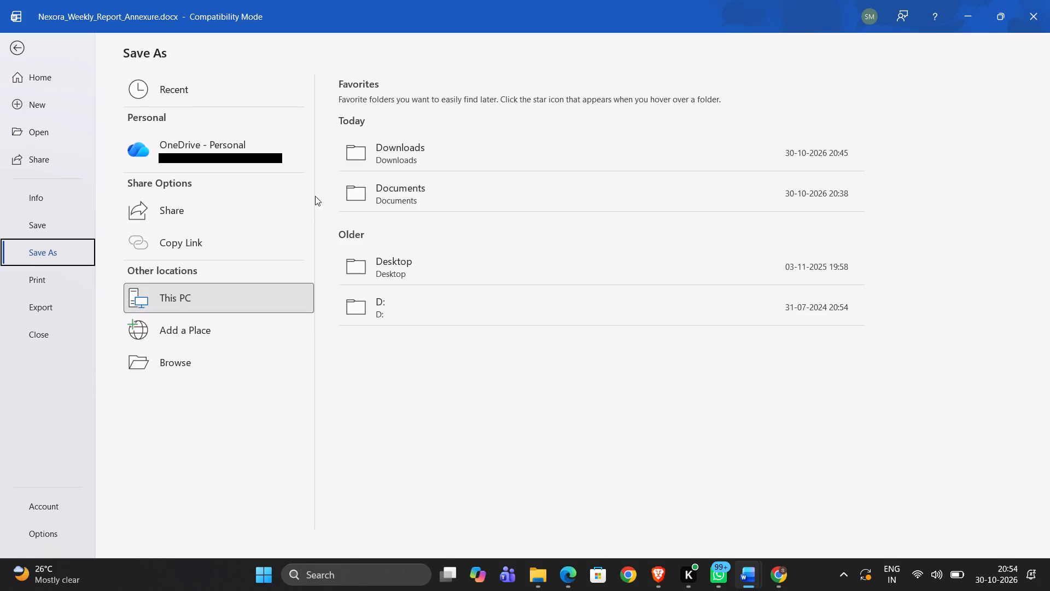
left_click(471, 184)
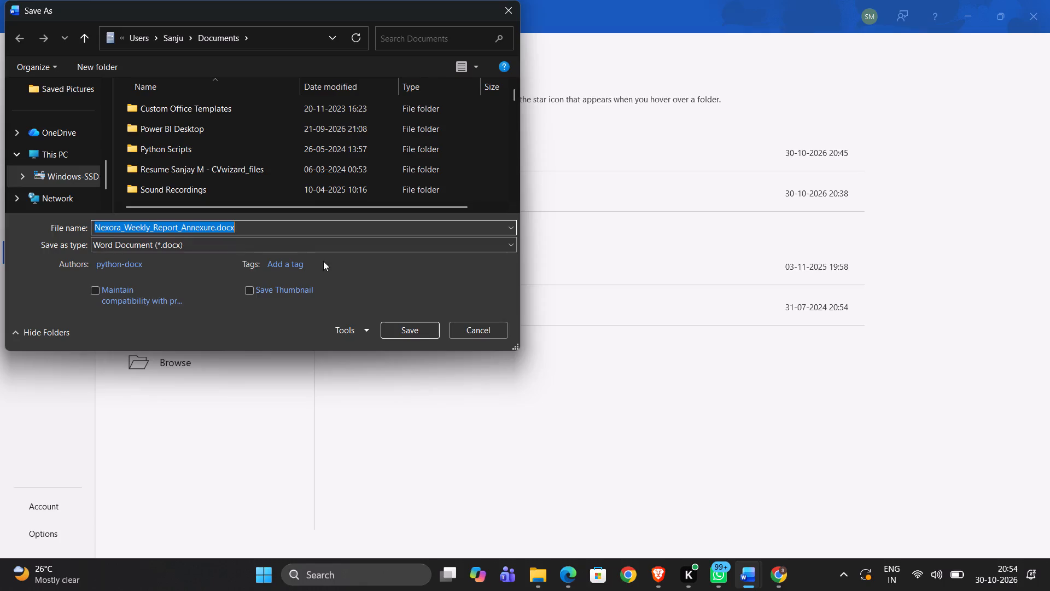
left_click(391, 326)
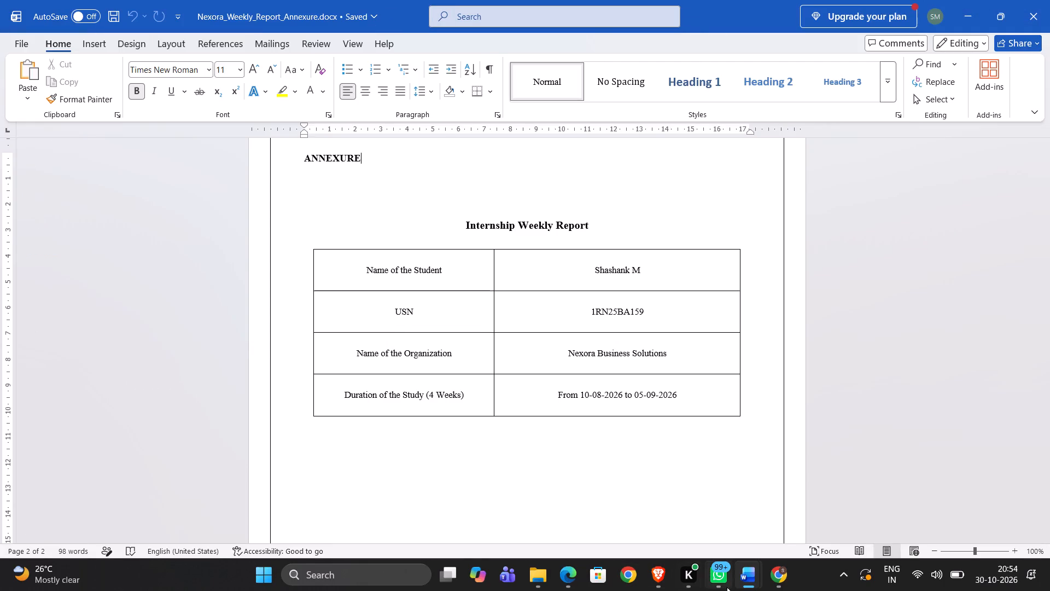
Switch to Chrome, find the iLovePDF website with a search in a new tab, and look through its tools.
left_click(781, 577)
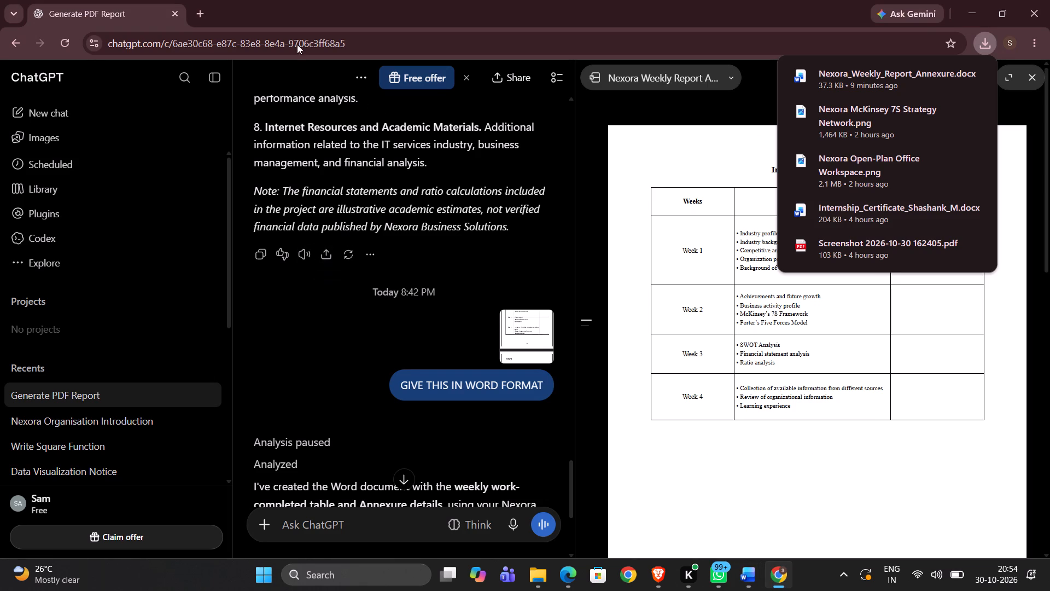
left_click(200, 10)
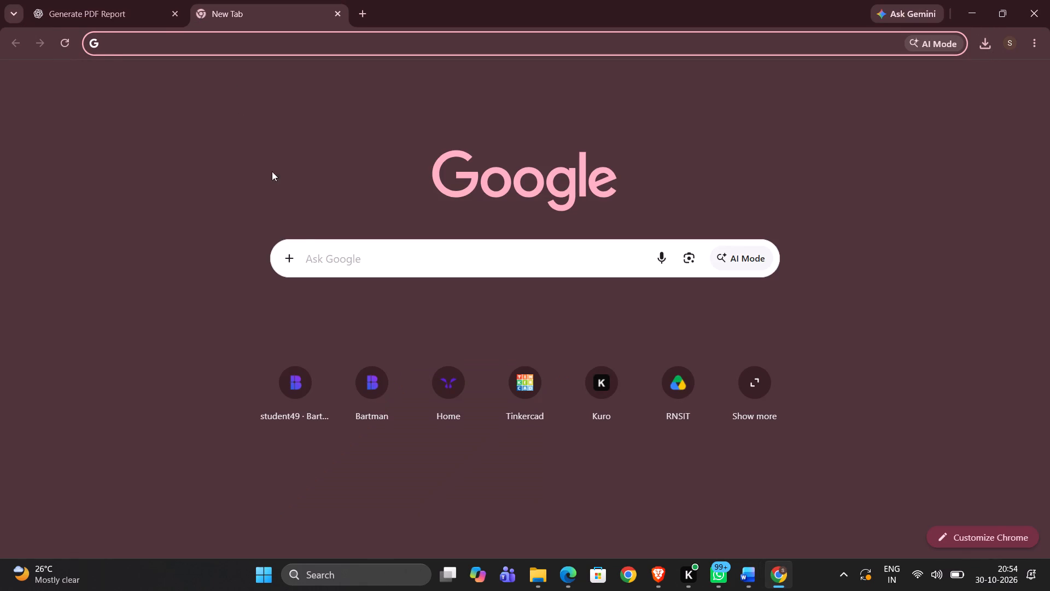
left_click(330, 269)
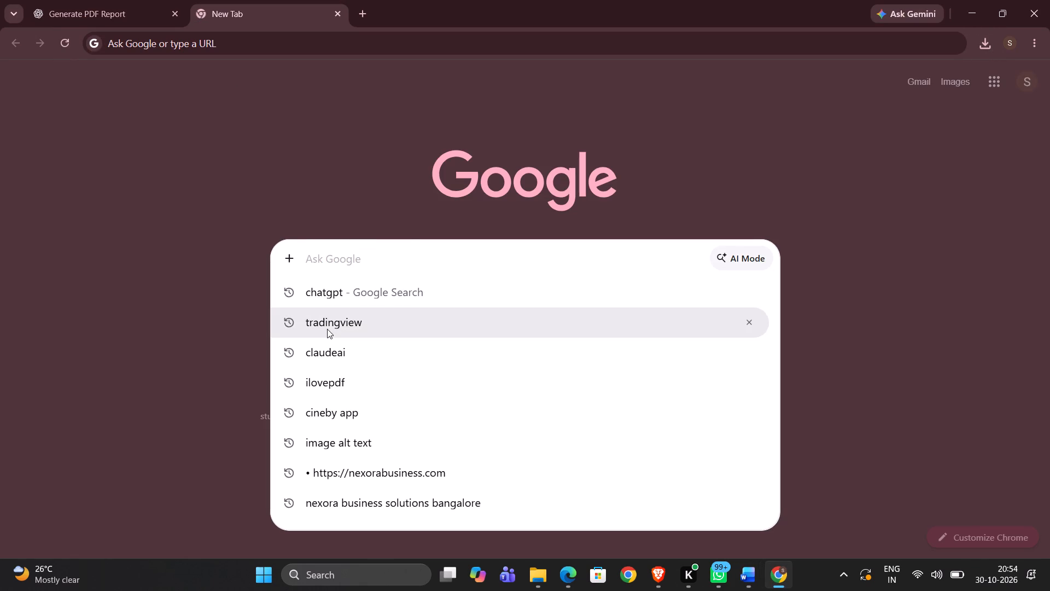
double_click(322, 378)
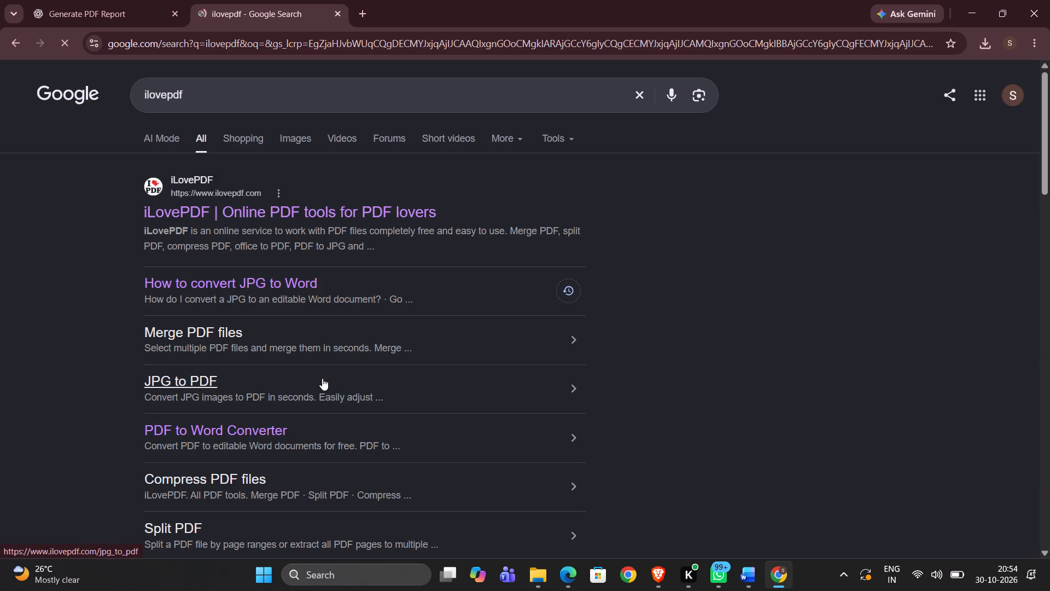
left_click(327, 219)
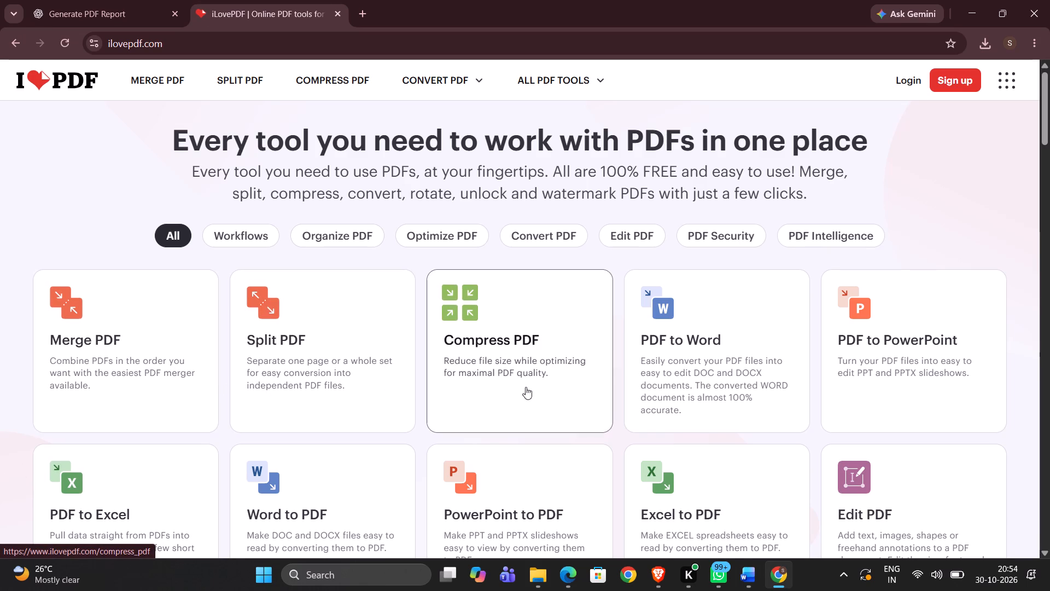
scroll(526, 387, "down", 6)
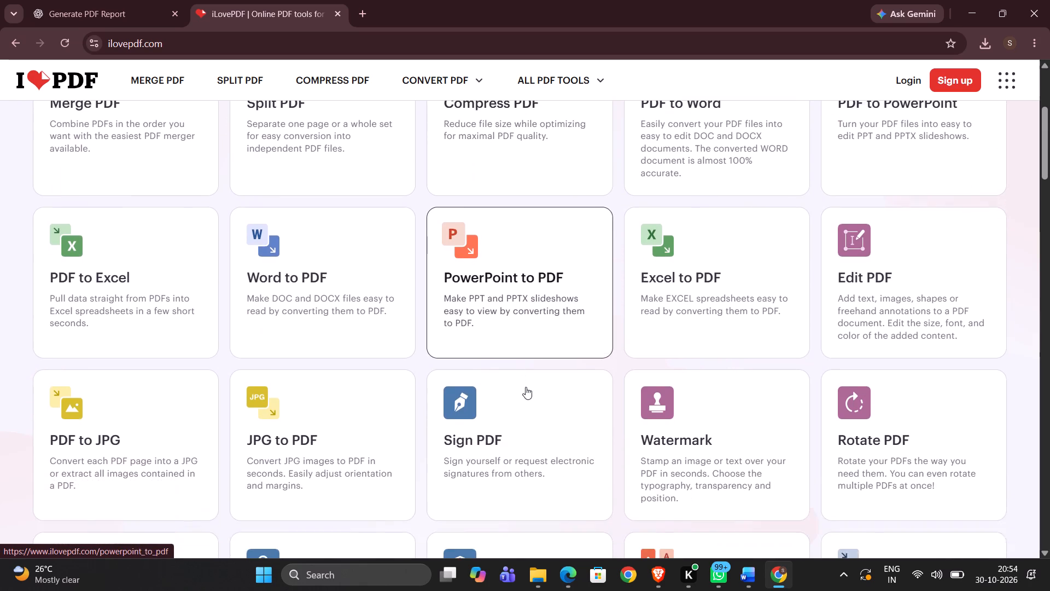
scroll(526, 387, "down", 6)
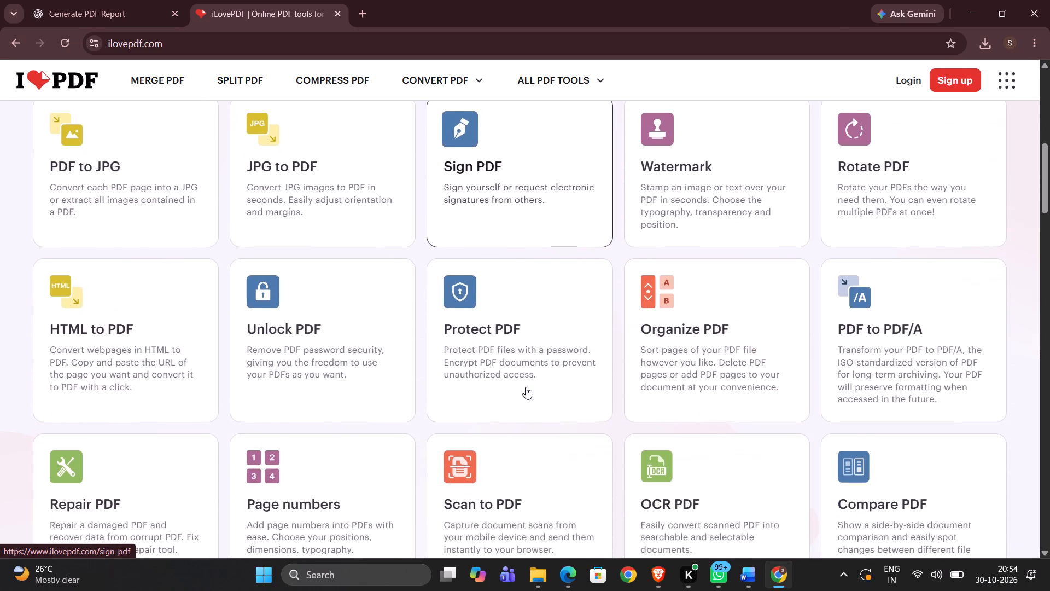
scroll(526, 387, "up", 5)
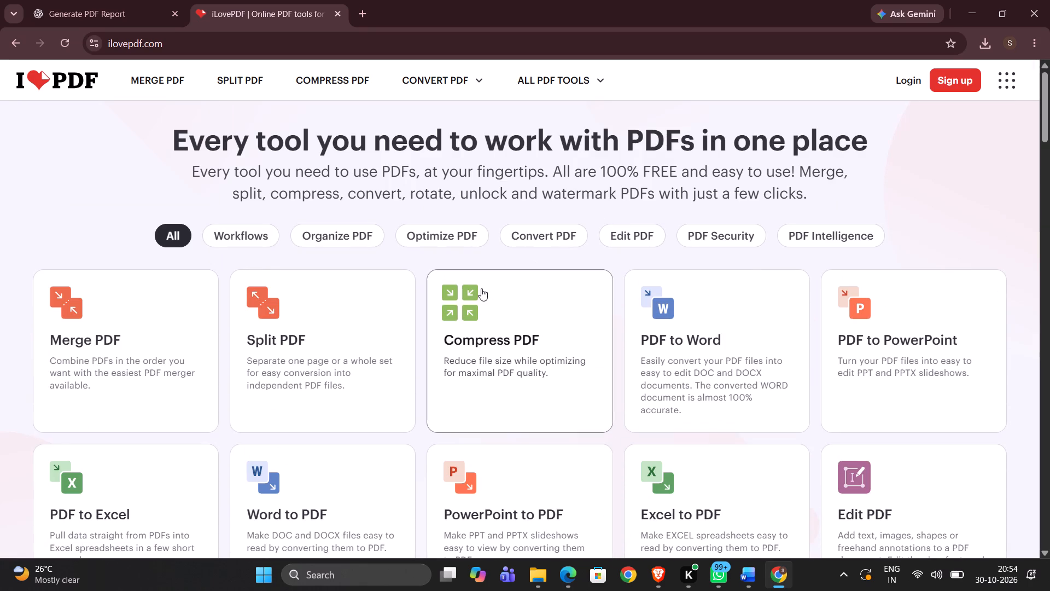
left_click(14, 31)
left_click(15, 38)
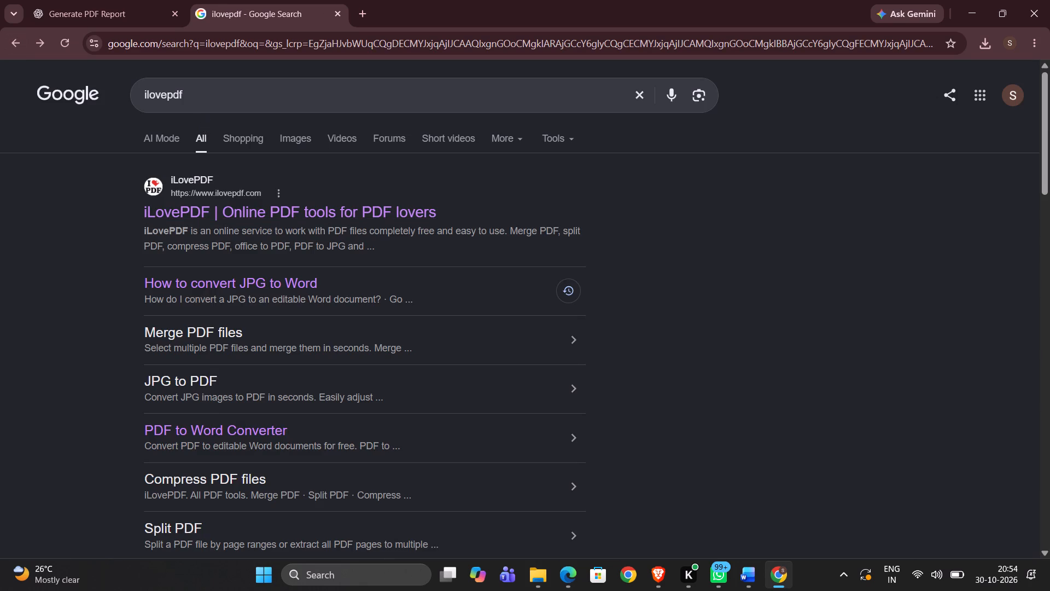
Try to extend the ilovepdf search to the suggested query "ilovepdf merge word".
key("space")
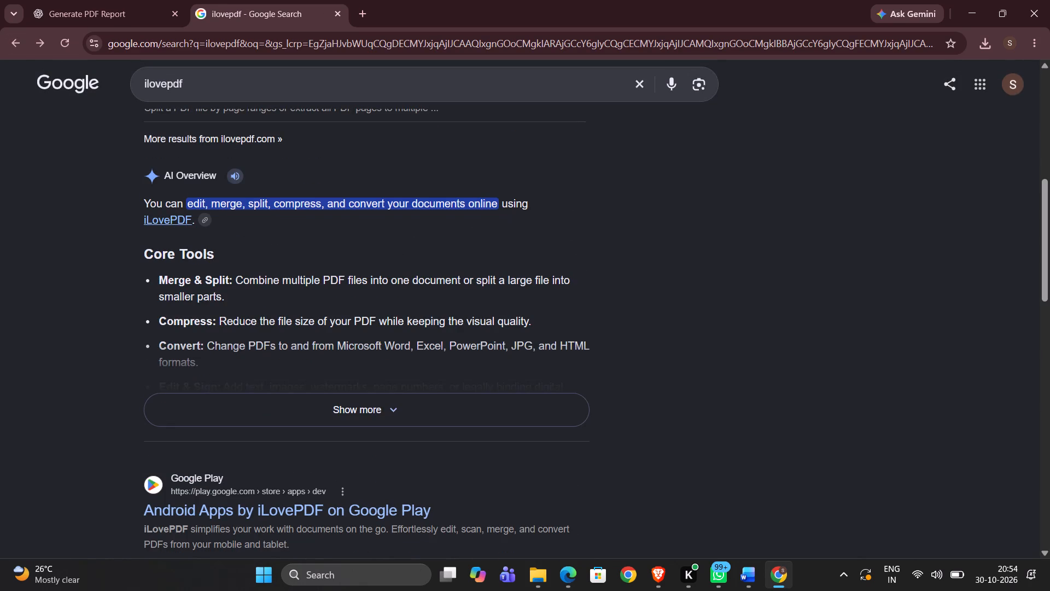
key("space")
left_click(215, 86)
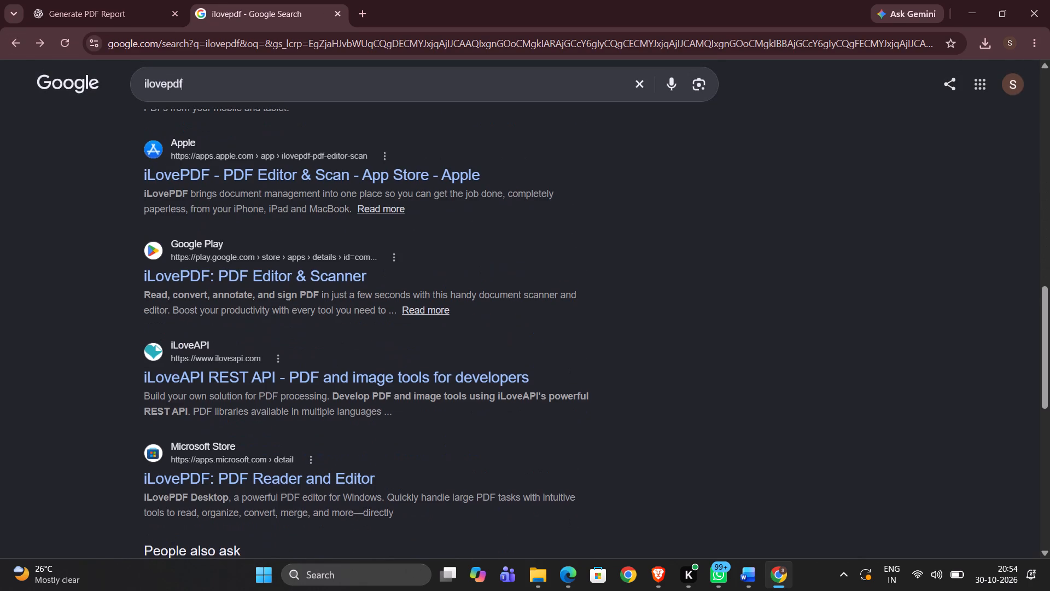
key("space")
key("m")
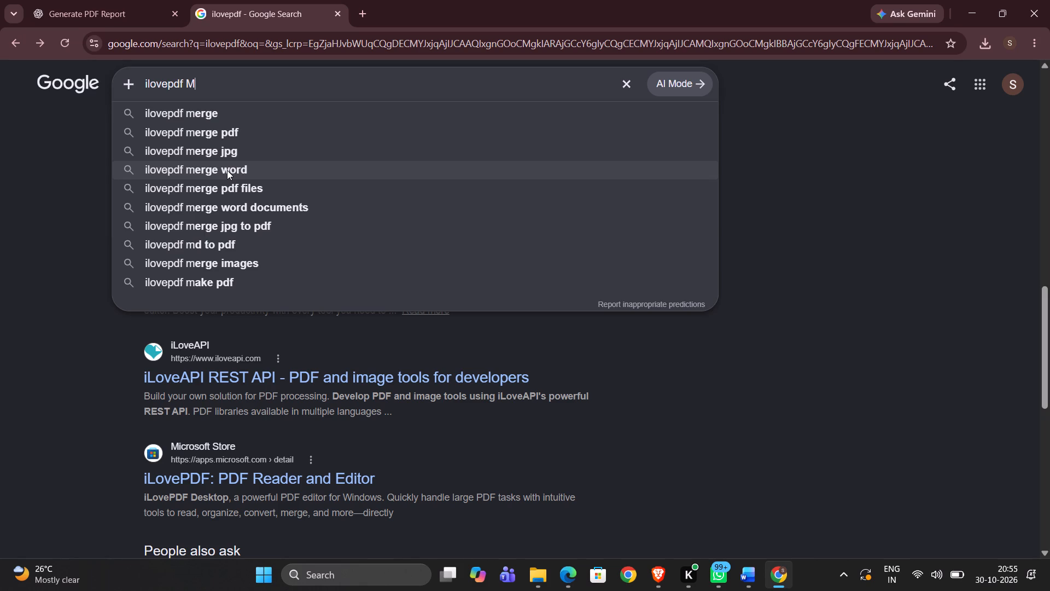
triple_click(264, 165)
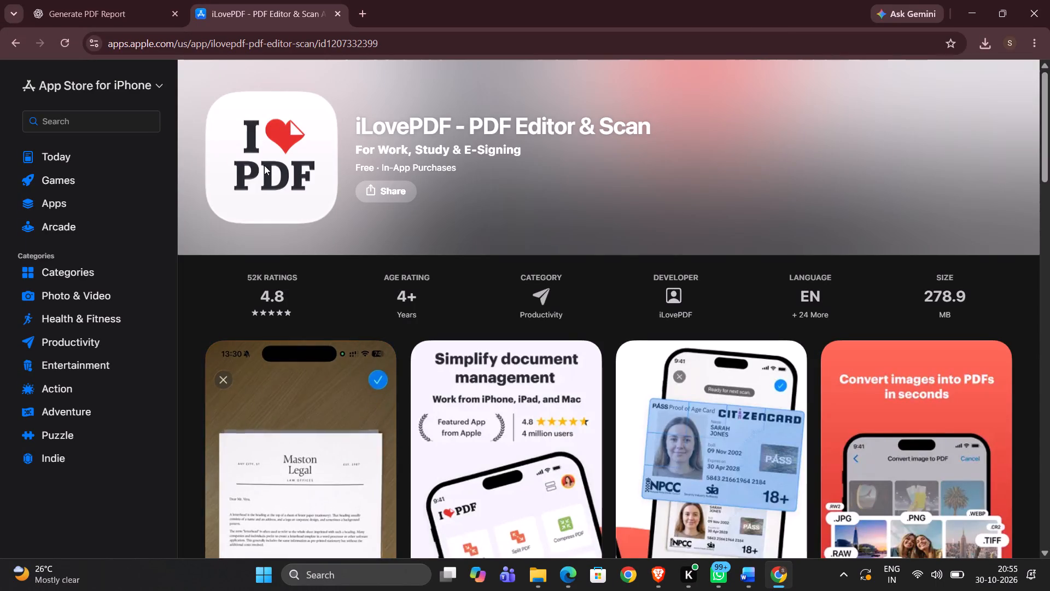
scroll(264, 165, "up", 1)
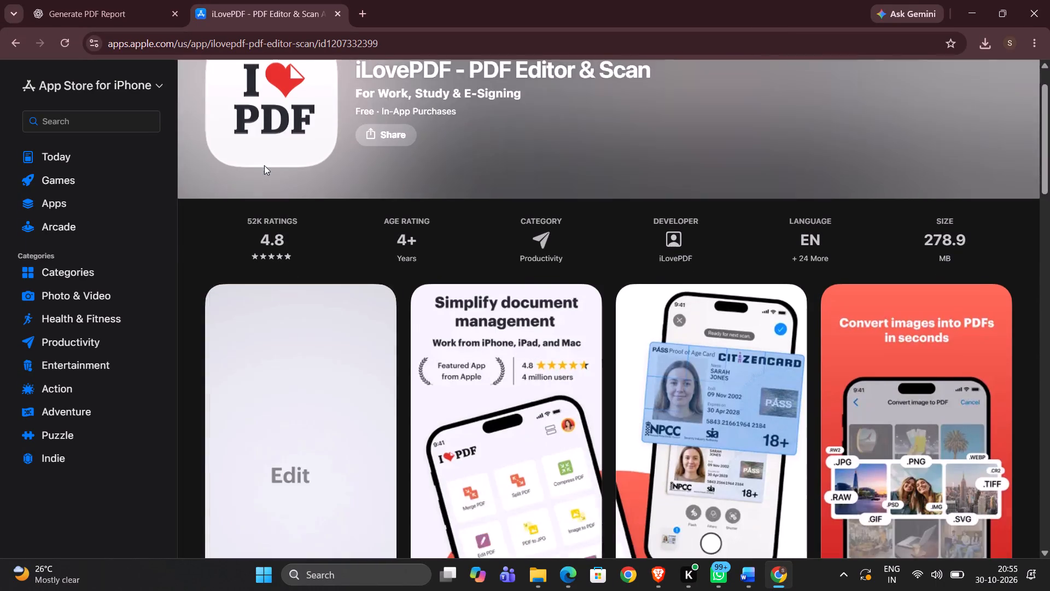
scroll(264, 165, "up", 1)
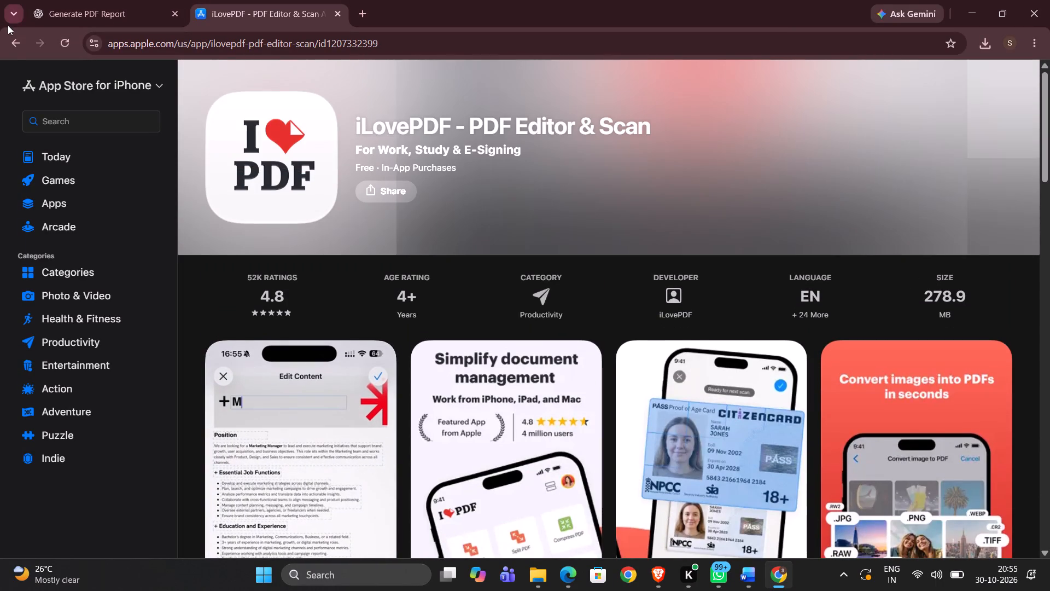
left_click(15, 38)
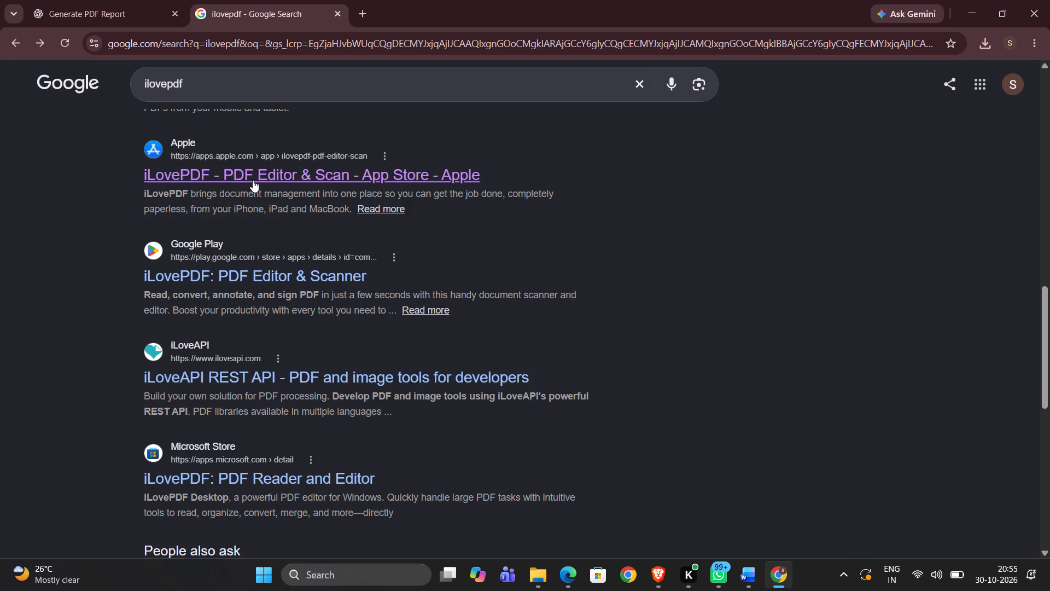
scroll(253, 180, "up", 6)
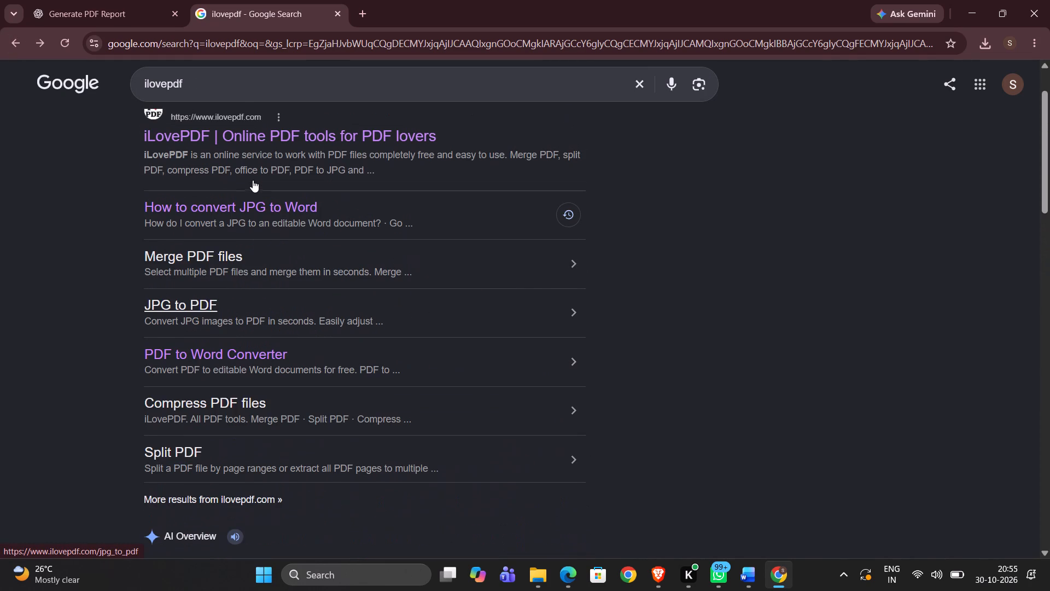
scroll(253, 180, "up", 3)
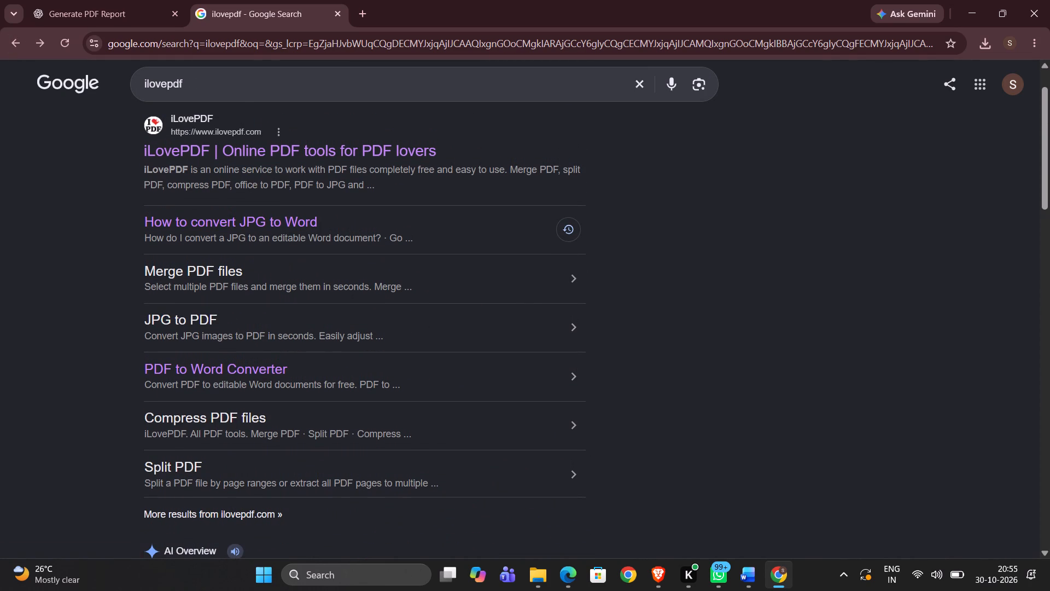
Replace the ilovepdf query with WORD MERGE and run the Google search.
left_click(281, 71)
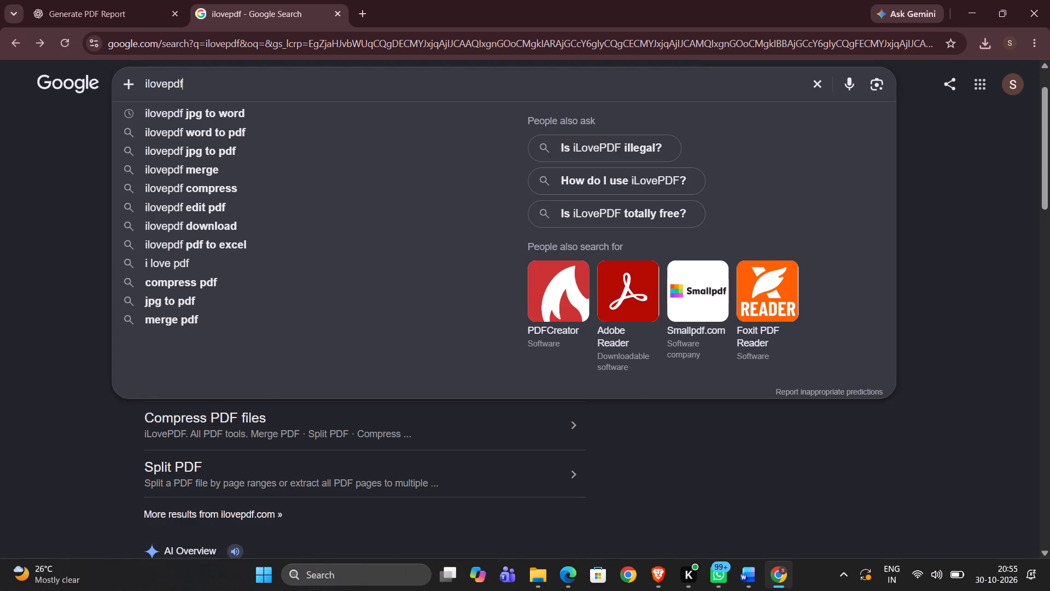
key("space")
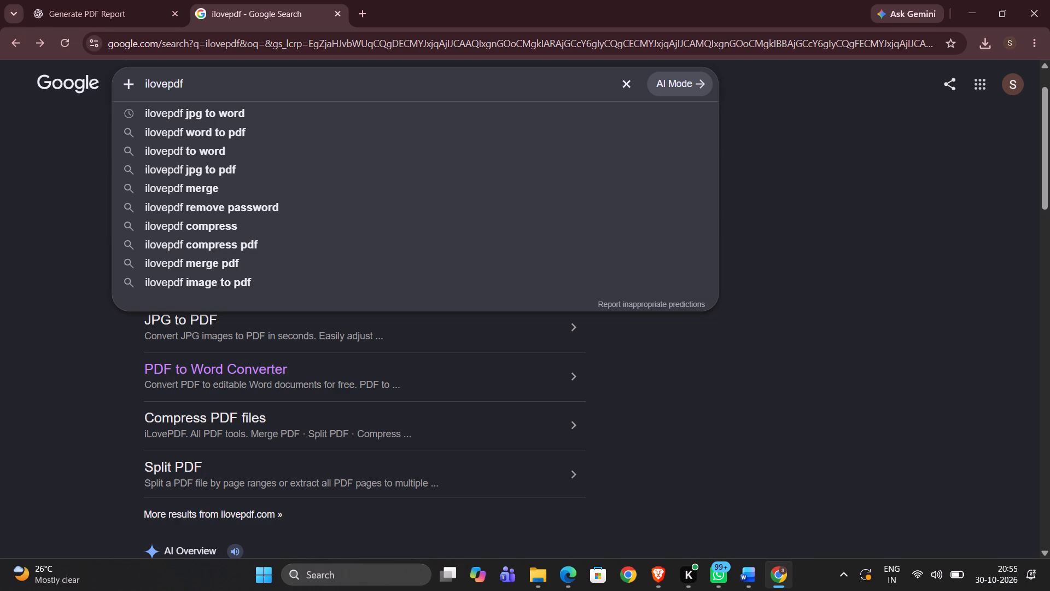
key("BackSpace")
key("BackSpace")
key("BackSpace")
key("BackSpace")
key("BackSpace")
key("BackSpace")
key("BackSpace")
key("BackSpace")
key("BackSpace")
key("BackSpace")
key("BackSpace")
key("BackSpace")
key("BackSpace")
key("BackSpace")
key("BackSpace")
key("BackSpace")
key("BackSpace")
key("BackSpace")
key("BackSpace")
key("BackSpace")
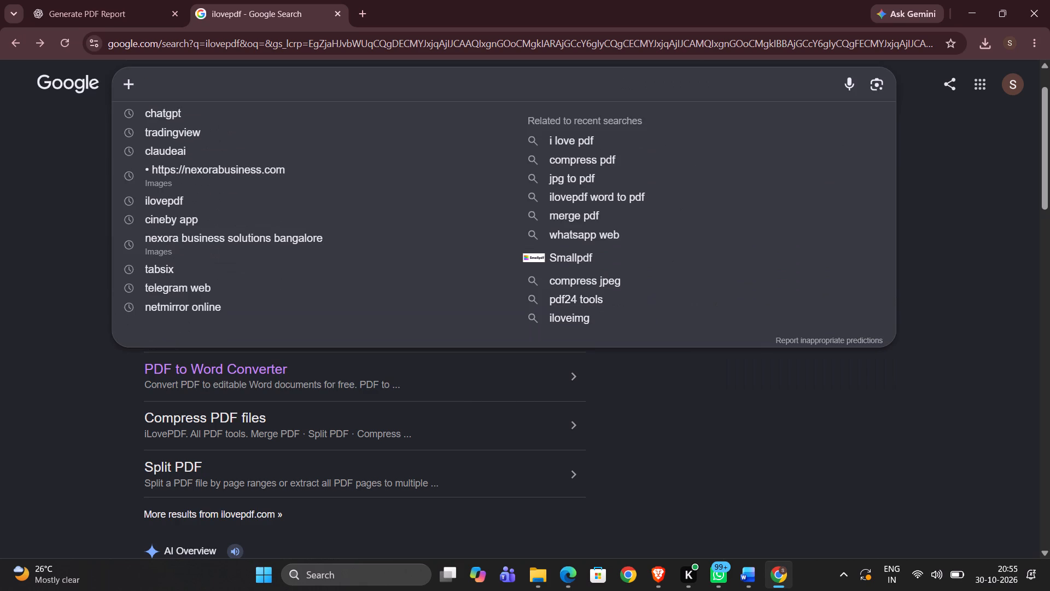
key("w")
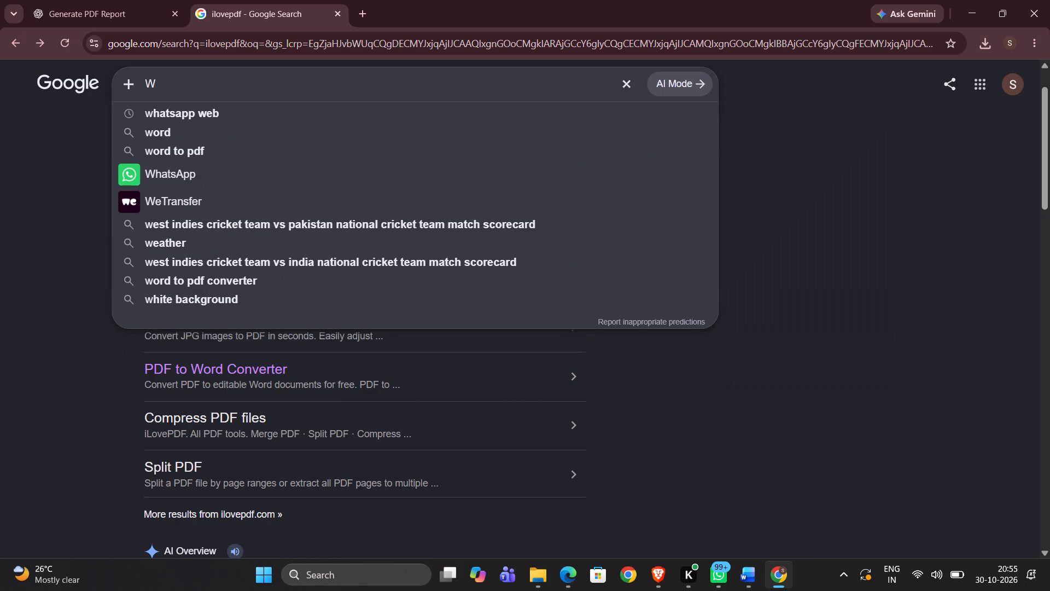
type("ORD MERGE")
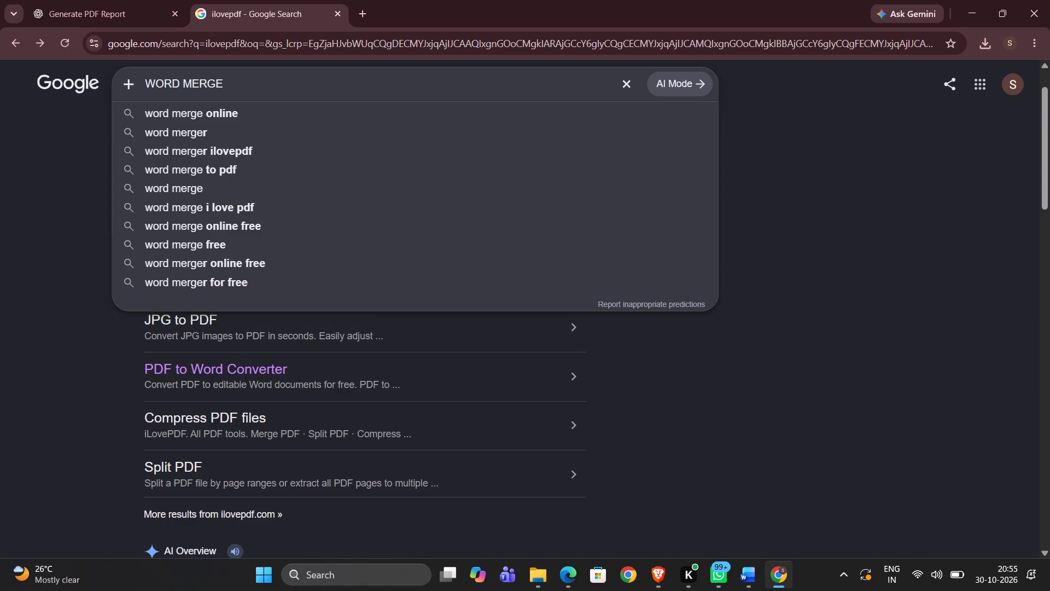
key("Return")
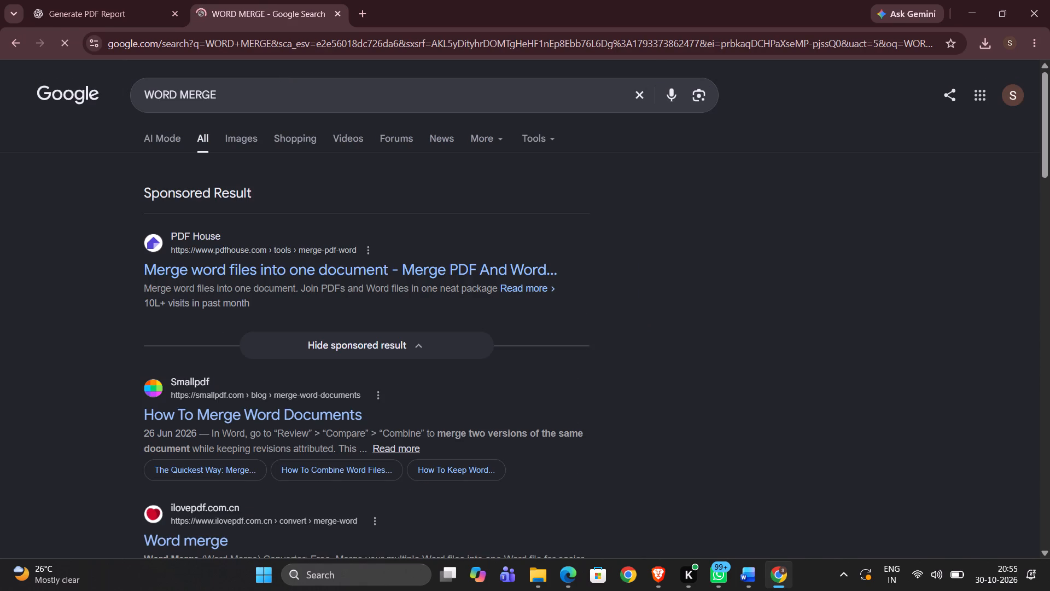
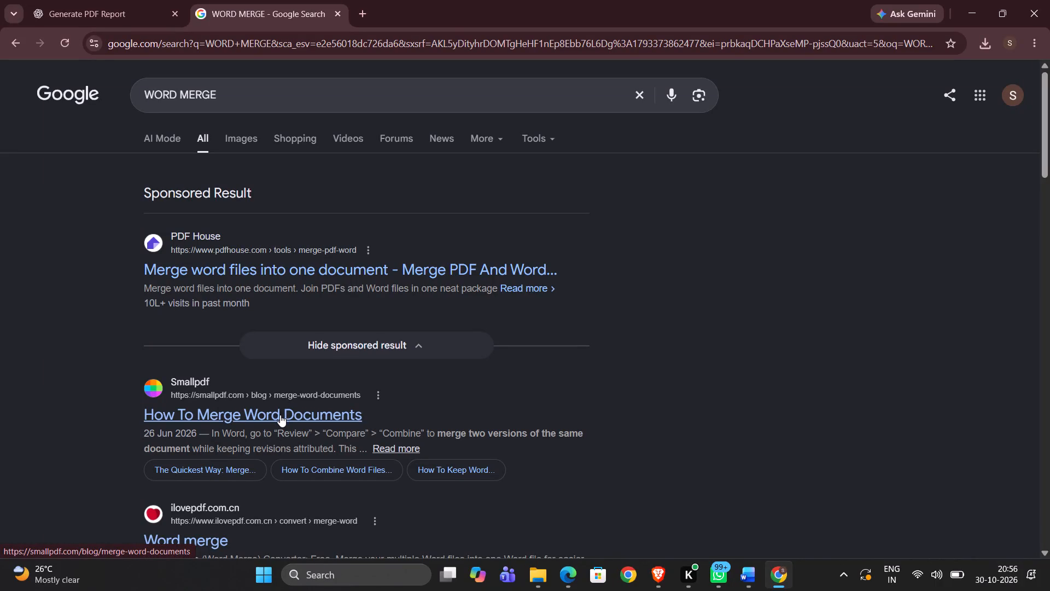
Open the ilovepdf.com.cn Word merge page from the search results.
scroll(280, 415, "down", 2)
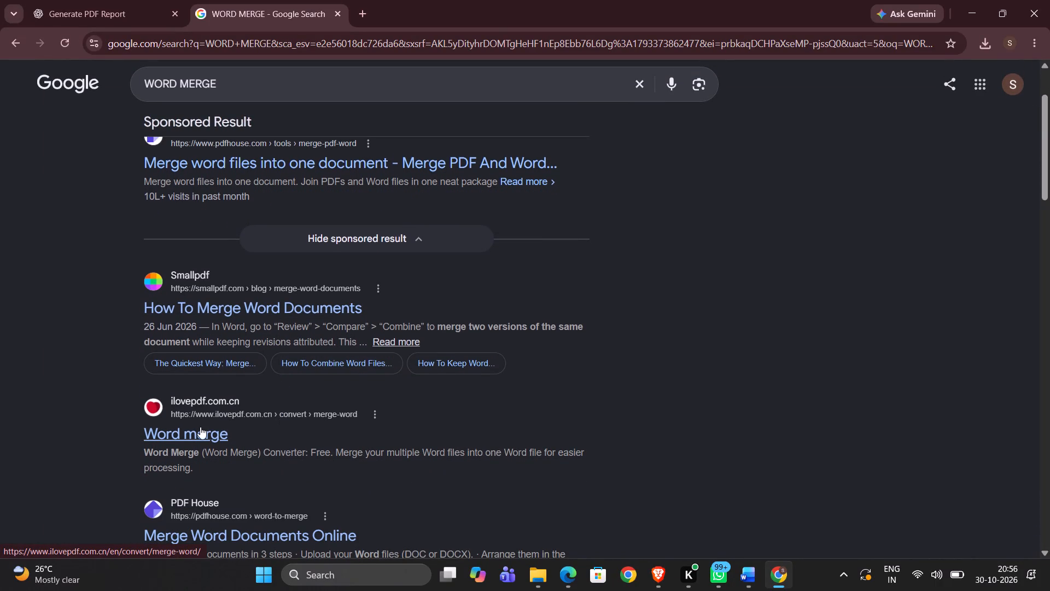
left_click(200, 428)
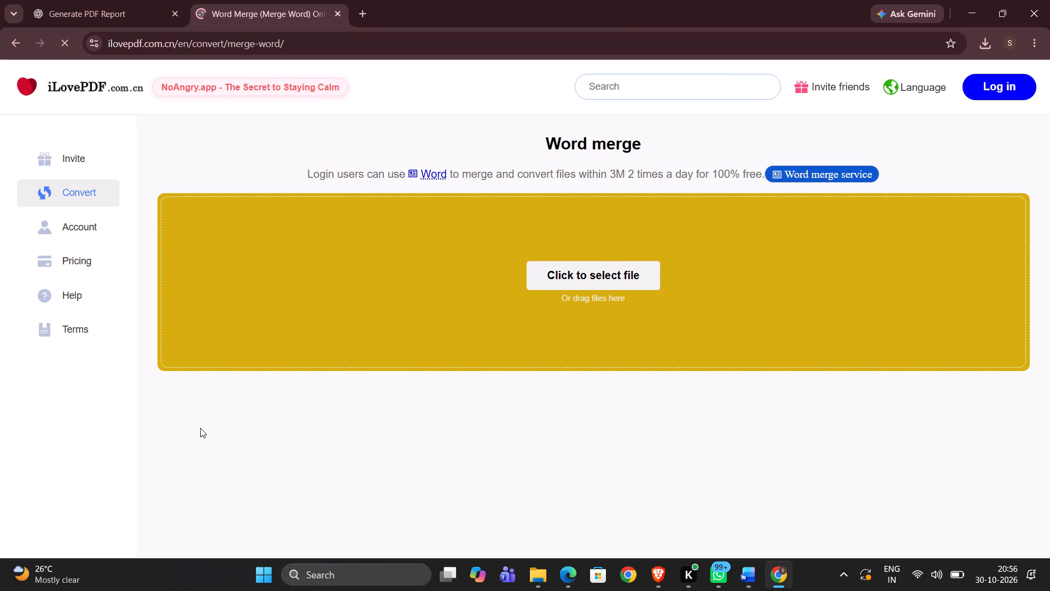
Open the Word merge file selection and look through the Downloads, Desktop and Documents folders for the report files.
left_click(584, 268)
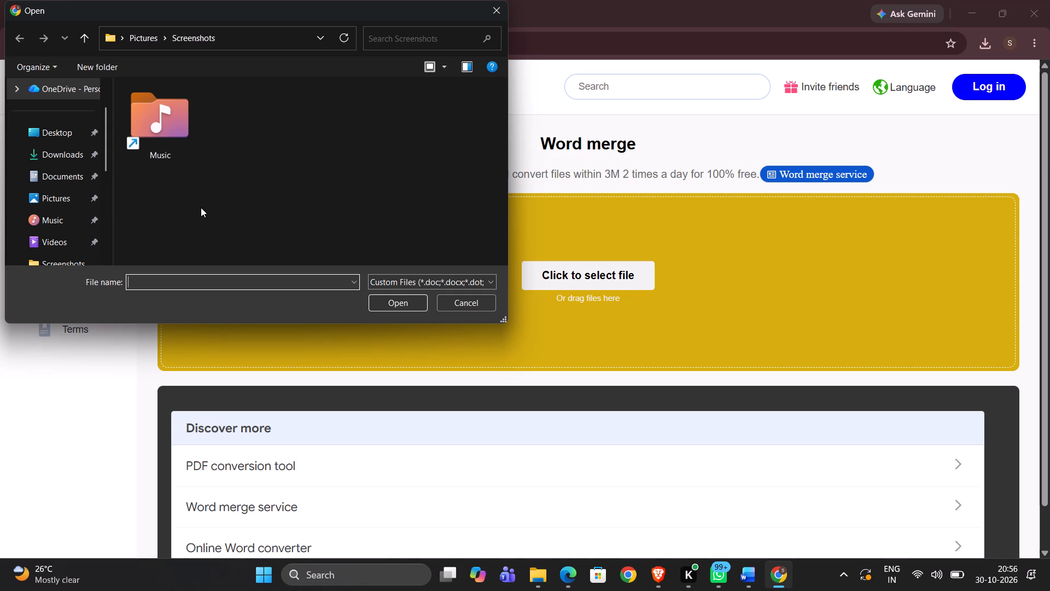
left_click(65, 152)
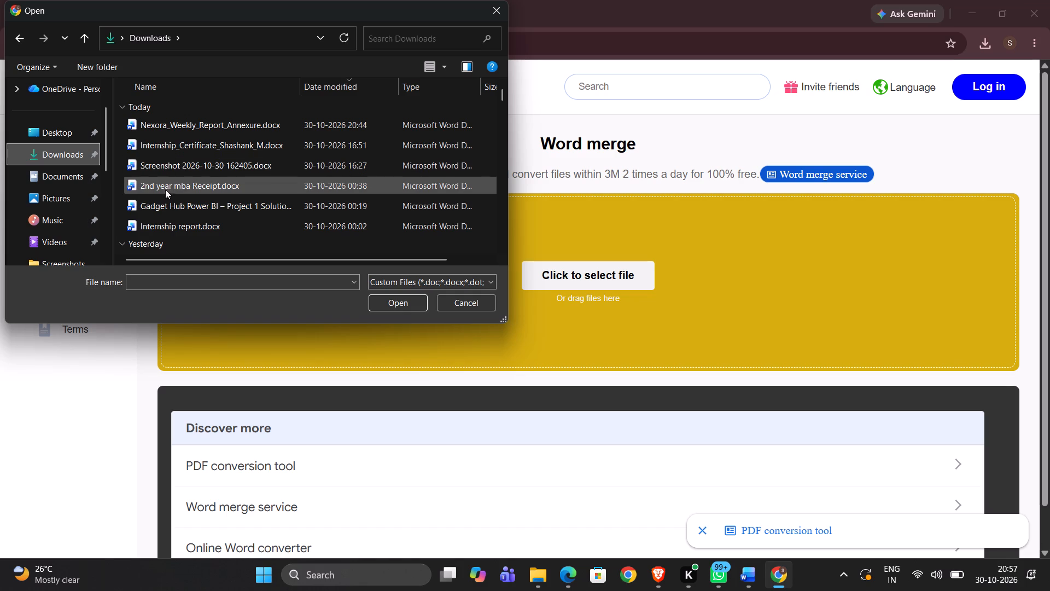
scroll(180, 160, "up", 2)
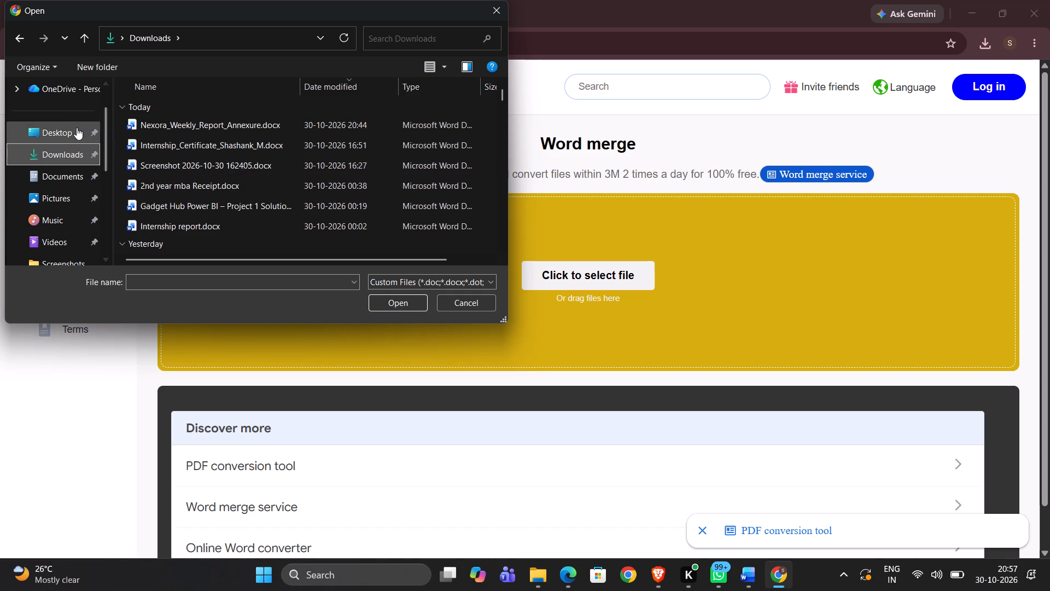
left_click(77, 128)
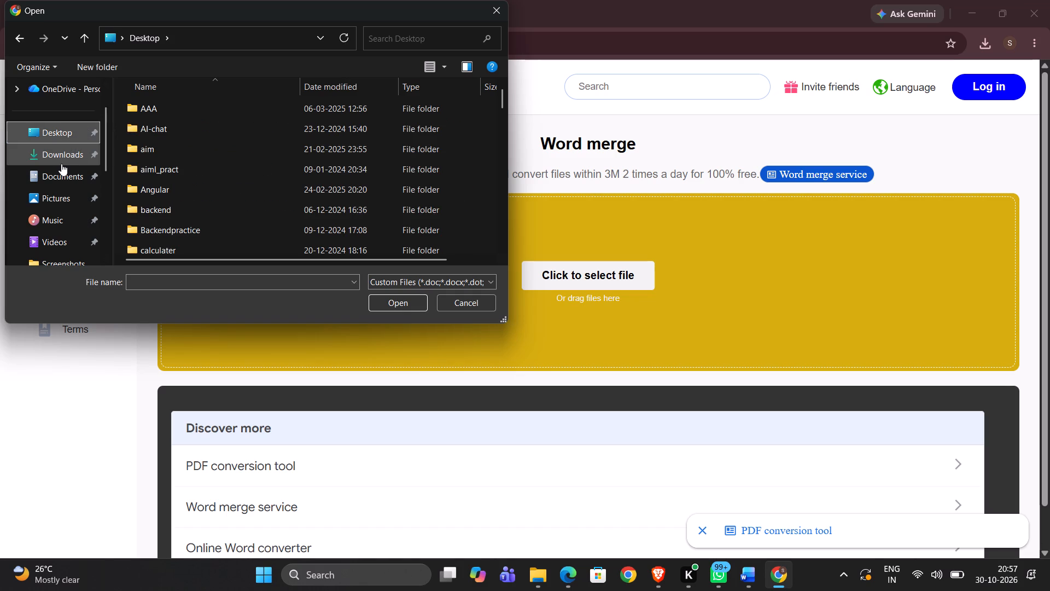
left_click(61, 164)
left_click(61, 166)
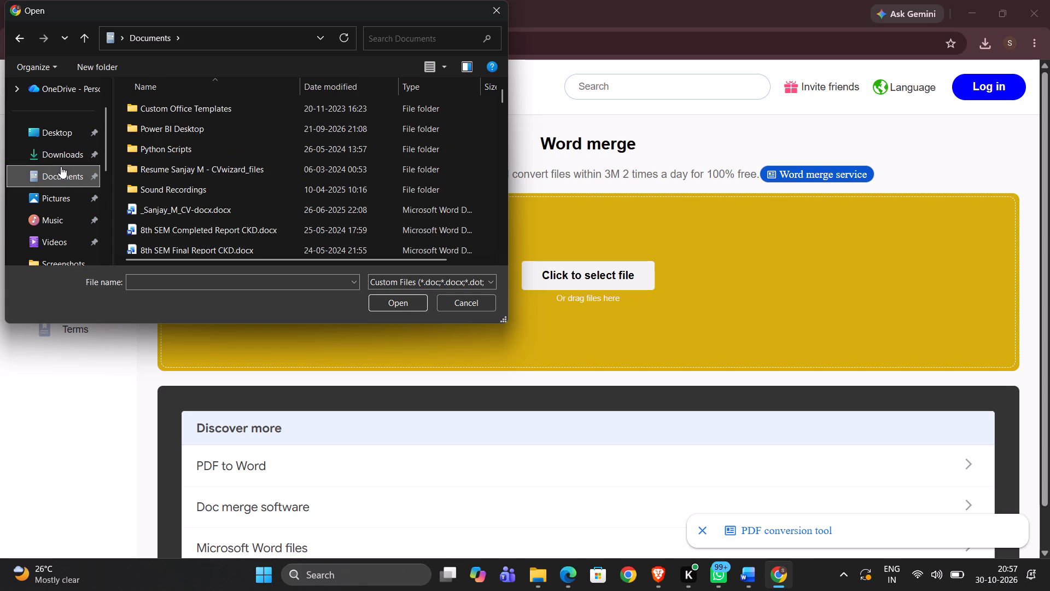
scroll(174, 142, "down", 6)
scroll(174, 142, "down", 16)
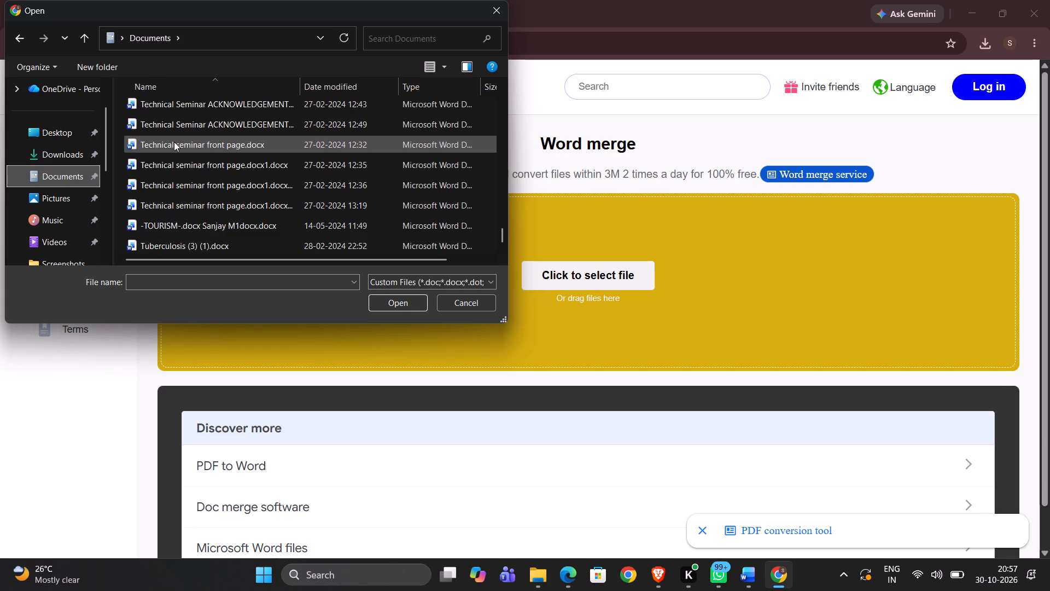
scroll(174, 142, "down", 10)
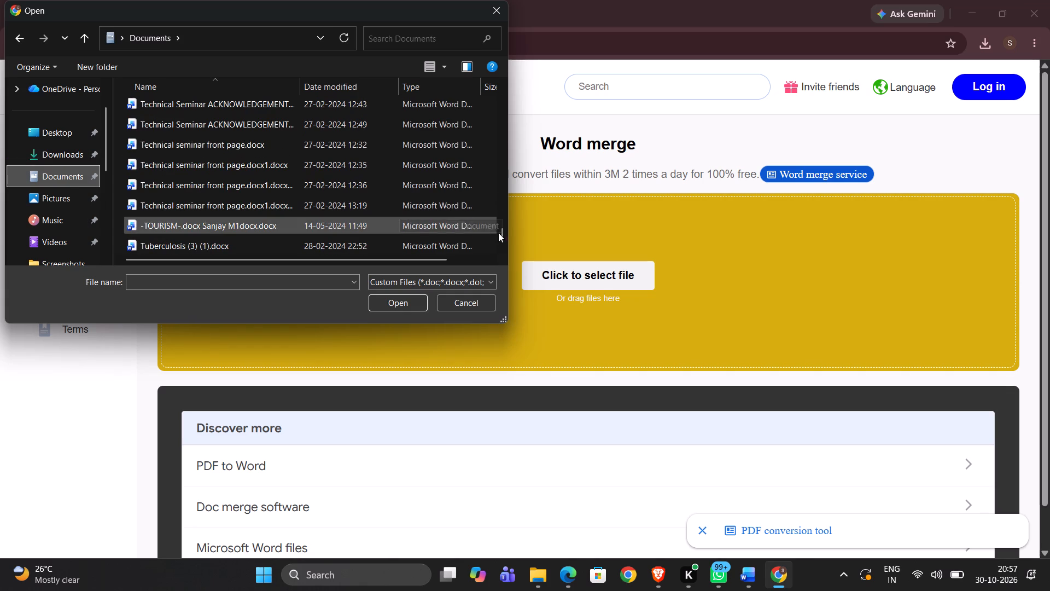
left_click_drag(501, 235, 500, 251)
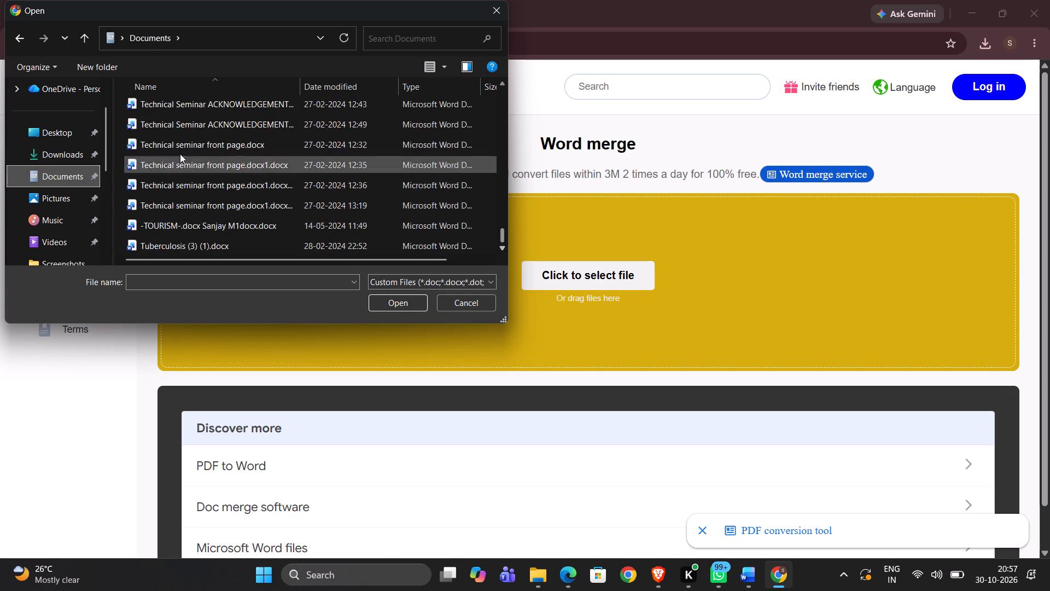
left_click(68, 140)
left_click(65, 156)
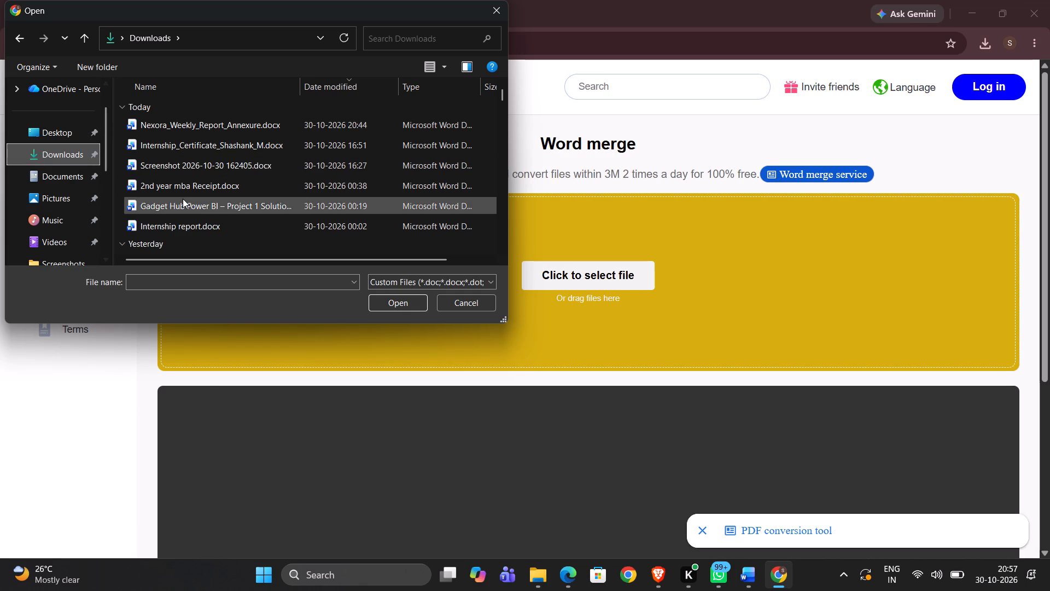
scroll(183, 199, "up", 1)
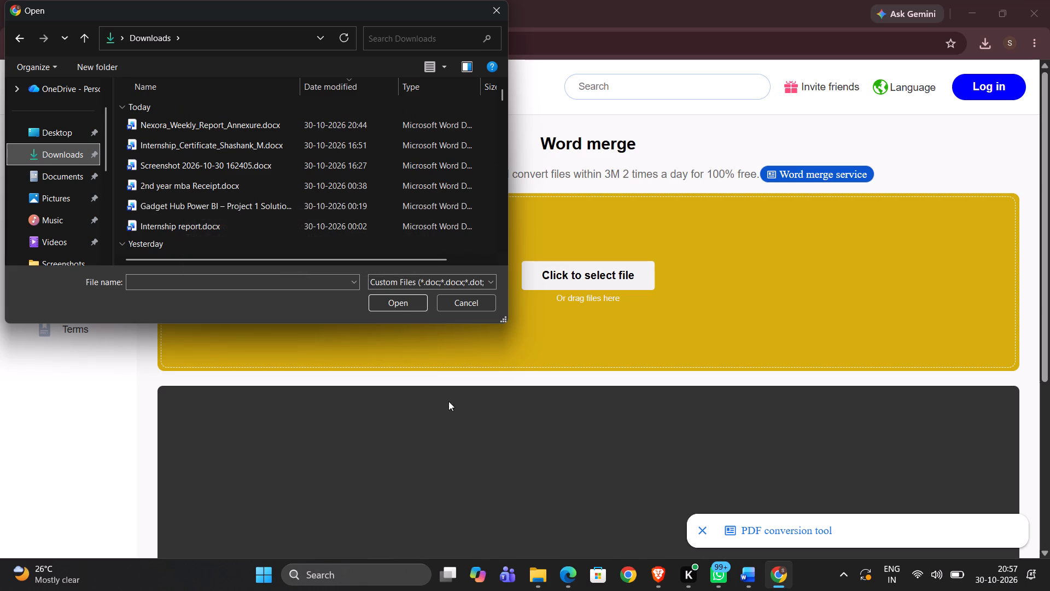
Switch to the REPORT NEXORA 0.docx document in Word and check the recent files for its storage location.
left_click(756, 576)
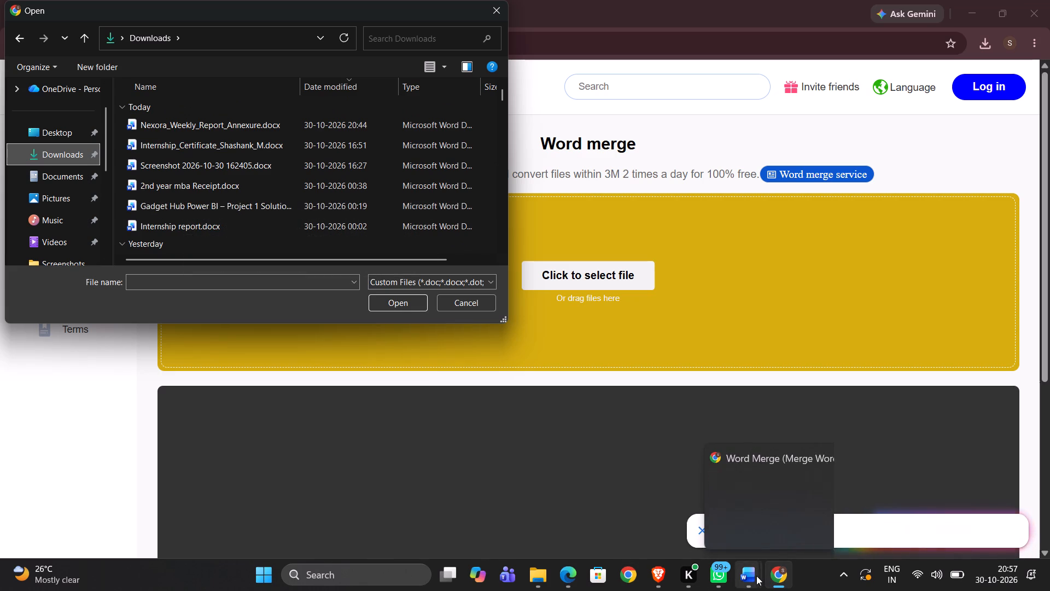
left_click(737, 502)
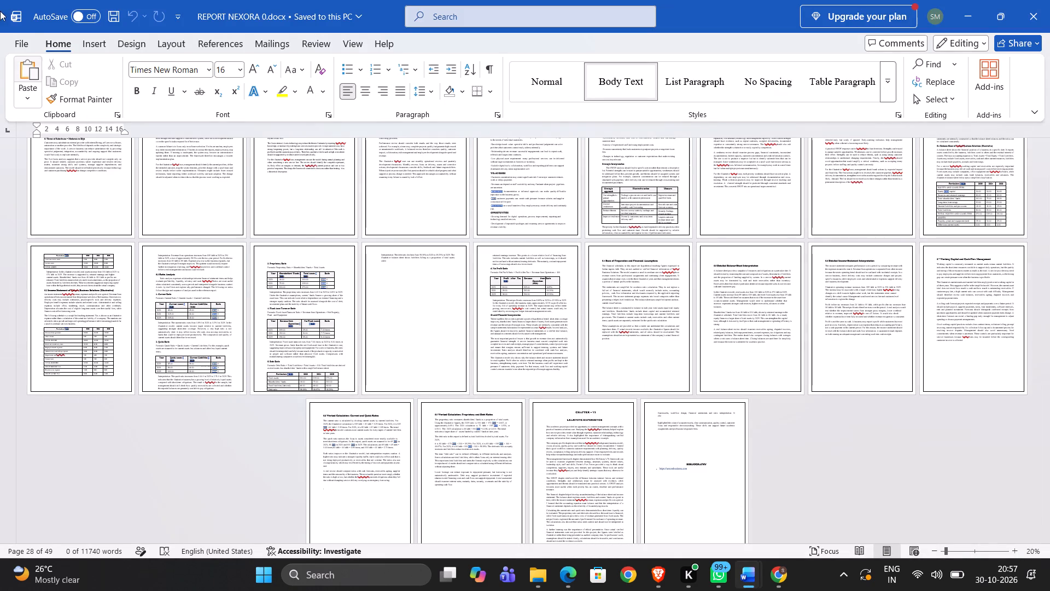
left_click(20, 43)
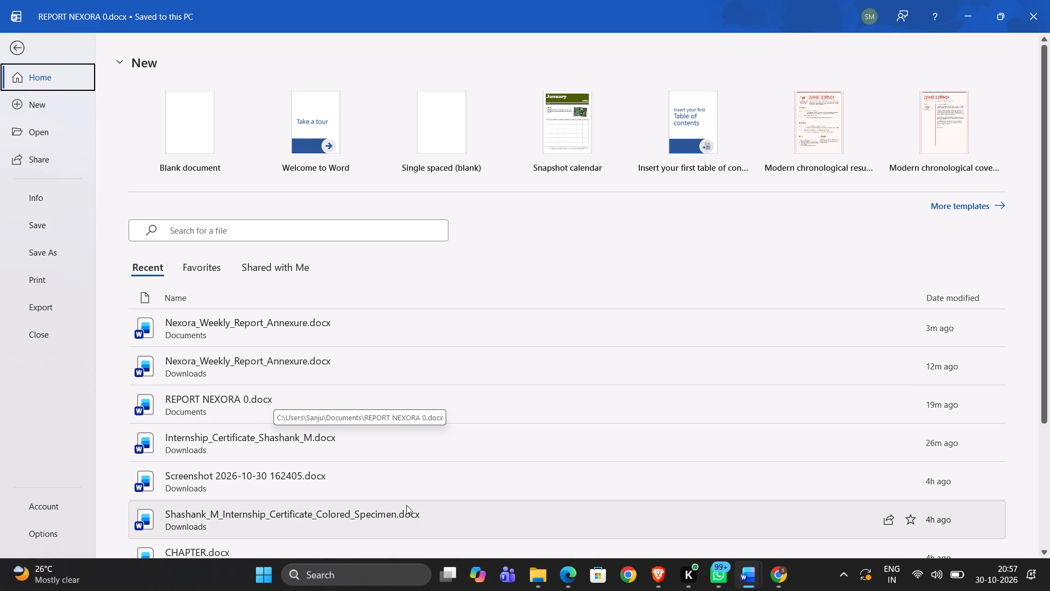
Switch to File Explorer and search the Downloads folder for REPORT.
left_click(534, 586)
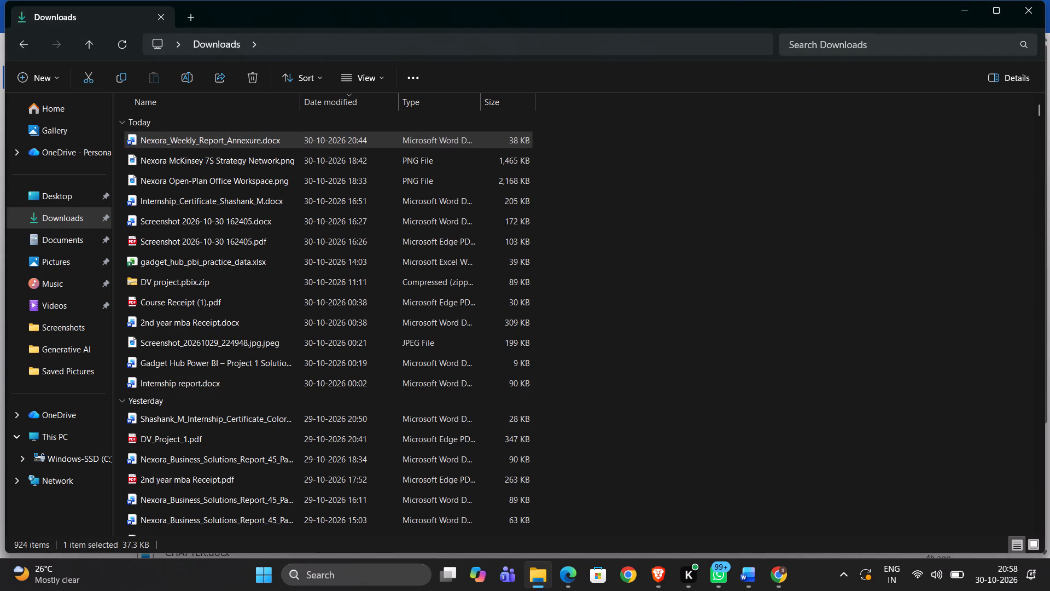
left_click(820, 49)
type("RE")
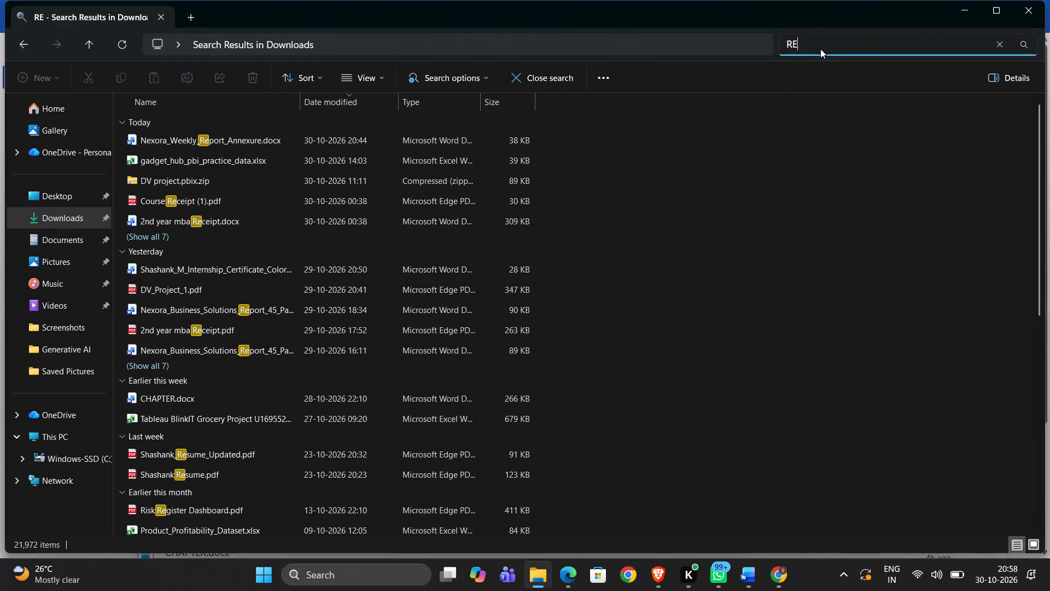
type("ORT")
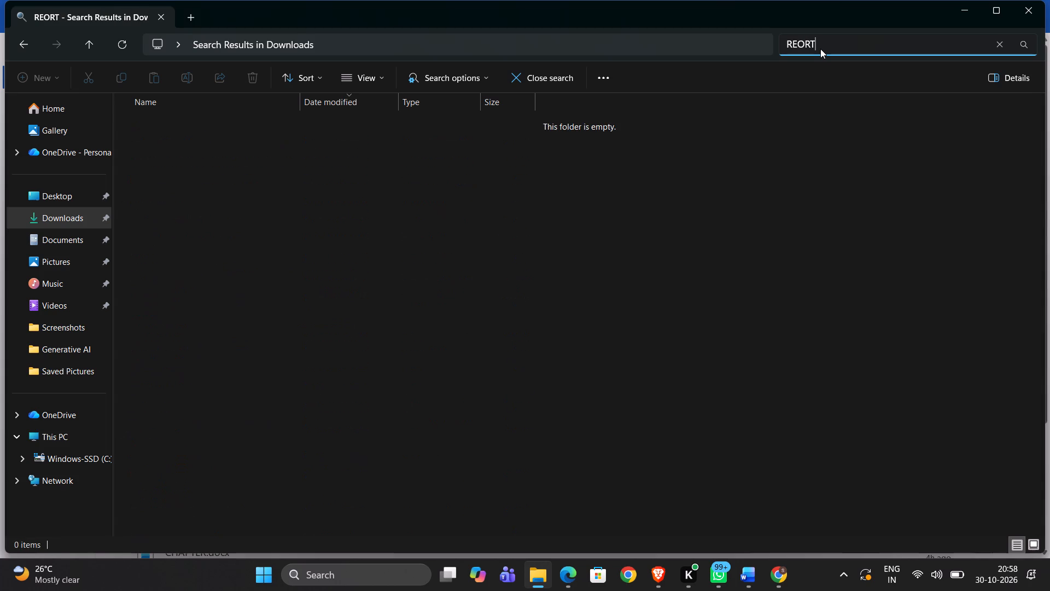
key("BackSpace")
key("BackSpace")
key("BackSpace")
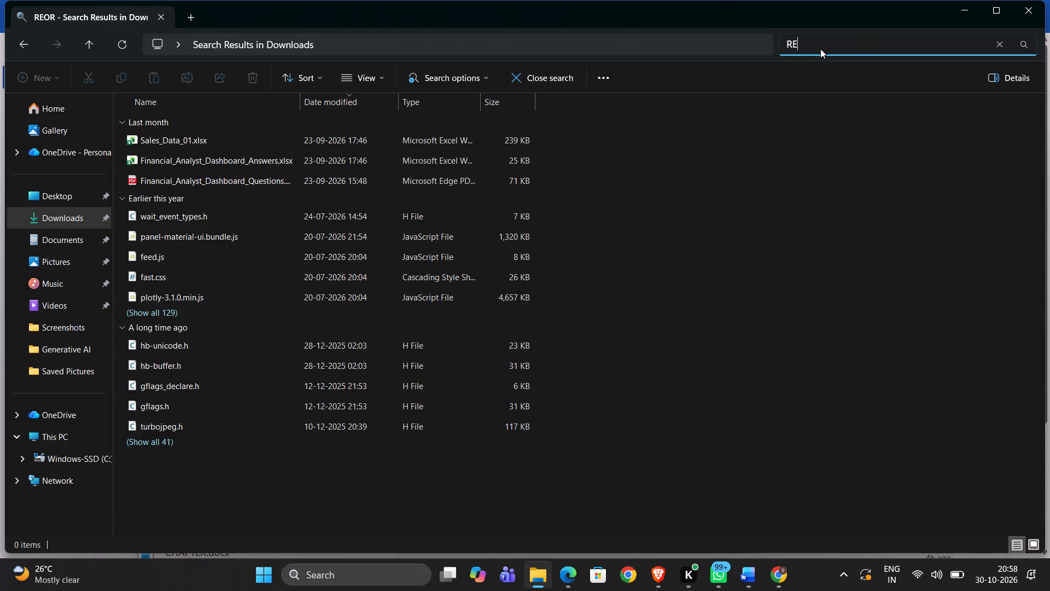
type("PORT")
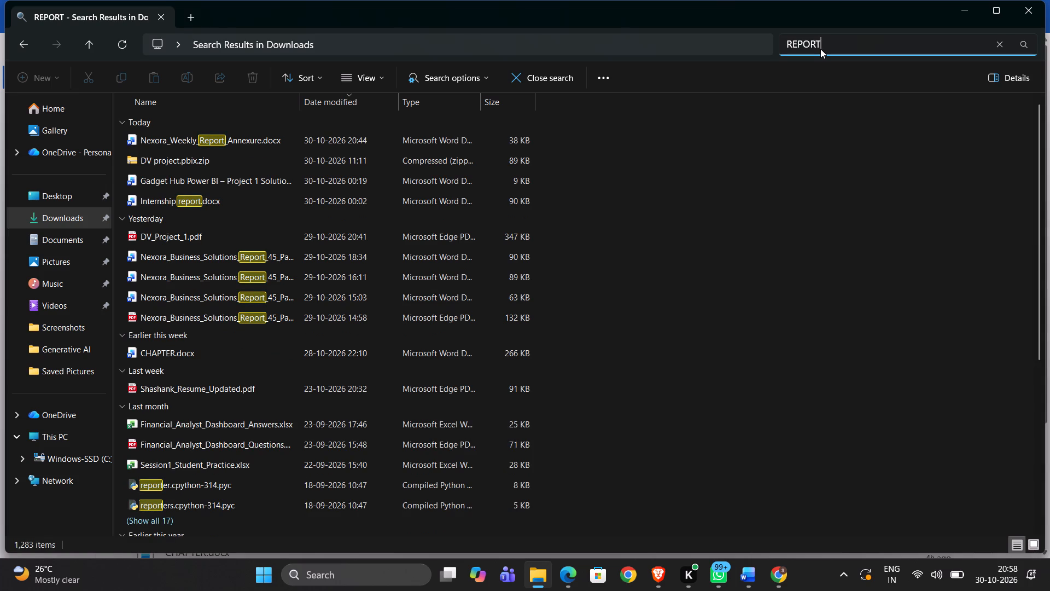
Return to REPORT NEXORA 0.docx in Word and save a copy on the Desktop under the same name.
key("alt+Tab")
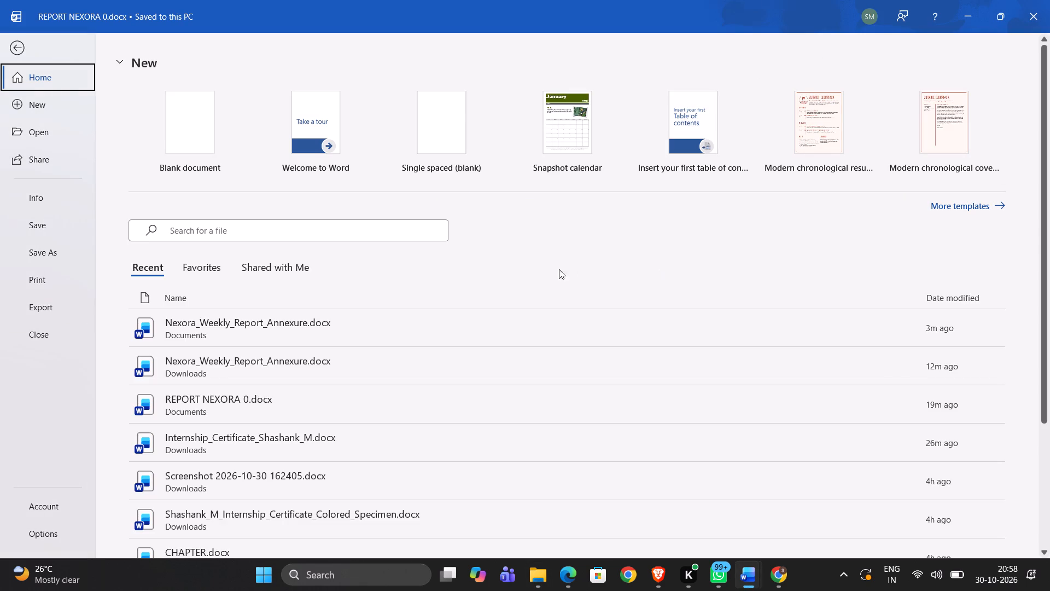
double_click(288, 405)
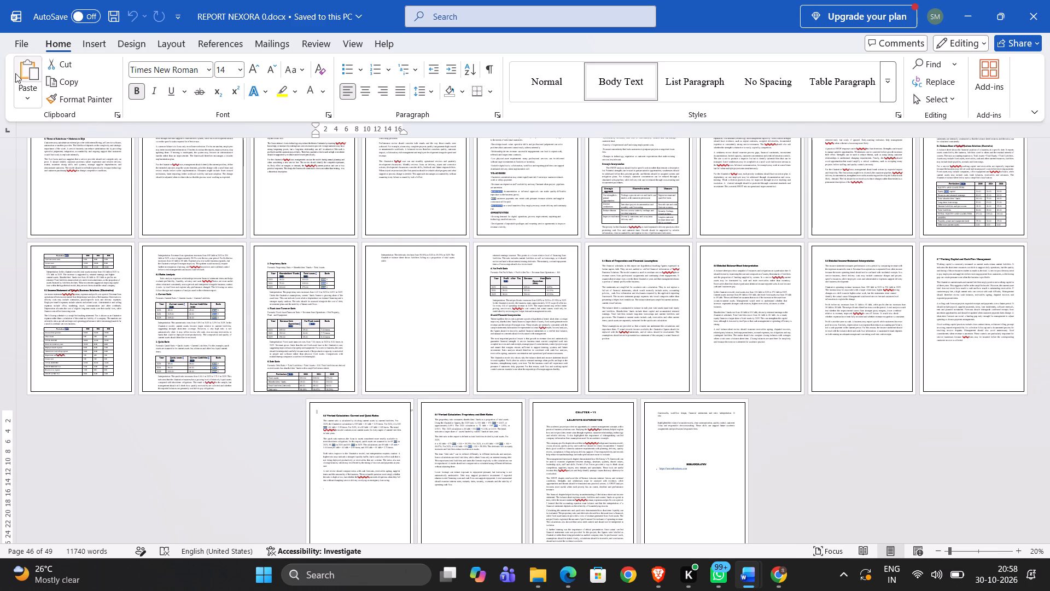
left_click(16, 44)
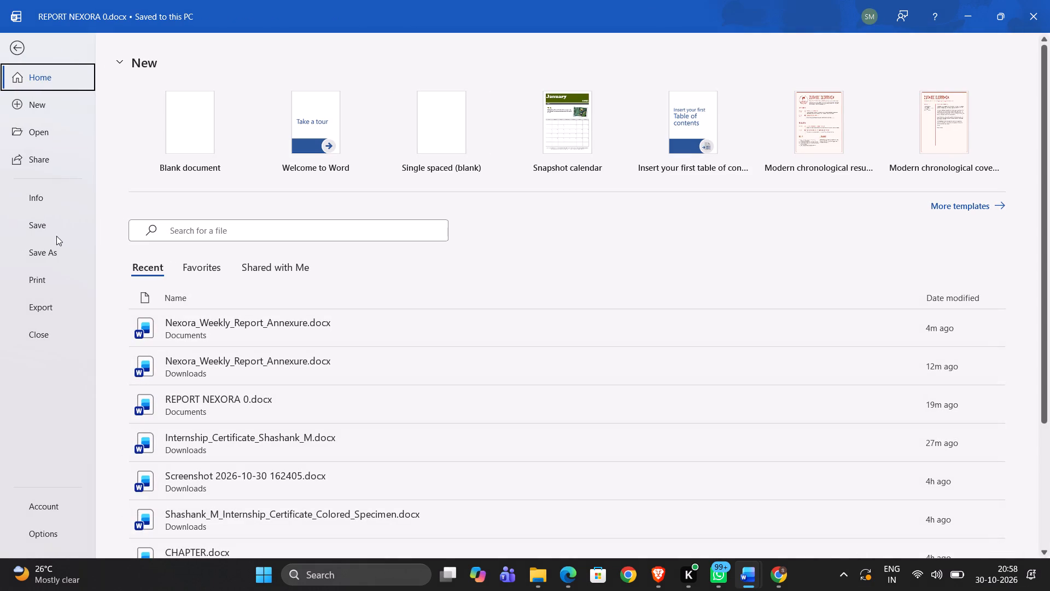
left_click(52, 252)
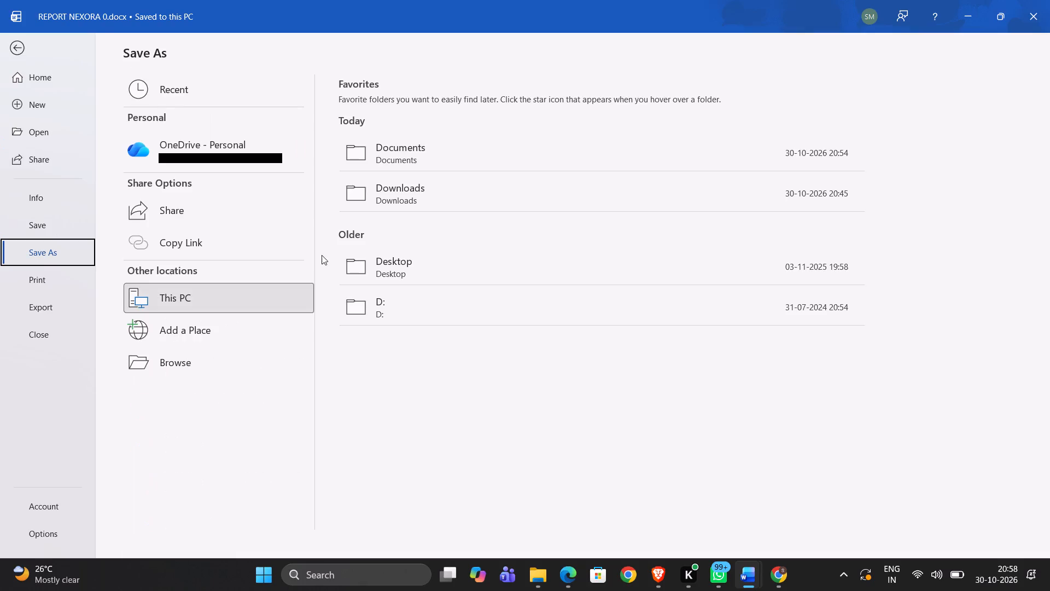
left_click(404, 256)
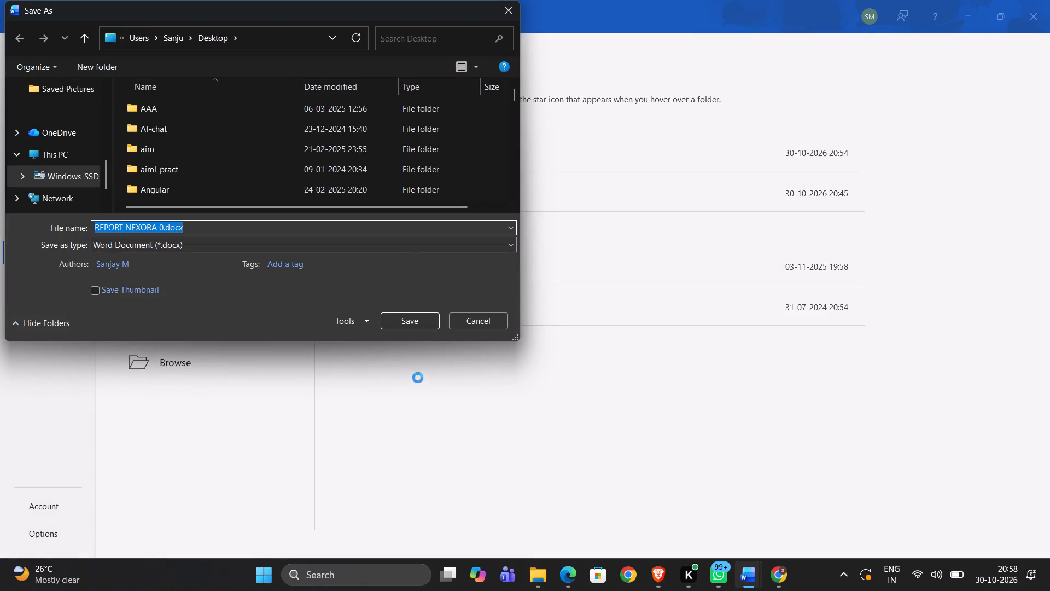
left_click(414, 321)
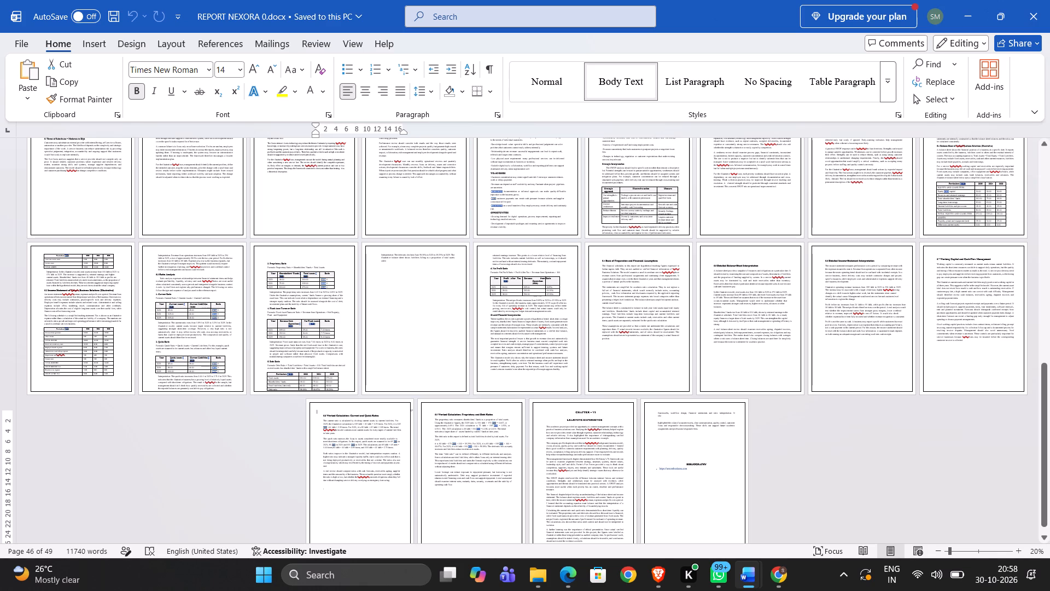
Switch back to Chrome's open file selection and look for the report in the Desktop and Documents folders.
left_click(780, 570)
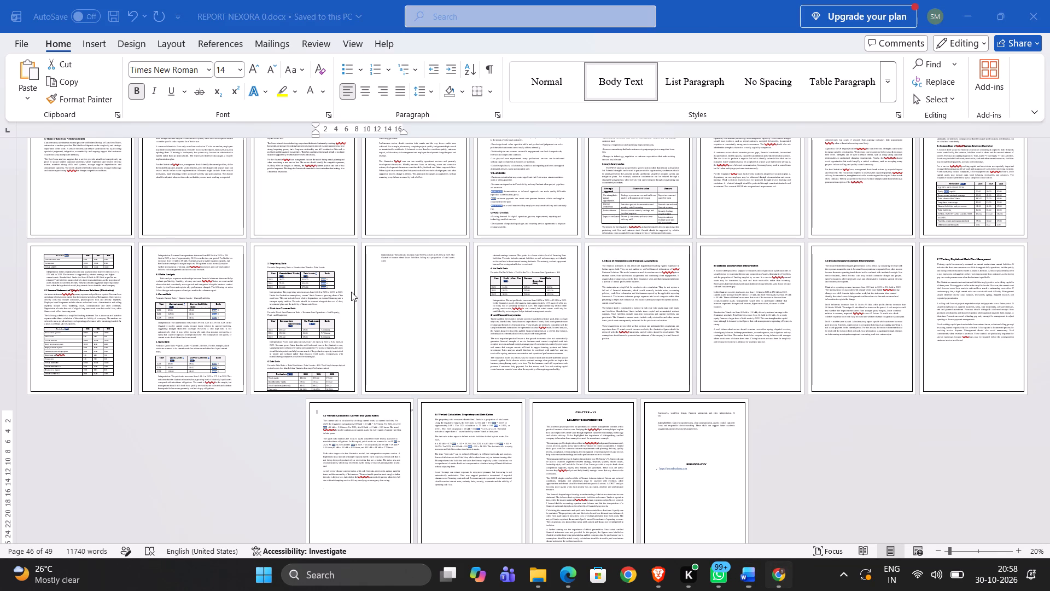
left_click(79, 125)
scroll(184, 157, "down", 20)
scroll(184, 157, "down", 6)
scroll(67, 167, "down", 6)
left_click(66, 168)
scroll(186, 181, "up", 2)
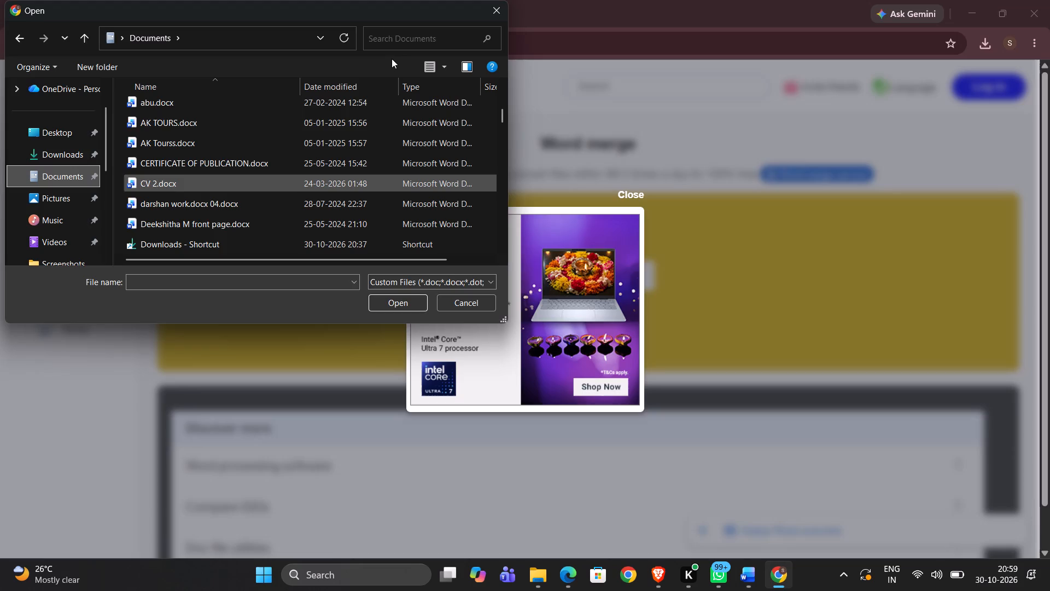
scroll(392, 59, "up", 1)
left_click(400, 34)
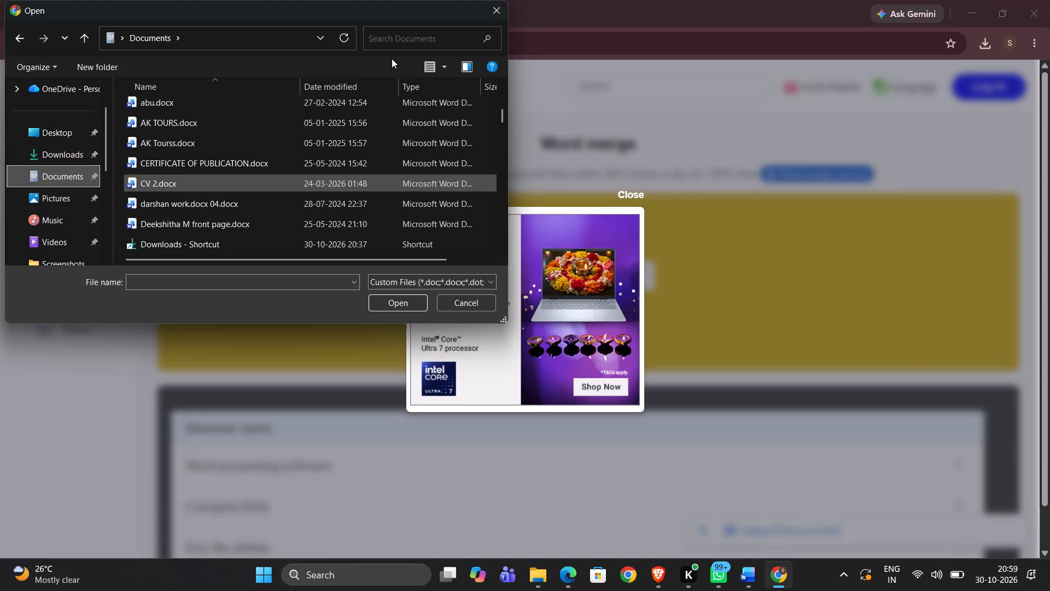